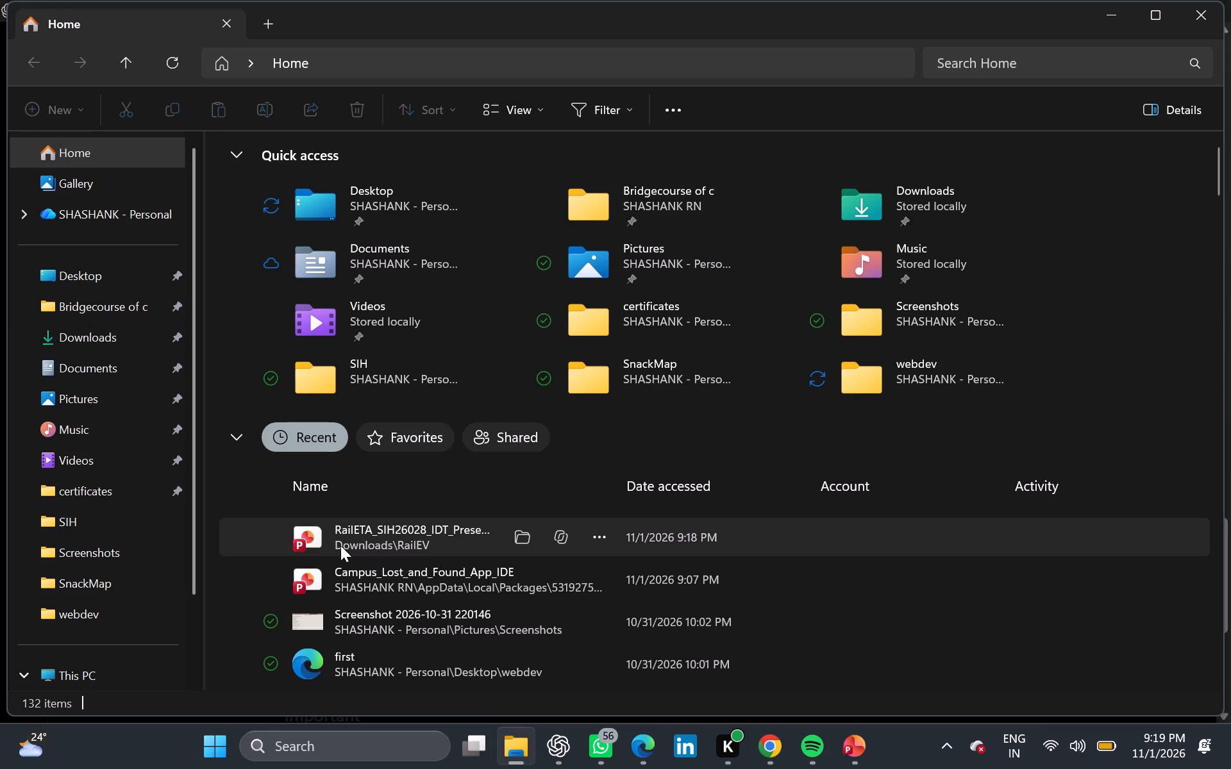
pyautogui.click(308, 542)
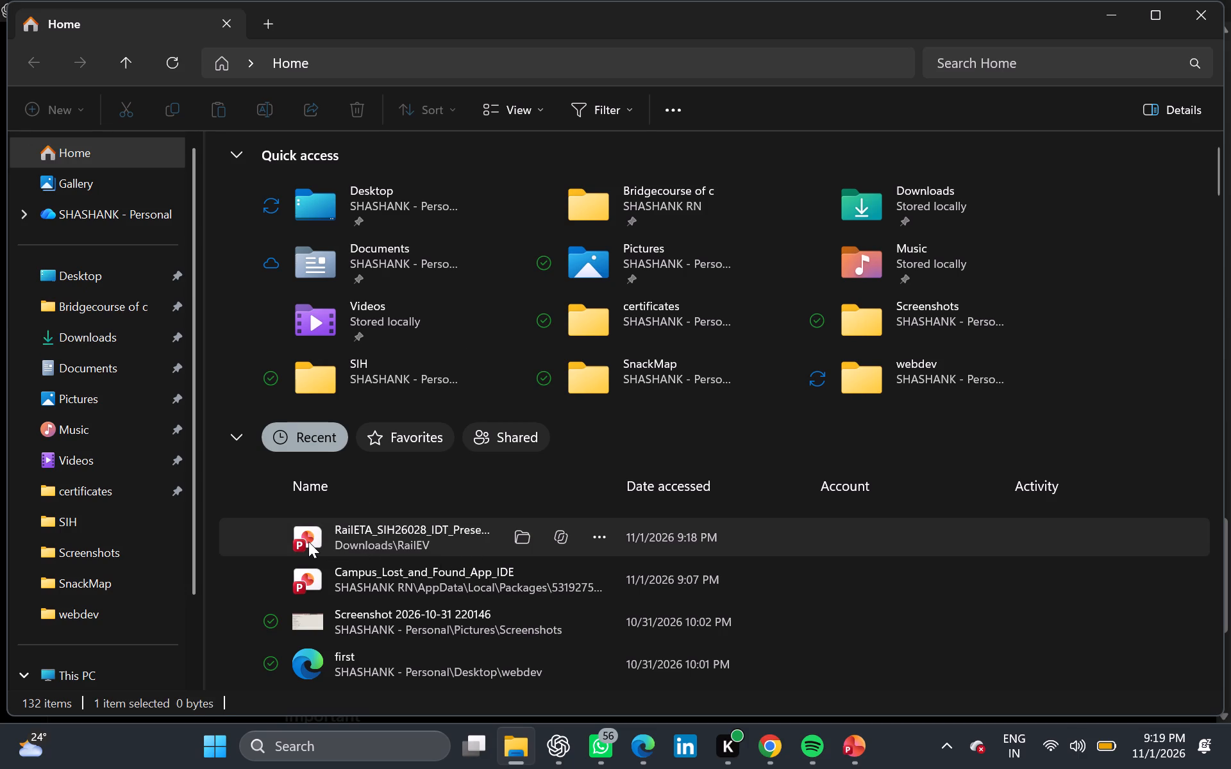
pyautogui.doubleClick(308, 542)
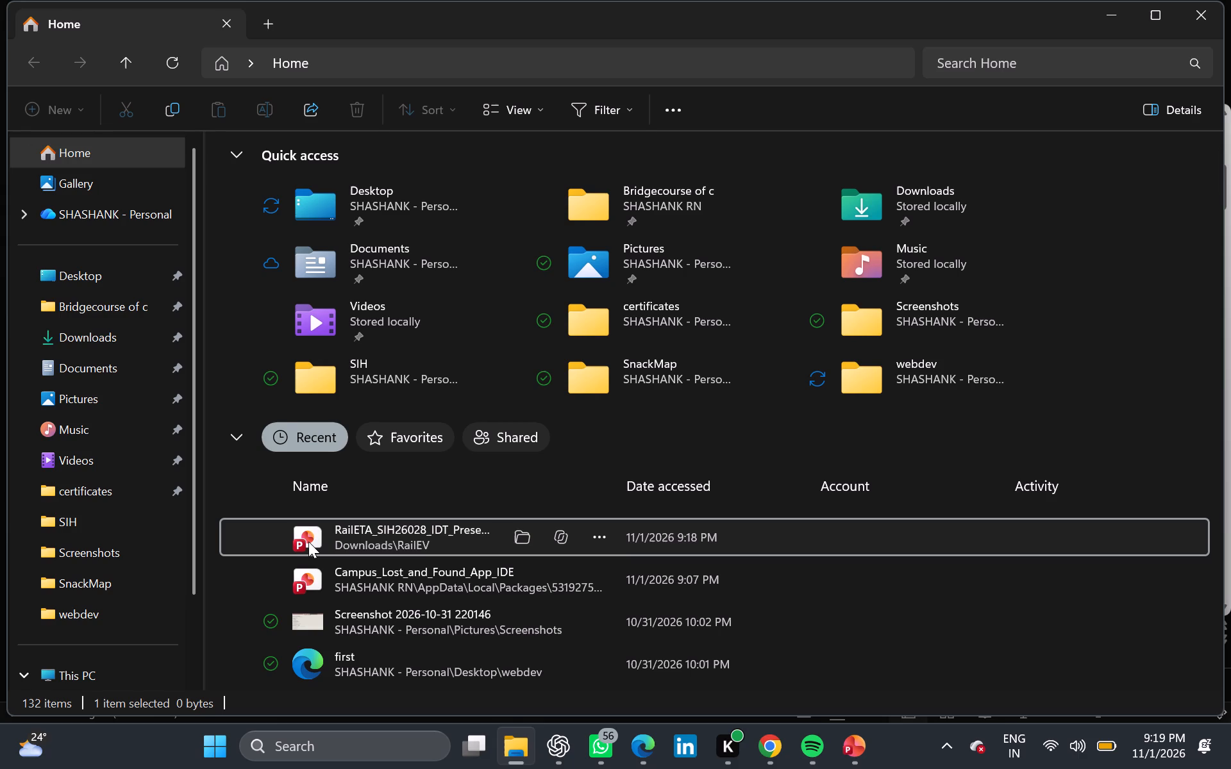
pyautogui.doubleClick(317, 541)
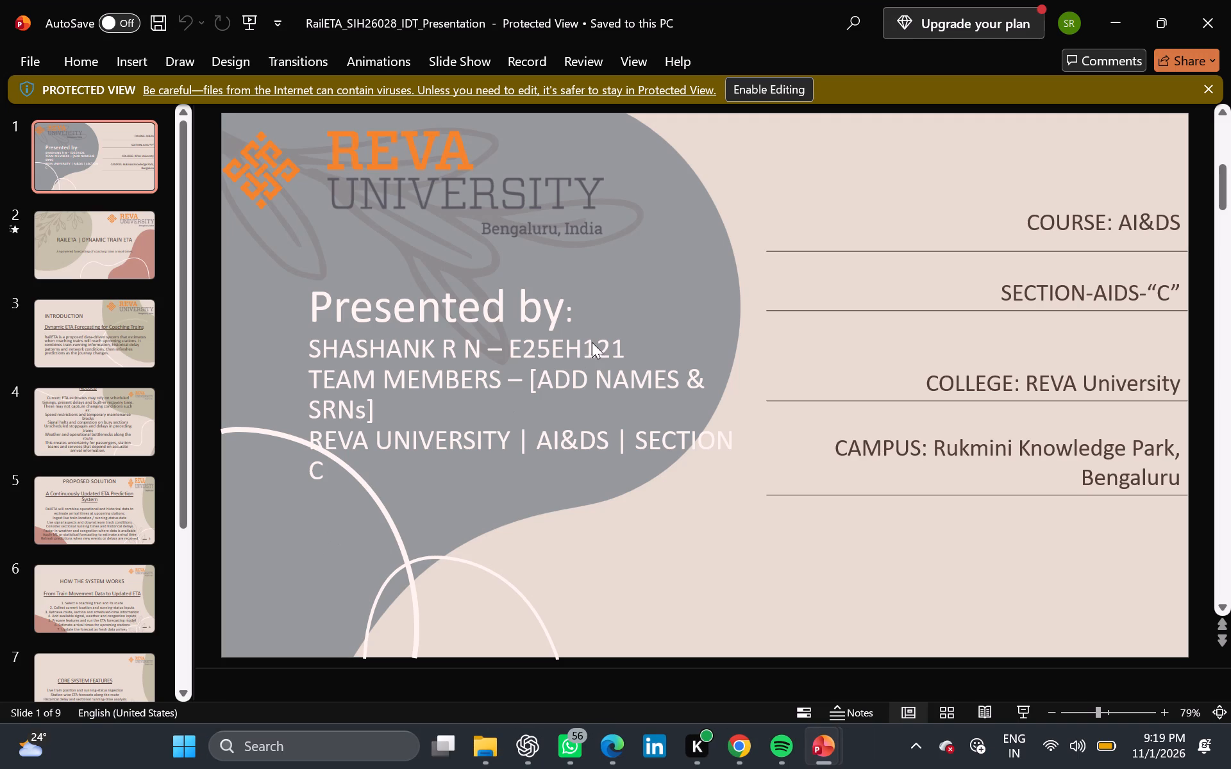
pyautogui.click(774, 92)
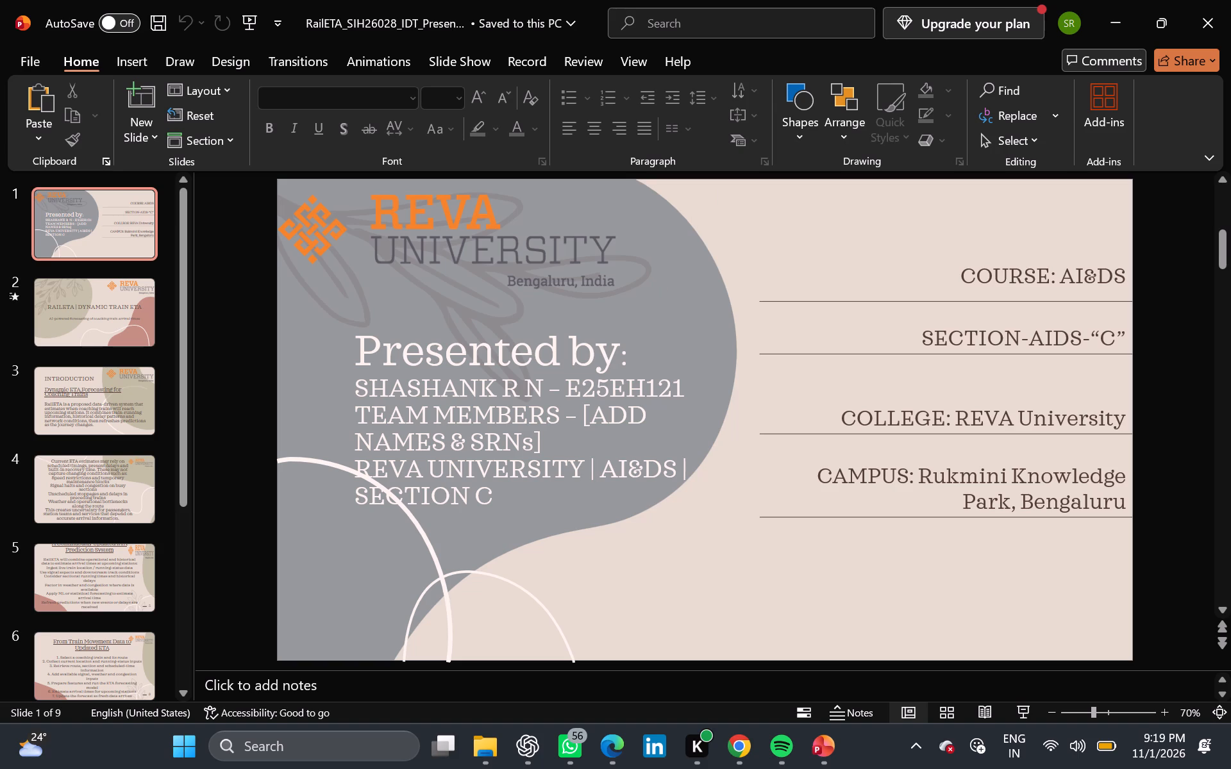
# Select the word MEMBERS in the team members line of the title slide's "Presented by" text.
pyautogui.doubleClick(474, 421)
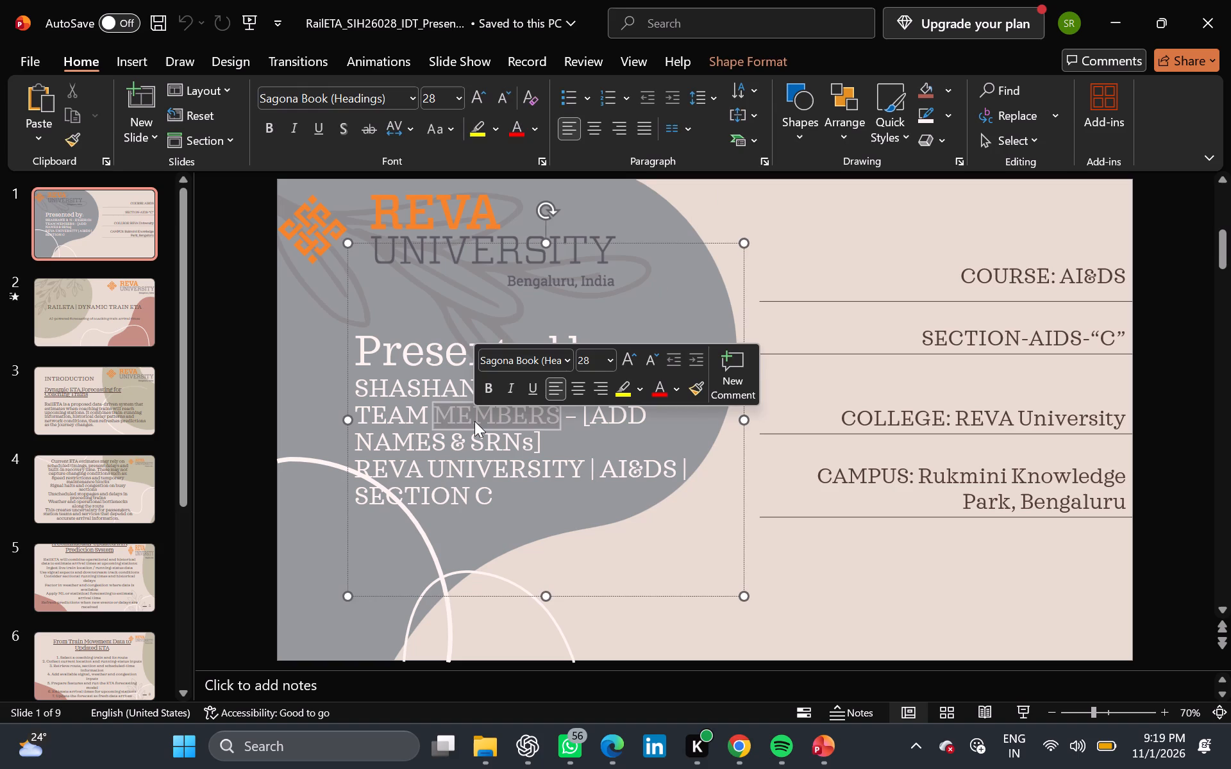
# Place the text cursor at the end of the [ADD NAMES & SRNs] placeholder on the title slide.
pyautogui.click(549, 440)
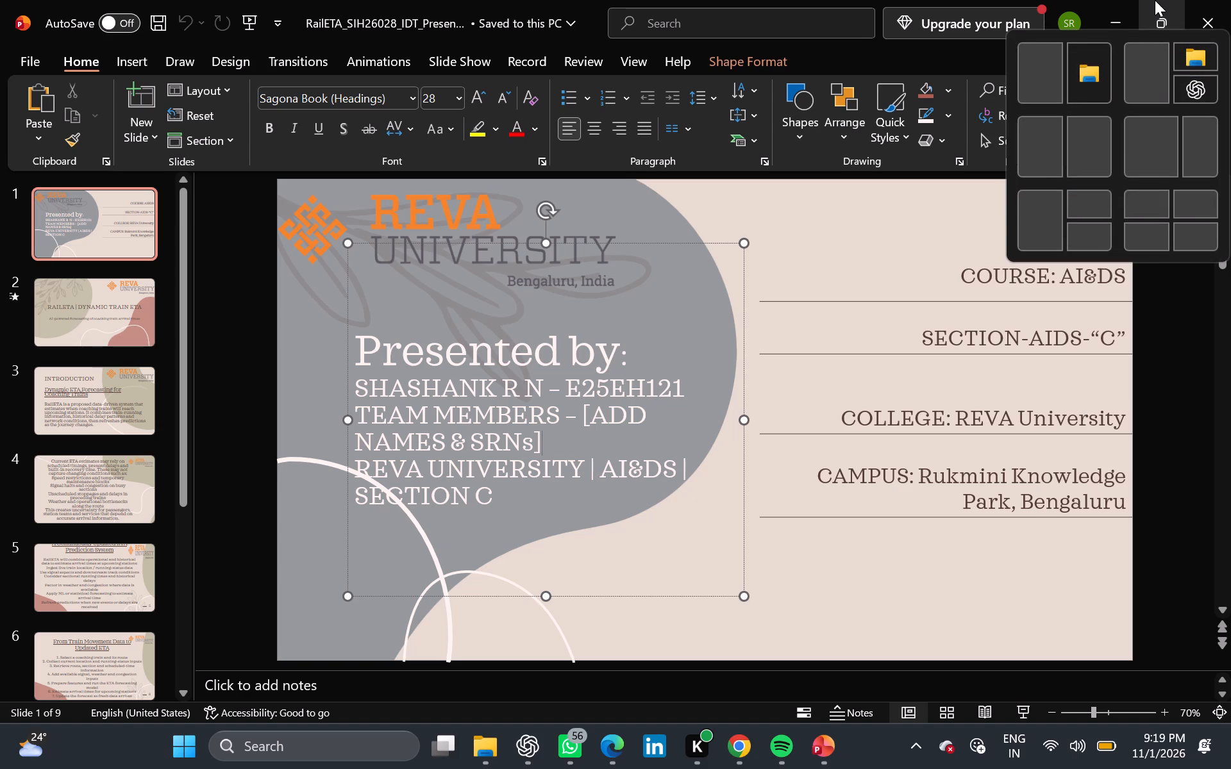
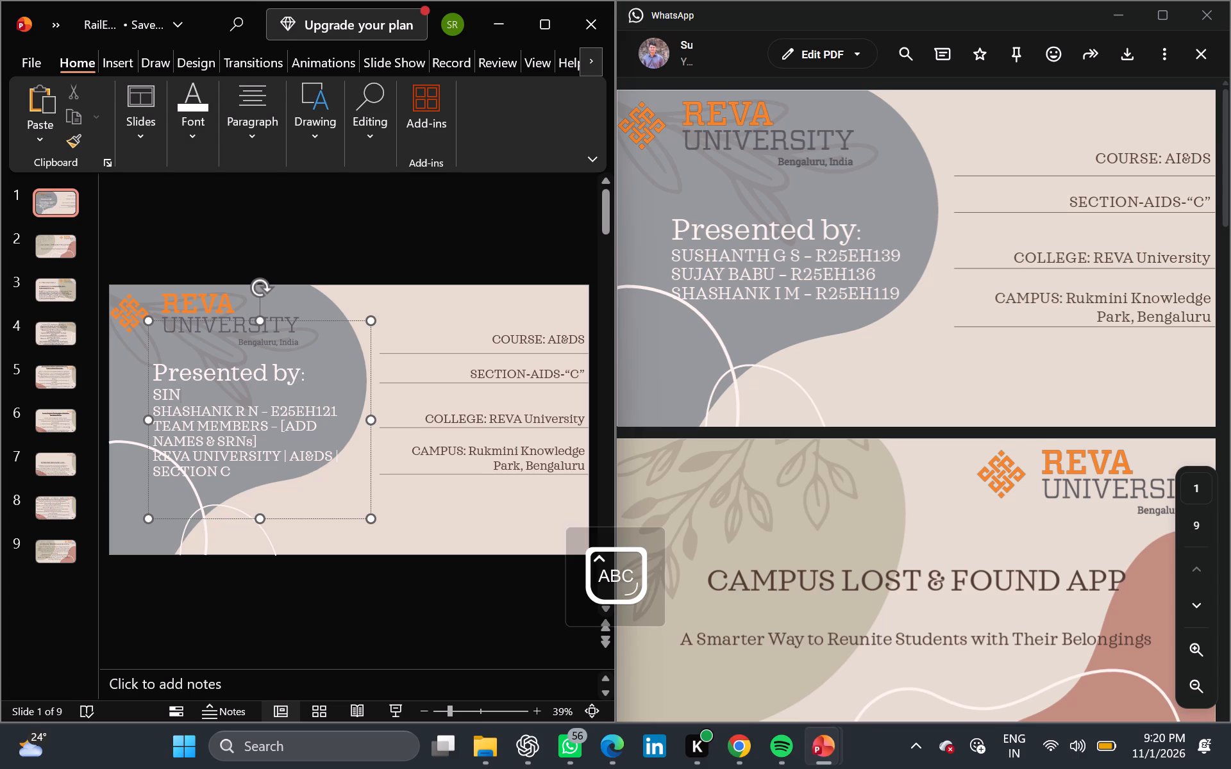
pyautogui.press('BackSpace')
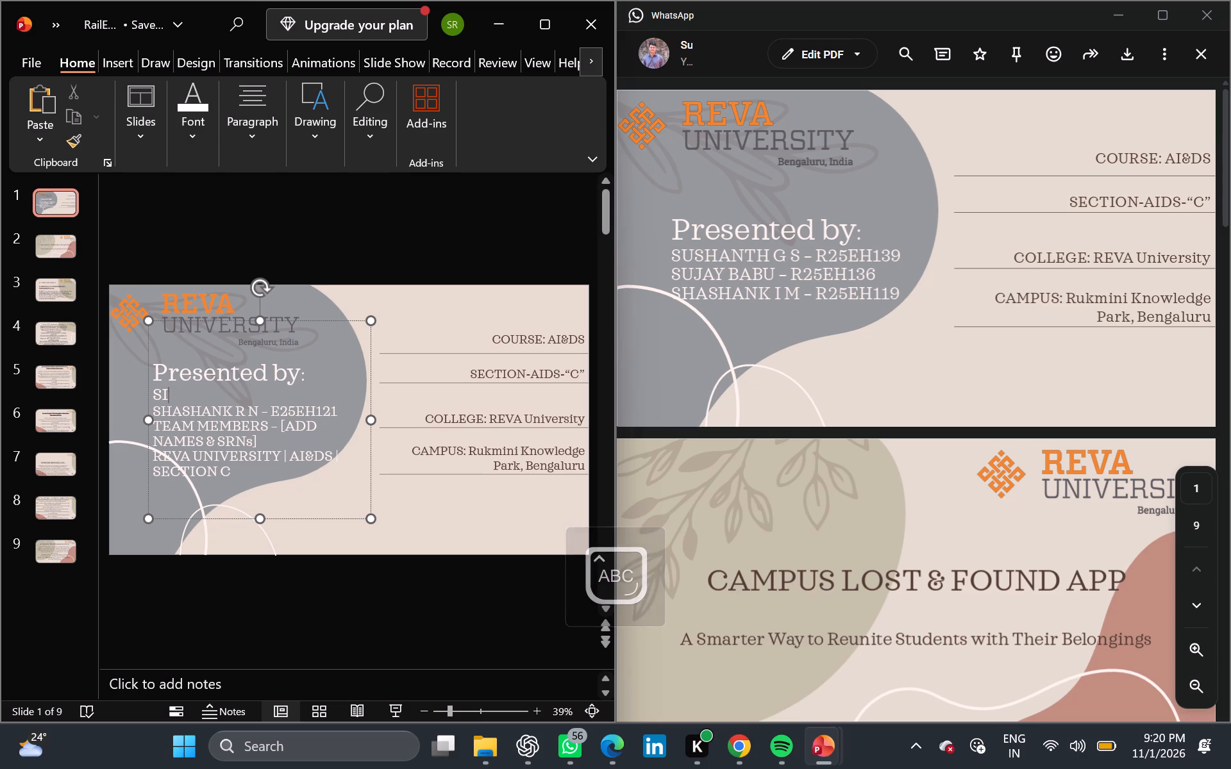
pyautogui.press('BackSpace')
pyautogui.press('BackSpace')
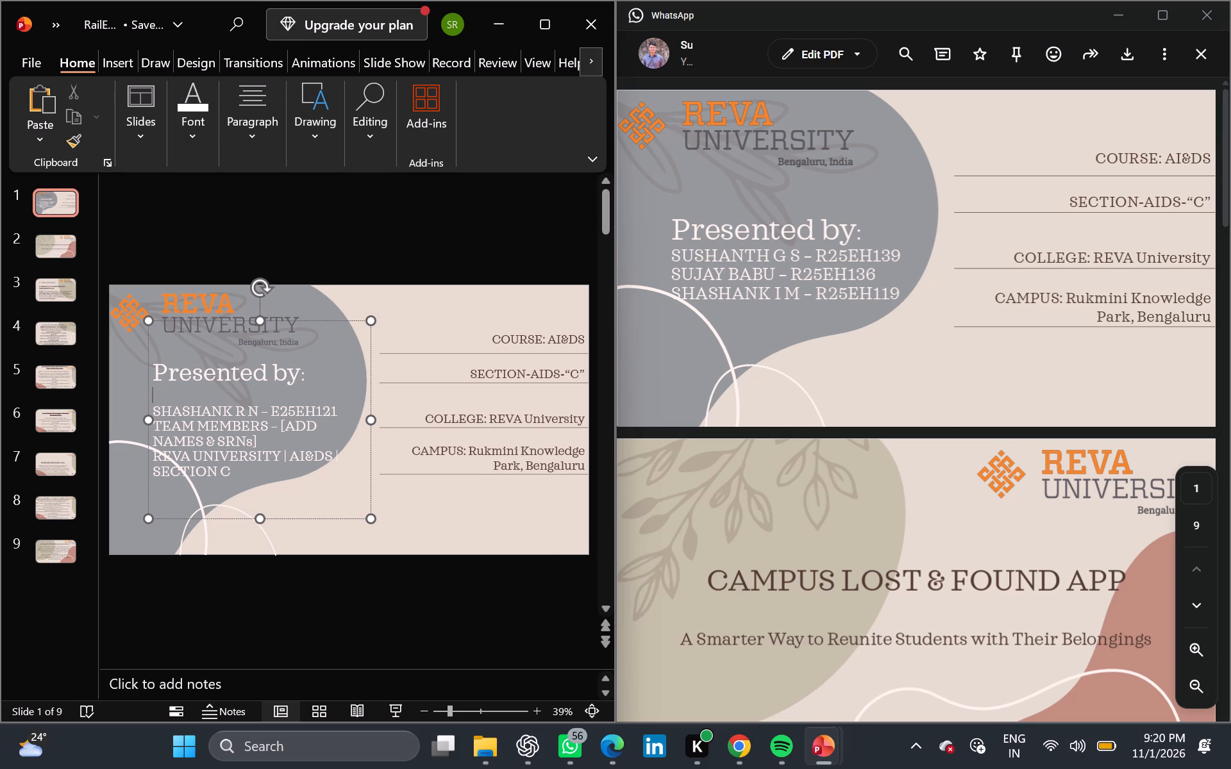
# Add a line below the first presenter's entry with the second team member's name in capitals, a hyphen and their SRN.
pyautogui.click(338, 415)
pyautogui.press('Return')
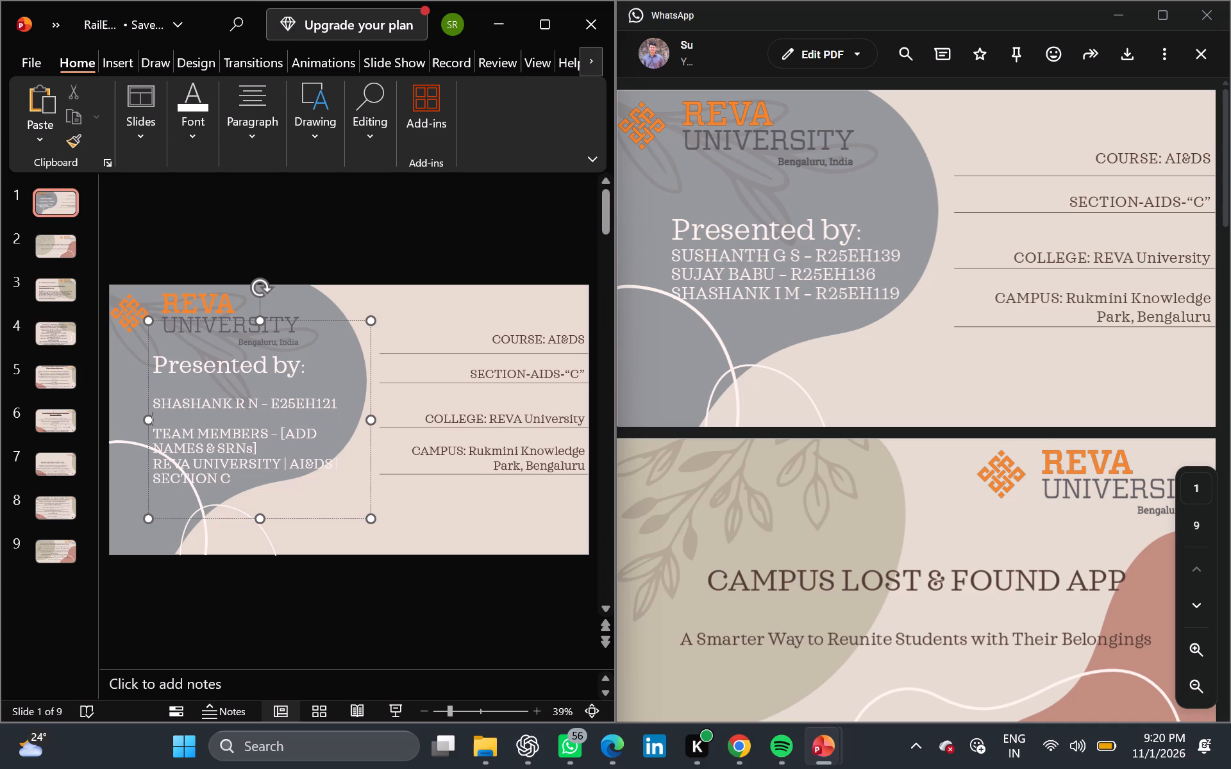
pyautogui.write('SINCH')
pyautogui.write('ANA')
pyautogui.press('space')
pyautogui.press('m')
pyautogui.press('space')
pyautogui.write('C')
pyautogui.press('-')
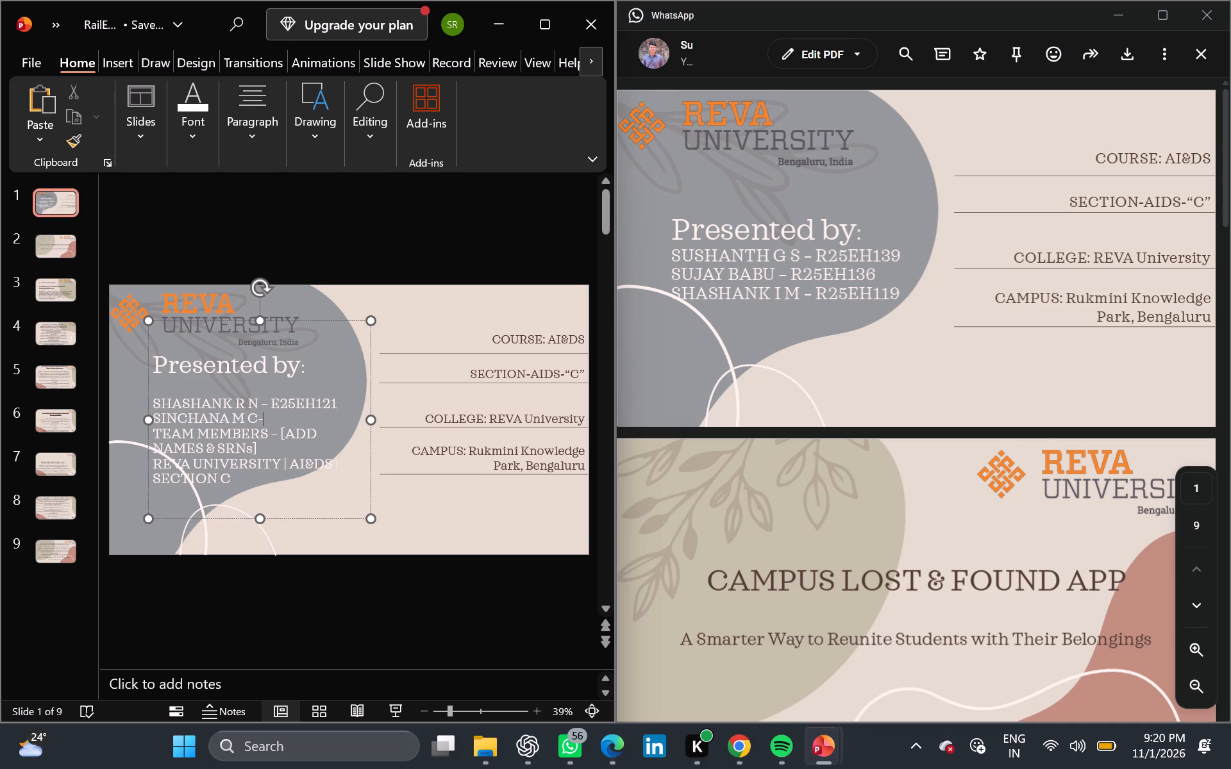
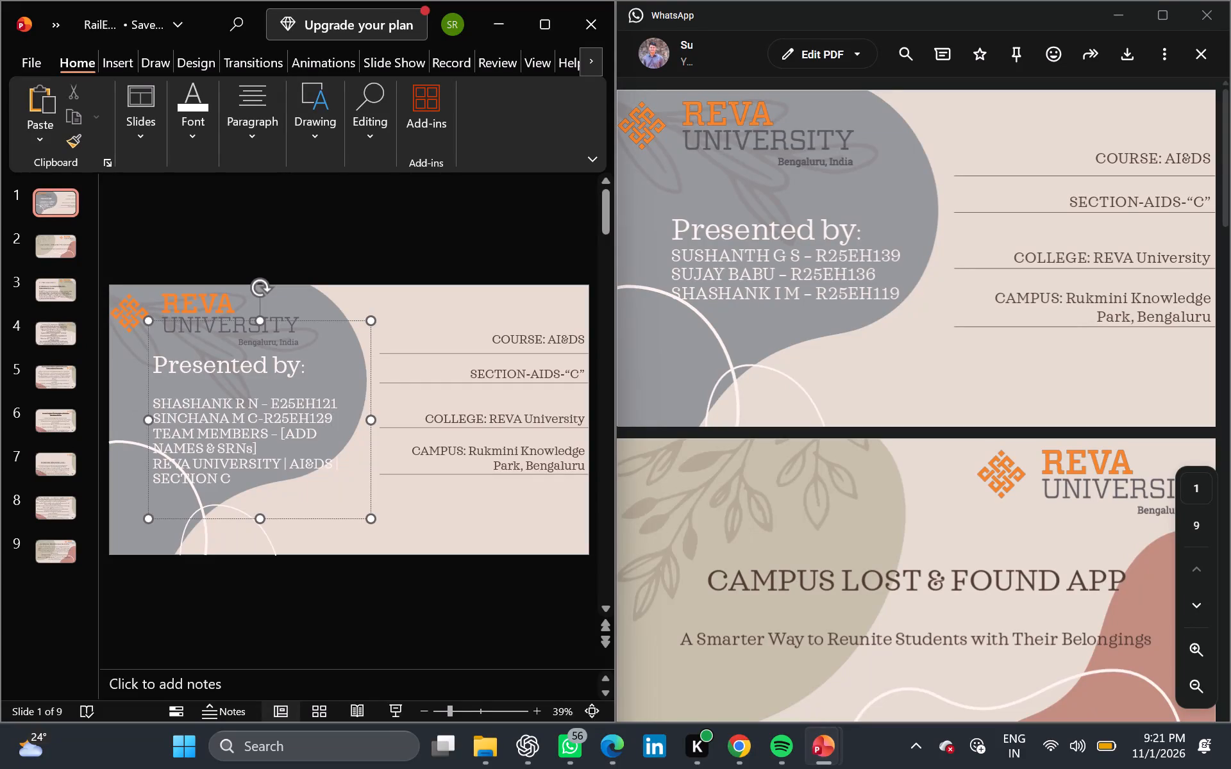
# Add the third team member's first name on a new line below the second presenter, followed by spacing and a hyphen aligned with the entries above.
pyautogui.press('Return')
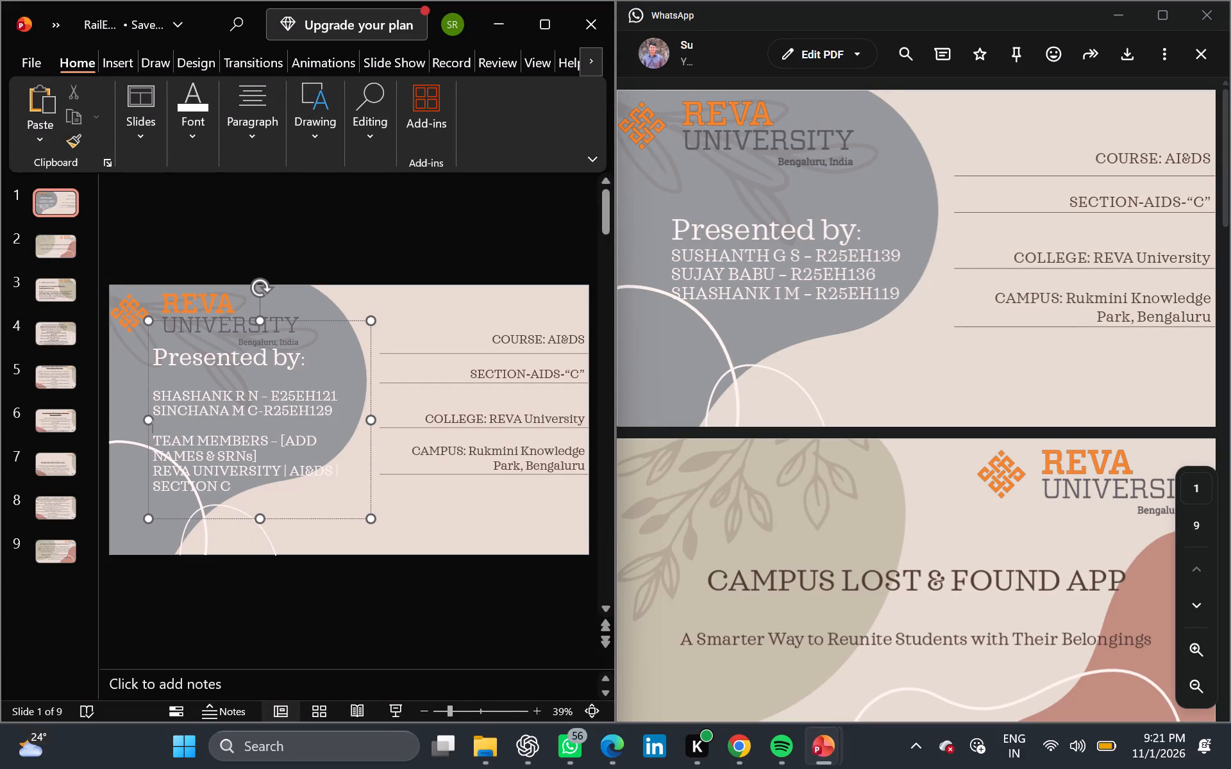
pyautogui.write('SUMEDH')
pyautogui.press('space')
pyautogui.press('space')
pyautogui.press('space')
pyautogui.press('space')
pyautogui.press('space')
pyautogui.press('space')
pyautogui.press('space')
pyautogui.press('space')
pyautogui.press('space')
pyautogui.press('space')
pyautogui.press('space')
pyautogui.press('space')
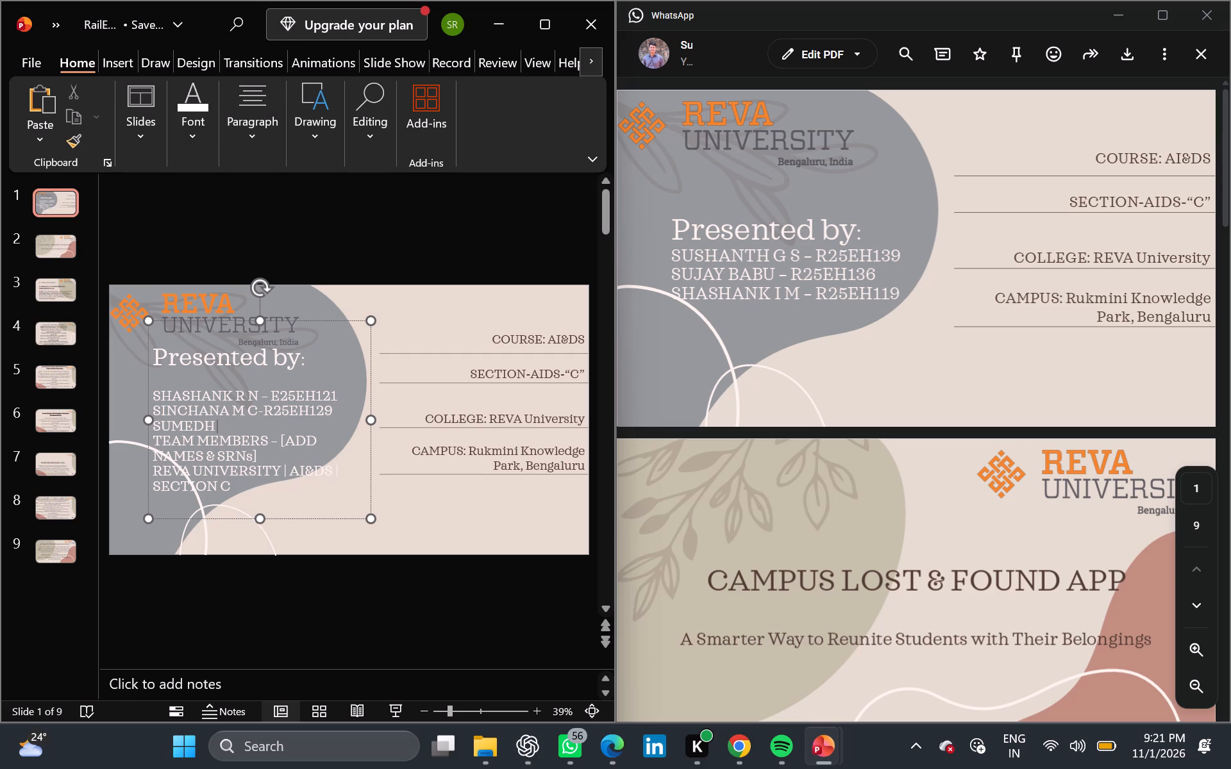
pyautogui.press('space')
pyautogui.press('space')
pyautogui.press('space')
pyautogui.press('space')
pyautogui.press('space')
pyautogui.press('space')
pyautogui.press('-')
# Insert a space before the hyphen in the second presenter's line on the title slide.
pyautogui.click(258, 412)
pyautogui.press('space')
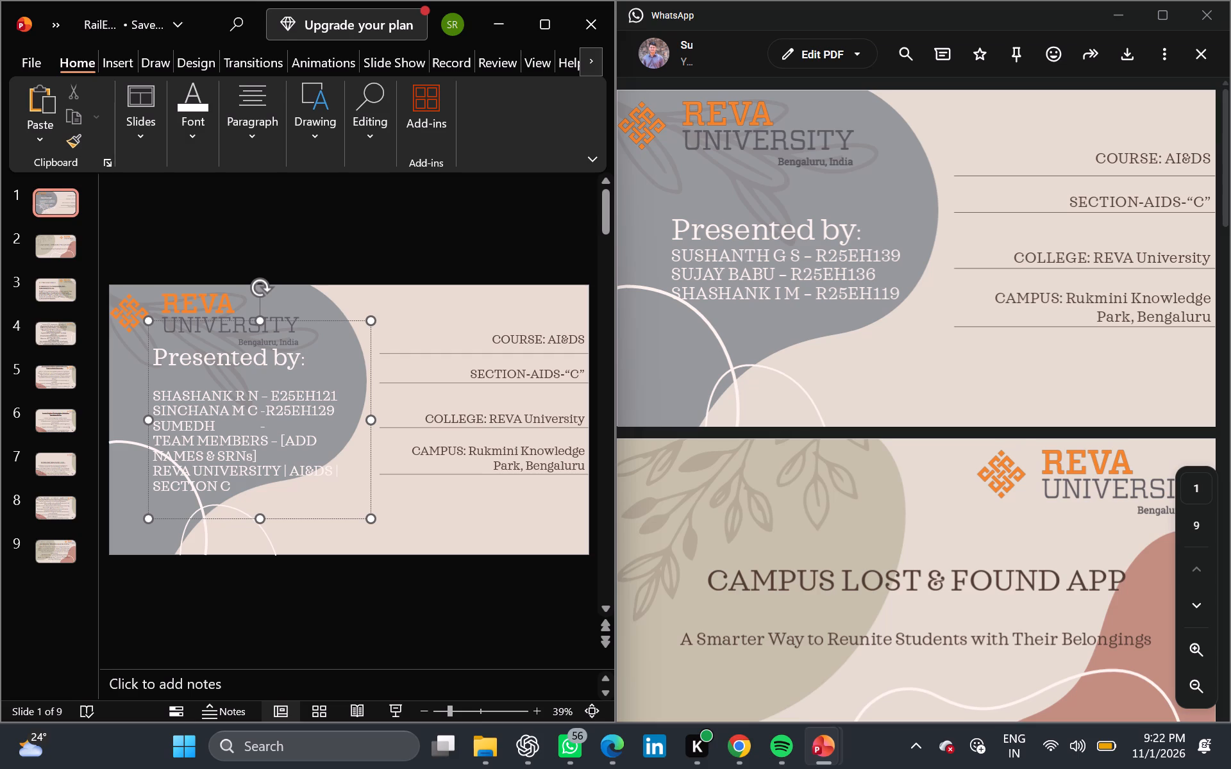
# Enter the third team member's SRN after the hyphen in the new presenter line.
pyautogui.click(276, 425)
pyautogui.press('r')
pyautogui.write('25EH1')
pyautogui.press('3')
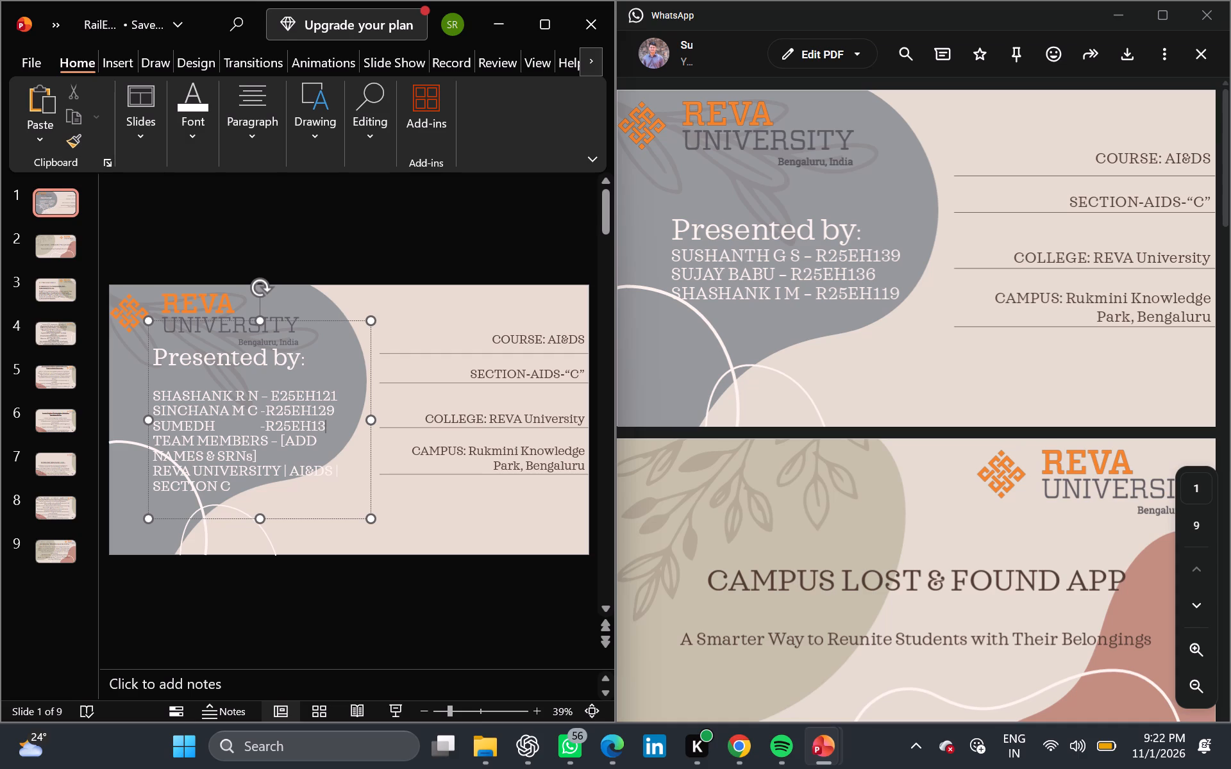
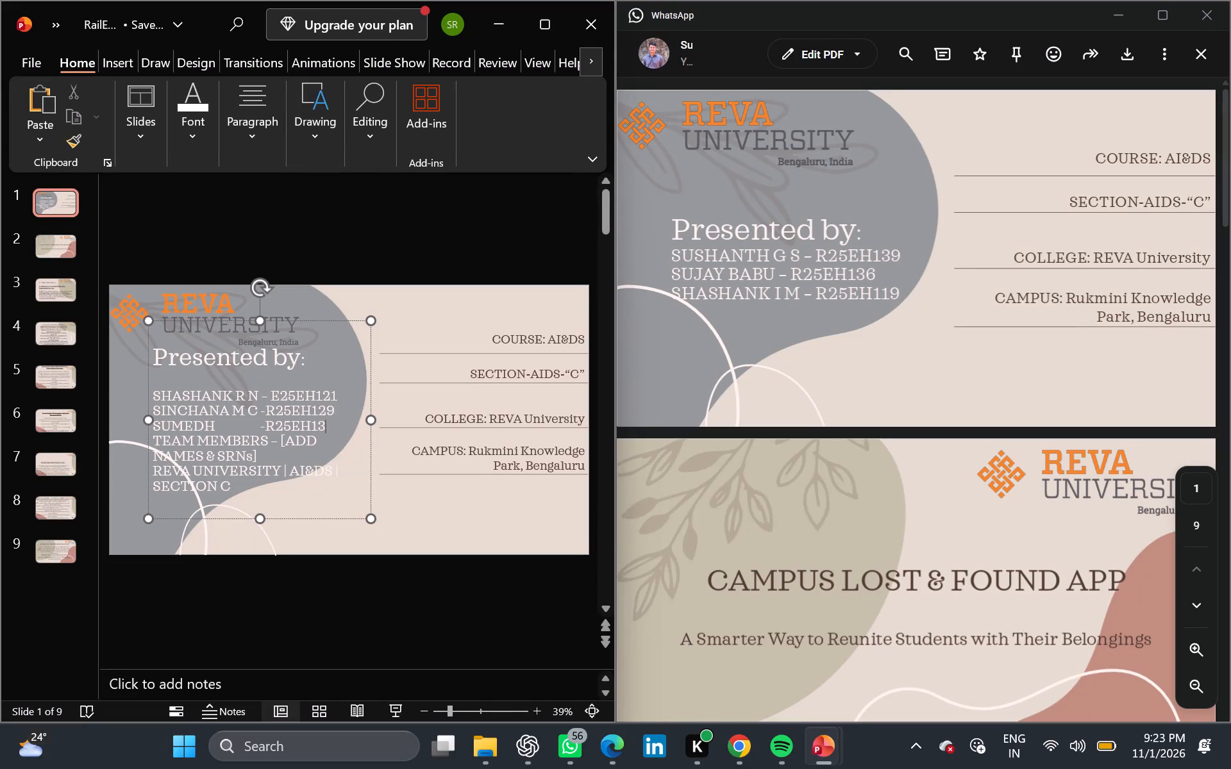
# Delete the leftover placeholder lines for team members, university and section below the third presenter on the title slide.
pyautogui.moveTo(245, 487); pyautogui.dragTo(161, 453)
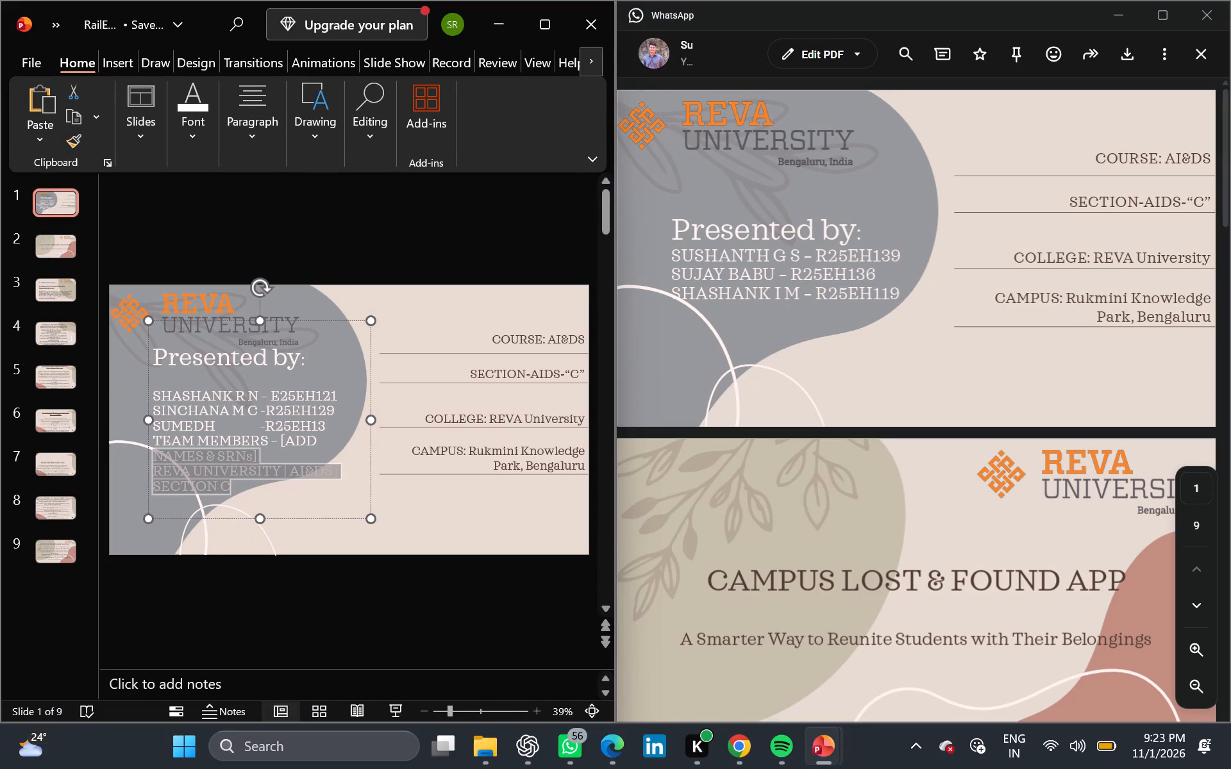
pyautogui.moveTo(161, 453); pyautogui.dragTo(146, 444)
pyautogui.press('BackSpace')
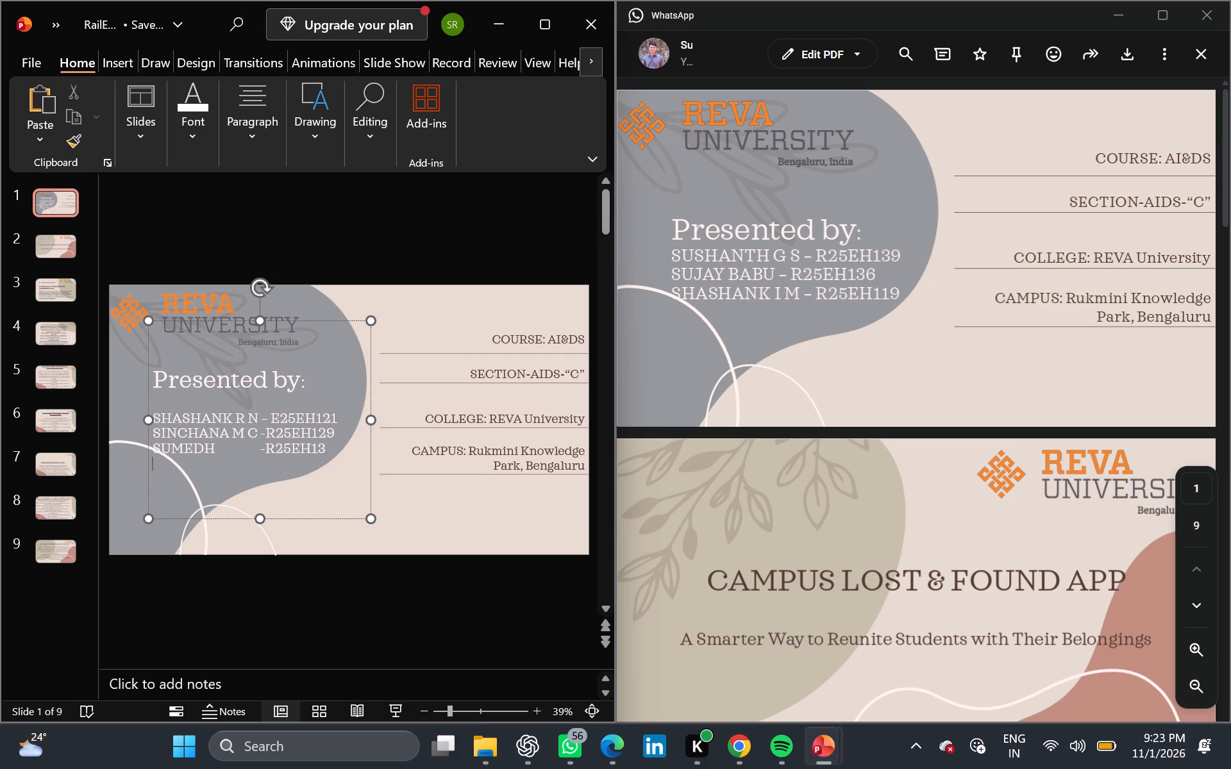
# Add the missing final digit to the third presenter's SRN.
pyautogui.click(331, 453)
pyautogui.press('7')
# Move the REVA University logo slightly down on the title slide.
pyautogui.click(265, 318)
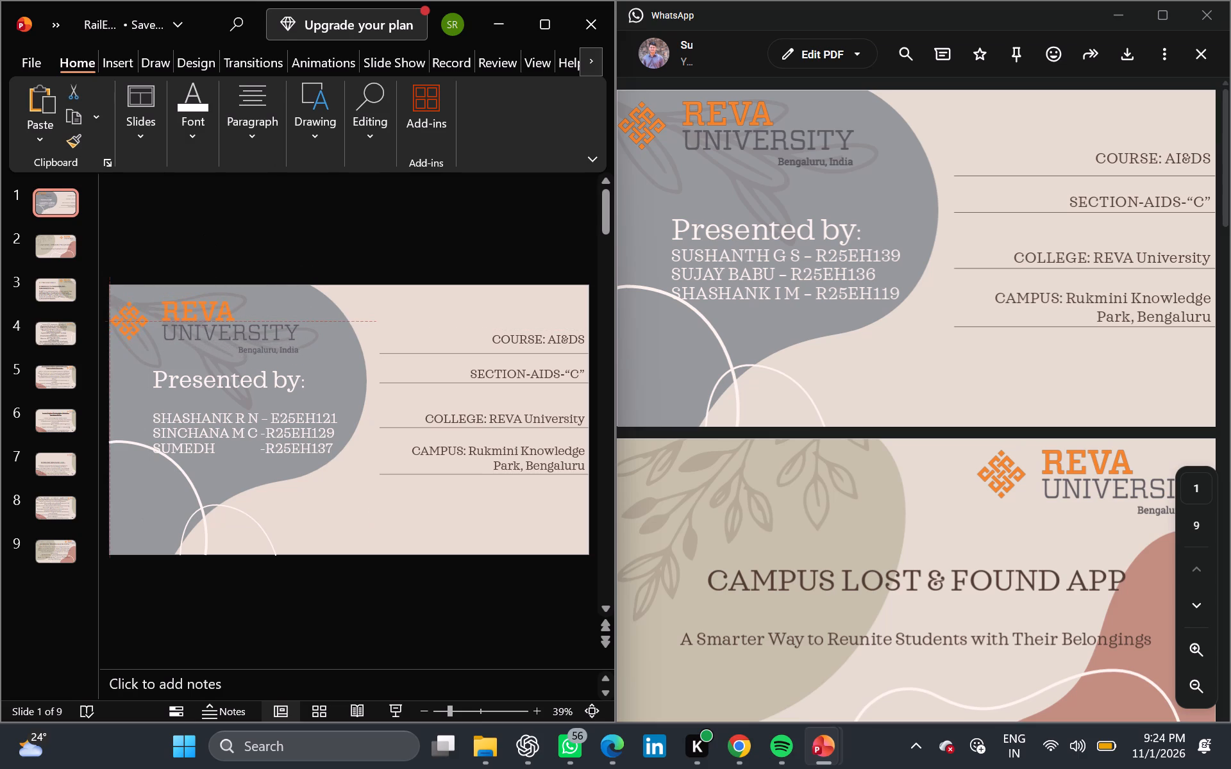
pyautogui.click(271, 401)
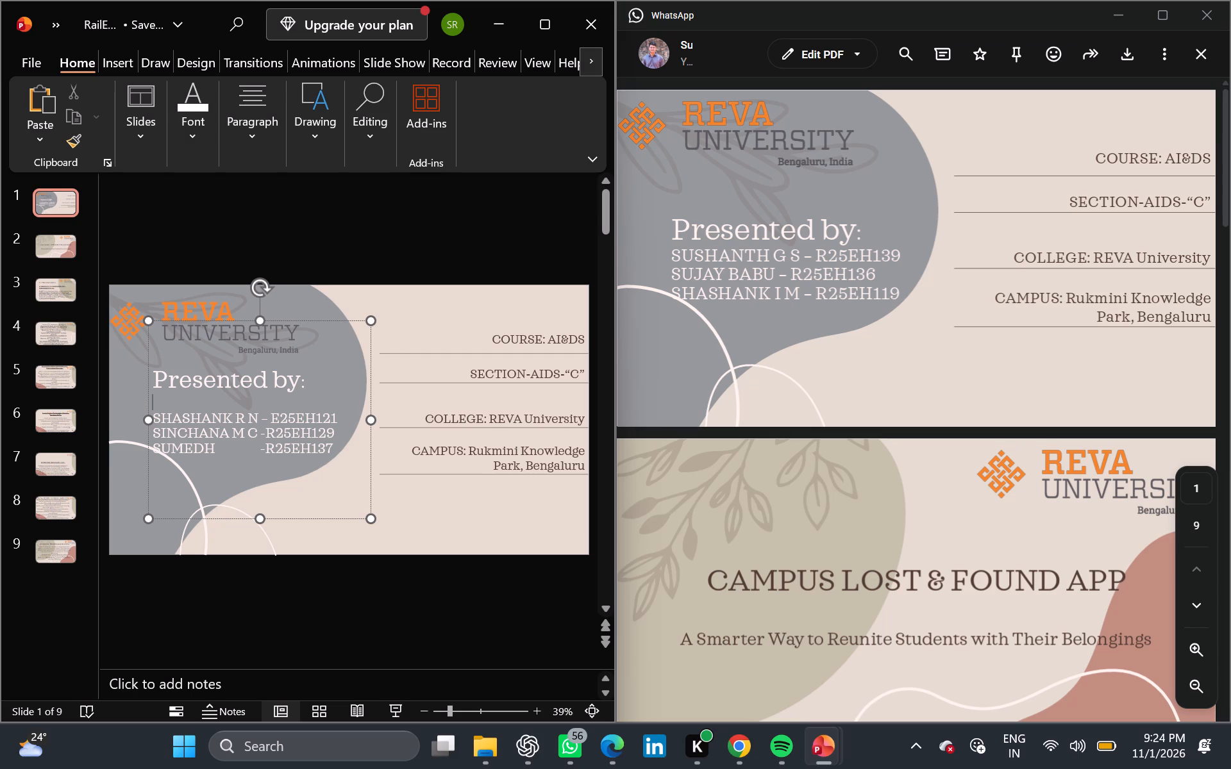
pyautogui.click(314, 586)
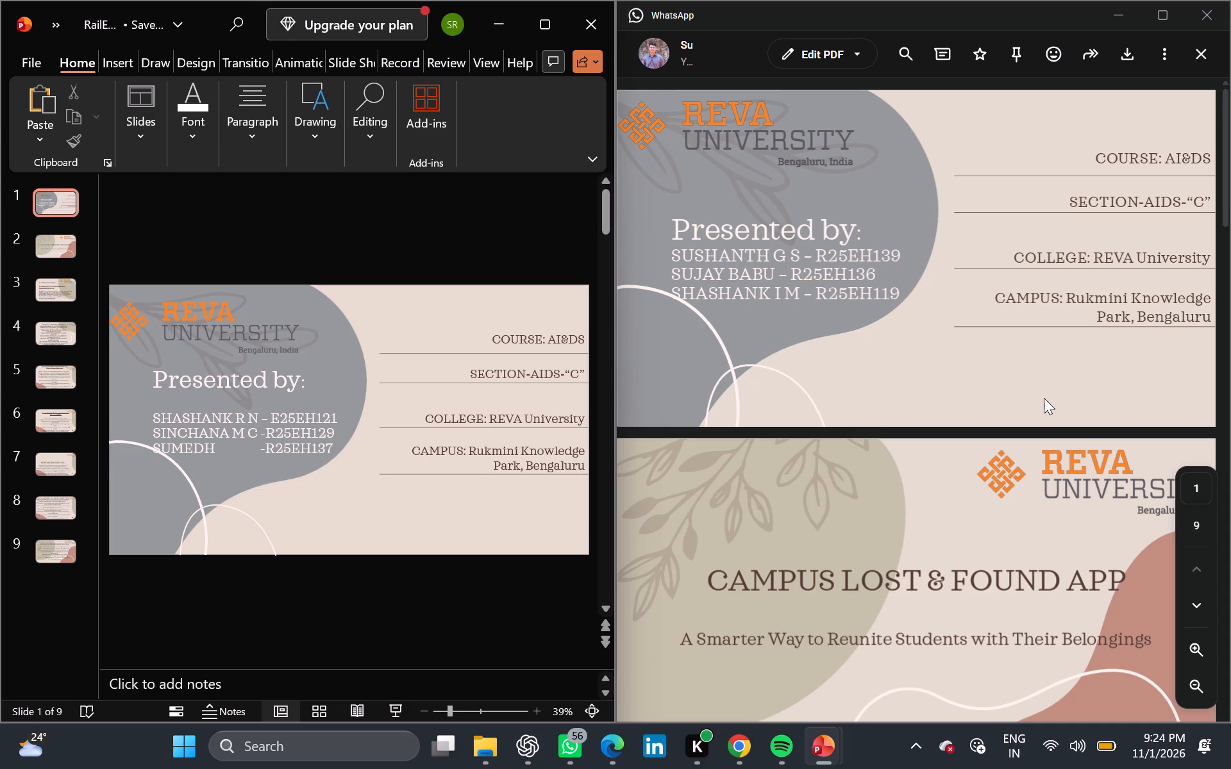
pyautogui.hscroll(-1, 1044, 398)
pyautogui.click(67, 256)
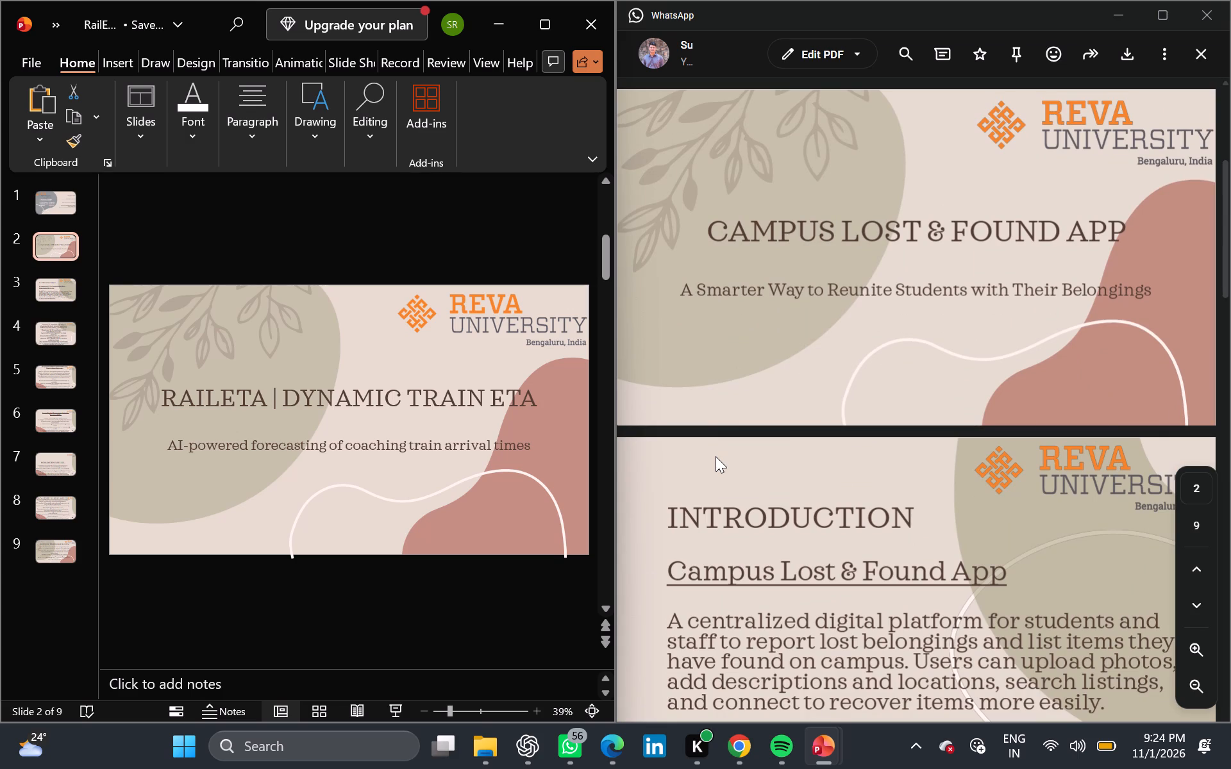
pyautogui.click(49, 297)
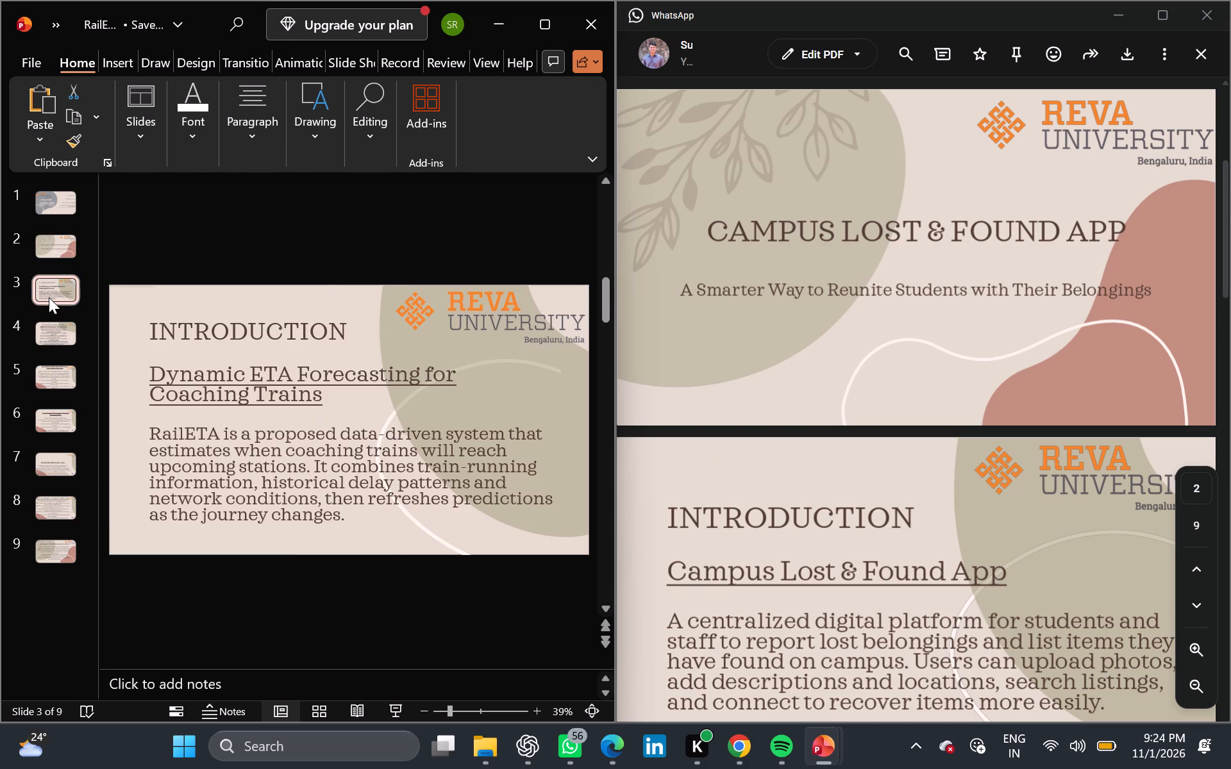
pyautogui.scroll(-1, 856, 429)
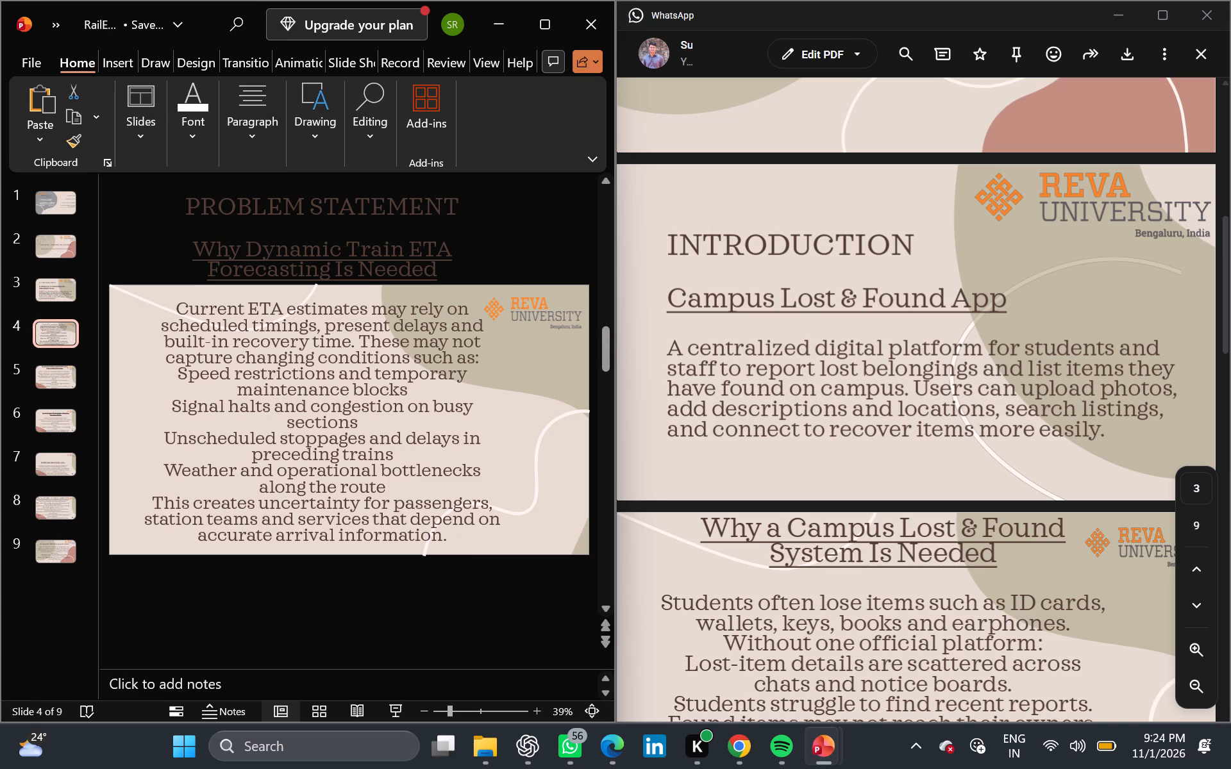
pyautogui.moveTo(454, 536); pyautogui.dragTo(260, 417)
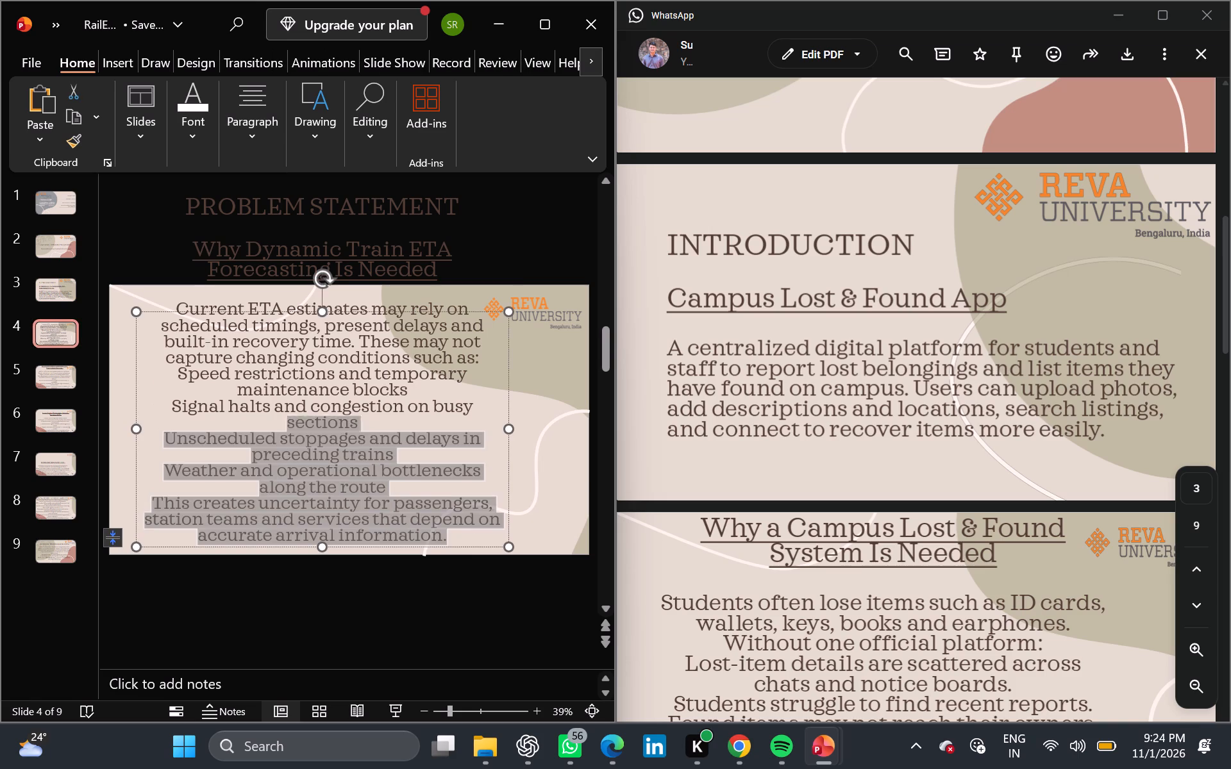
pyautogui.moveTo(260, 417); pyautogui.dragTo(169, 315)
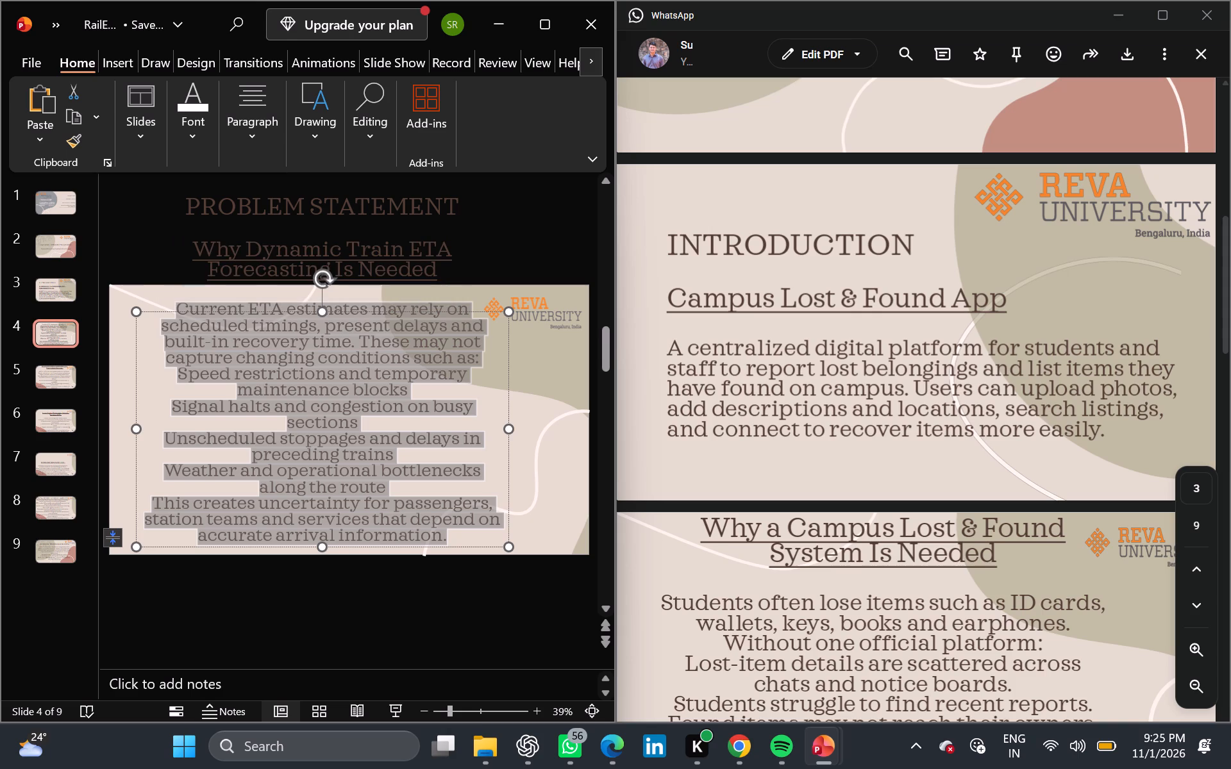
pyautogui.hotkey('ctrl', '-')
pyautogui.hotkey('ctrl', '-')
pyautogui.click(203, 135)
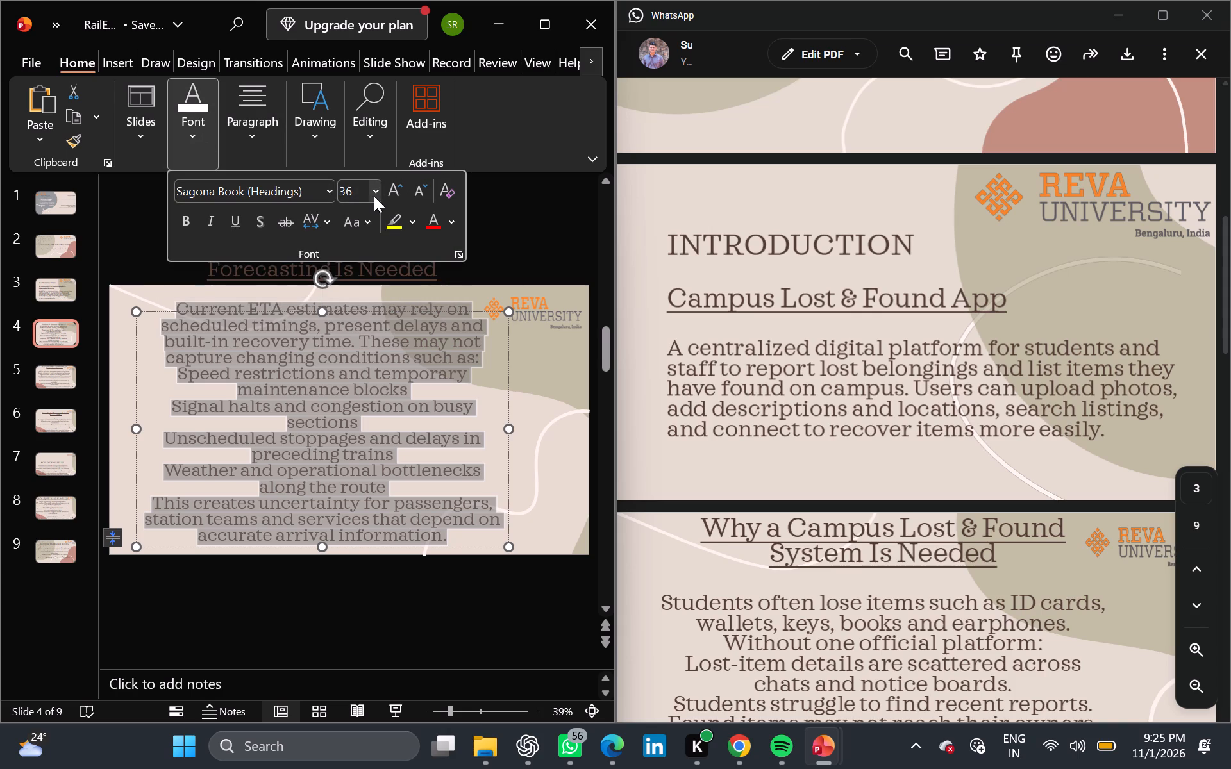
pyautogui.click(419, 187)
pyautogui.click(419, 187)
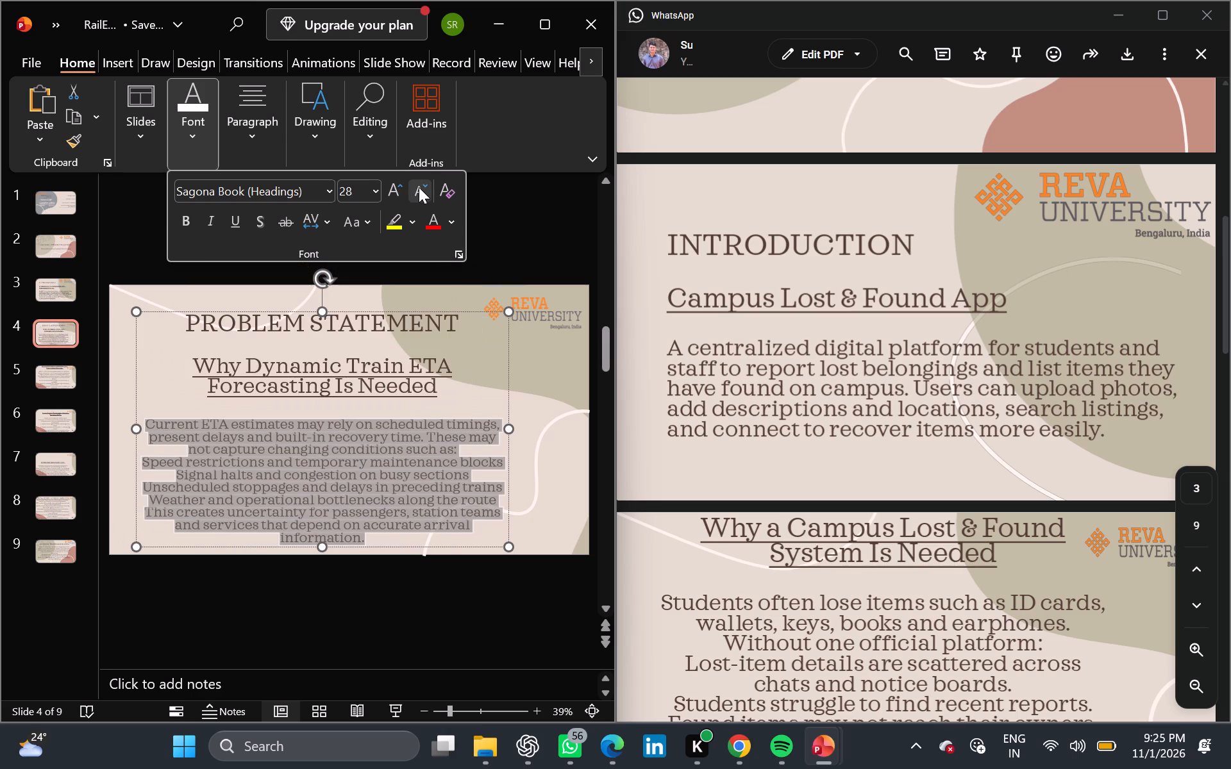
pyautogui.click(337, 580)
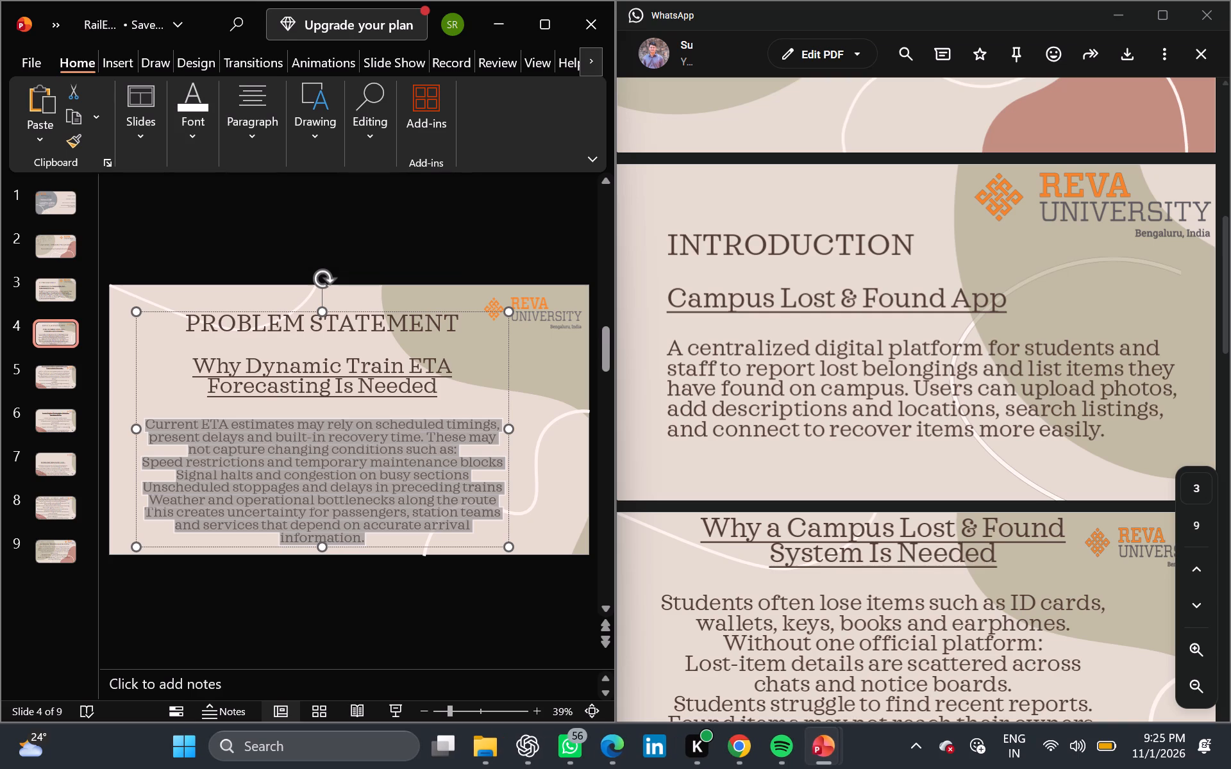
# Add a colon after the PROBLEM STATEMENT heading on slide 4 and remove the blank line beneath it.
pyautogui.click(462, 328)
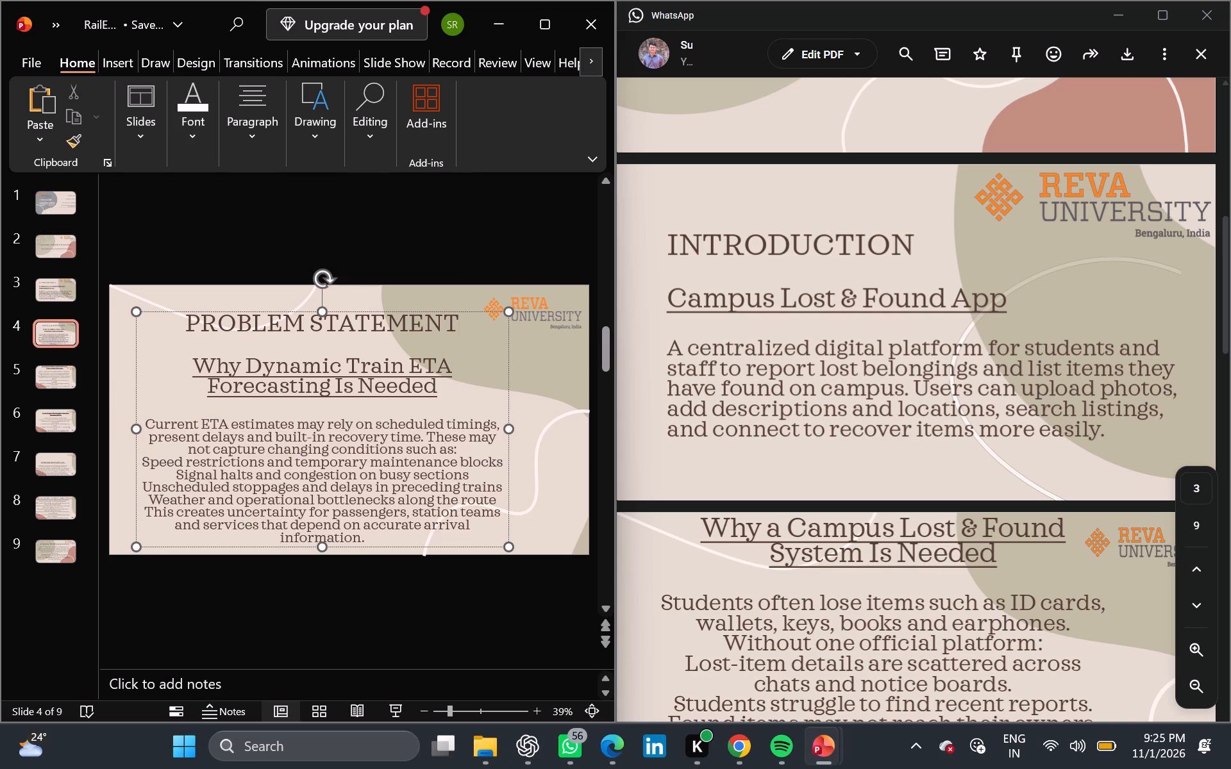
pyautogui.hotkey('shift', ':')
pyautogui.press('Down')
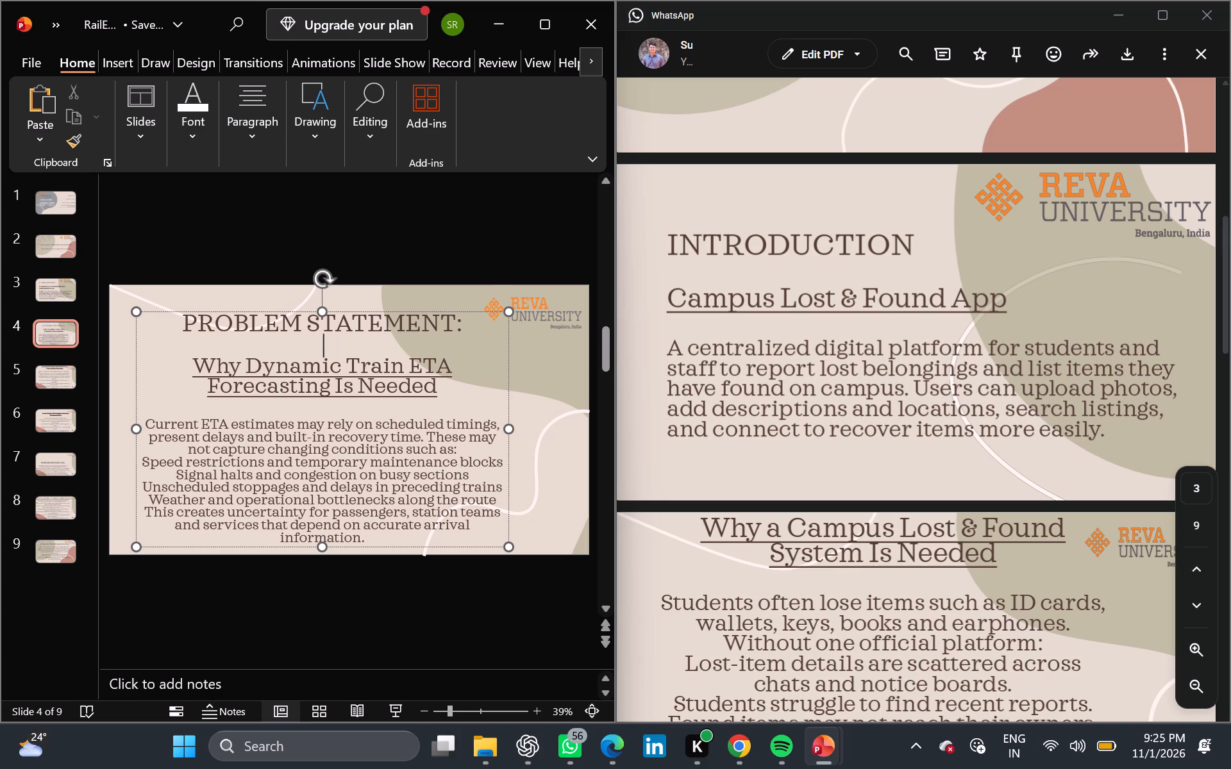
pyautogui.press('BackSpace')
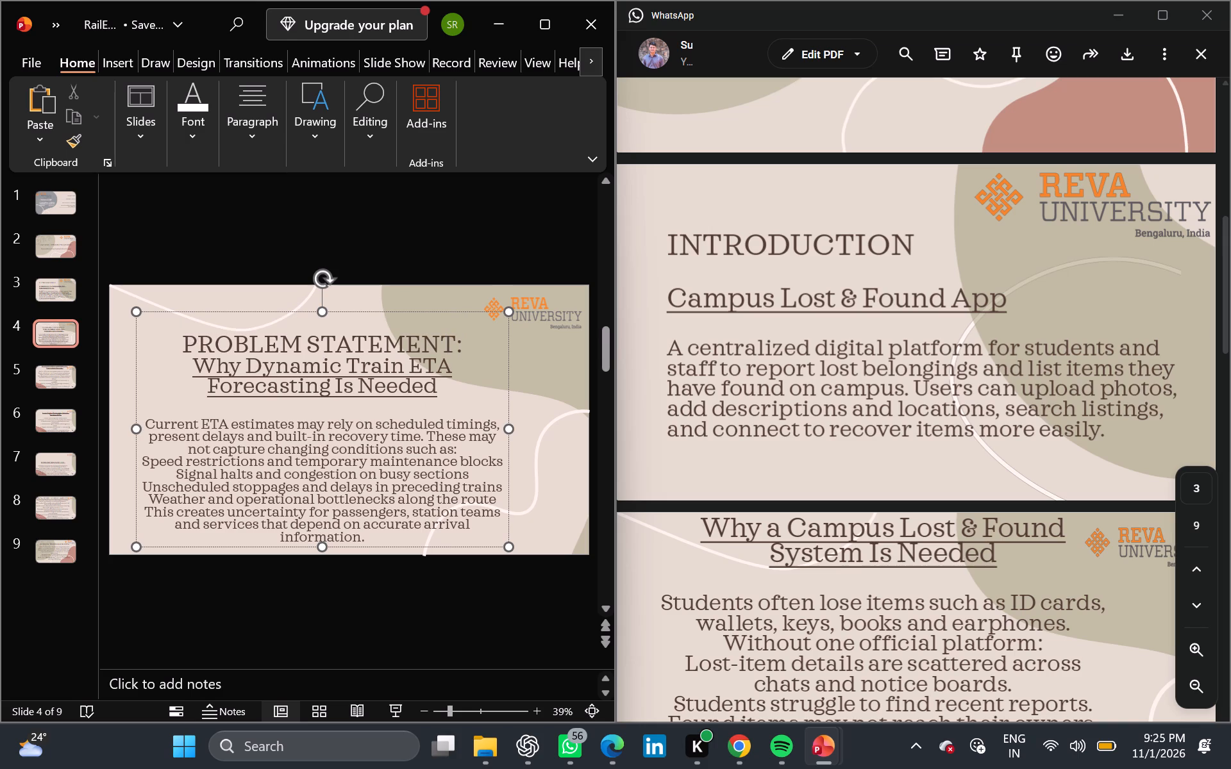
# Insert a blank line between the PROBLEM STATEMENT heading and its underlined subheading on slide 4.
pyautogui.click(184, 343)
pyautogui.press('BackSpace')
pyautogui.press('BackSpace')
pyautogui.press('Up')
pyautogui.click(470, 344)
pyautogui.press('Return')
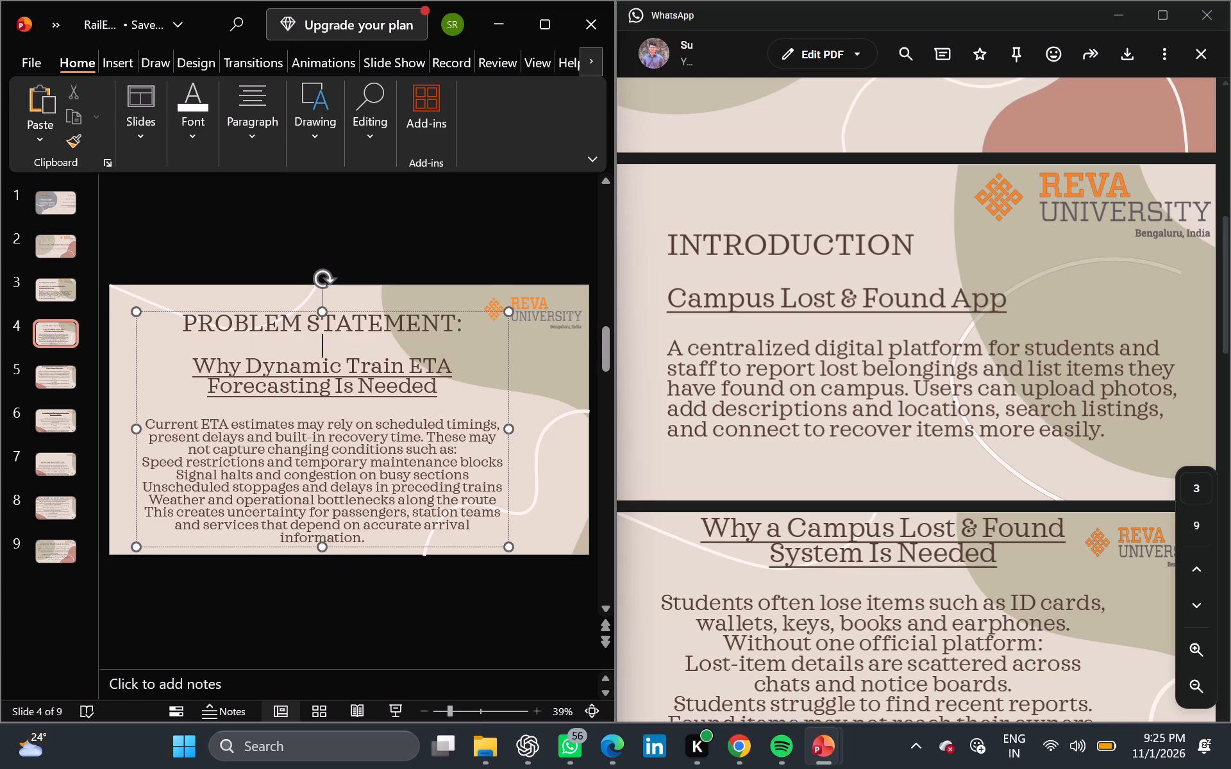
pyautogui.click(546, 364)
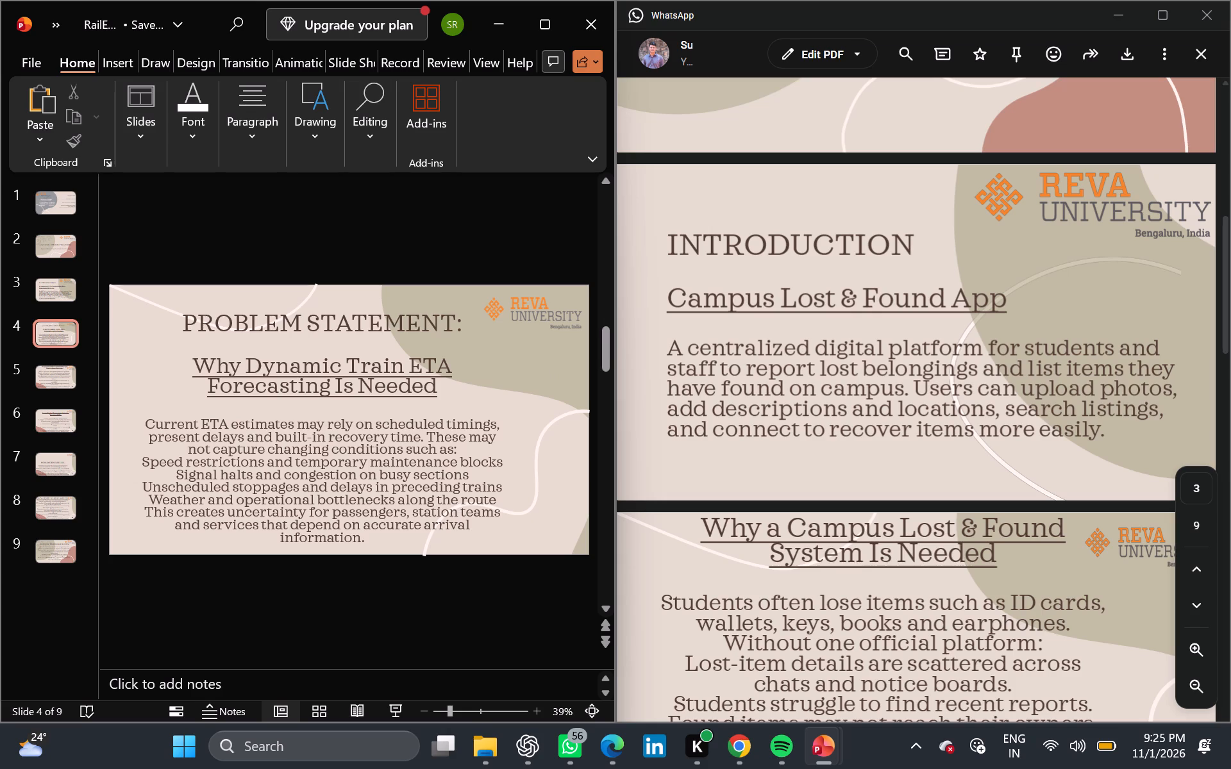
# Reduce the font size of slide 4's subheading "Why Dynamic Train ETA Forecasting Is Needed" to 40.
pyautogui.moveTo(444, 394); pyautogui.dragTo(197, 366)
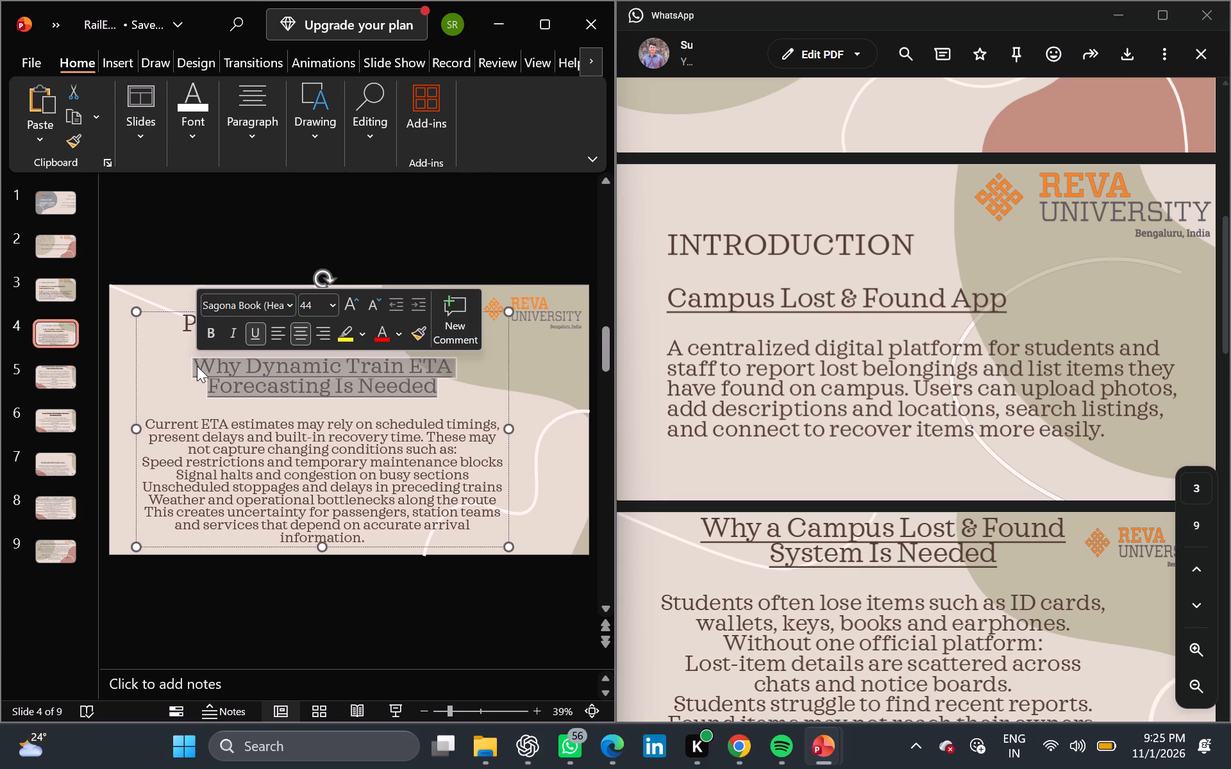
pyautogui.click(376, 301)
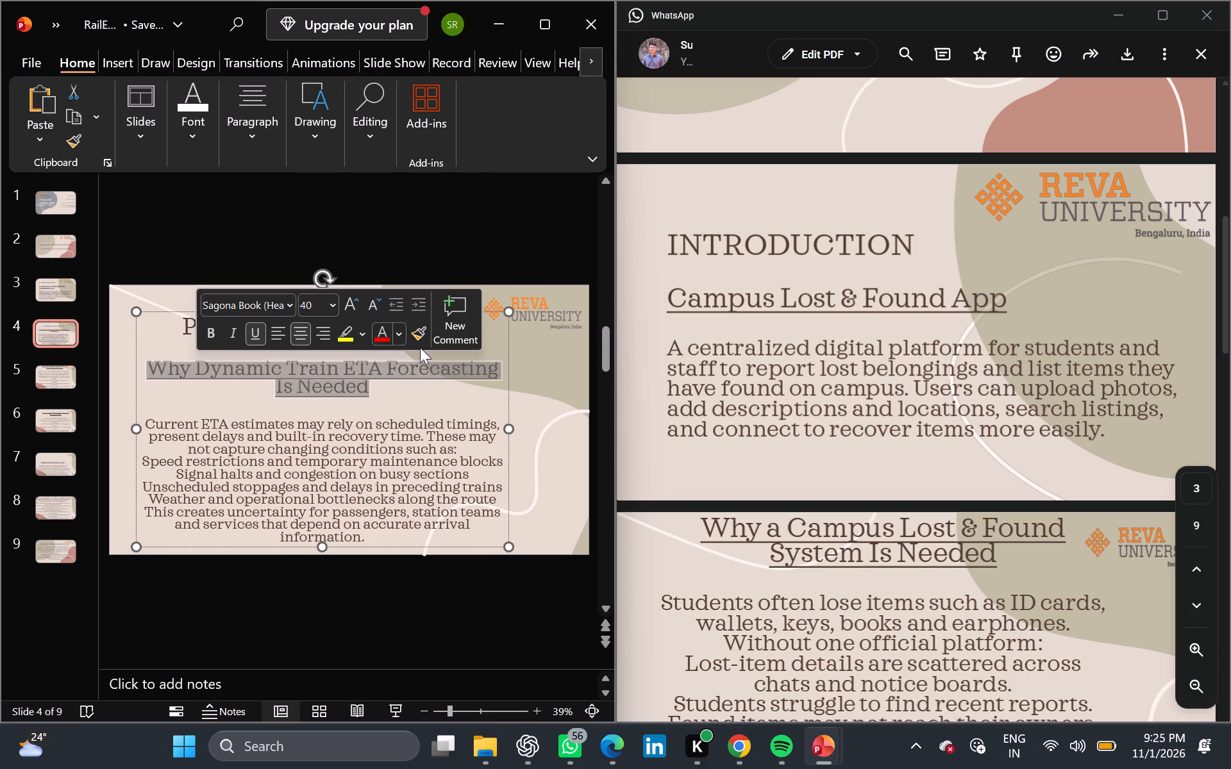
pyautogui.click(533, 372)
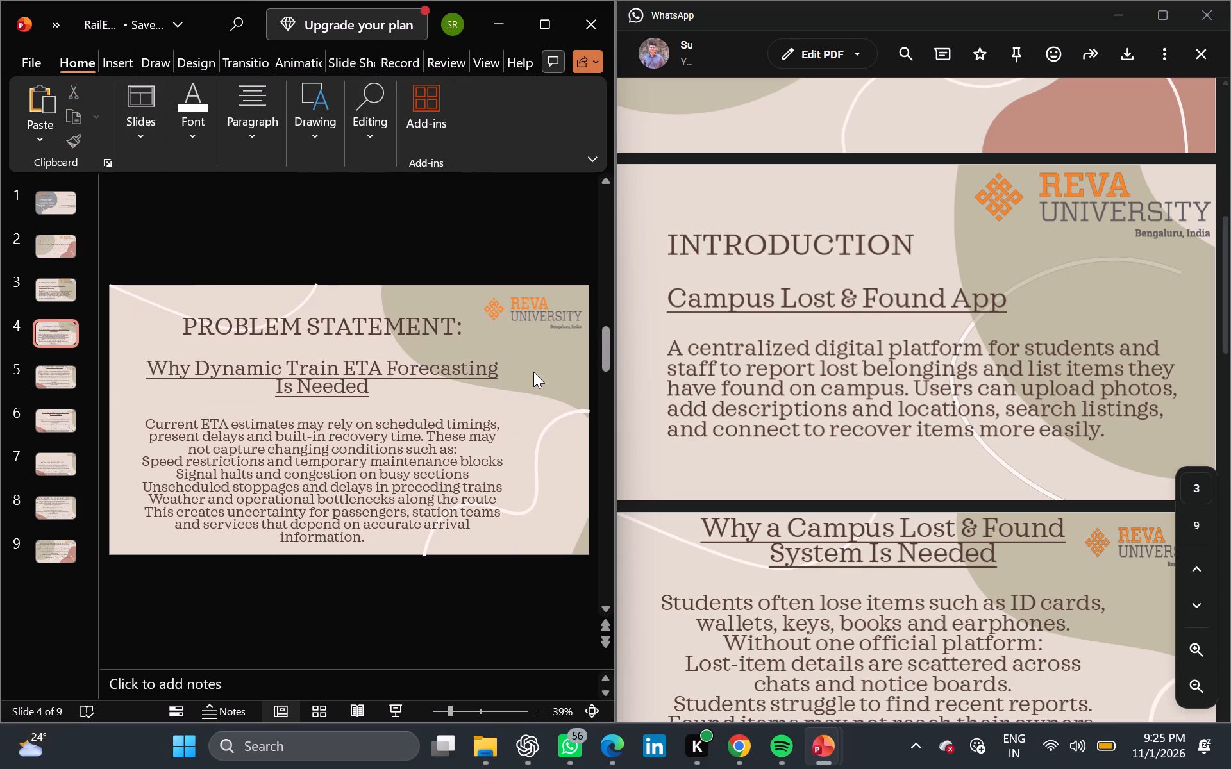
# Extend slide 4's text box slightly upward and shift the whole box slightly down.
pyautogui.click(392, 318)
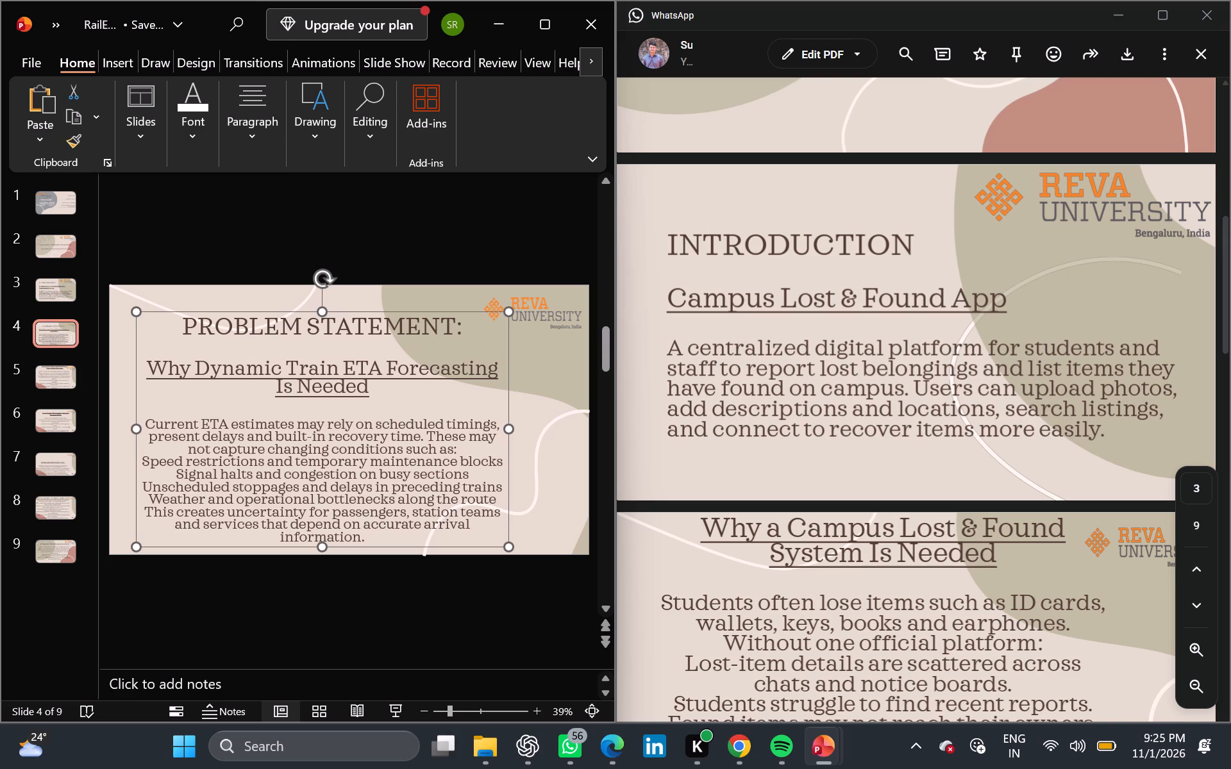
pyautogui.click(329, 309)
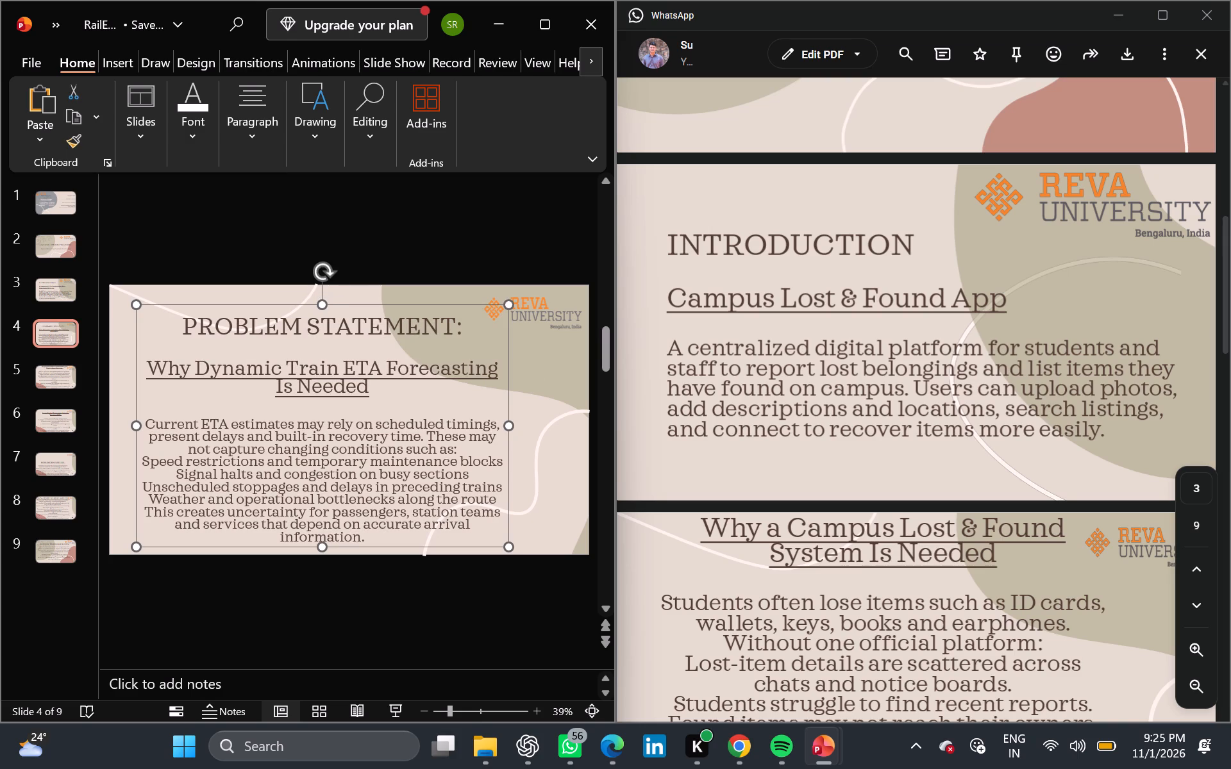
pyautogui.click(310, 302)
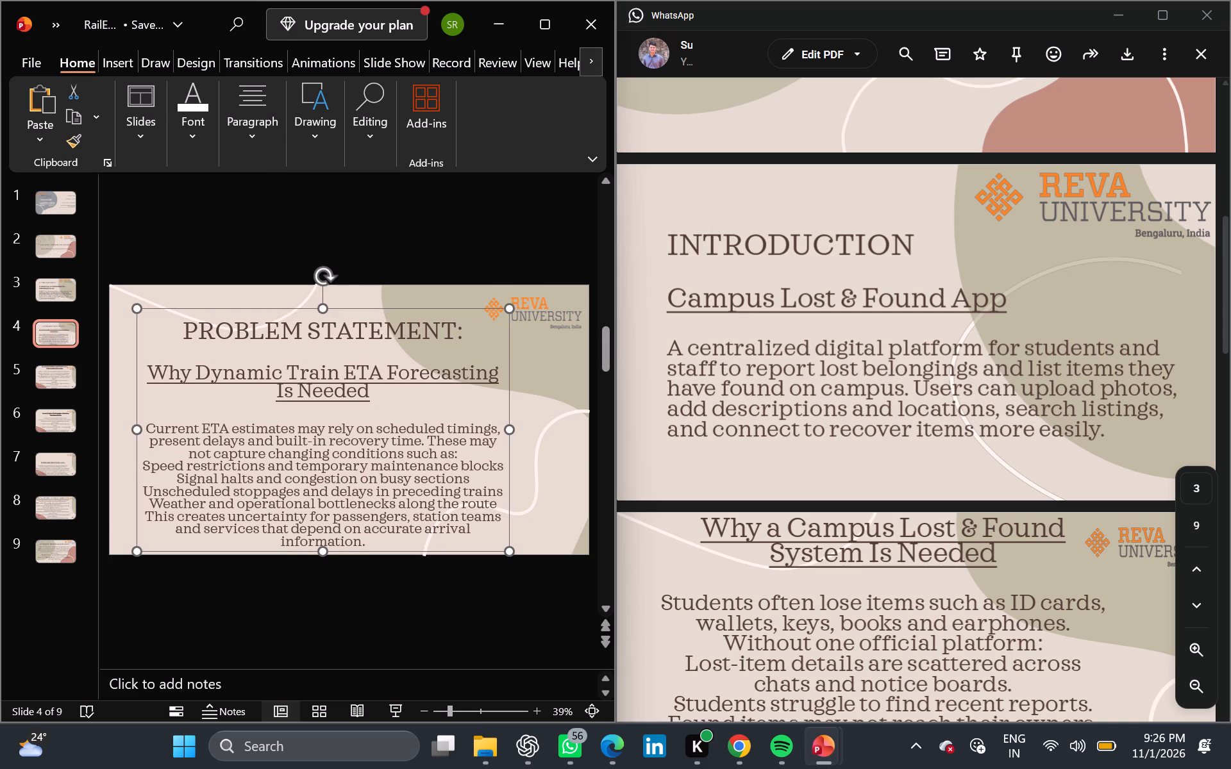
pyautogui.click(369, 279)
# Compare the heading placement and text layout of the Introduction and Problem Statement slides.
pyautogui.press('Up')
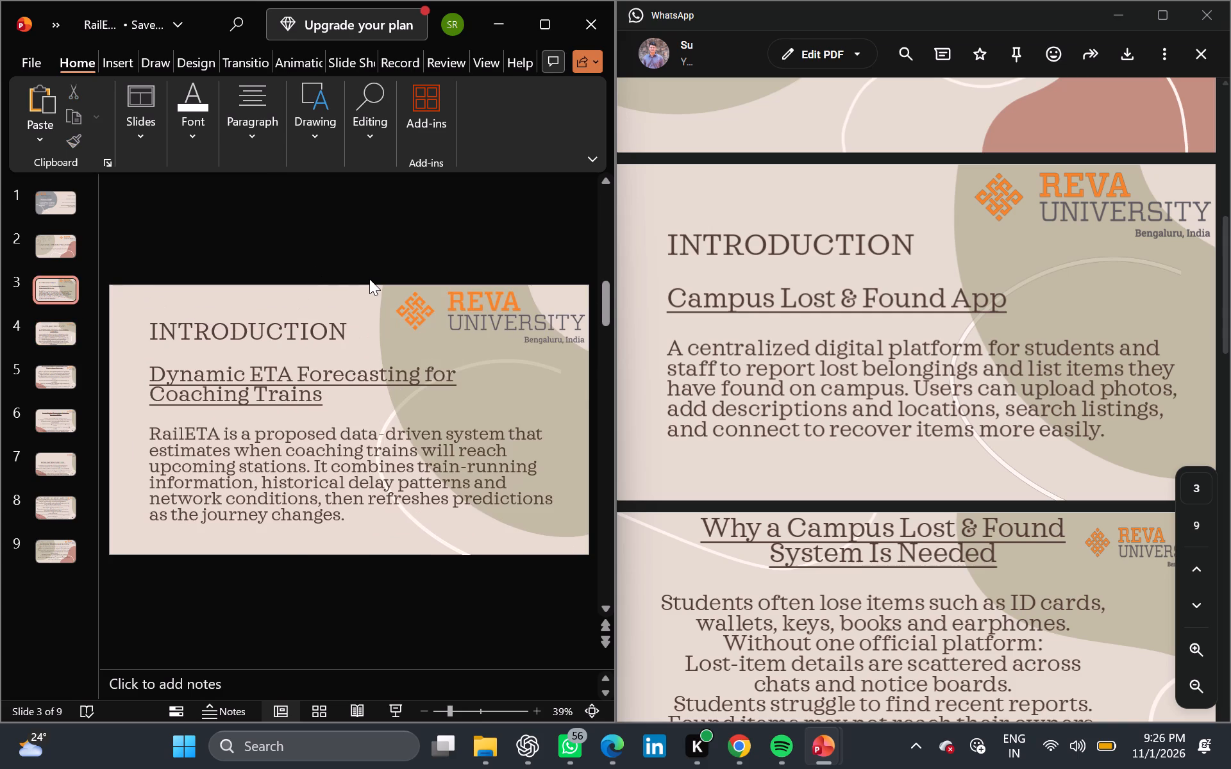
pyautogui.press('Down')
pyautogui.press('Up')
pyautogui.press('Down')
pyautogui.press('Up')
pyautogui.press('Down')
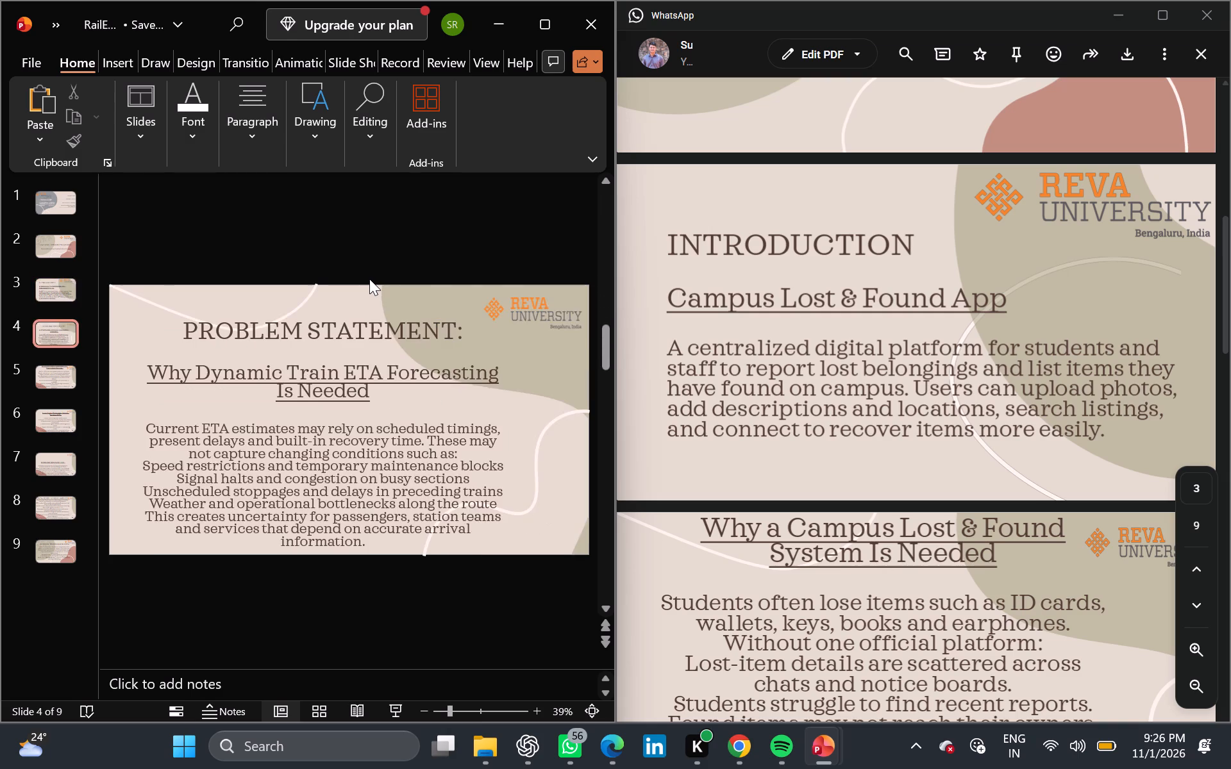
pyautogui.press('Up')
pyautogui.press('Down')
pyautogui.press('Up')
pyautogui.press('Down')
pyautogui.press('Up')
pyautogui.press('Down')
pyautogui.press('Up')
pyautogui.press('Down')
# Reduce the body text below the subheading on the Proposed Solution slide to font size 28.
pyautogui.press('Down')
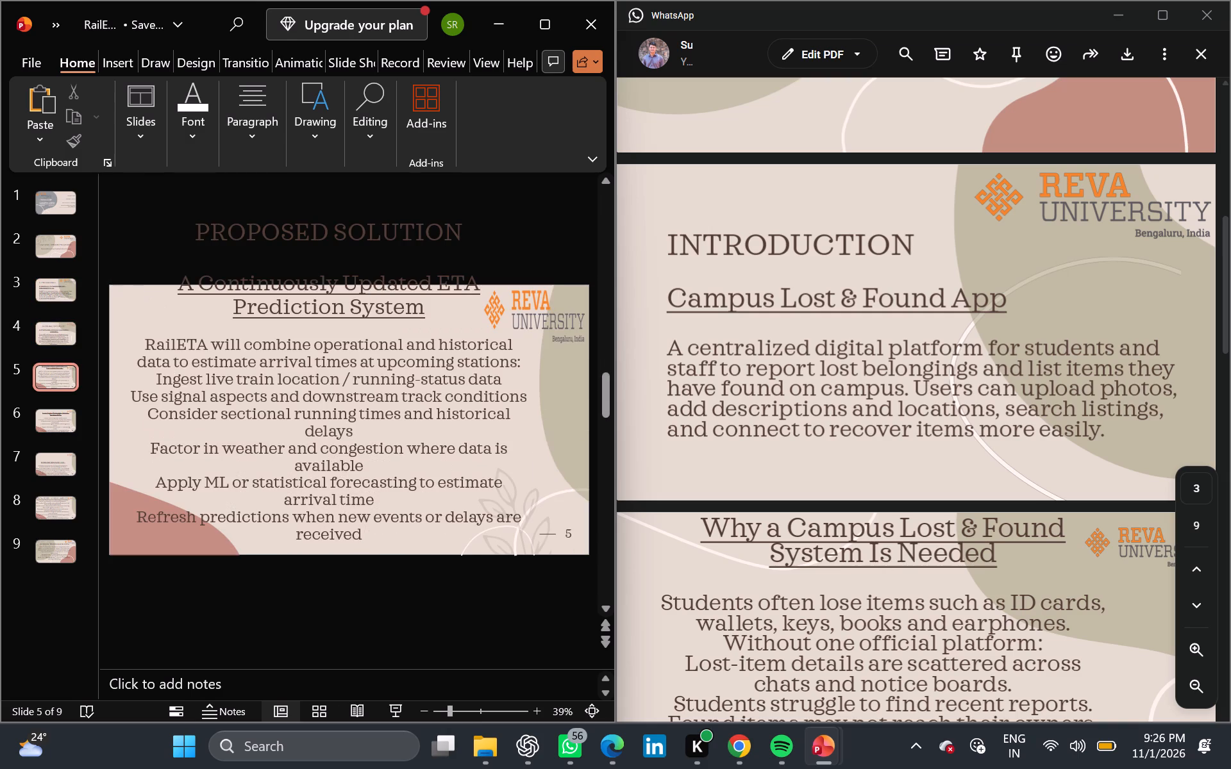
pyautogui.click(372, 535)
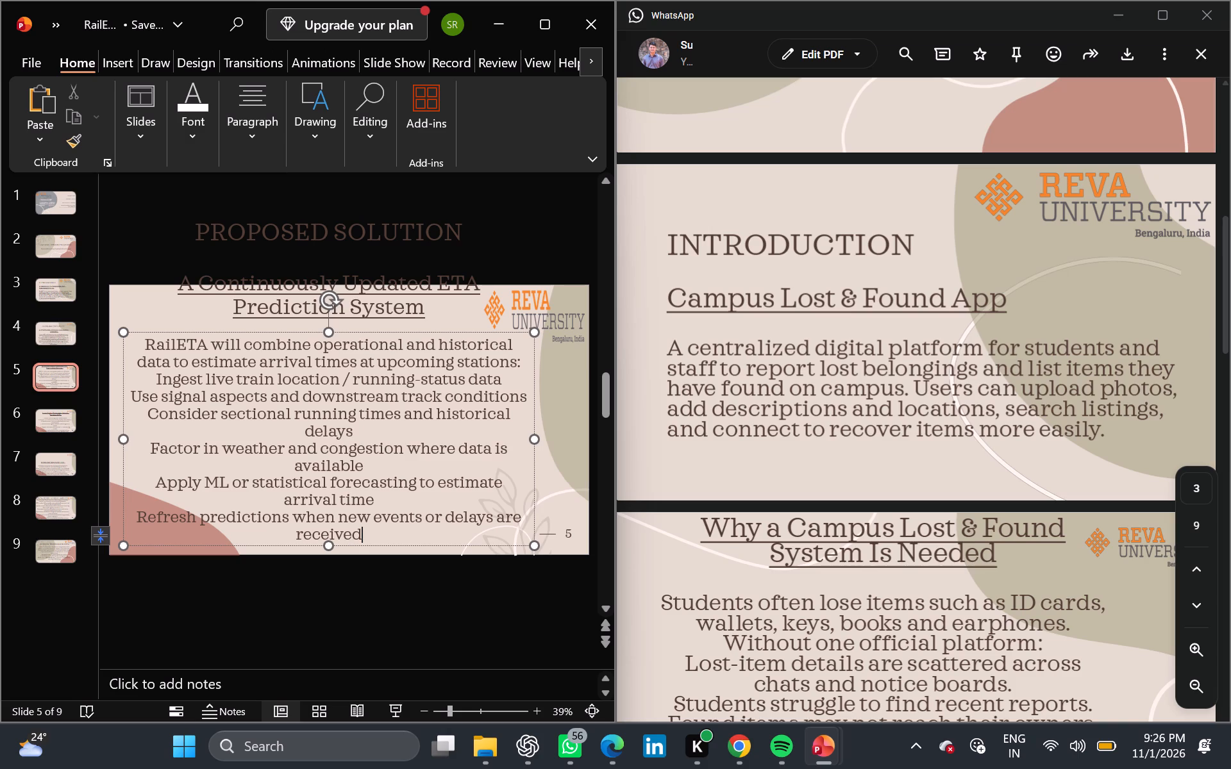
pyautogui.moveTo(143, 346); pyautogui.dragTo(385, 538)
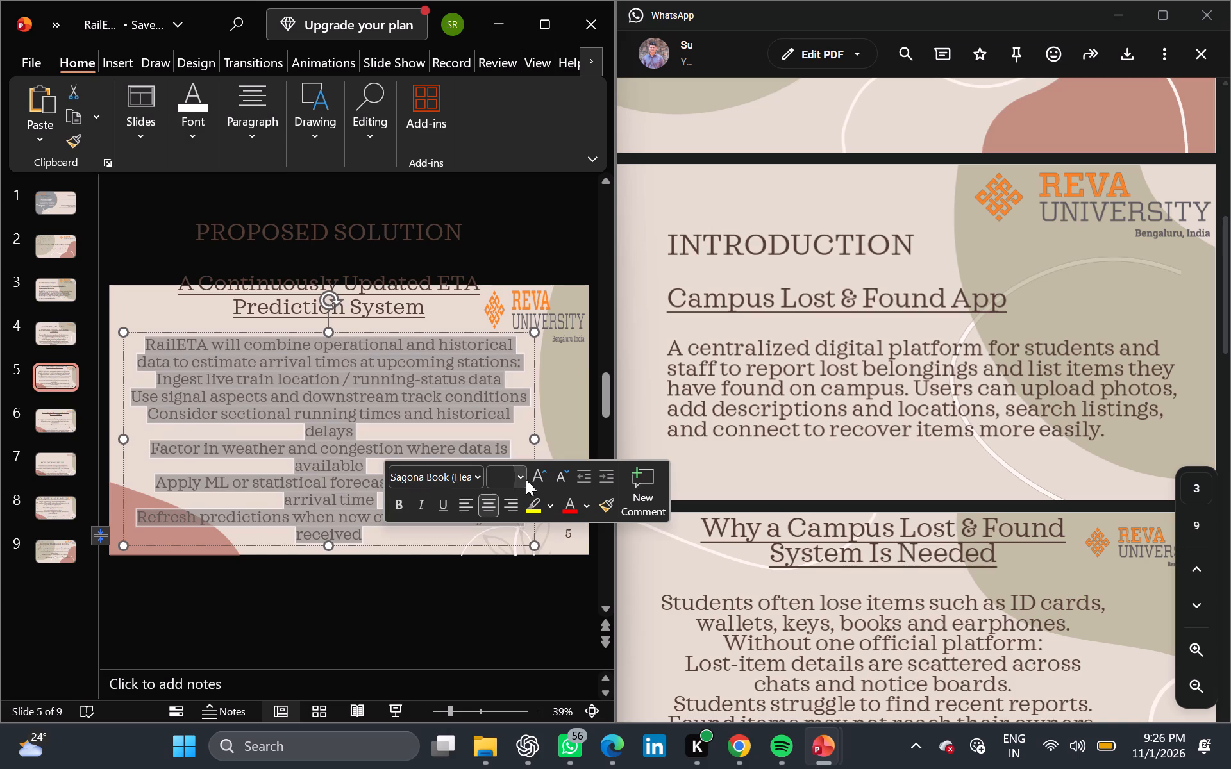
pyautogui.click(560, 475)
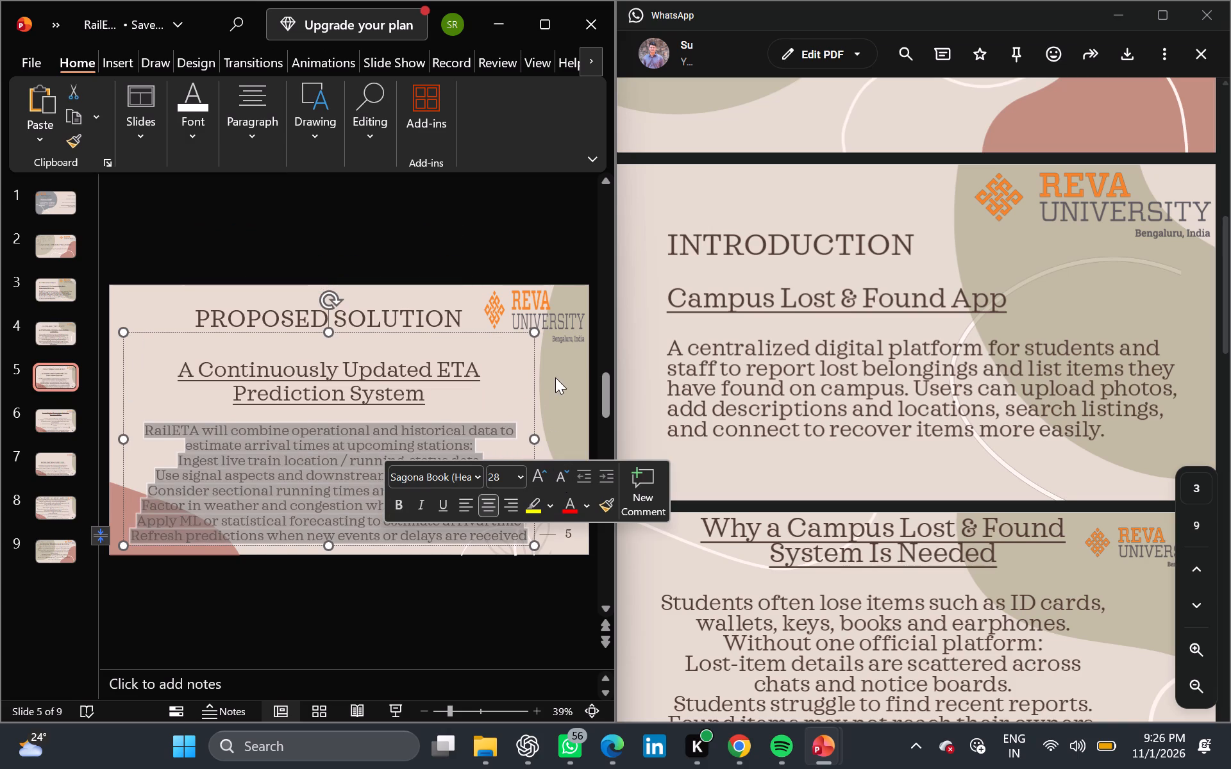
pyautogui.click(555, 377)
# Move the Proposed Solution text box slightly up and to the left on slide 5.
pyautogui.click(356, 402)
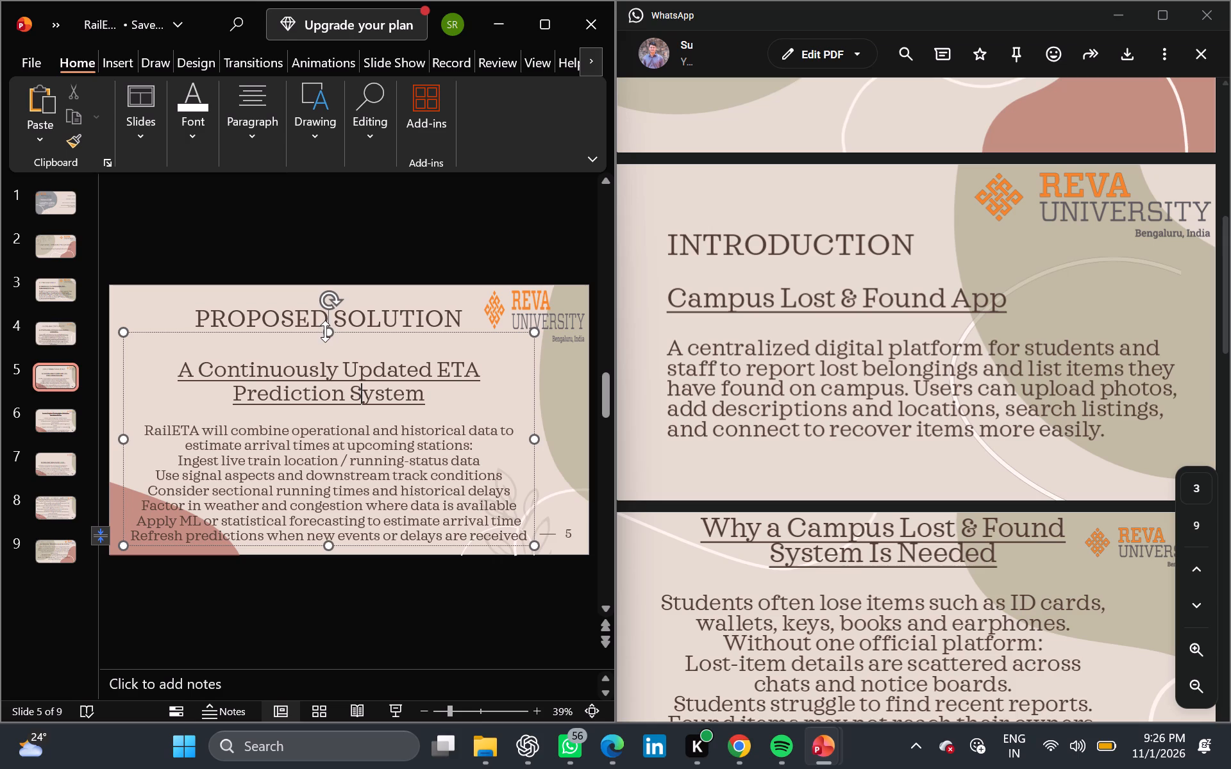
pyautogui.moveTo(339, 332); pyautogui.dragTo(336, 322)
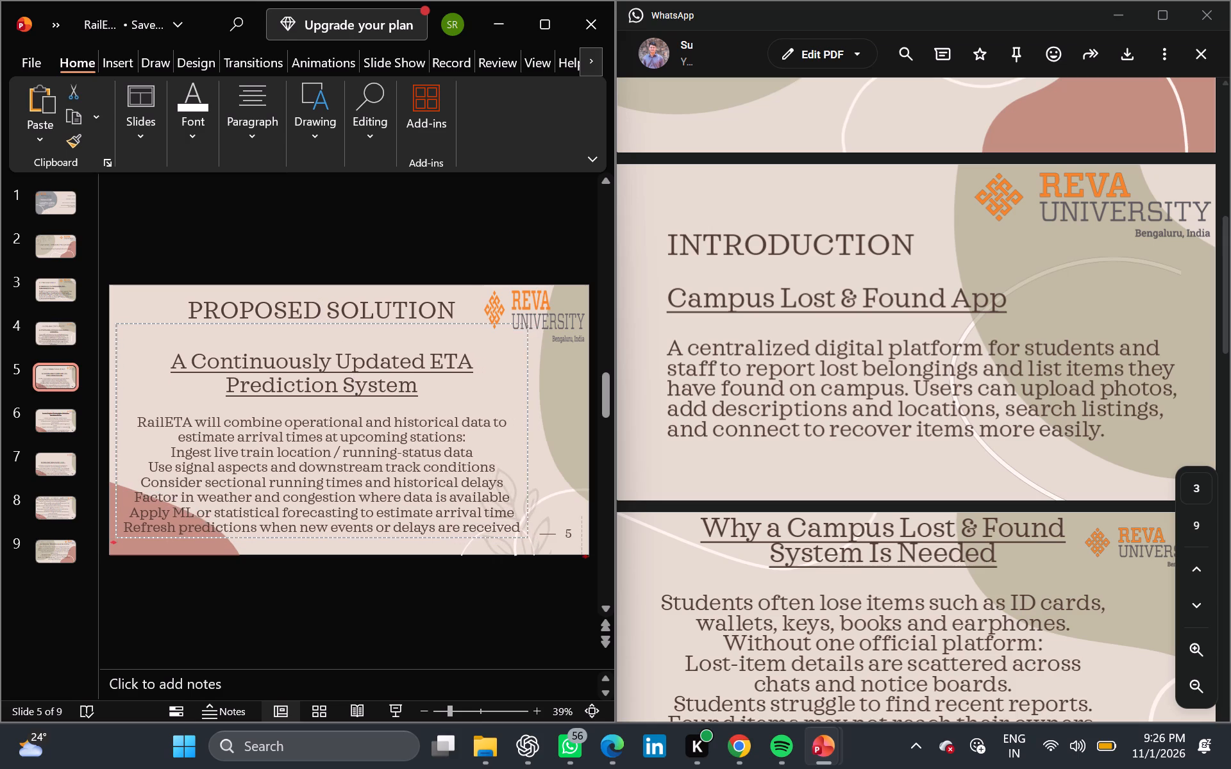
pyautogui.moveTo(336, 322); pyautogui.dragTo(335, 318)
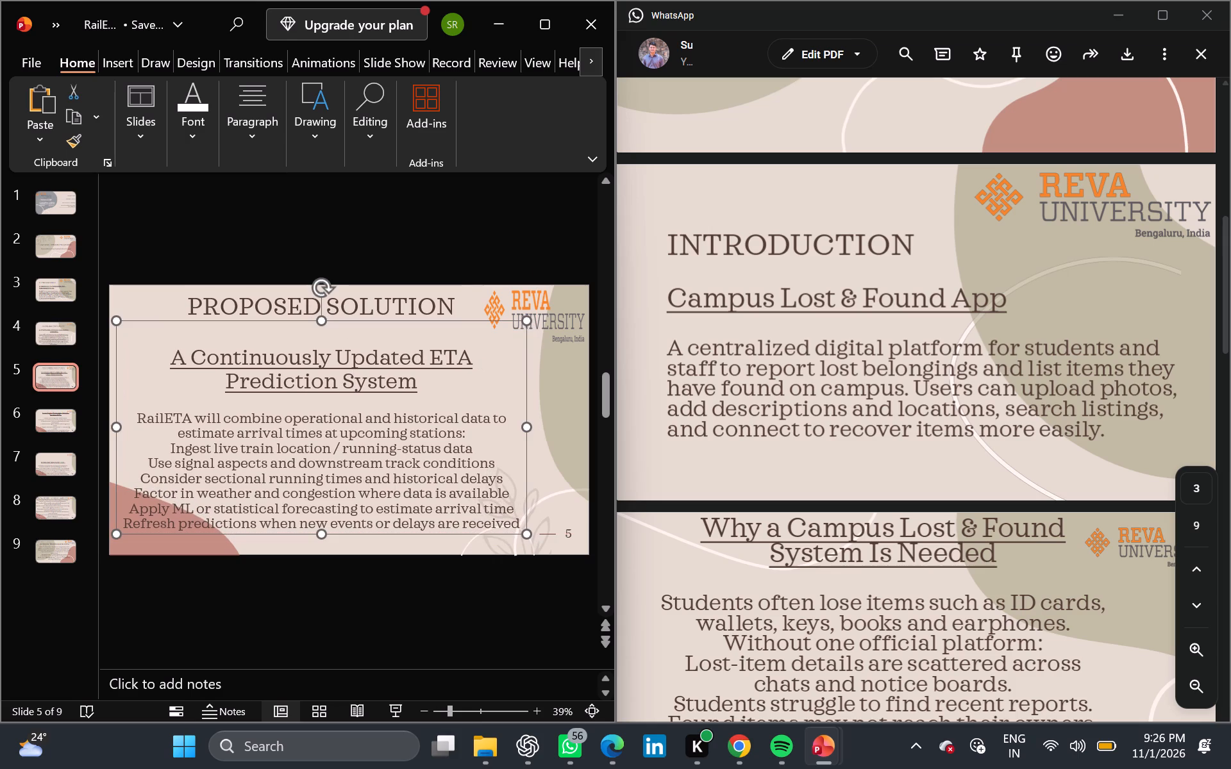
# Reduce the subheading "A Continuously Updated ETA Prediction System" on slide 5 by one font size step.
pyautogui.moveTo(415, 381); pyautogui.dragTo(262, 353)
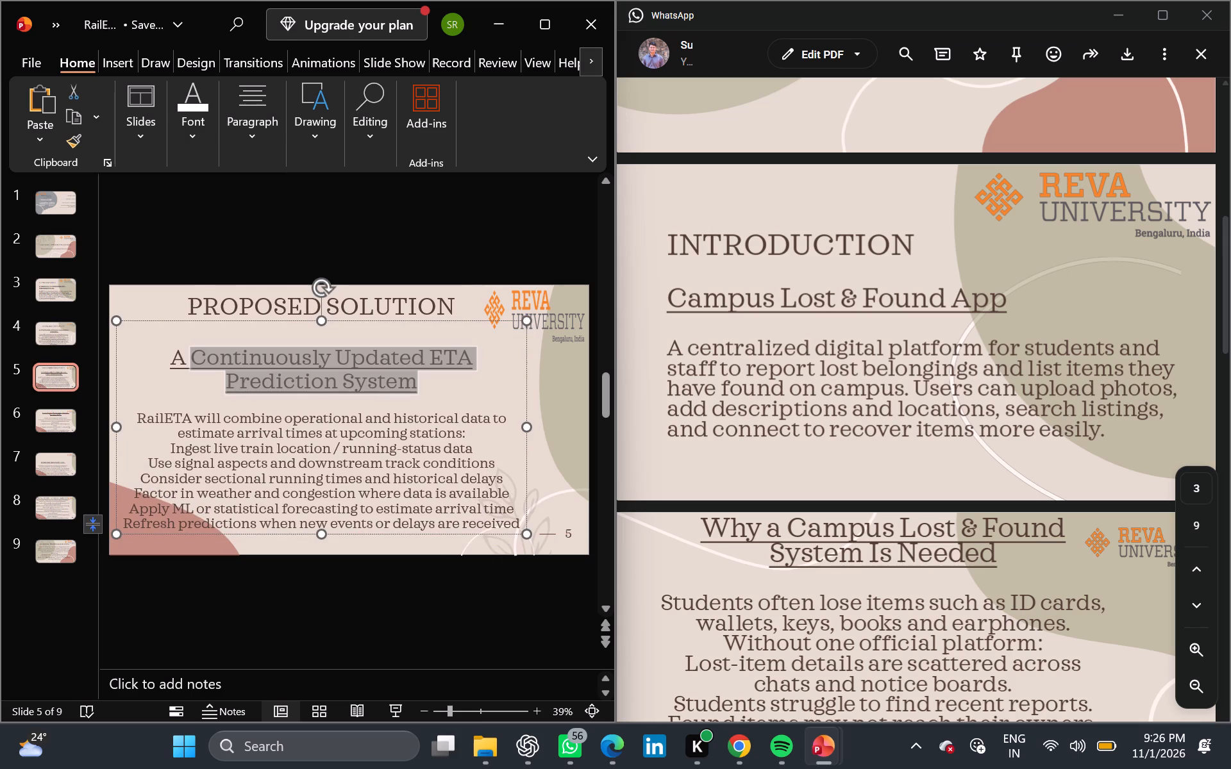
pyautogui.moveTo(262, 353); pyautogui.dragTo(165, 351)
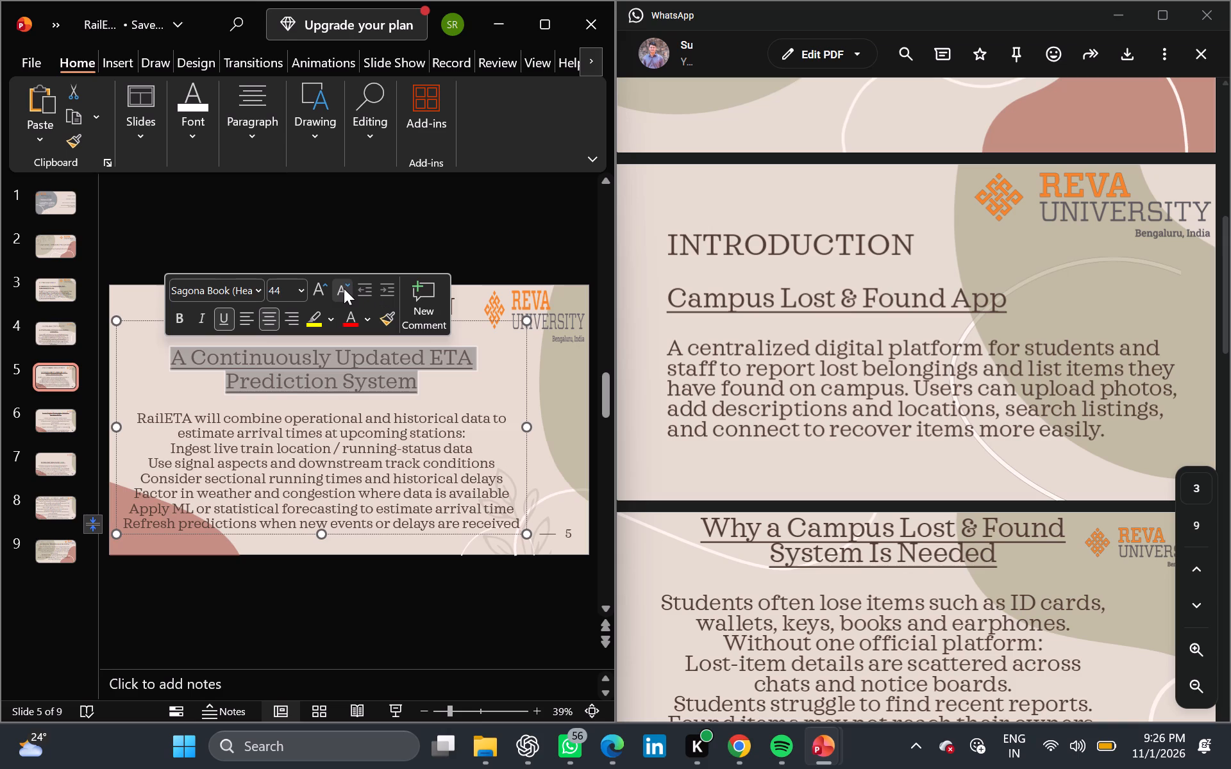
pyautogui.click(344, 288)
pyautogui.click(514, 217)
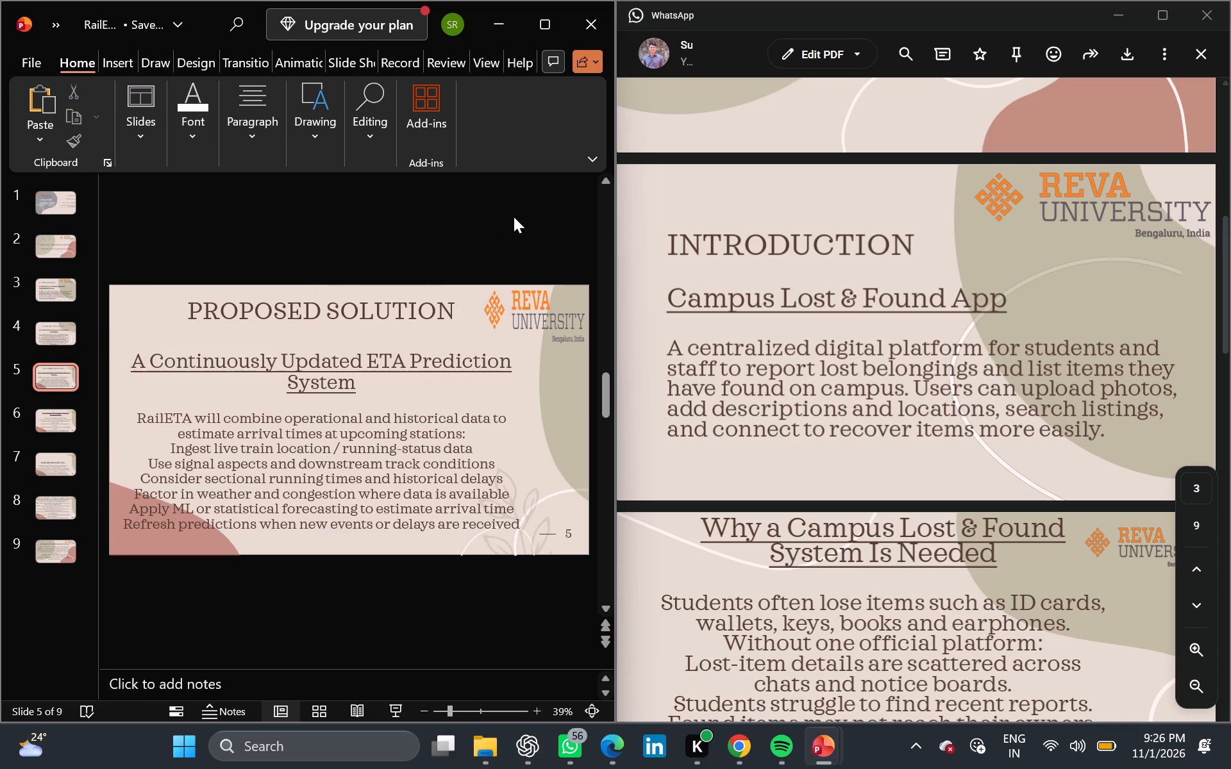
# Reduce the seven numbered lines on slide 6, How the System Works, to font size 28.
pyautogui.click(53, 425)
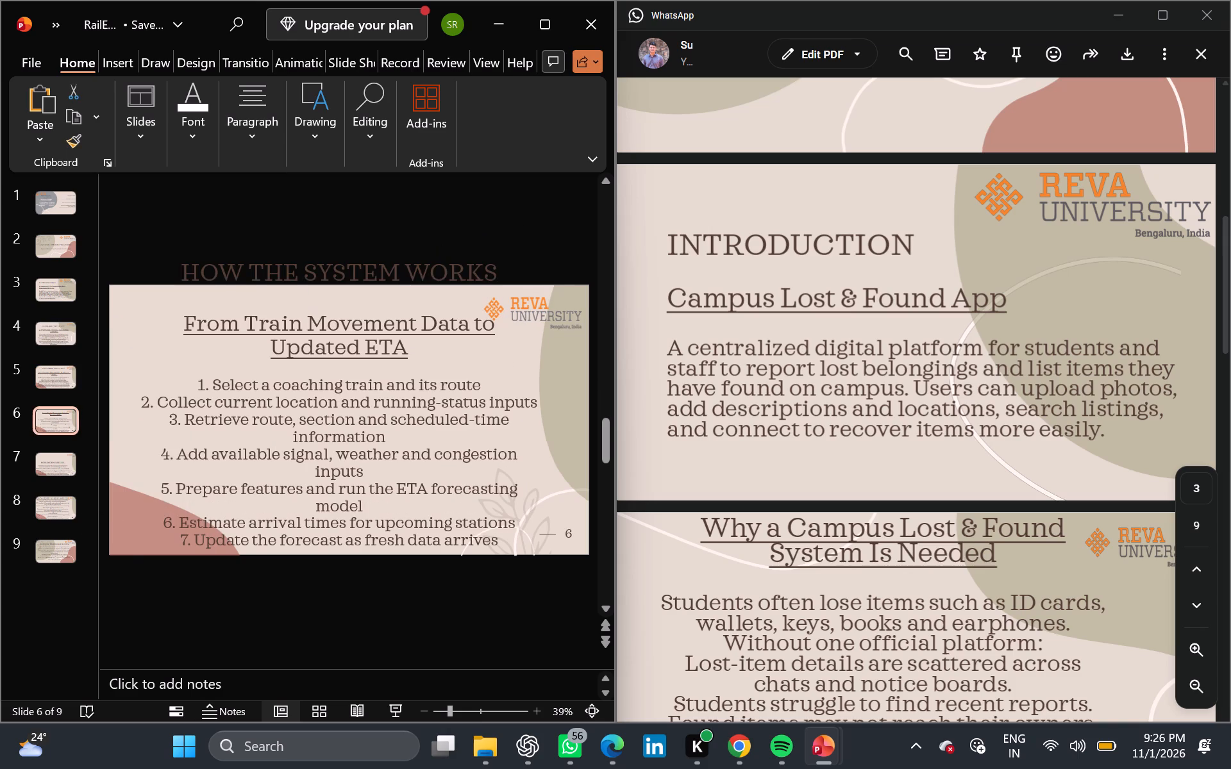
pyautogui.moveTo(501, 540); pyautogui.dragTo(179, 388)
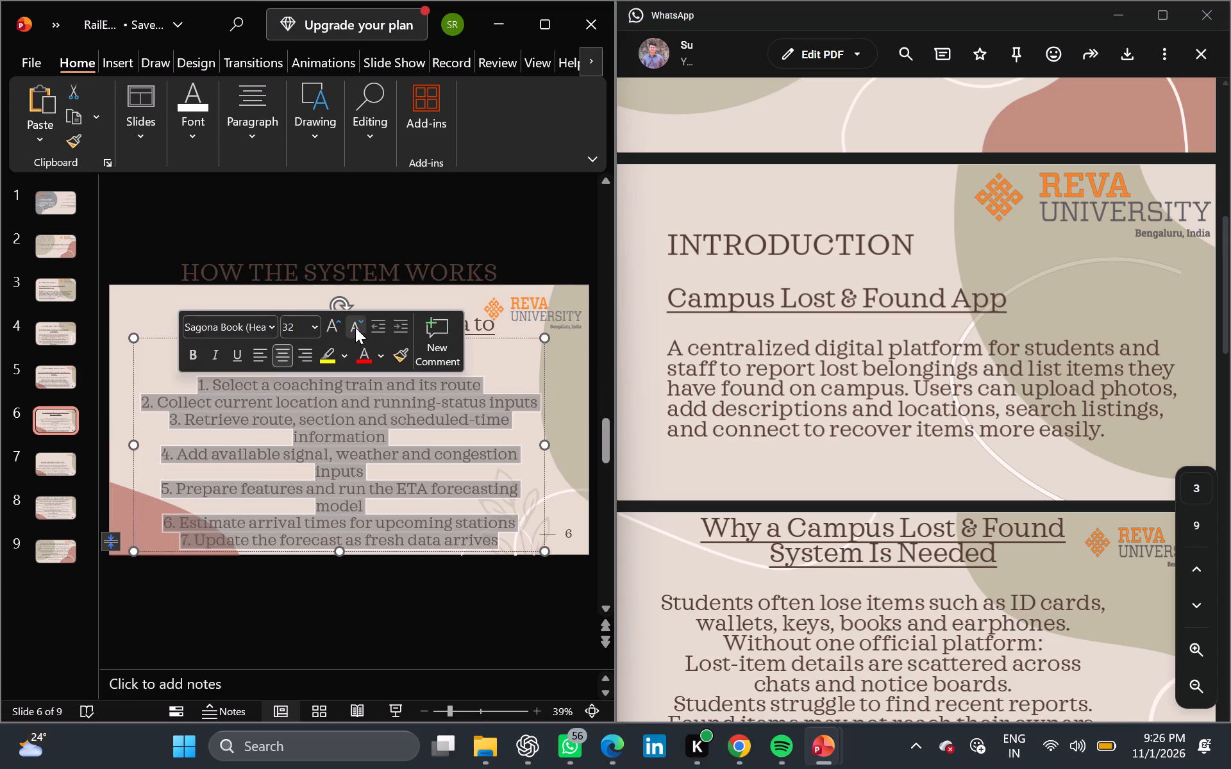
pyautogui.click(363, 326)
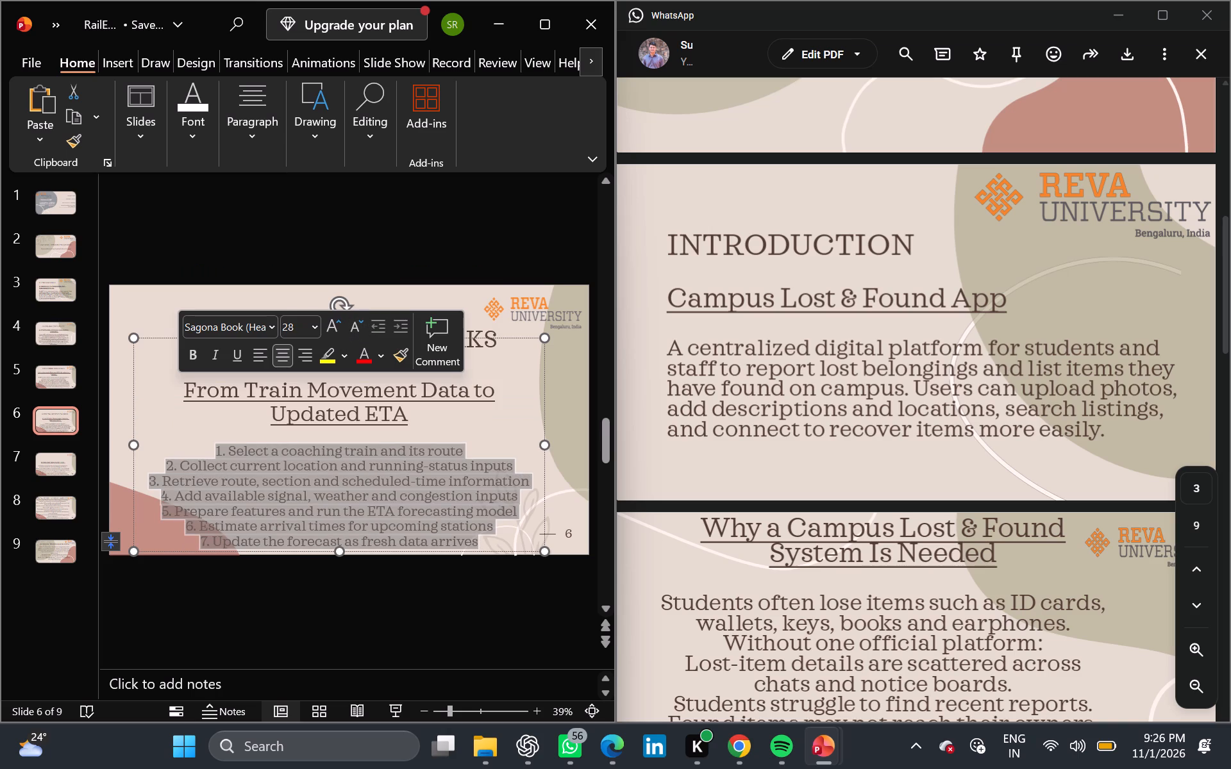
# Reduce the subheading "From Train Movement Data to Updated ETA" on slide 6 by one font size step.
pyautogui.moveTo(412, 418); pyautogui.dragTo(171, 373)
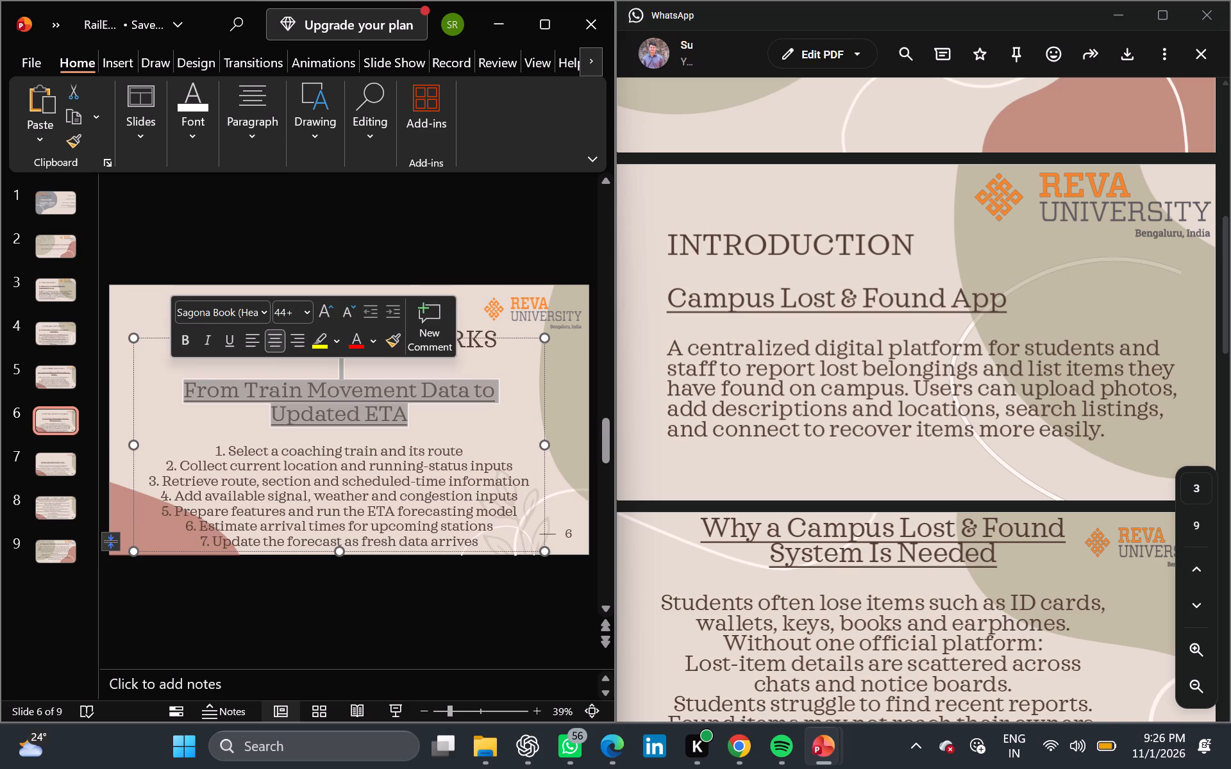
pyautogui.click(348, 312)
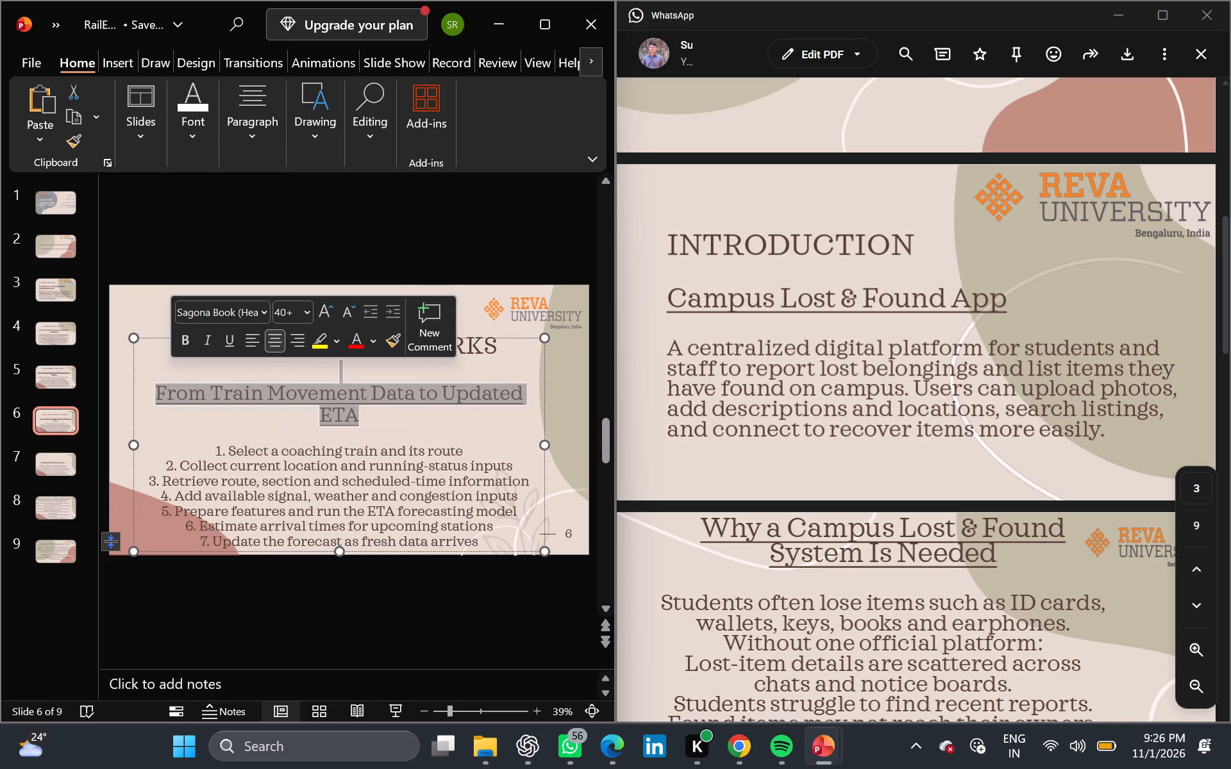
pyautogui.click(572, 359)
# Move the How the System Works text box on slide 6 slightly up and to the left within the slide.
pyautogui.click(353, 368)
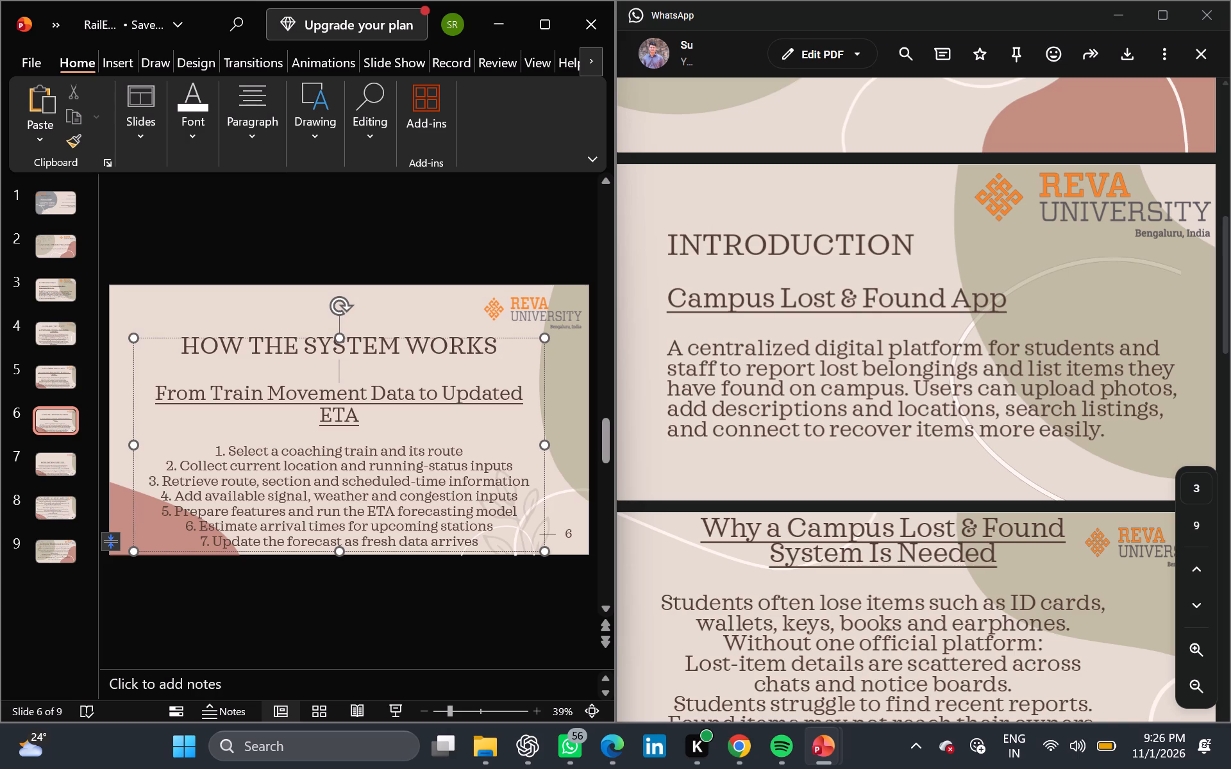
pyautogui.moveTo(341, 330); pyautogui.dragTo(331, 308)
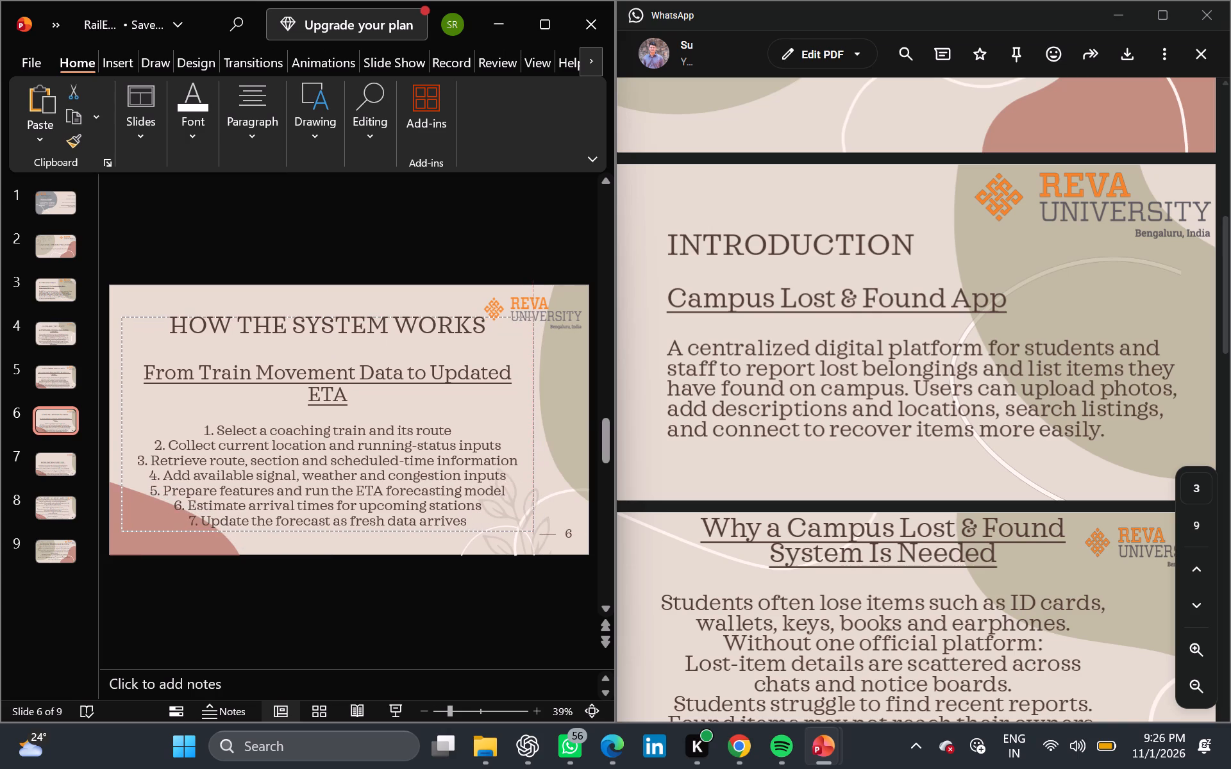
pyautogui.moveTo(331, 308); pyautogui.dragTo(324, 306)
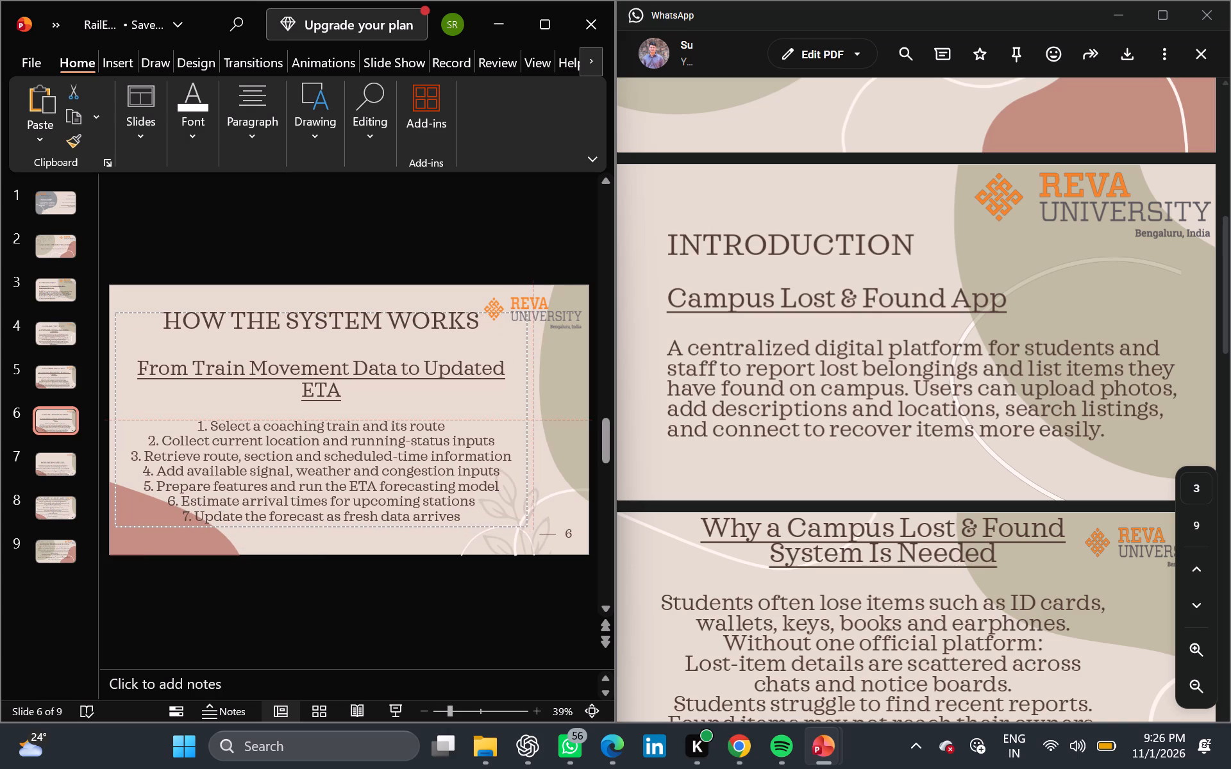
pyautogui.moveTo(324, 306); pyautogui.dragTo(327, 310)
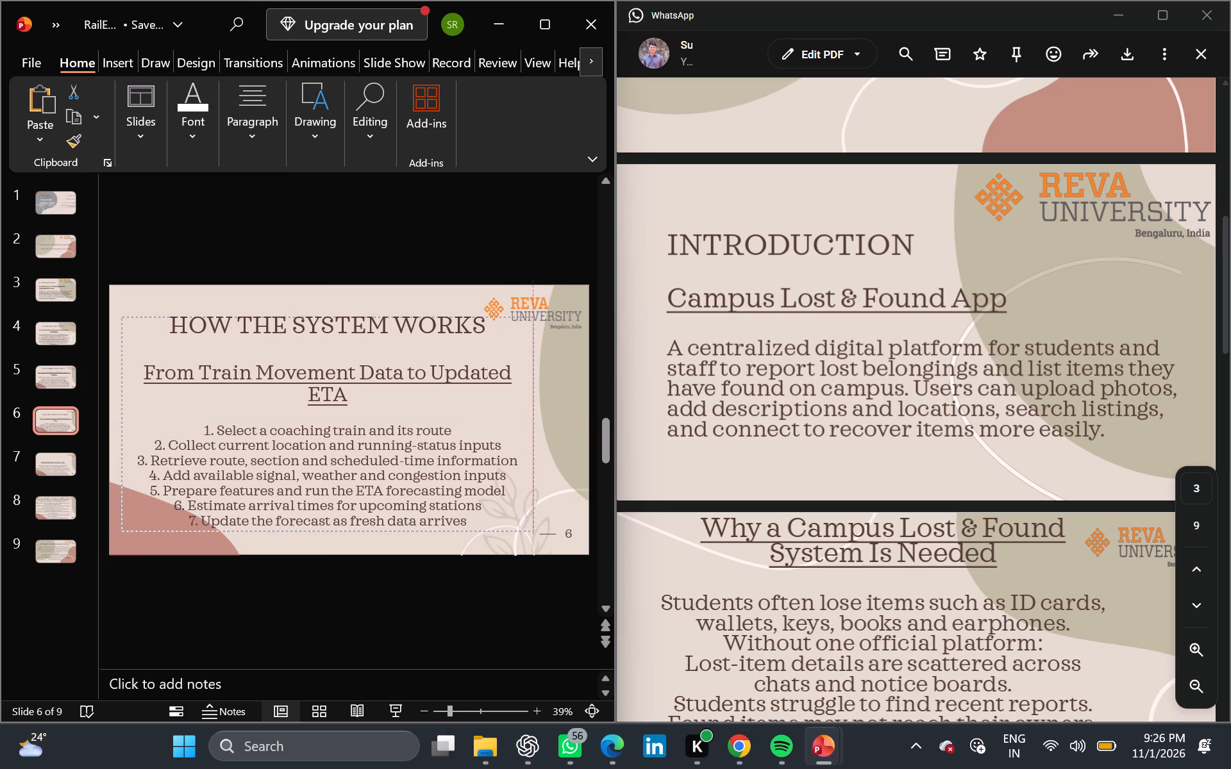
pyautogui.moveTo(327, 310); pyautogui.dragTo(326, 306)
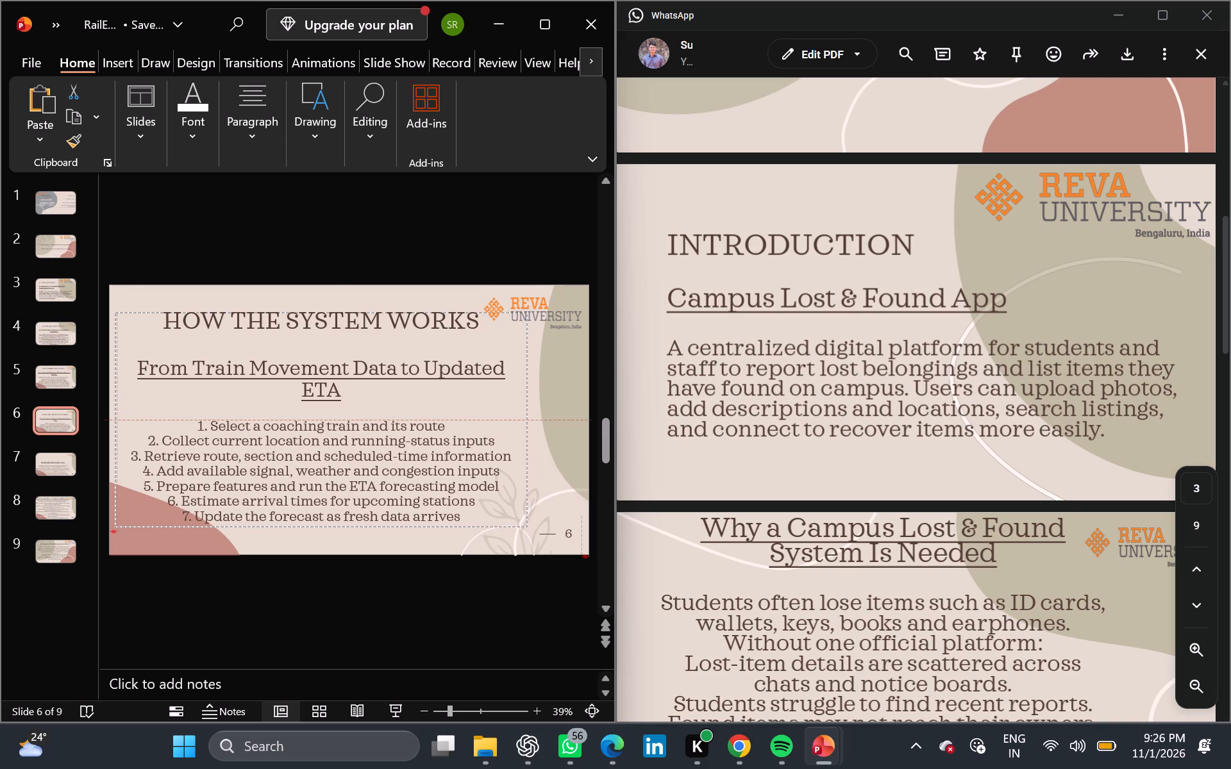
pyautogui.click(360, 294)
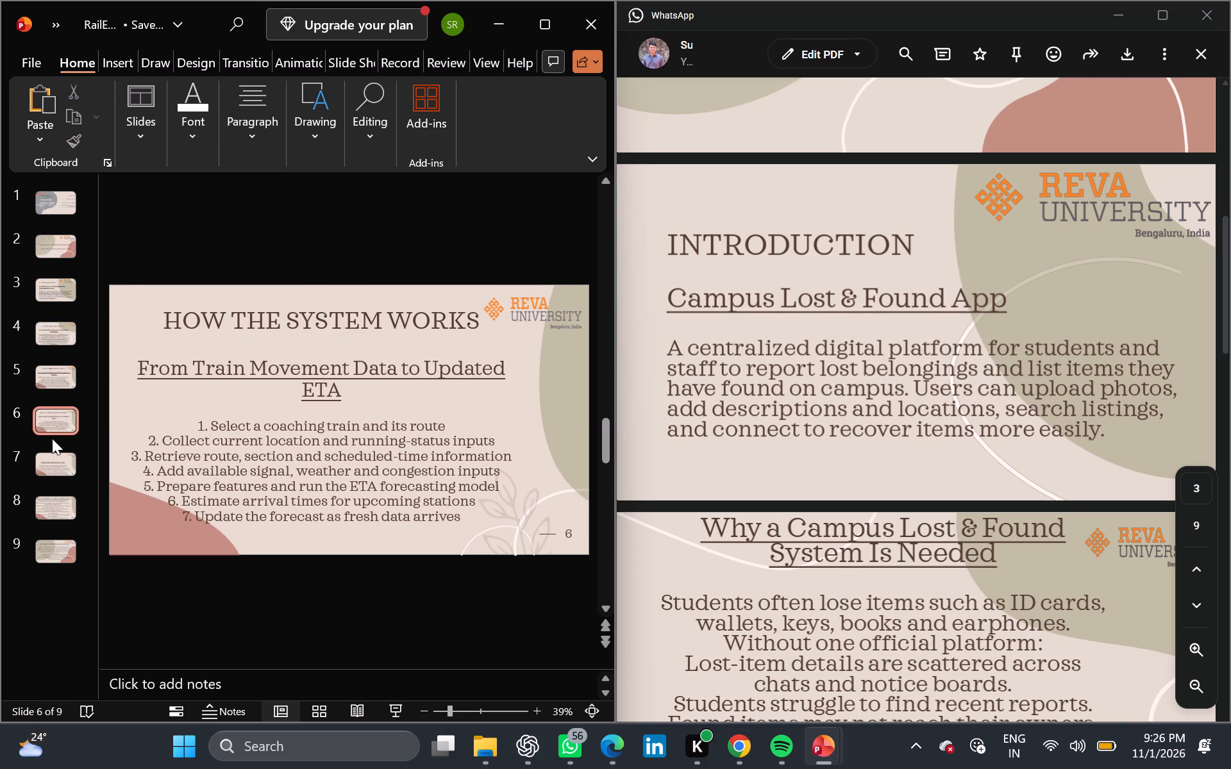
# Move the Core System Features text box on slide 7 up and slightly to the right.
pyautogui.click(49, 454)
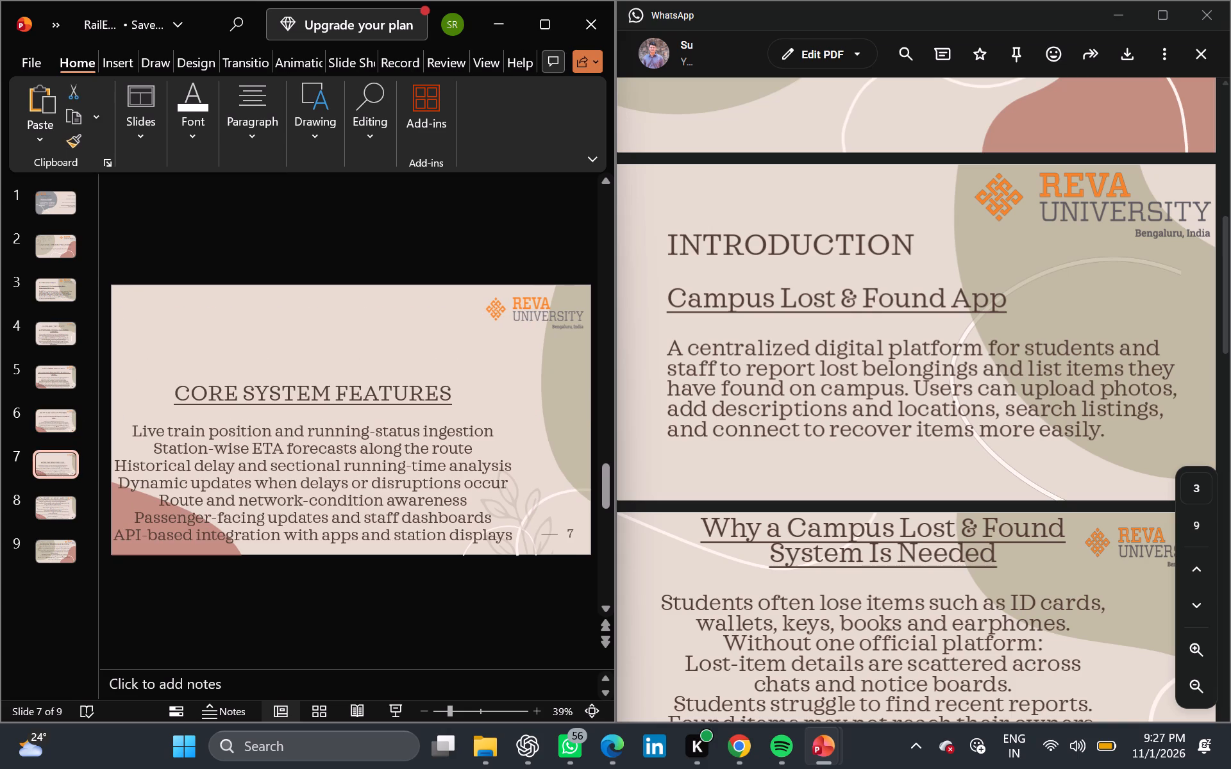
pyautogui.click(429, 500)
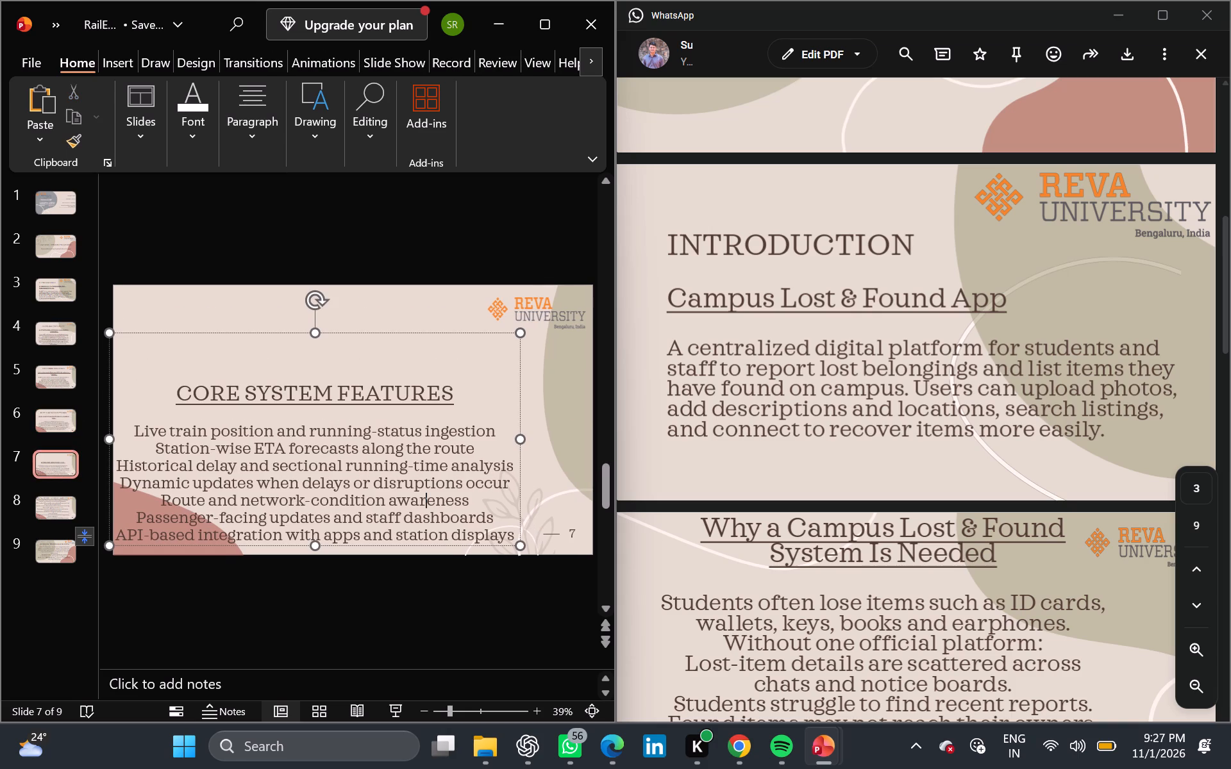
pyautogui.moveTo(325, 329); pyautogui.dragTo(345, 297)
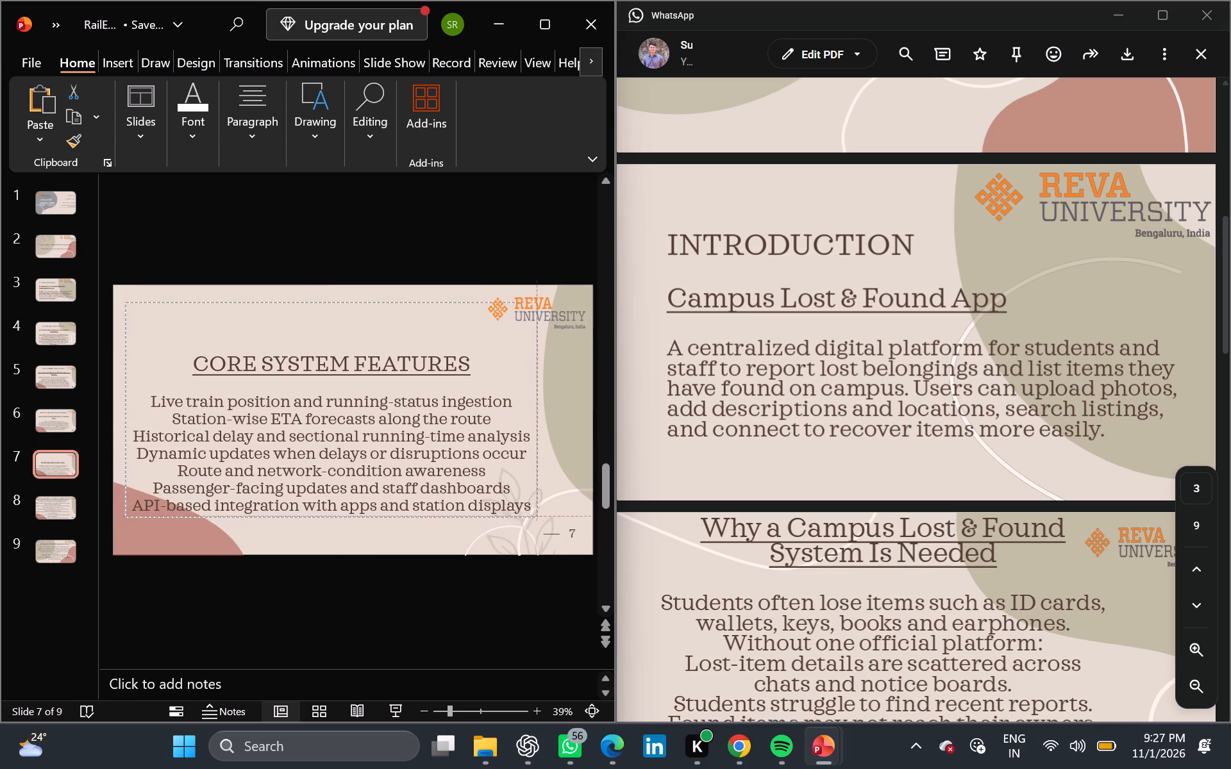
pyautogui.moveTo(345, 297); pyautogui.dragTo(353, 272)
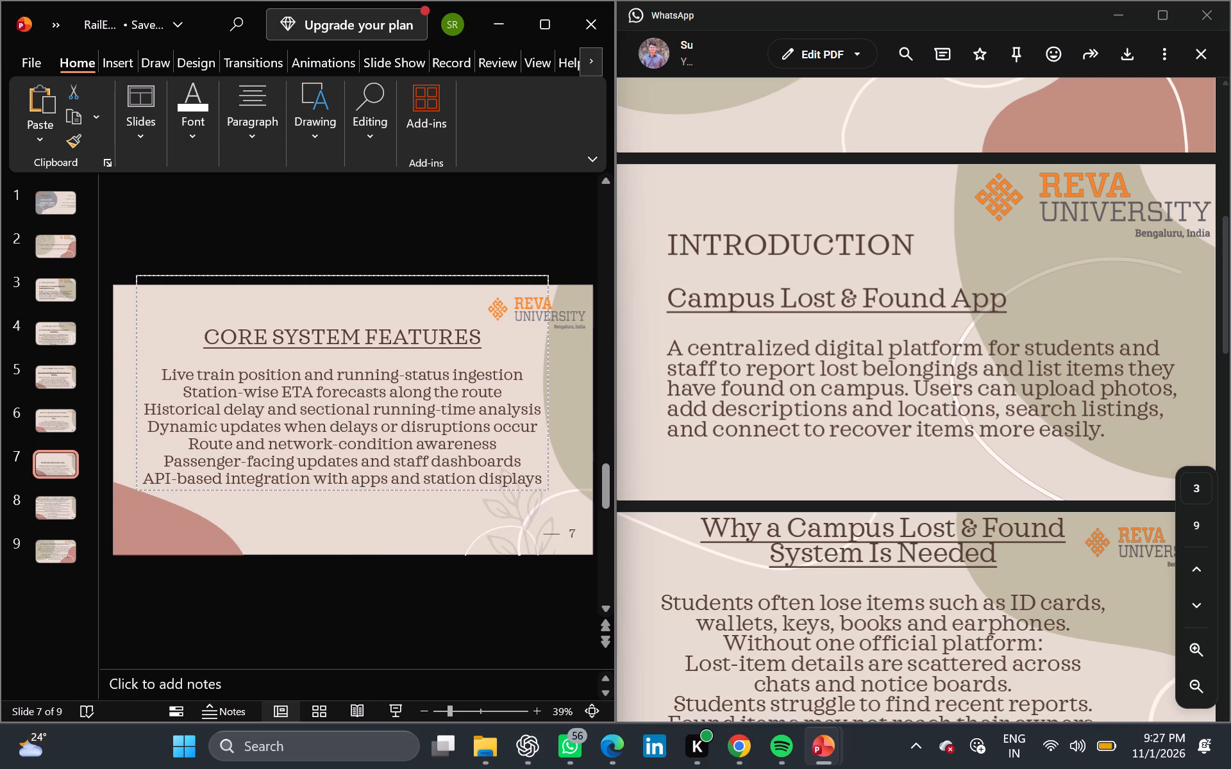
pyautogui.moveTo(353, 272); pyautogui.dragTo(356, 276)
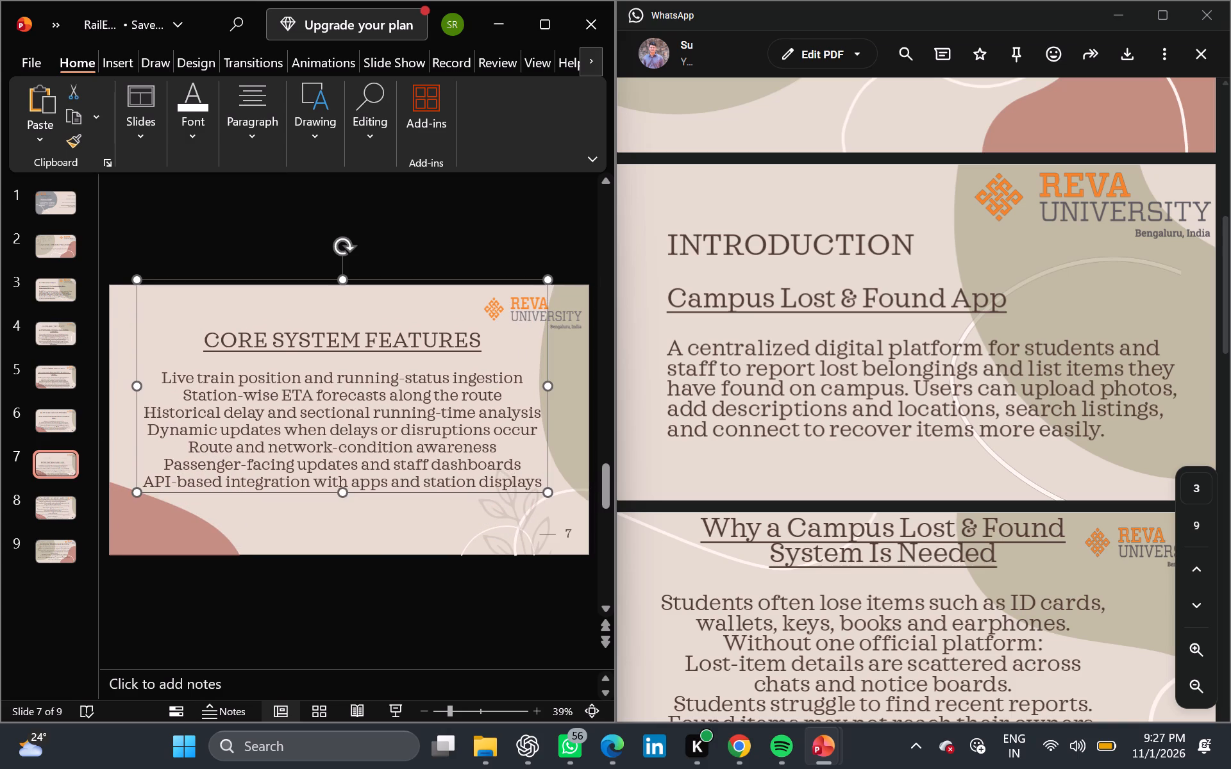
# Delete the empty space directly before the "CORE SYSTEM FEATURES" heading on slide 7.
pyautogui.click(202, 335)
pyautogui.press('BackSpace')
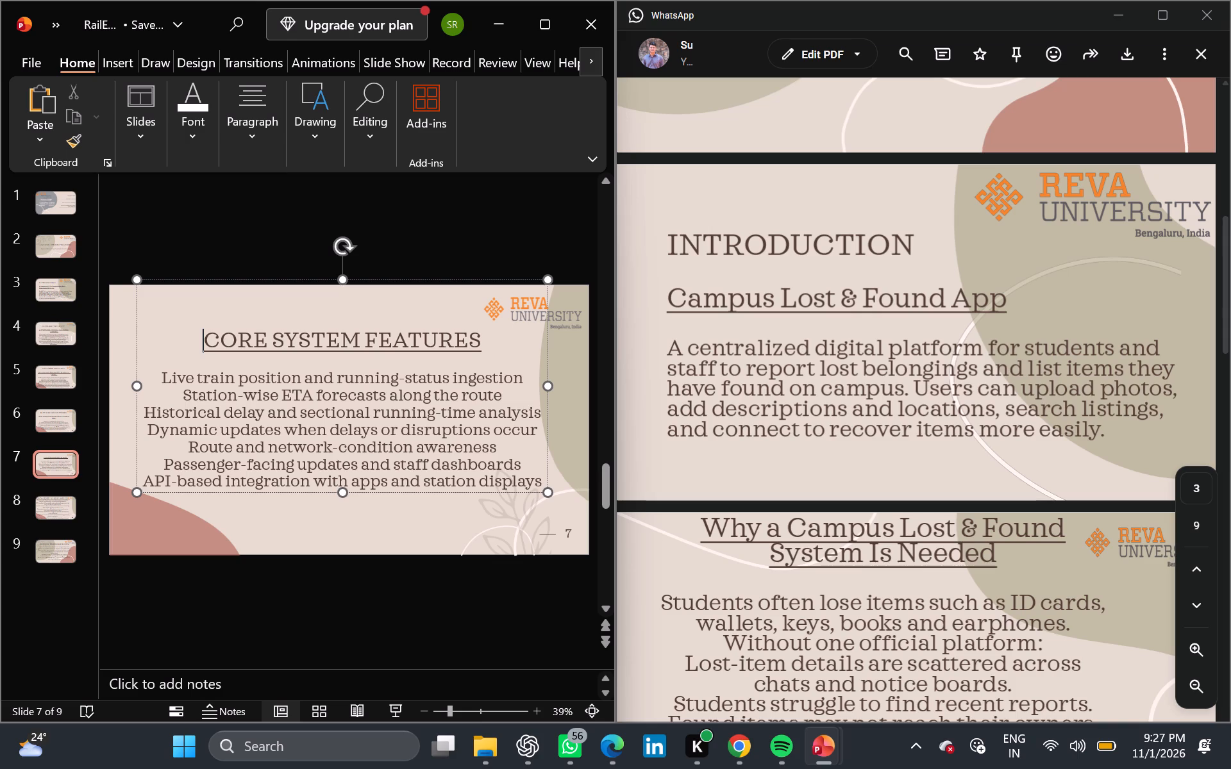
# Reduce all body text below the "DATA, MODULES & RELIABILITY" heading on slide 8 to font size 28.
pyautogui.click(53, 506)
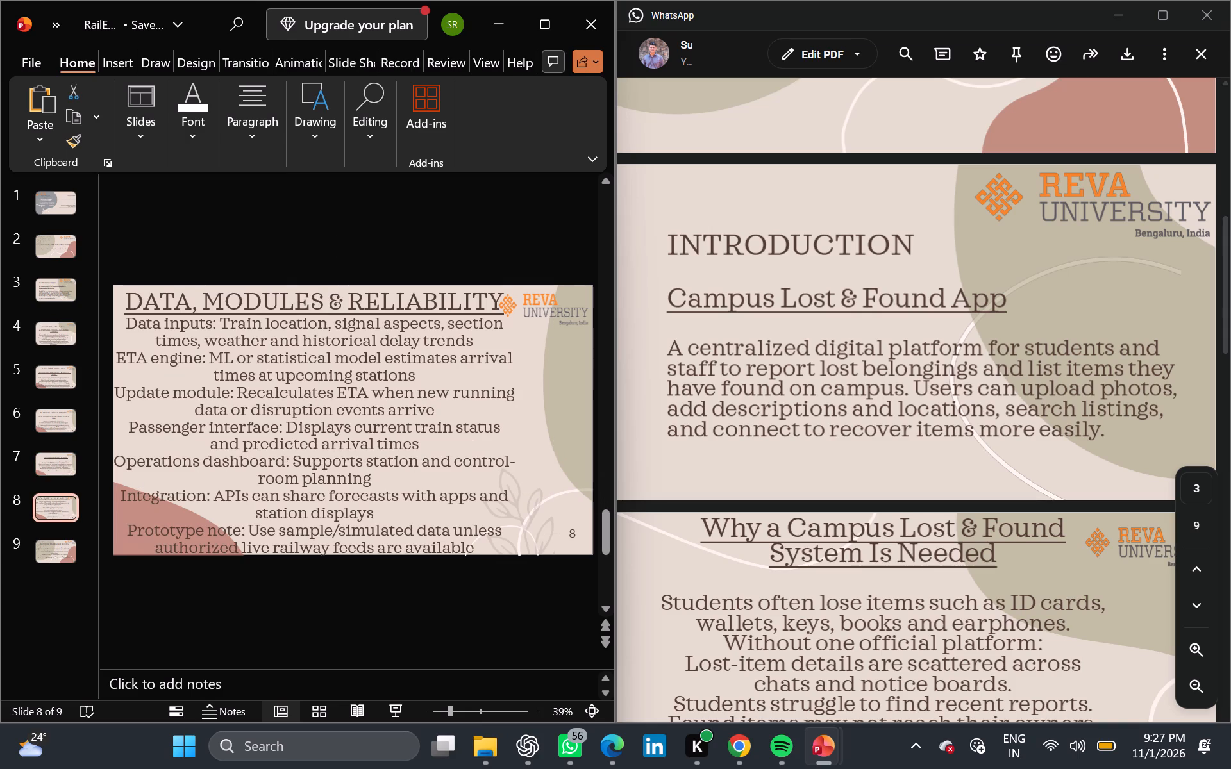
pyautogui.click(428, 465)
pyautogui.moveTo(480, 543); pyautogui.dragTo(271, 441)
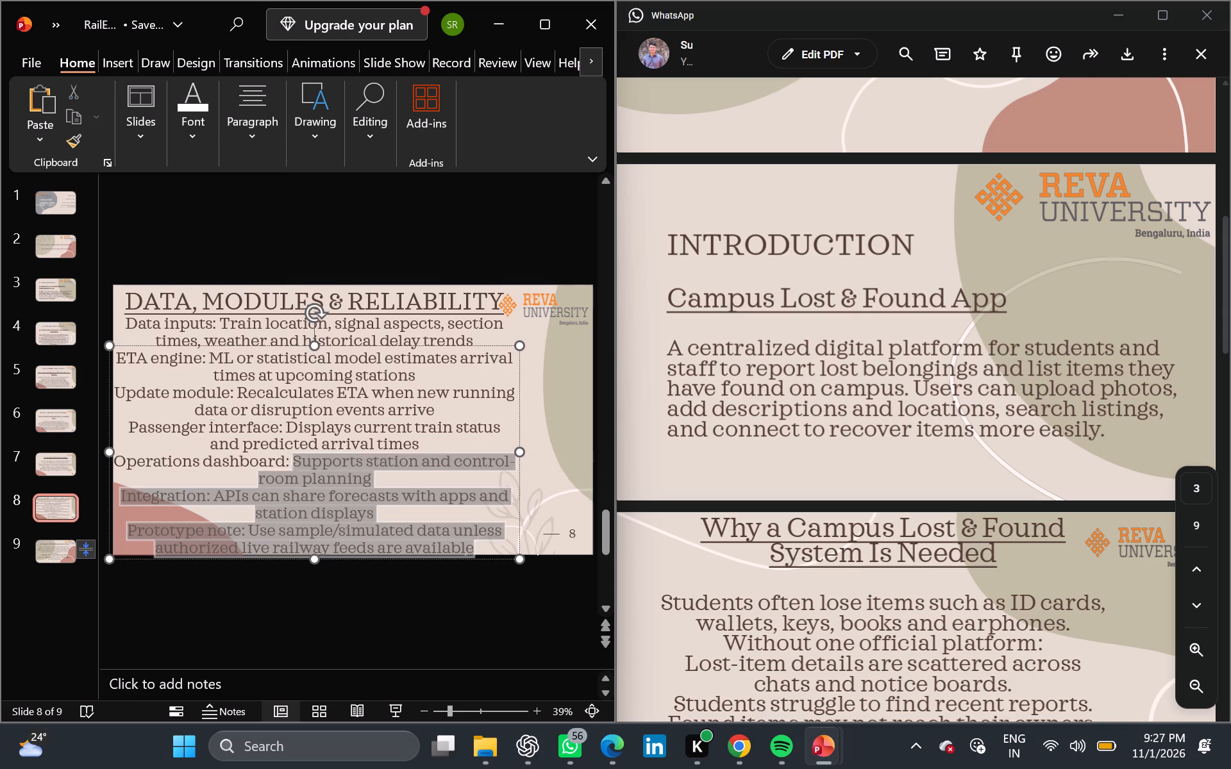
pyautogui.moveTo(271, 441); pyautogui.dragTo(130, 324)
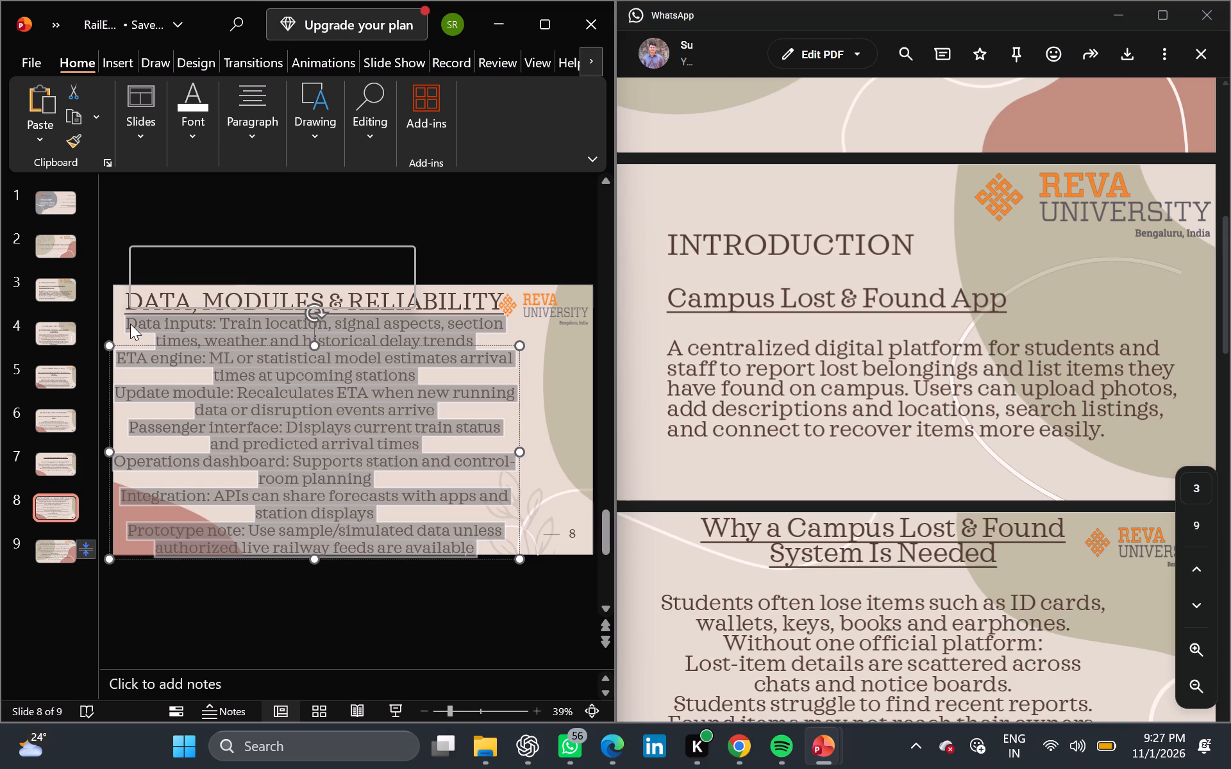
pyautogui.click(312, 267)
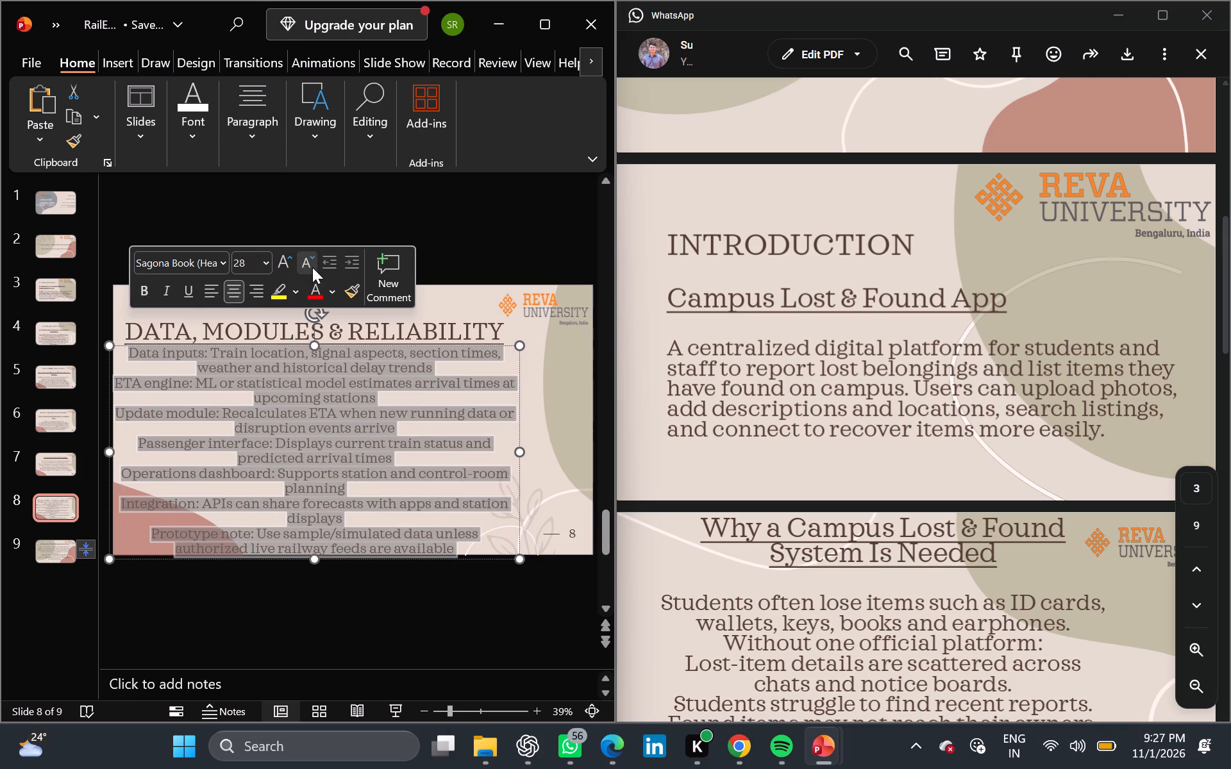
pyautogui.click(569, 354)
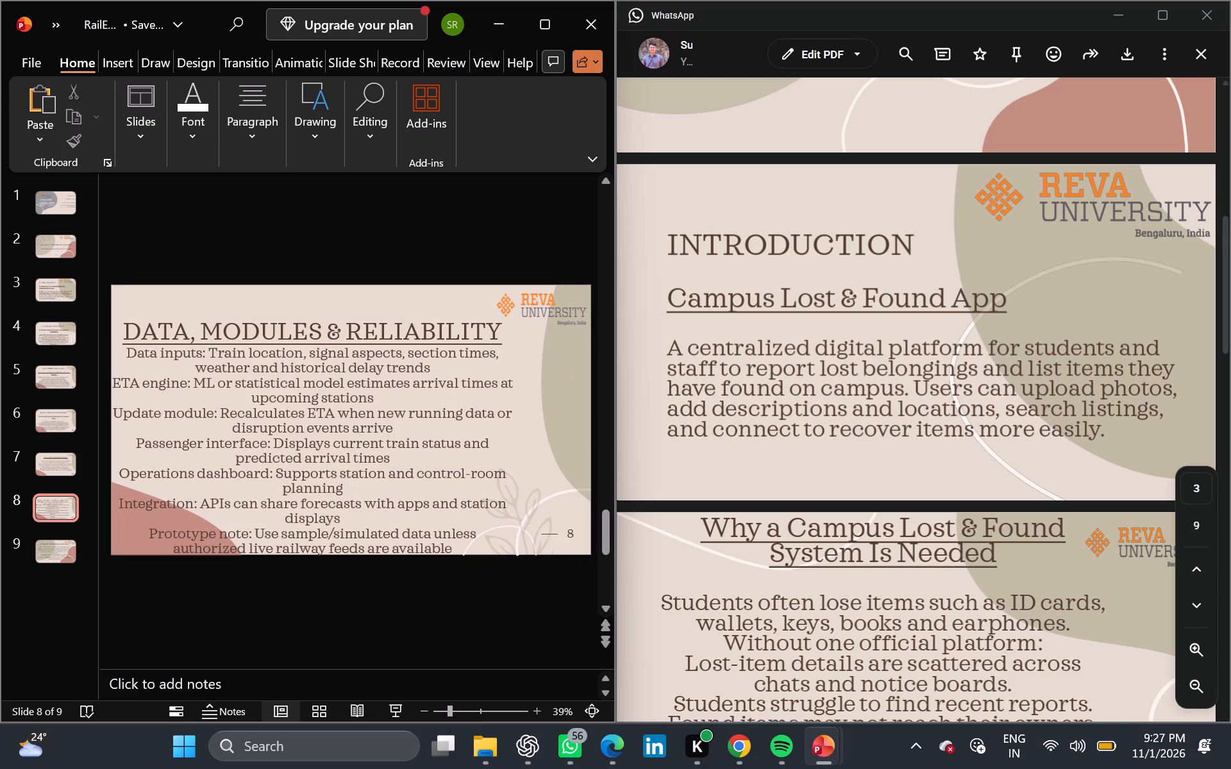
# Move the Data, Modules & Reliability text box on slide 8 slightly up and to the right.
pyautogui.click(398, 489)
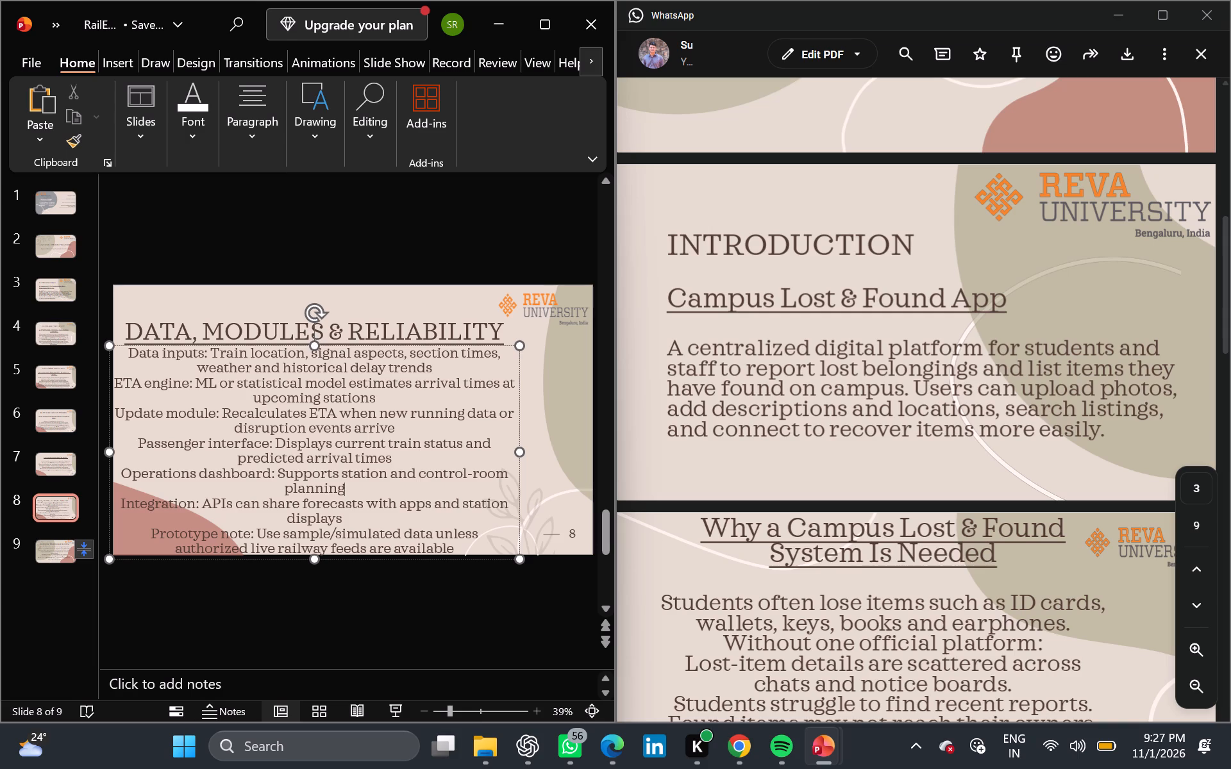
pyautogui.moveTo(324, 343); pyautogui.dragTo(333, 335)
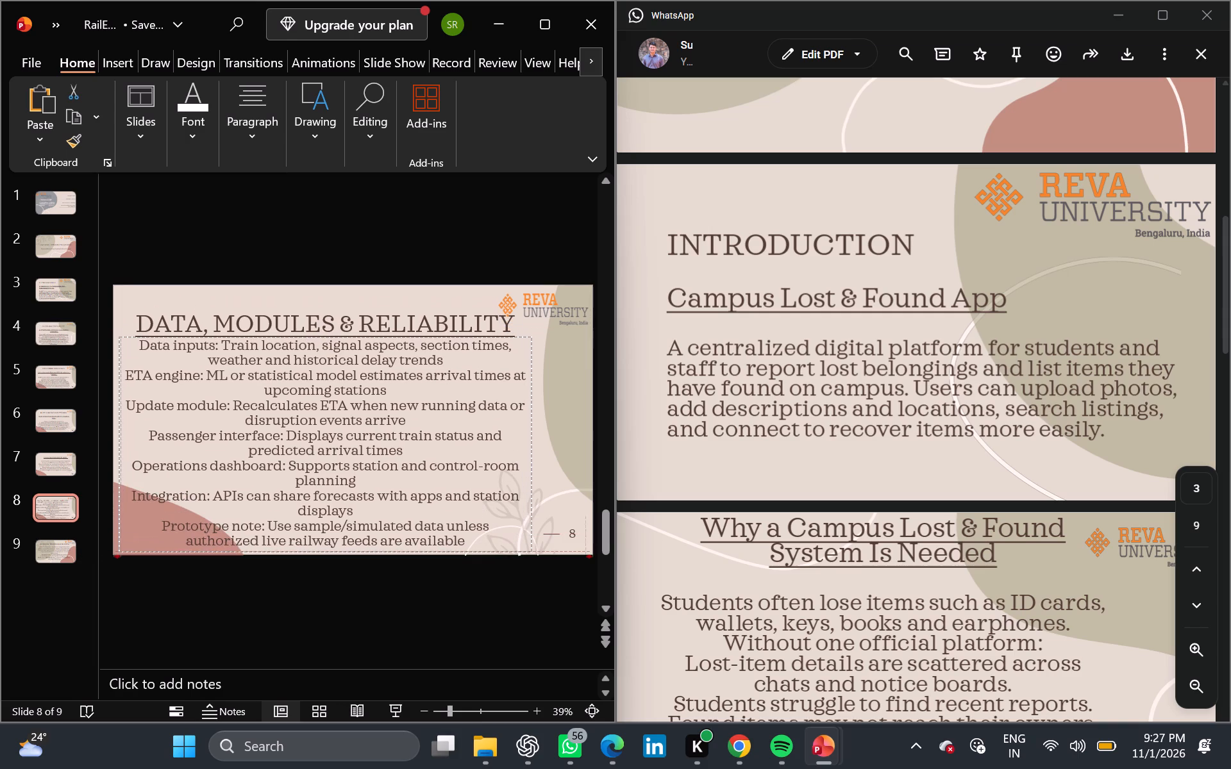
pyautogui.moveTo(333, 335); pyautogui.dragTo(333, 336)
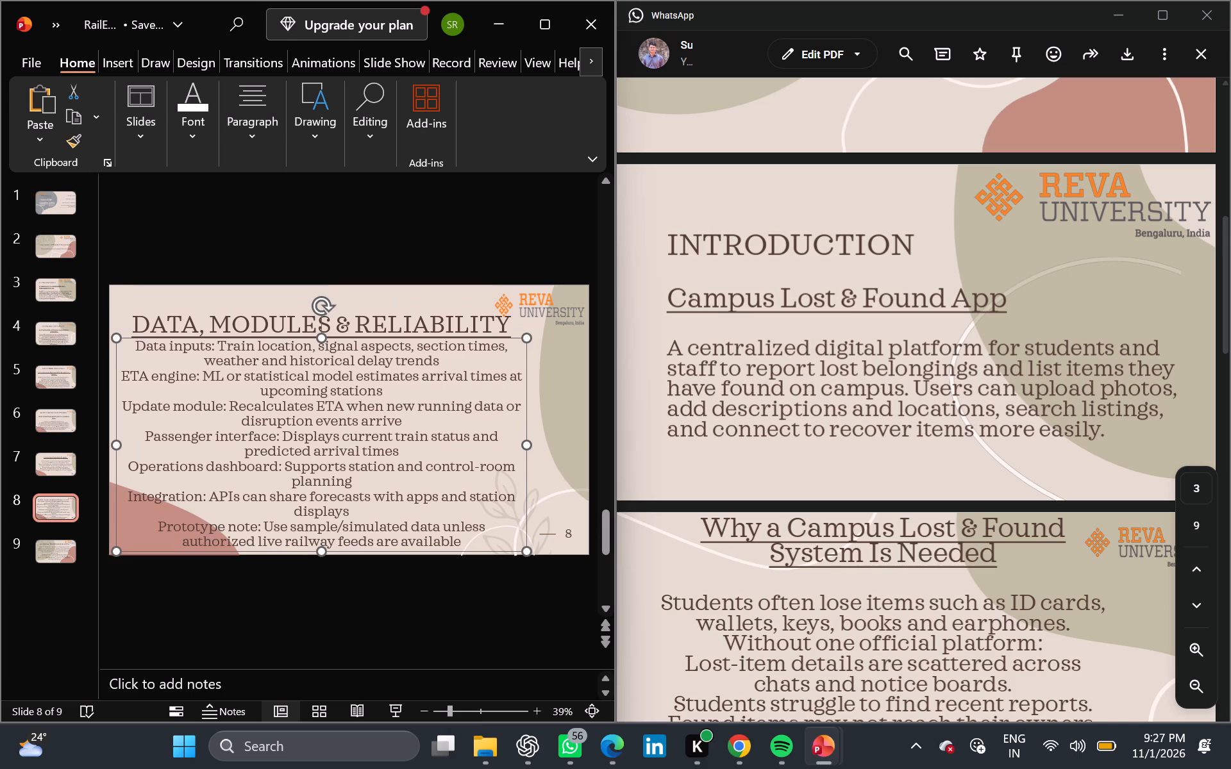
pyautogui.tripleClick(443, 326)
pyautogui.click(443, 326)
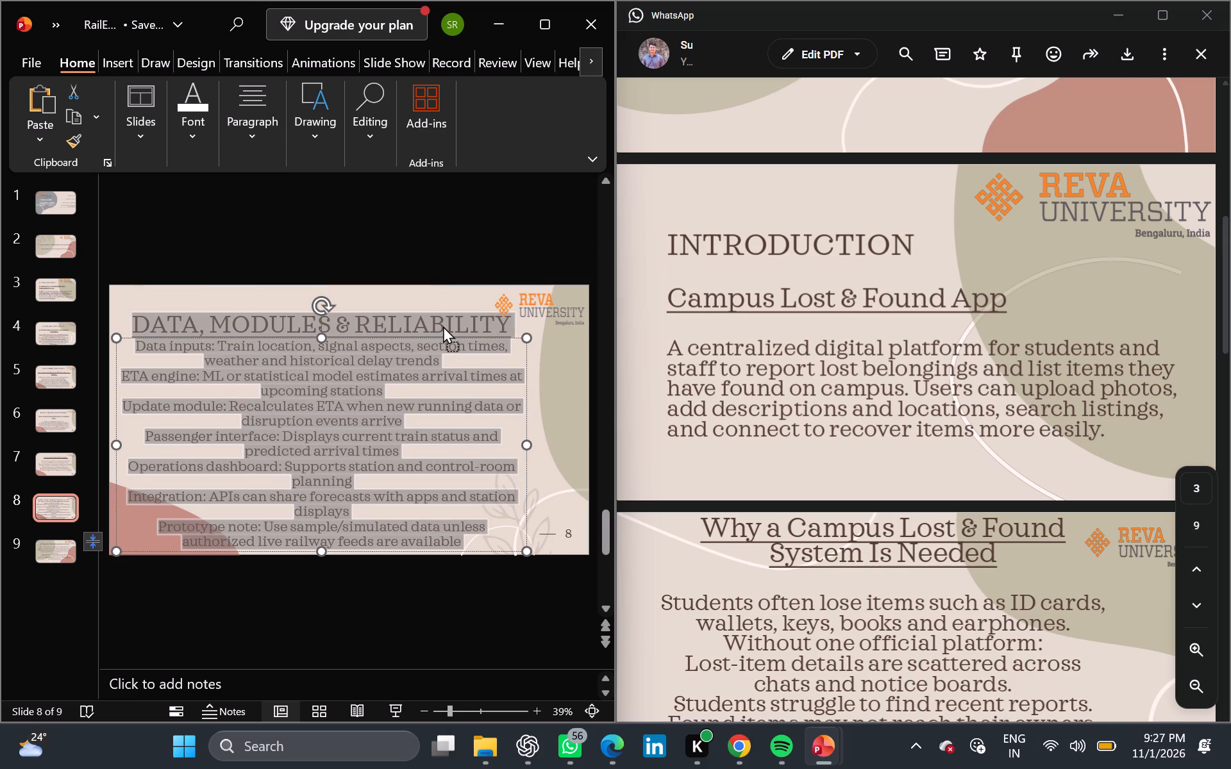
pyautogui.tripleClick(453, 326)
pyautogui.click(453, 326)
pyautogui.click(504, 327)
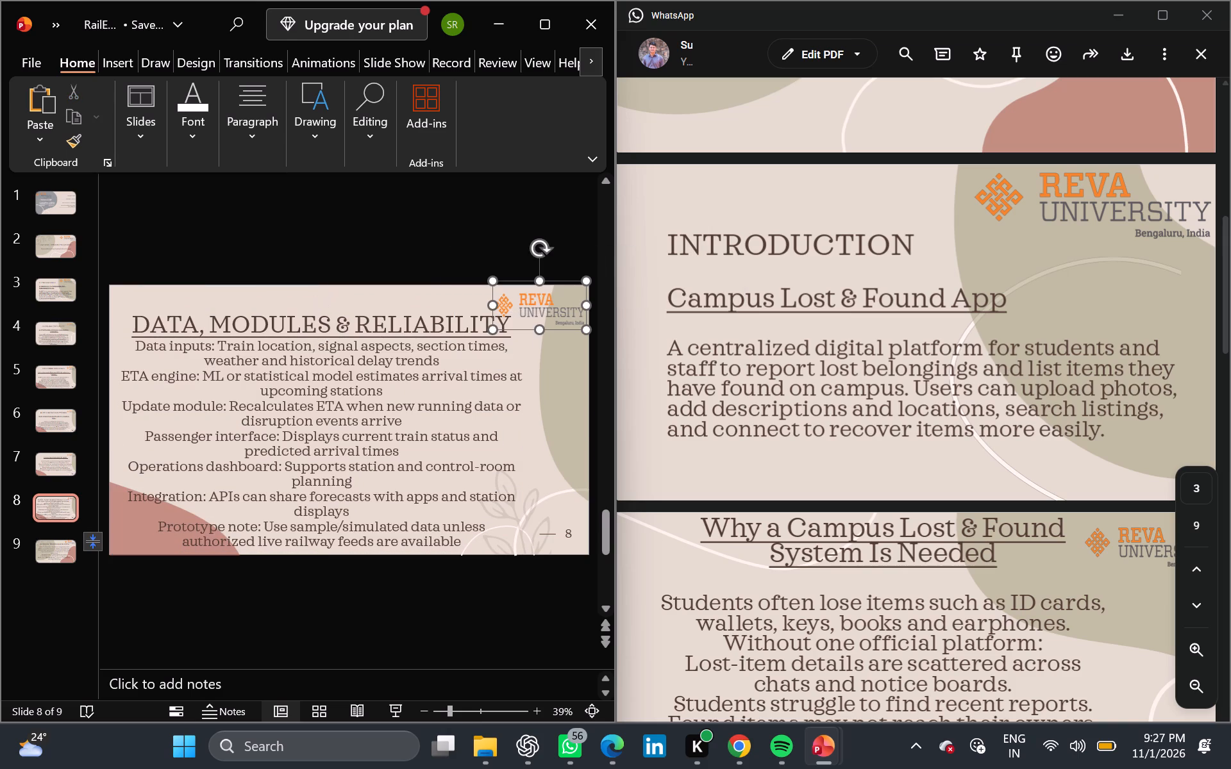
pyautogui.click(476, 329)
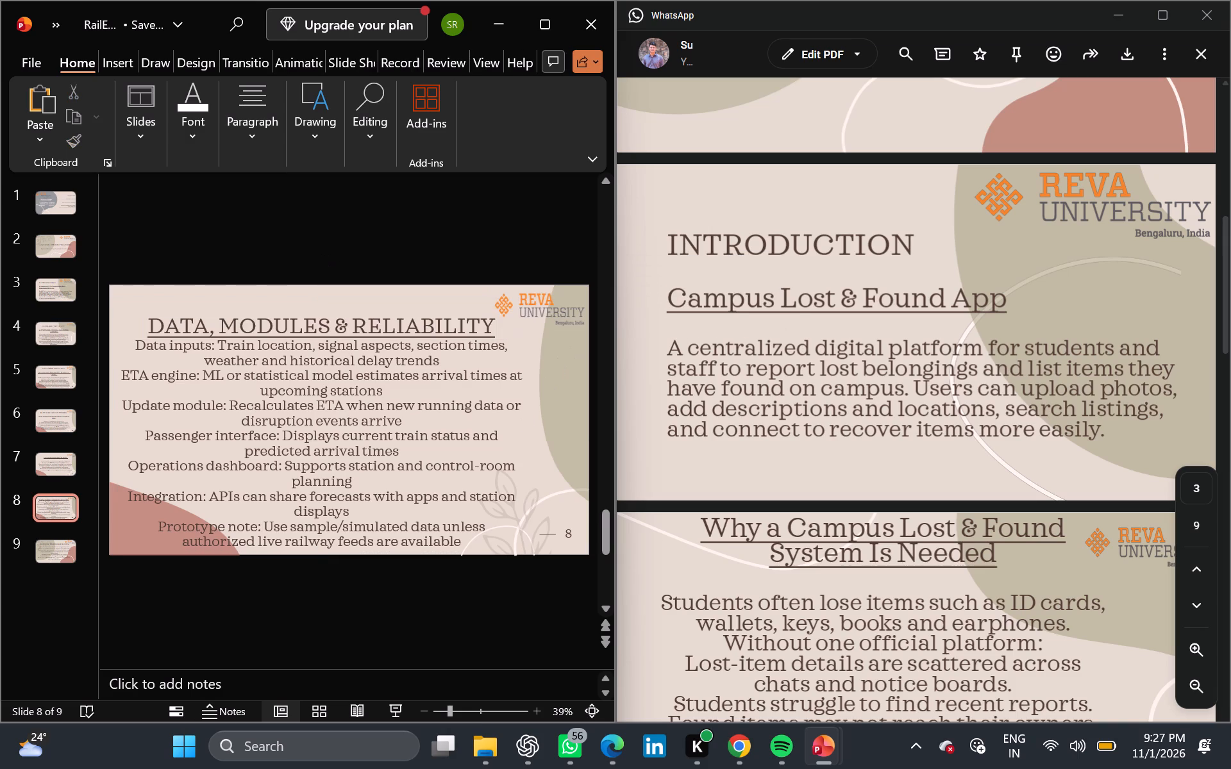
pyautogui.click(385, 379)
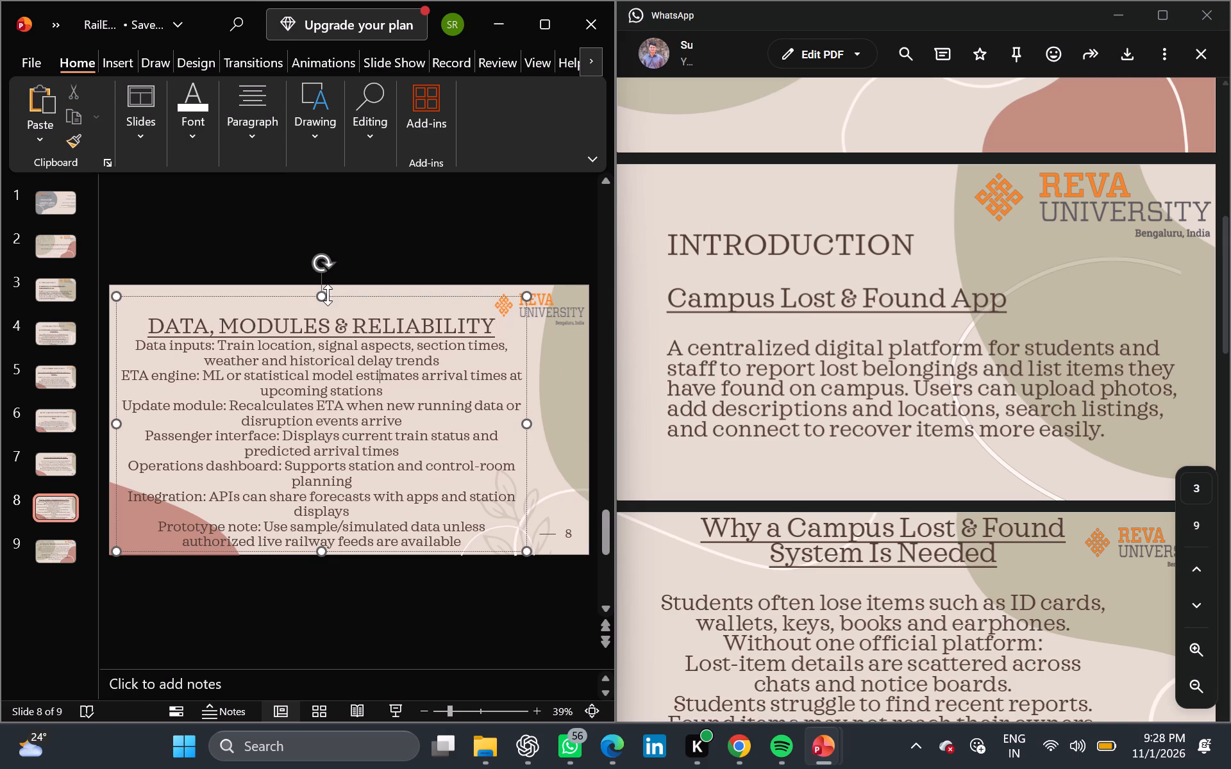
pyautogui.moveTo(333, 295); pyautogui.dragTo(335, 286)
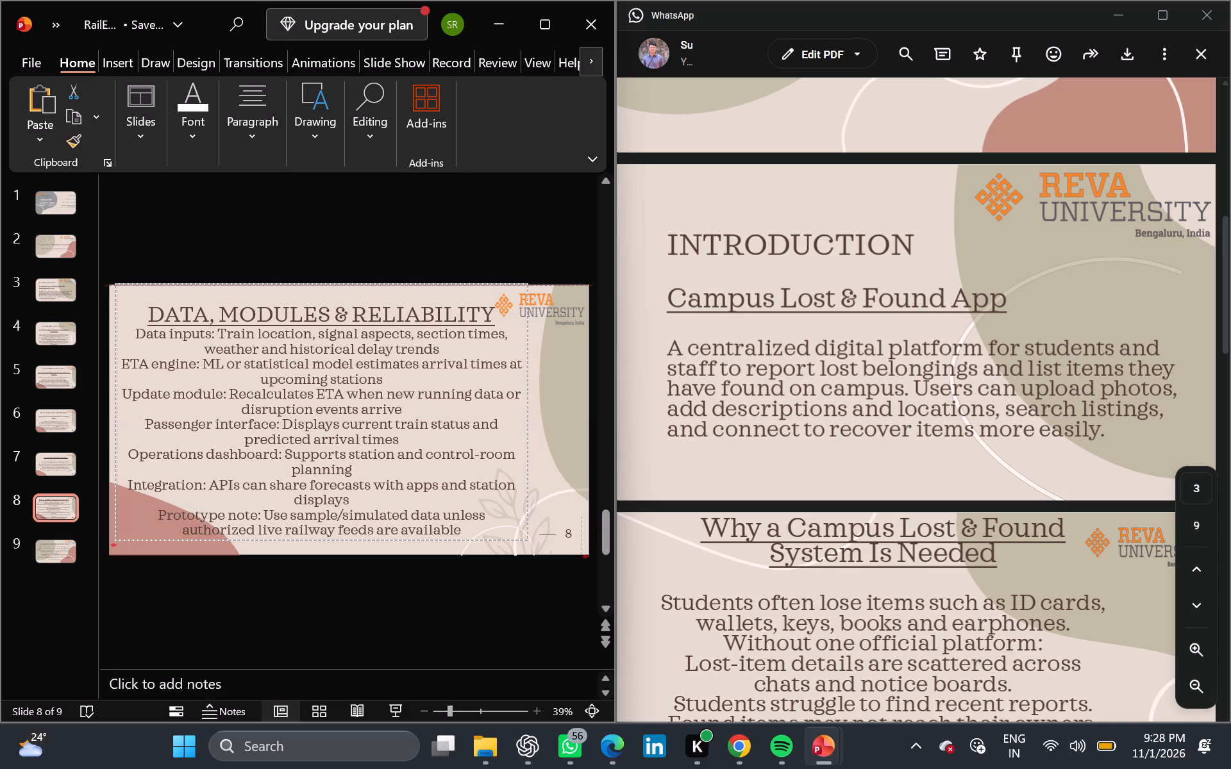
pyautogui.moveTo(335, 286); pyautogui.dragTo(335, 288)
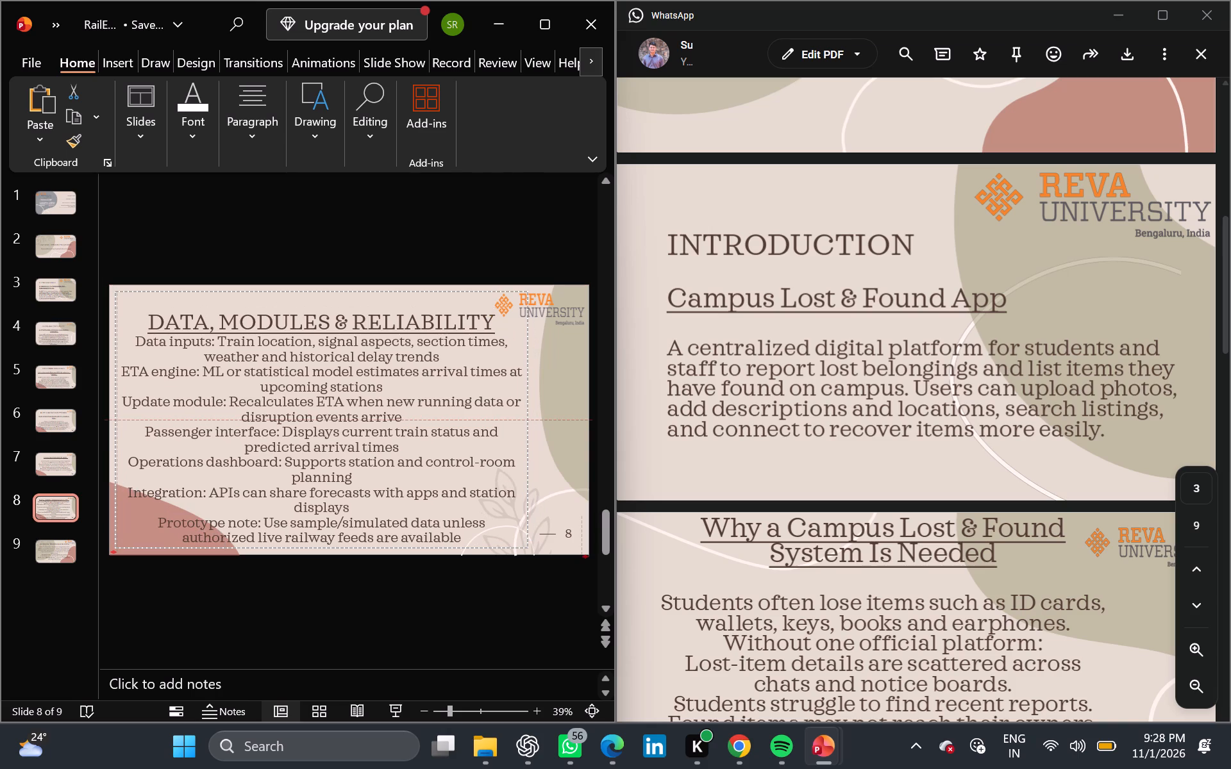
pyautogui.moveTo(335, 288); pyautogui.dragTo(334, 288)
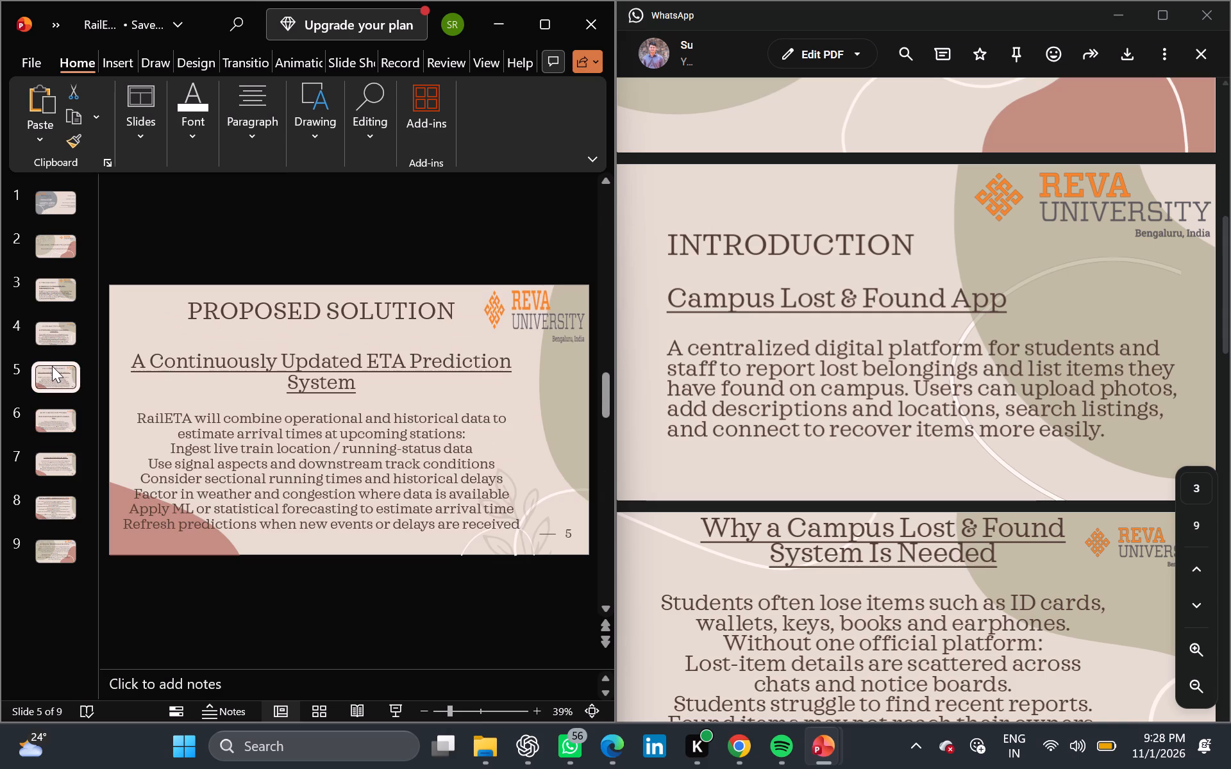
# Return to slide 5 and open the Proposed Solution text box for editing at its heading.
pyautogui.click(401, 311)
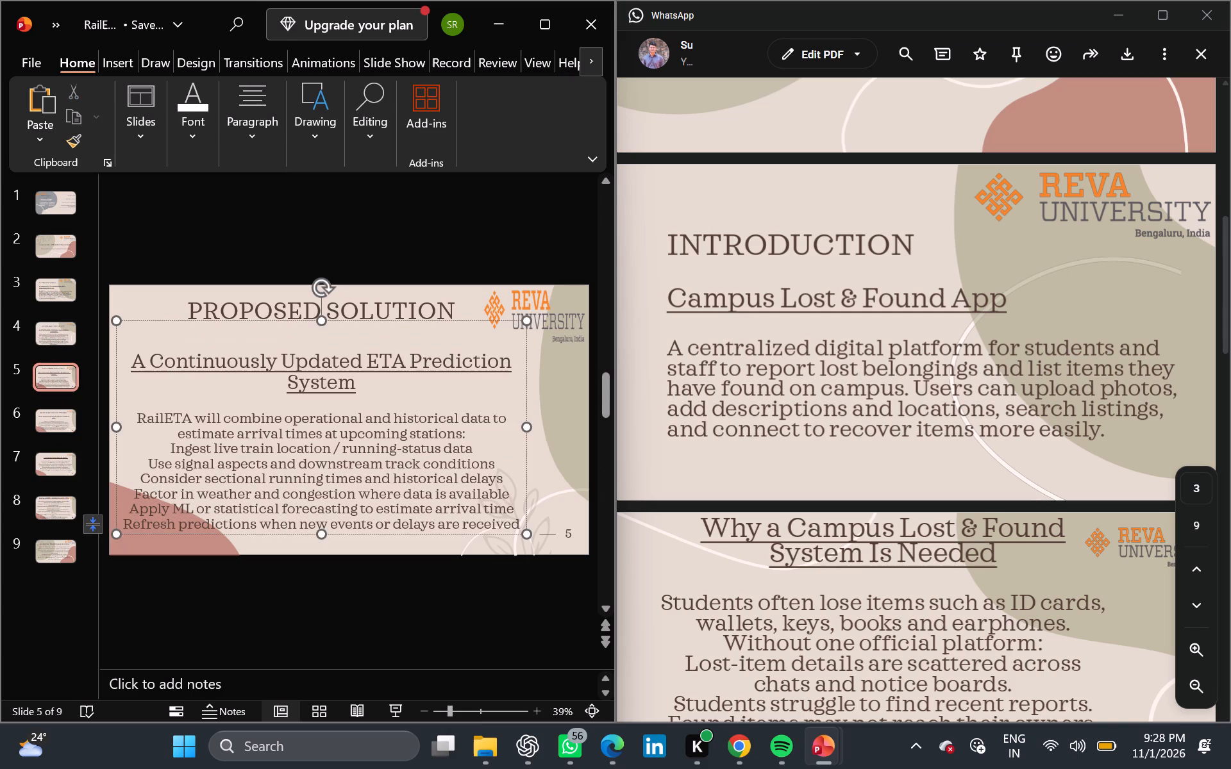
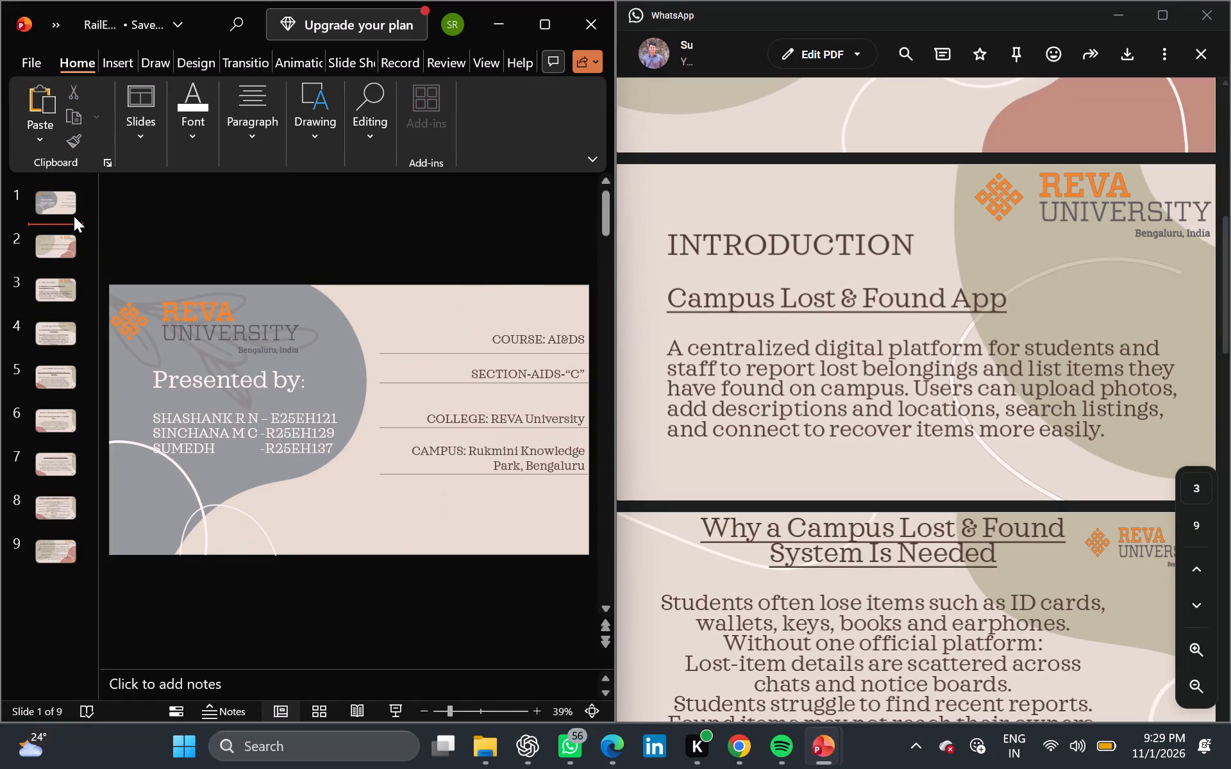
# Review slides 1 through 6 in order to check their text and layout, and return to the RailETA title slide.
pyautogui.click(63, 208)
pyautogui.click(62, 255)
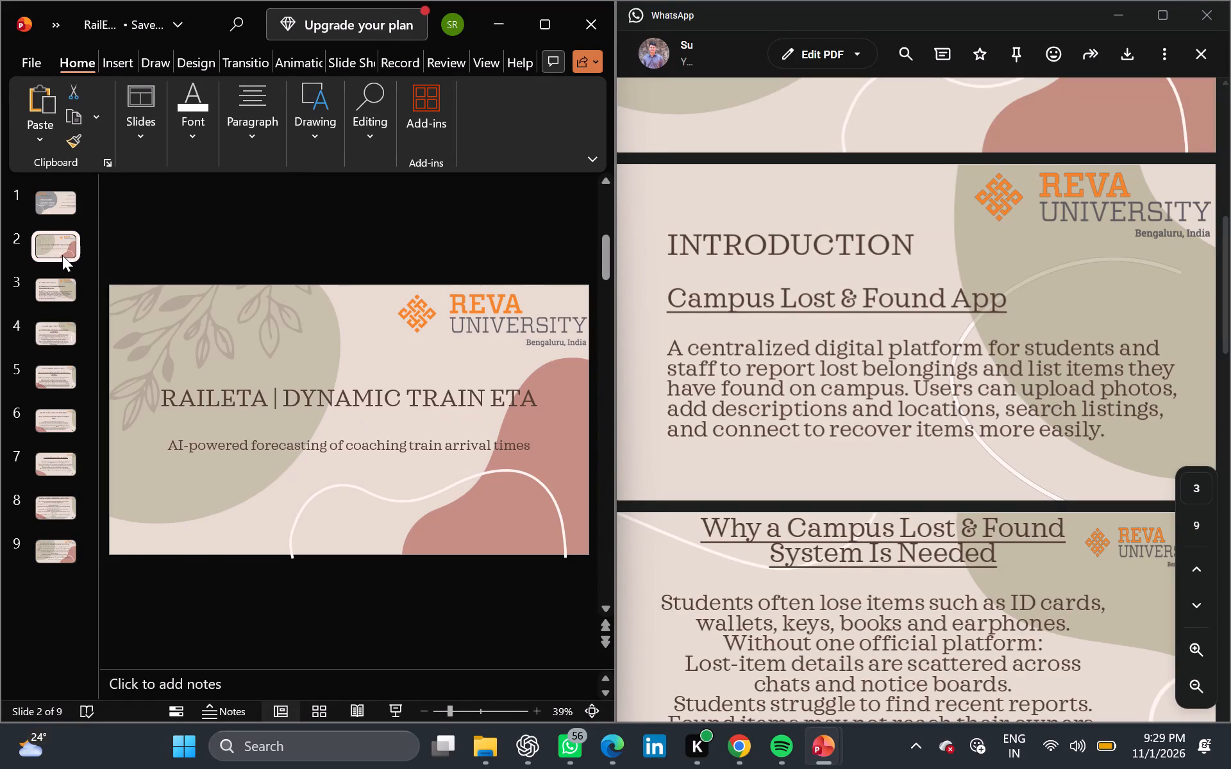
pyautogui.click(59, 290)
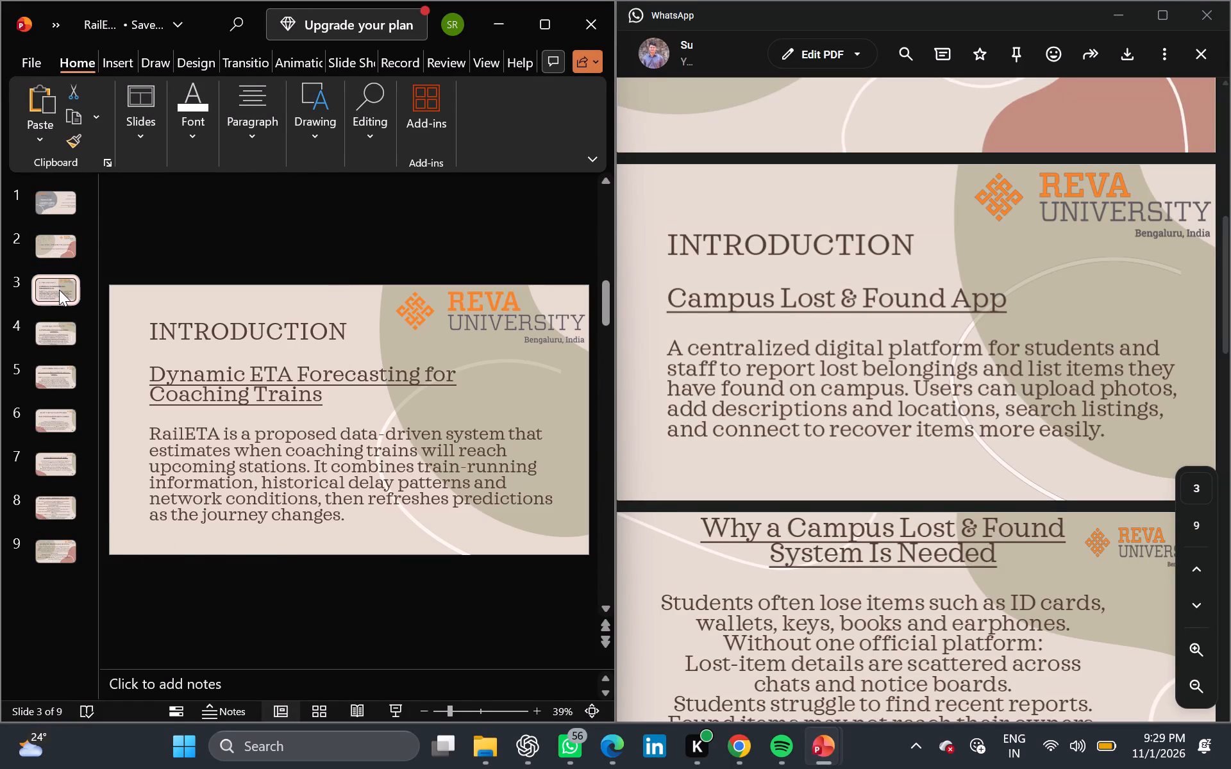
pyautogui.click(58, 327)
pyautogui.click(58, 371)
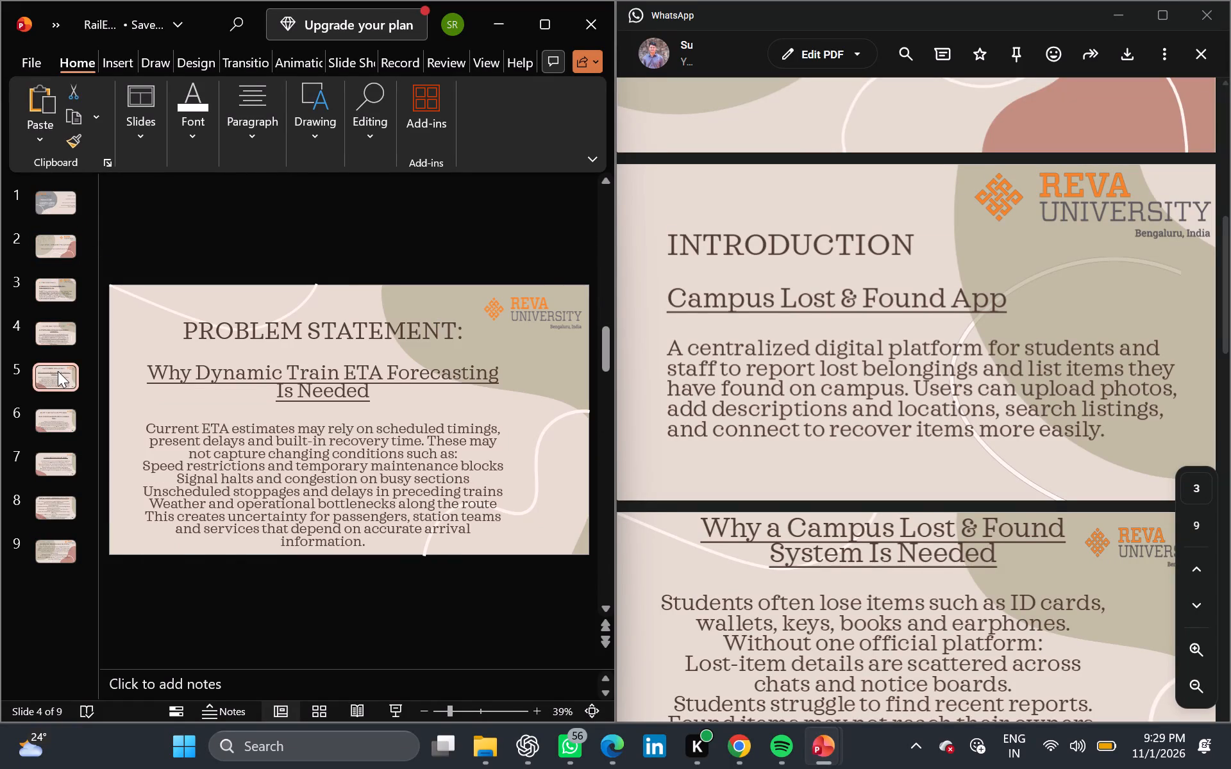
pyautogui.click(59, 412)
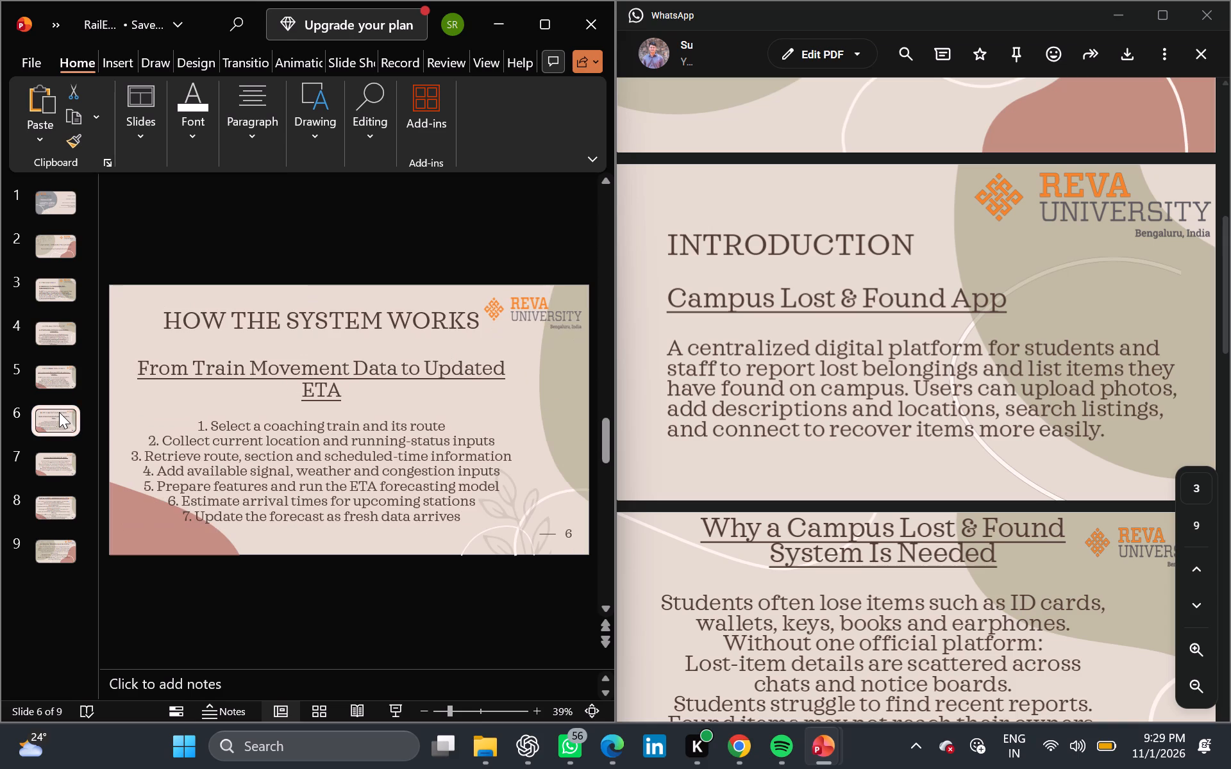
pyautogui.click(48, 243)
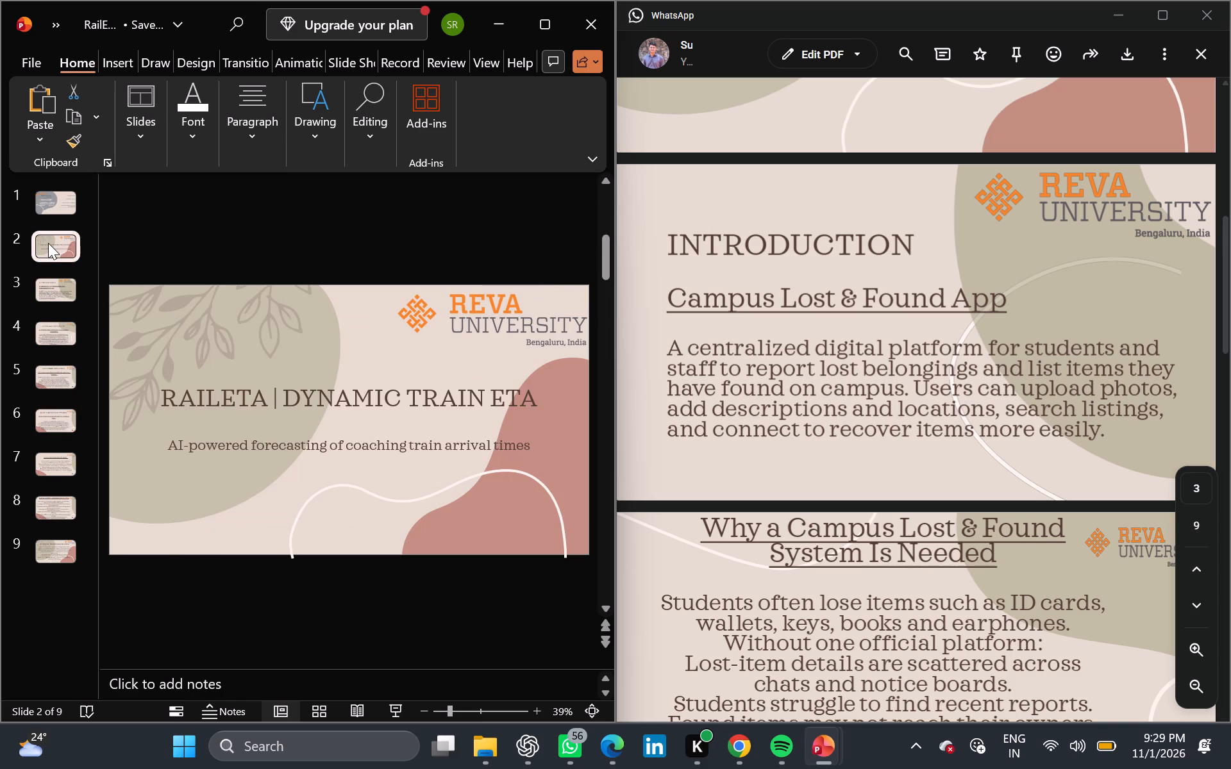
# Reduce the RailETA description paragraph on the Introduction slide, slide 3, to font size 32.
pyautogui.click(58, 291)
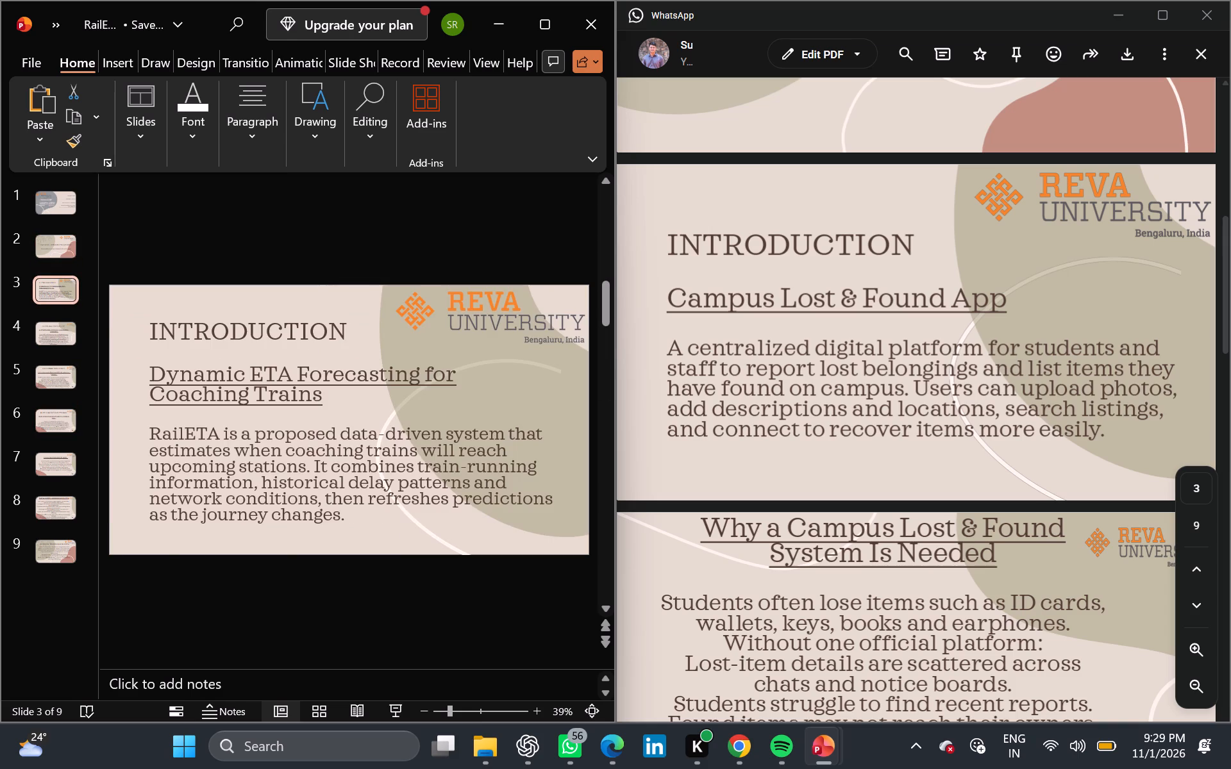
pyautogui.moveTo(353, 520); pyautogui.dragTo(140, 434)
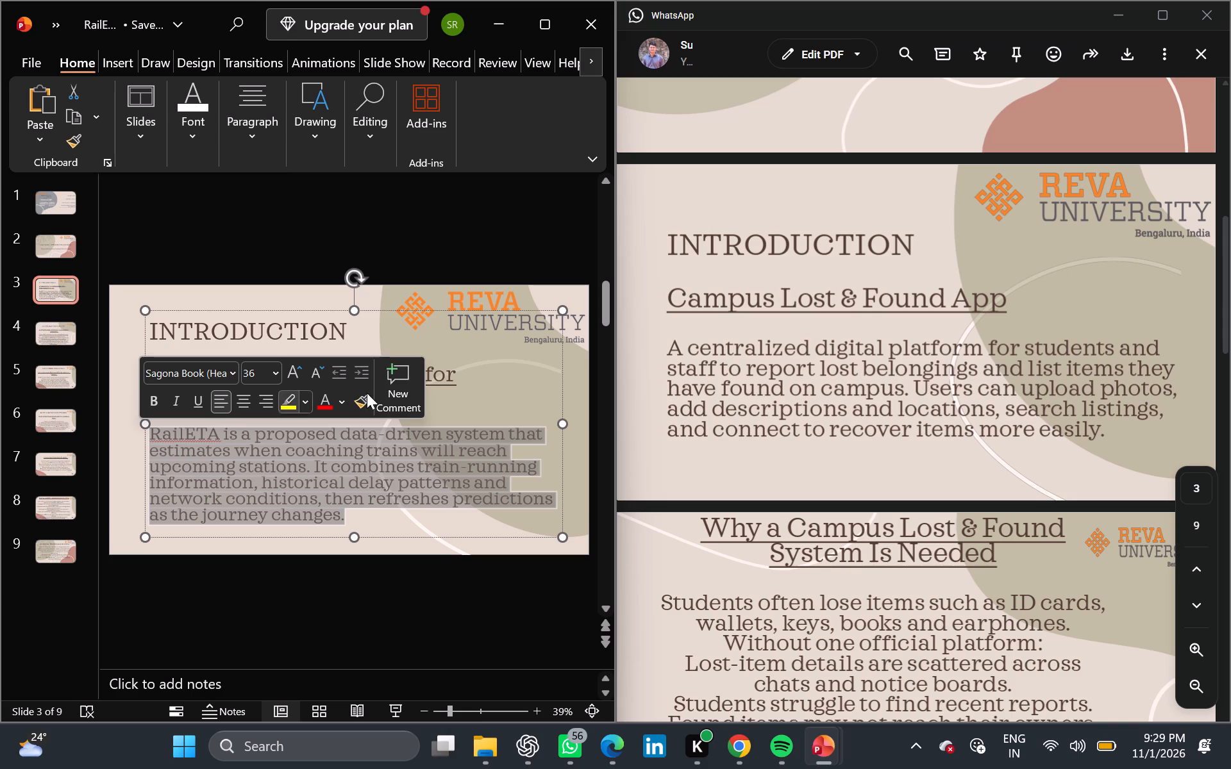
pyautogui.click(317, 374)
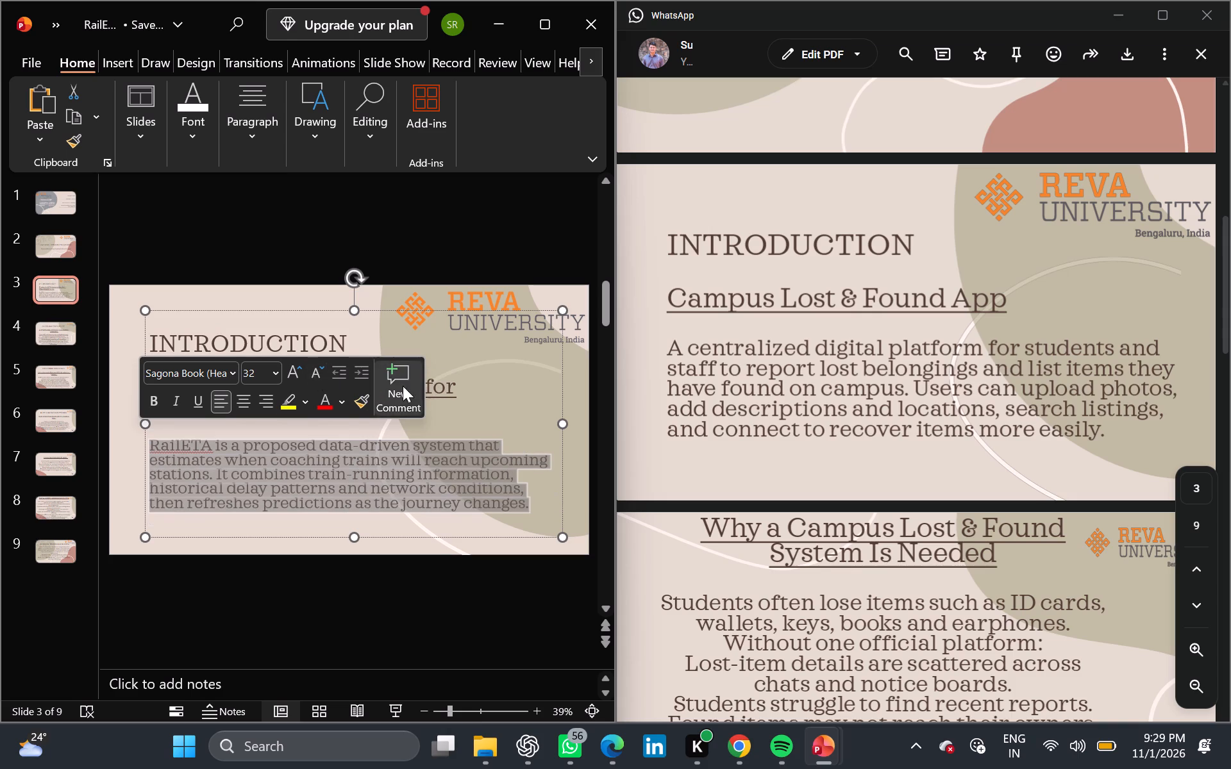
pyautogui.click(481, 389)
# Reduce the "Dynamic ETA Forecasting for Coaching Trains" subheading on slide 3 to font size 40.
pyautogui.moveTo(330, 411); pyautogui.dragTo(152, 383)
pyautogui.click(330, 327)
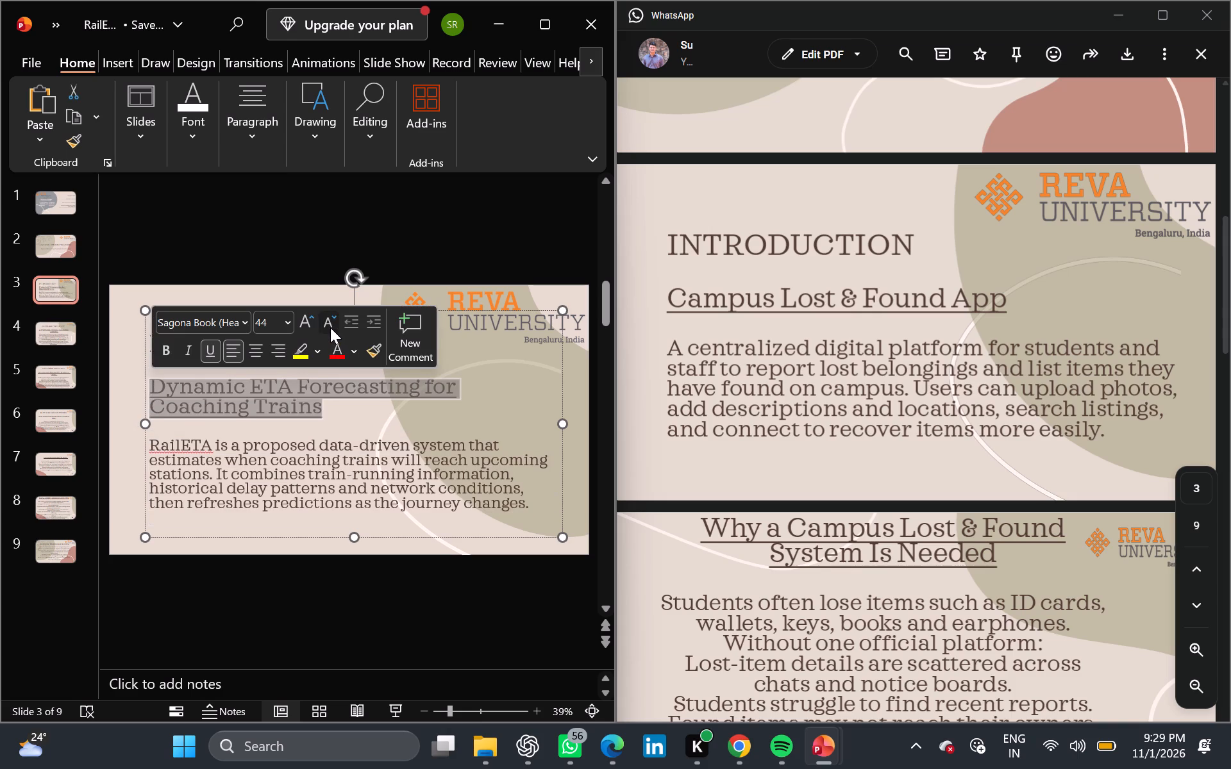
pyautogui.click(466, 339)
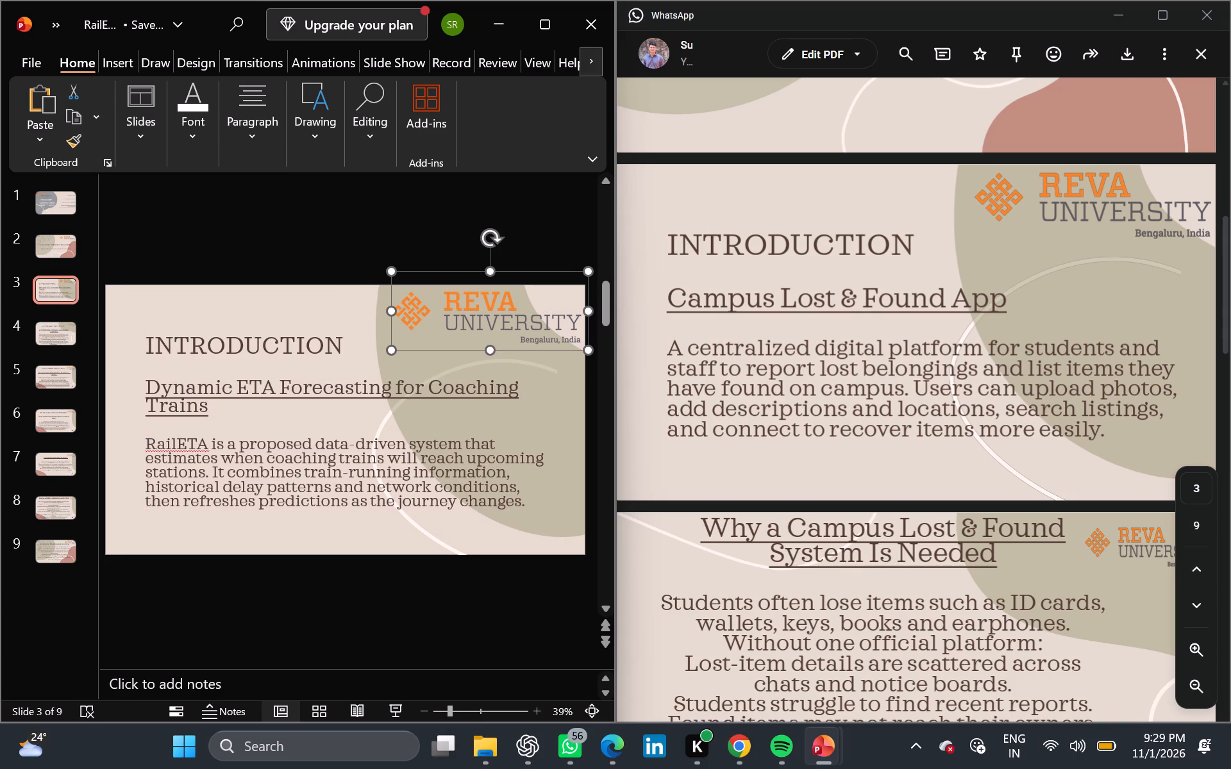
# Maximize the presentation window and center-align the Introduction text box's contents on slide 3.
pyautogui.moveTo(222, 411); pyautogui.dragTo(131, 389)
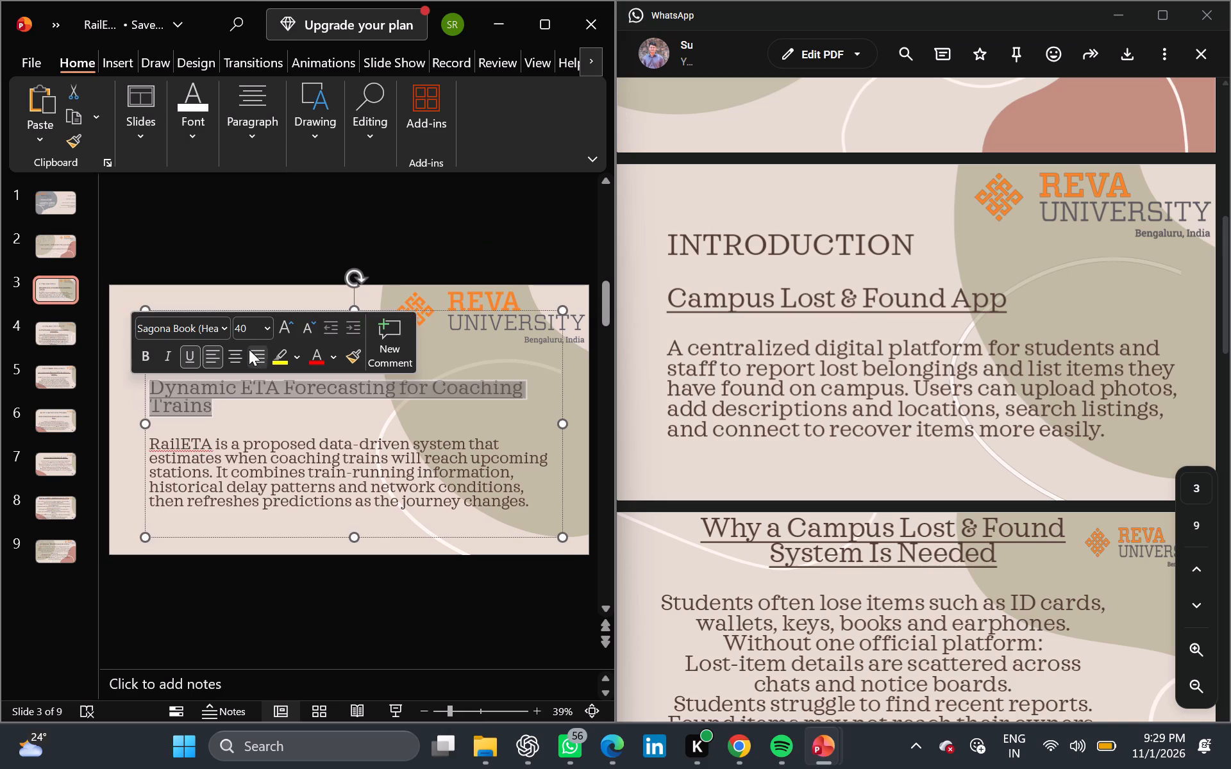
pyautogui.click(533, 14)
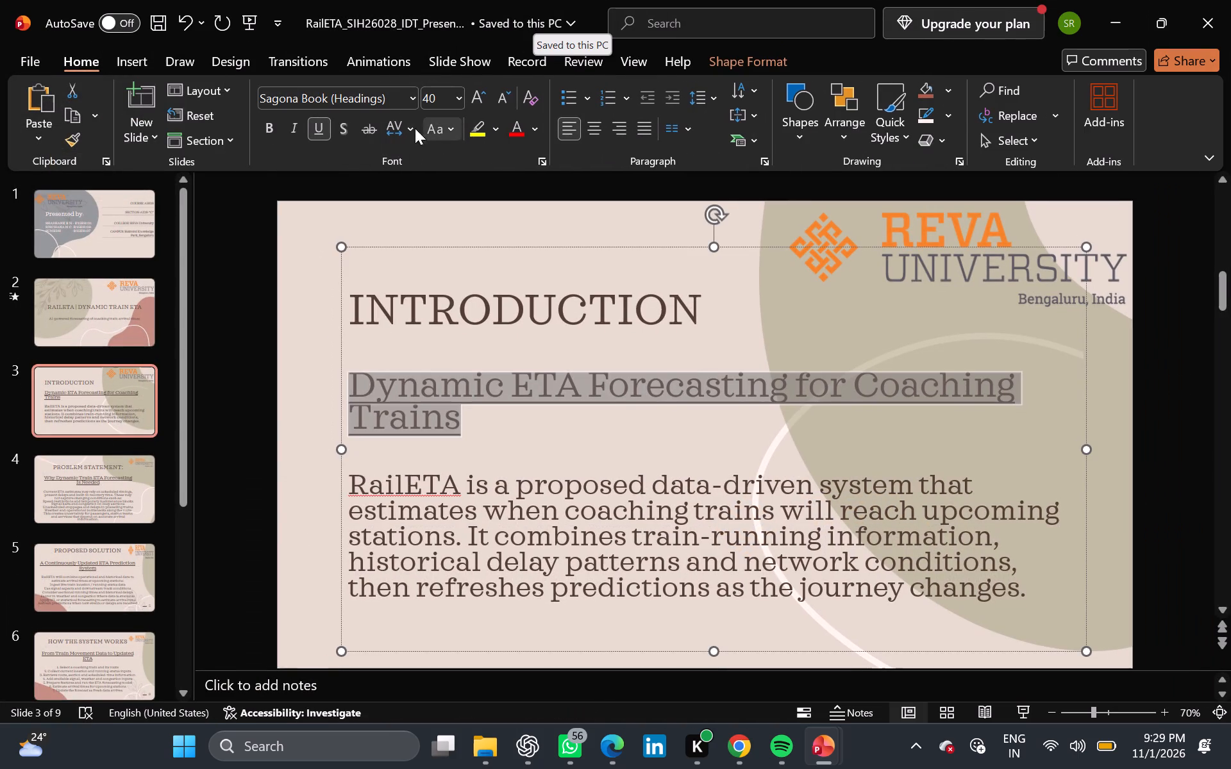
pyautogui.click(597, 133)
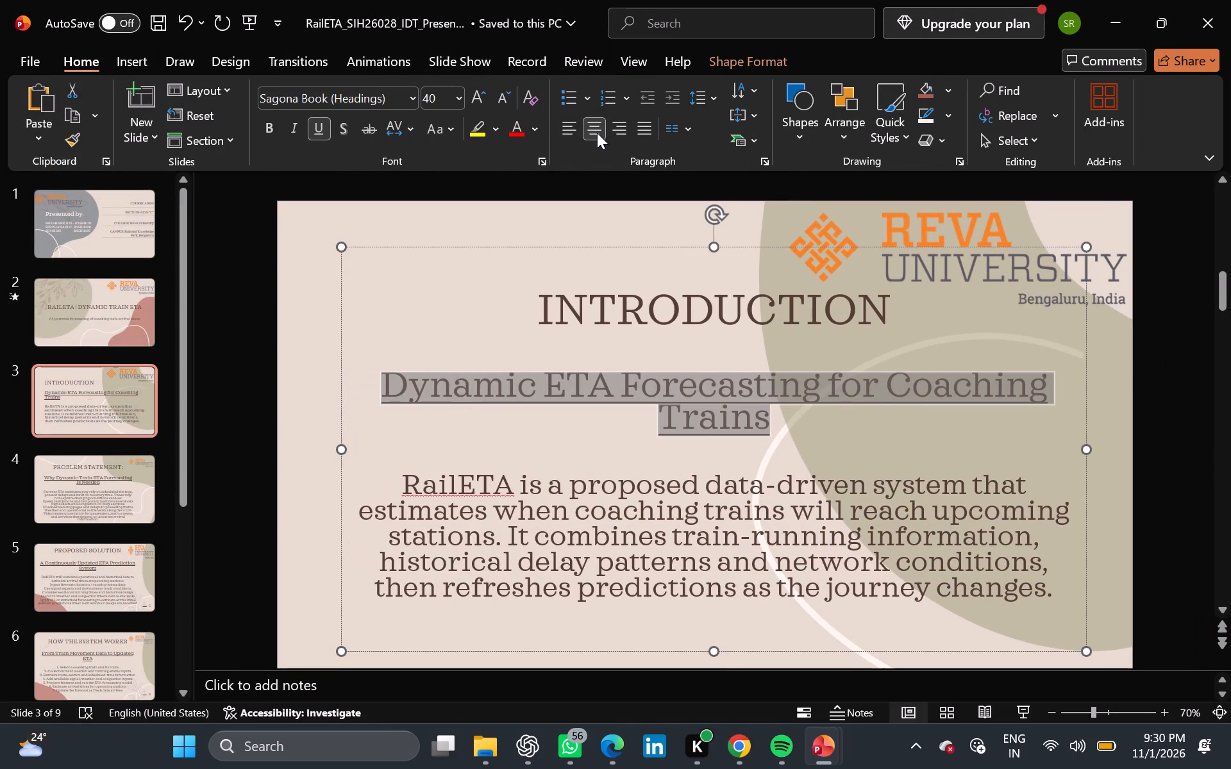
pyautogui.click(371, 224)
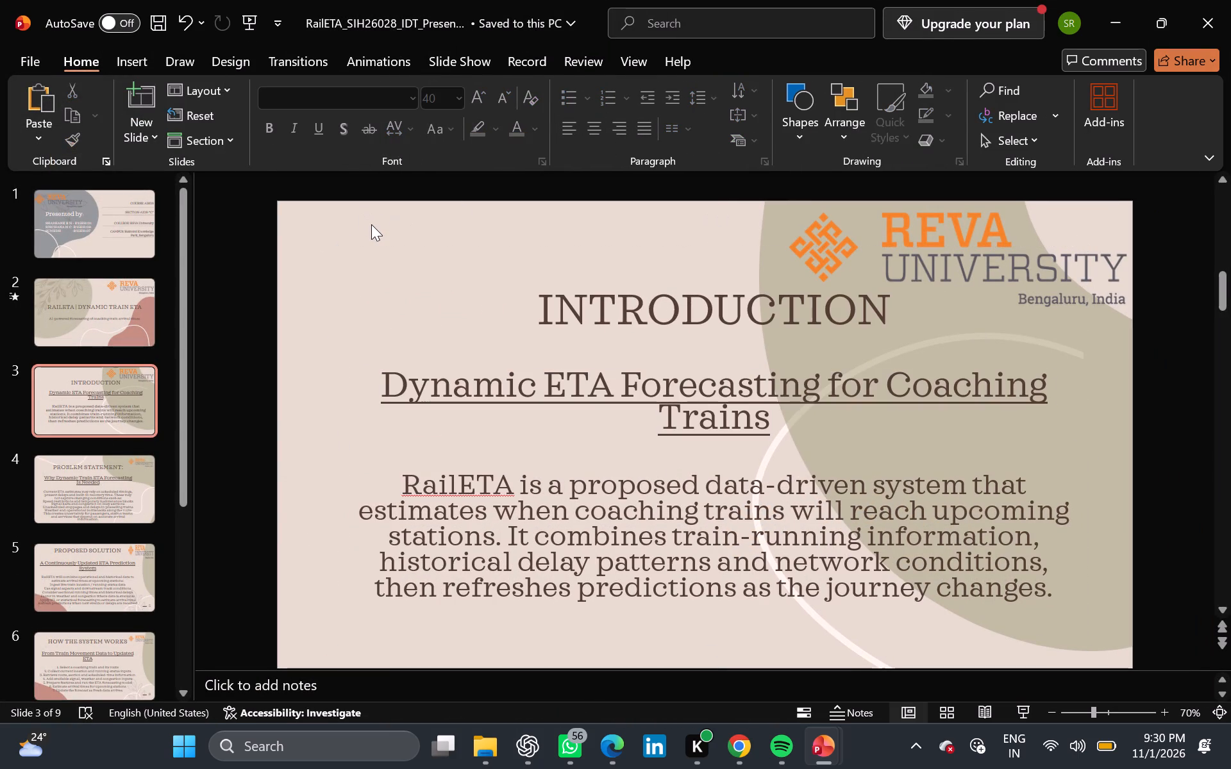
# Look over slides 2 to 5 and compare their text layout and alignment.
pyautogui.click(127, 315)
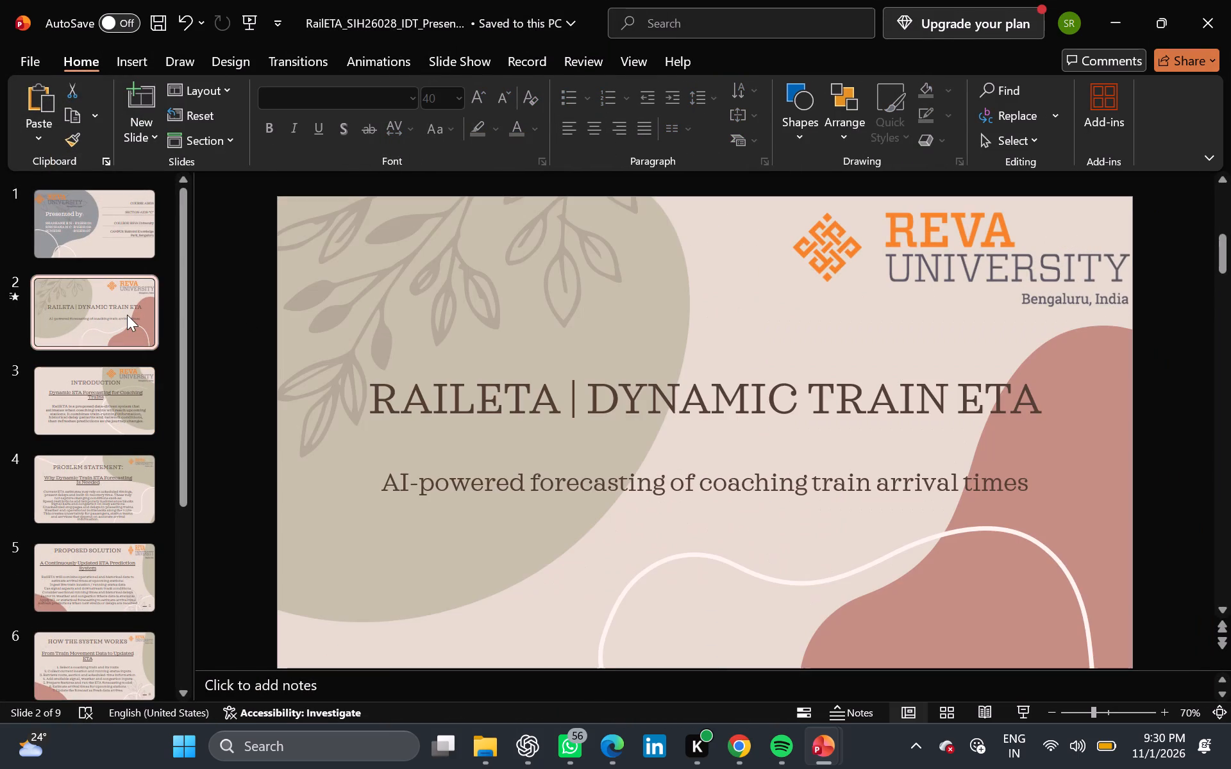
pyautogui.click(103, 471)
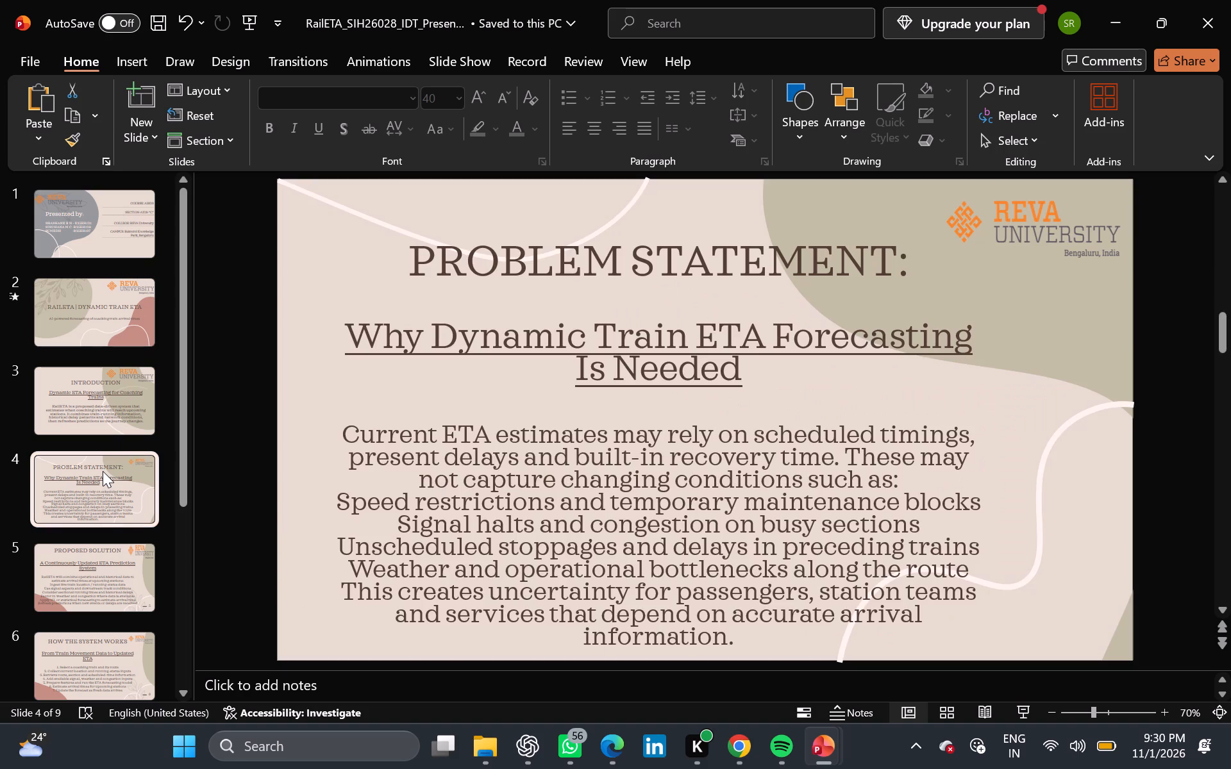
pyautogui.click(97, 576)
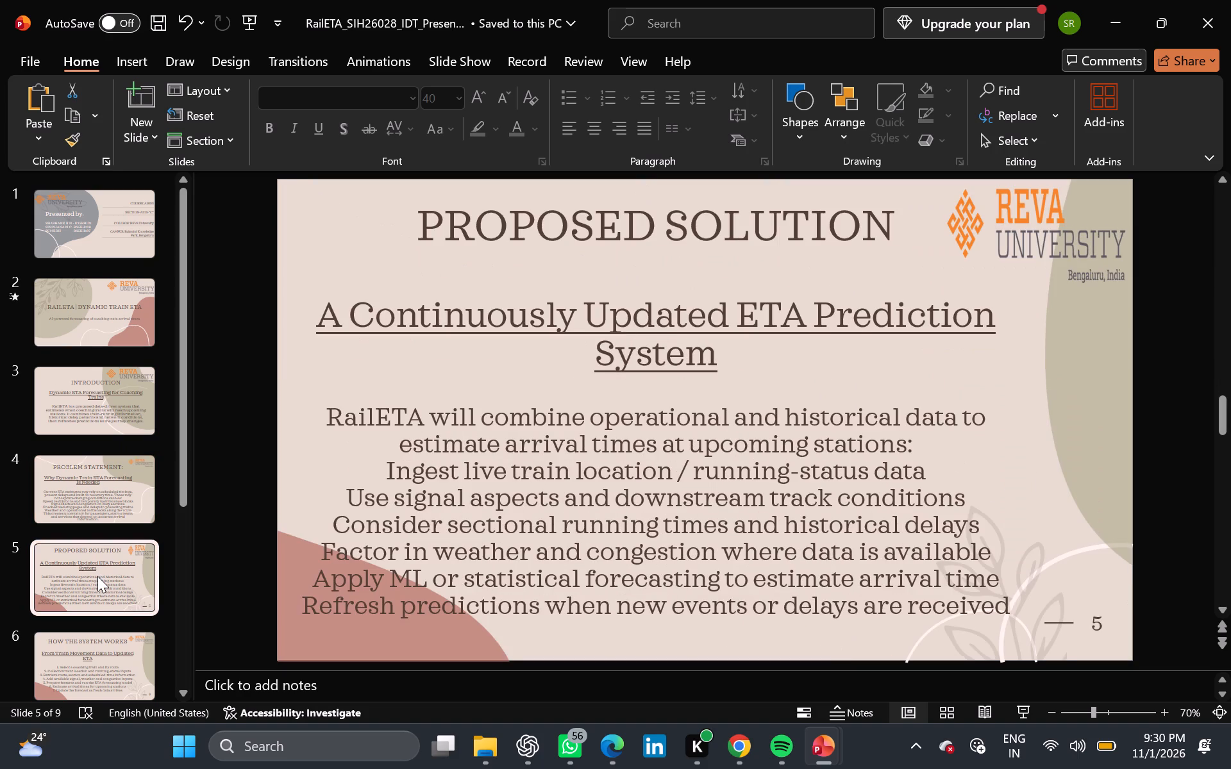
pyautogui.click(88, 452)
pyautogui.click(98, 369)
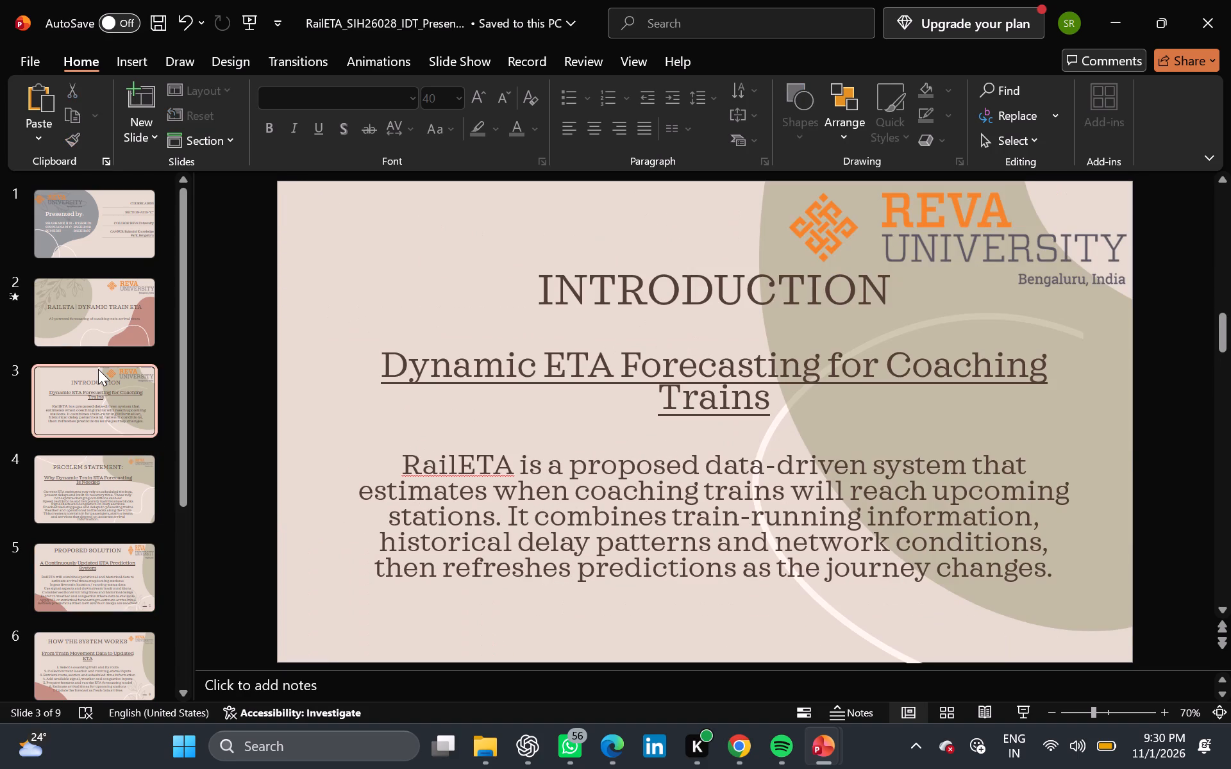
pyautogui.click(97, 385)
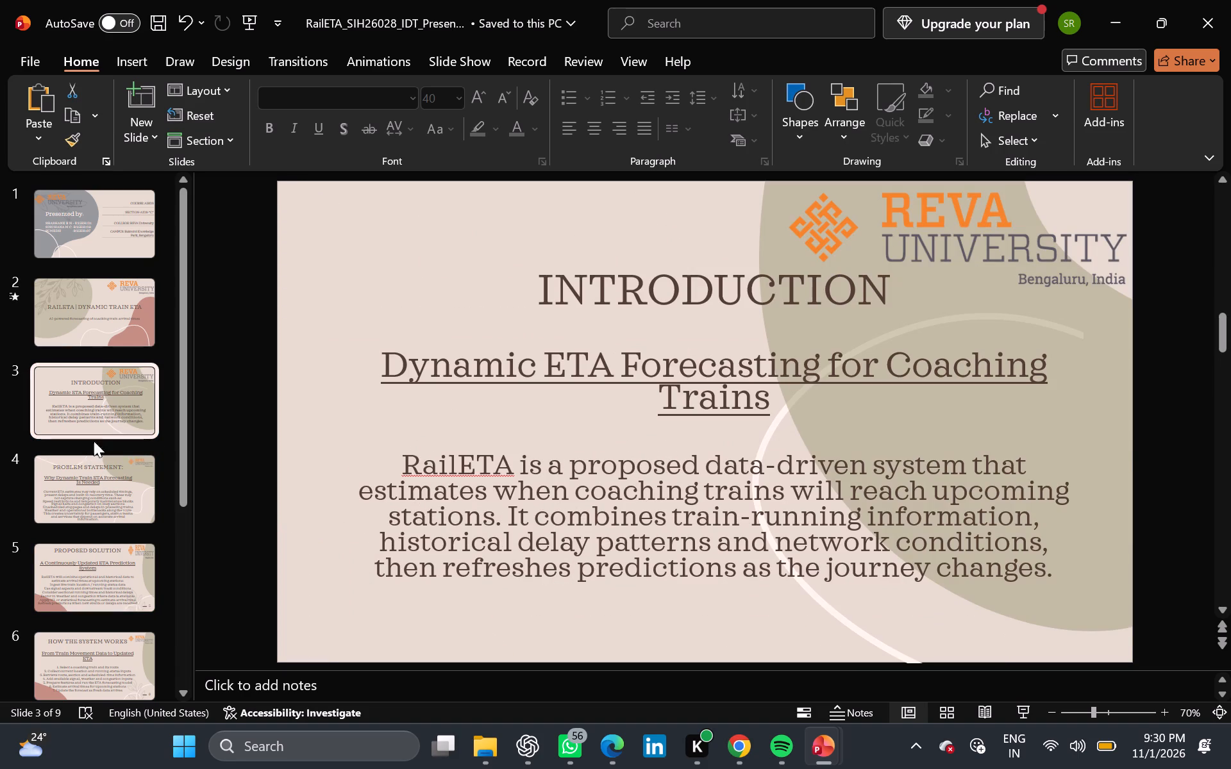
pyautogui.click(90, 469)
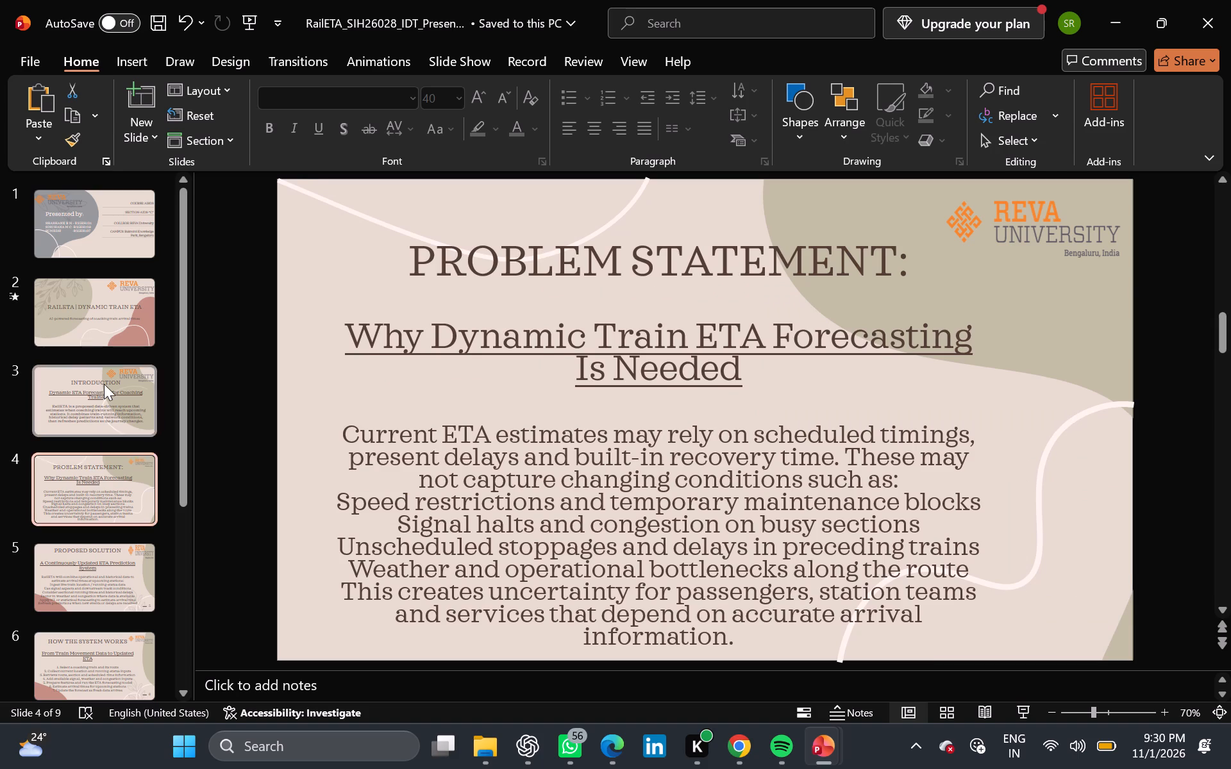
pyautogui.click(104, 384)
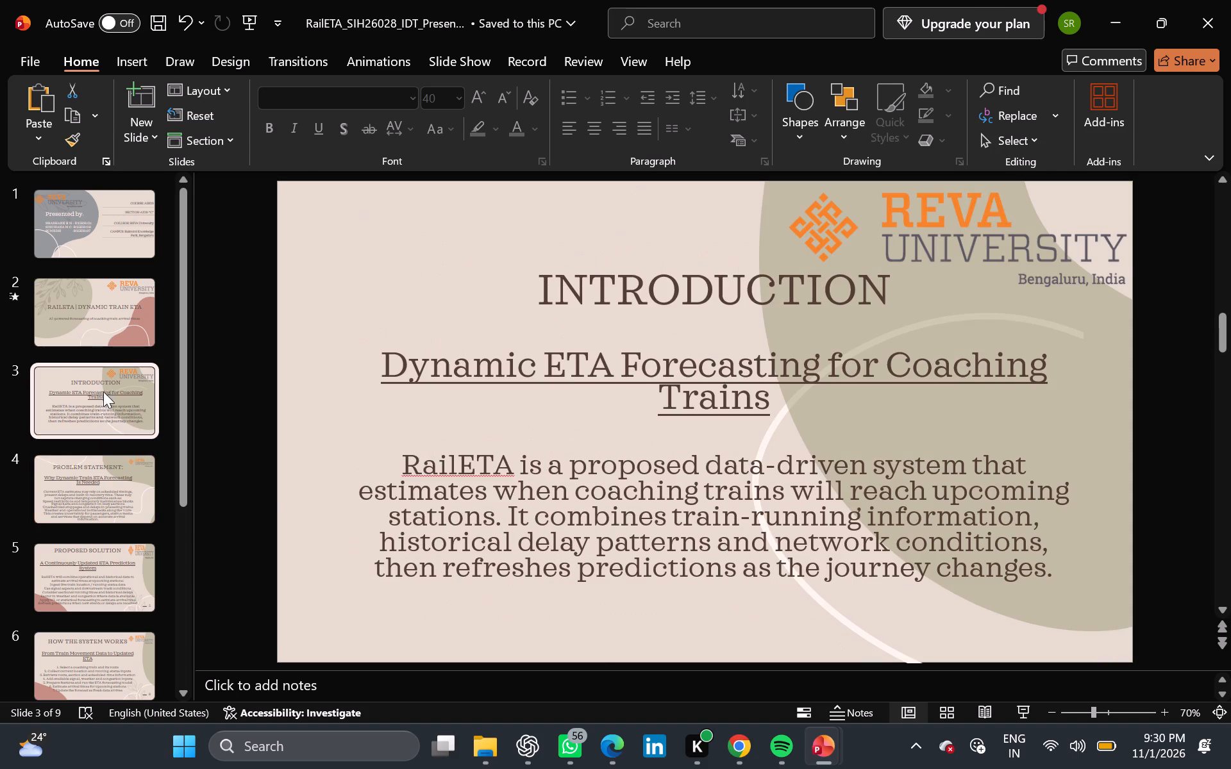
pyautogui.click(108, 328)
pyautogui.click(111, 562)
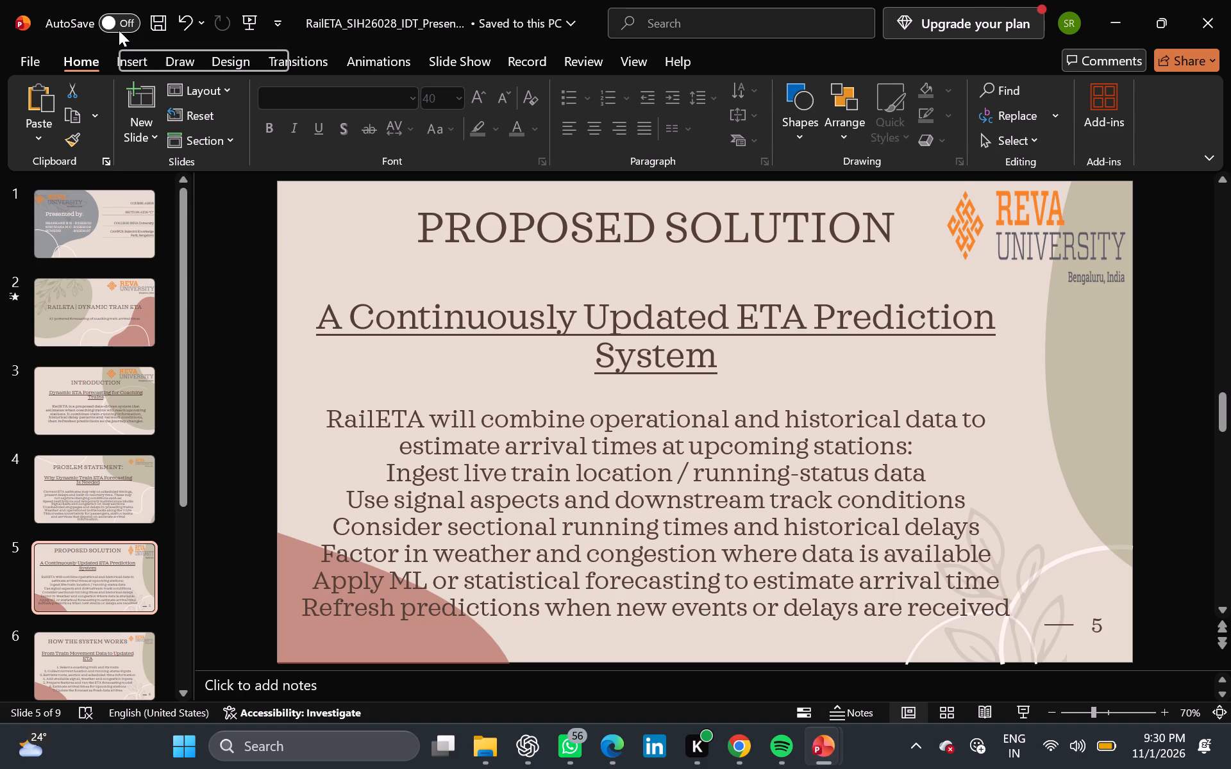
# Save the RailETA presentation.
pyautogui.click(151, 30)
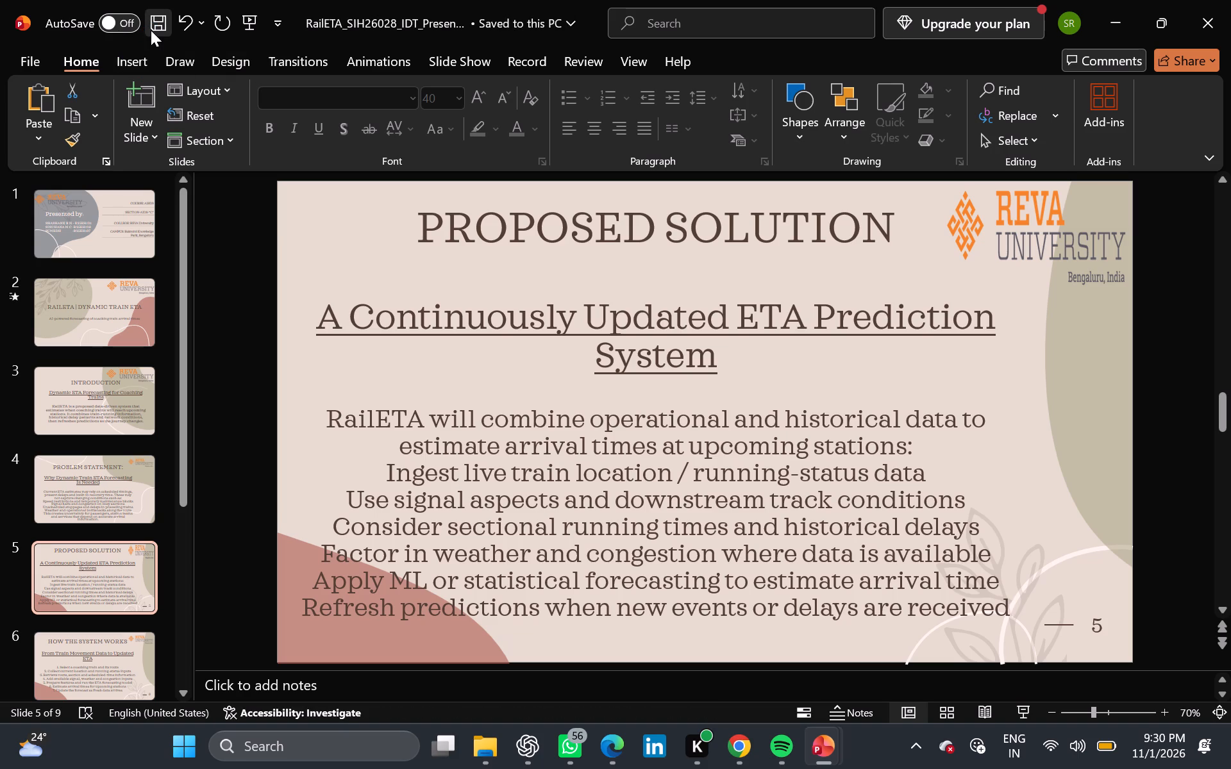
# Open RailETA_SIH26028_IDT_Presentation from File Explorer's recent files and check its last two slides, 8 and 9.
pyautogui.click(476, 749)
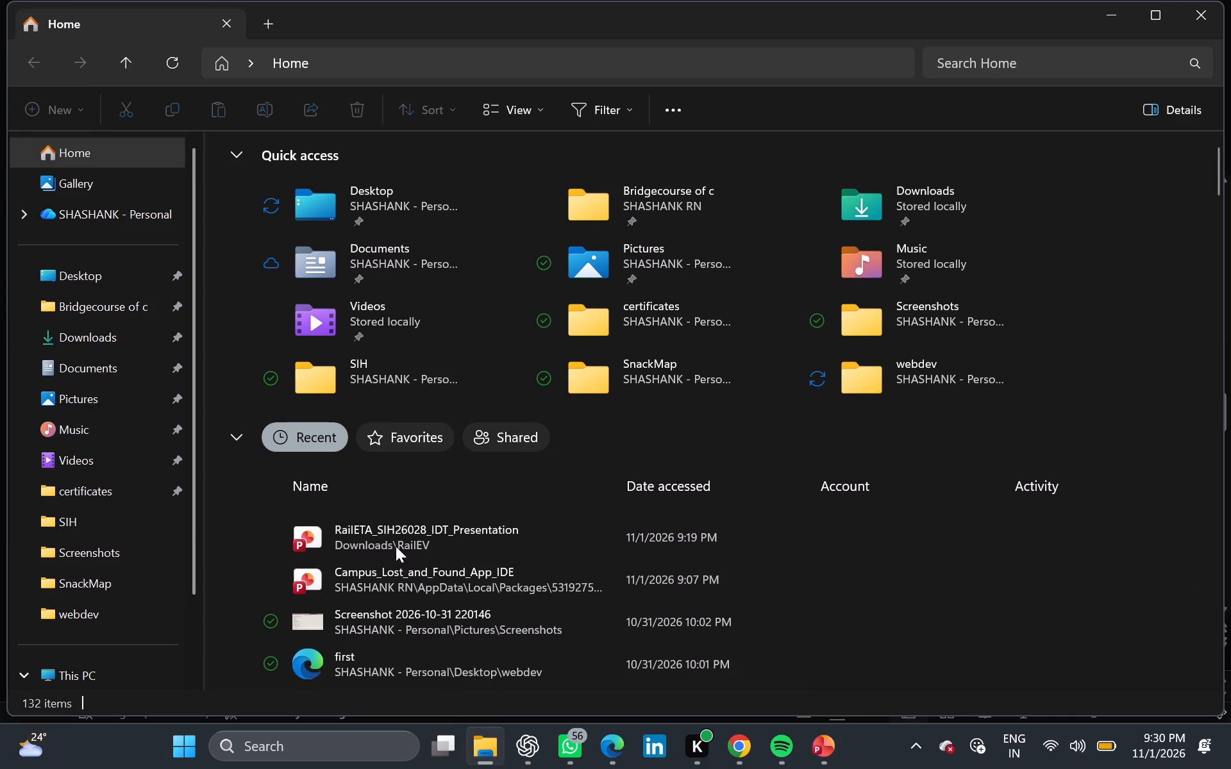
pyautogui.doubleClick(396, 546)
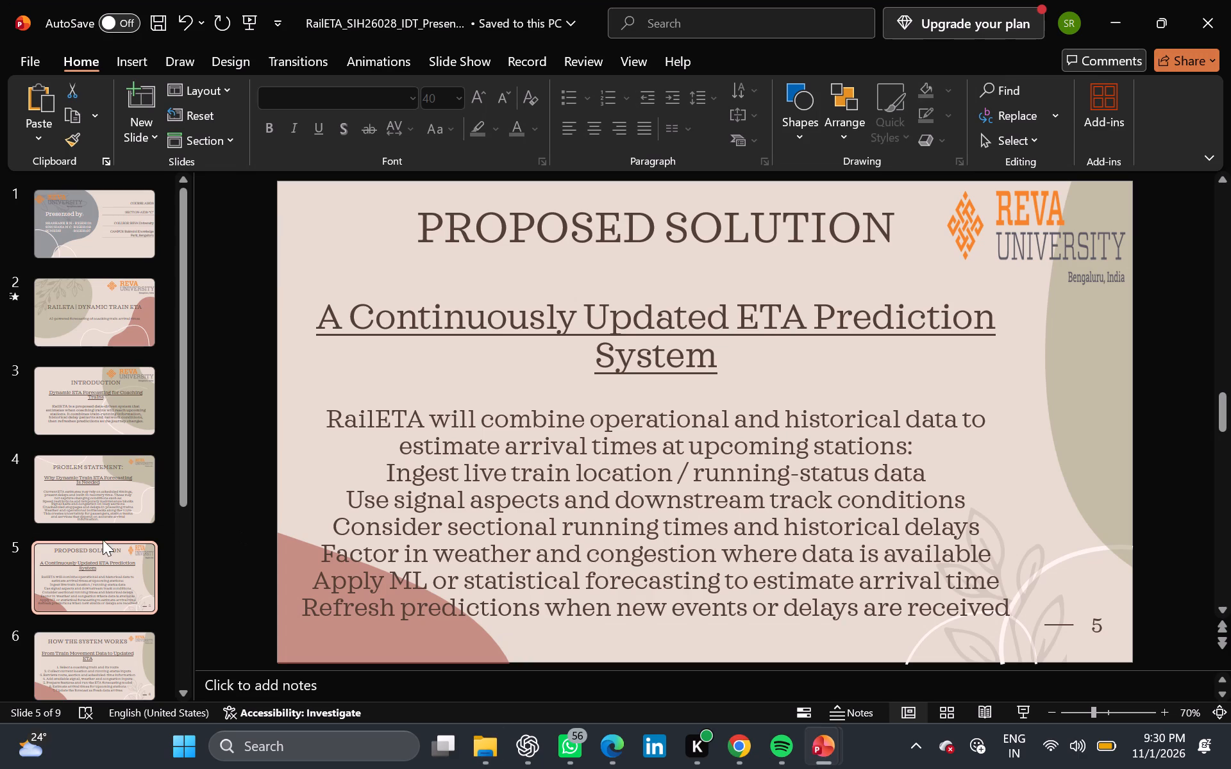
pyautogui.scroll(-4, 103, 540)
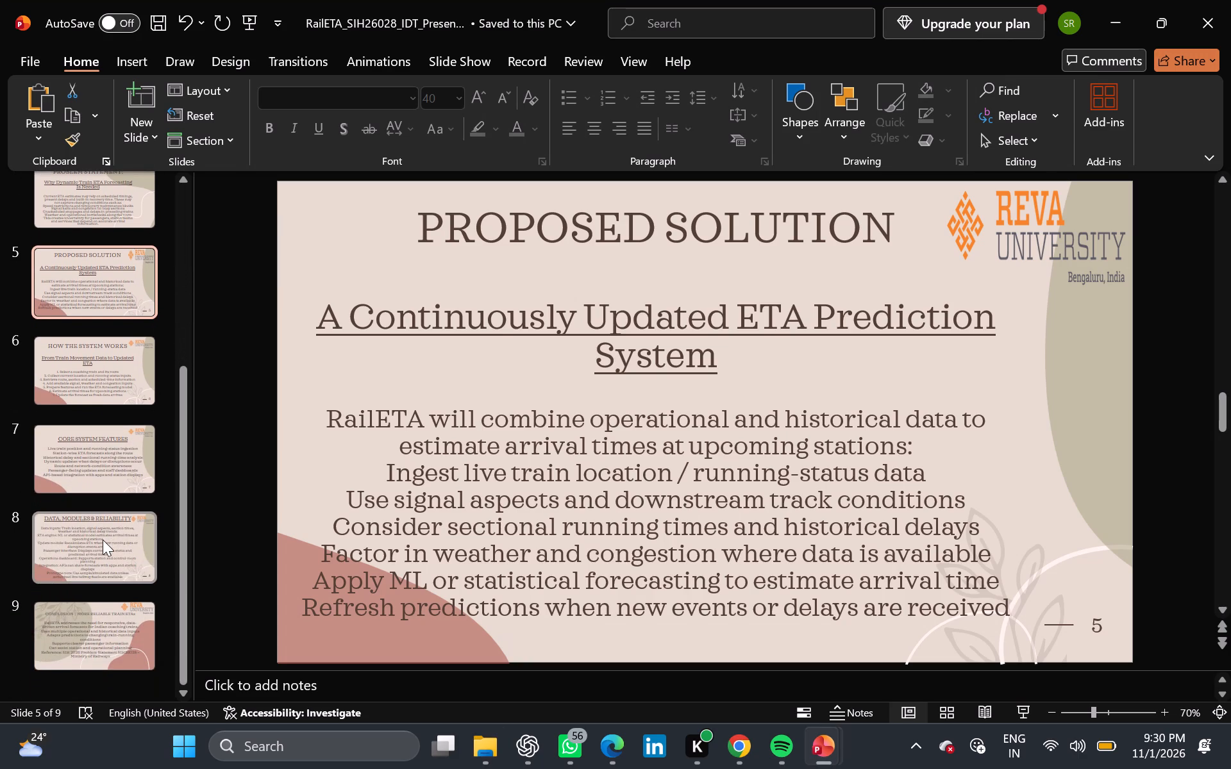
pyautogui.click(103, 540)
pyautogui.click(94, 637)
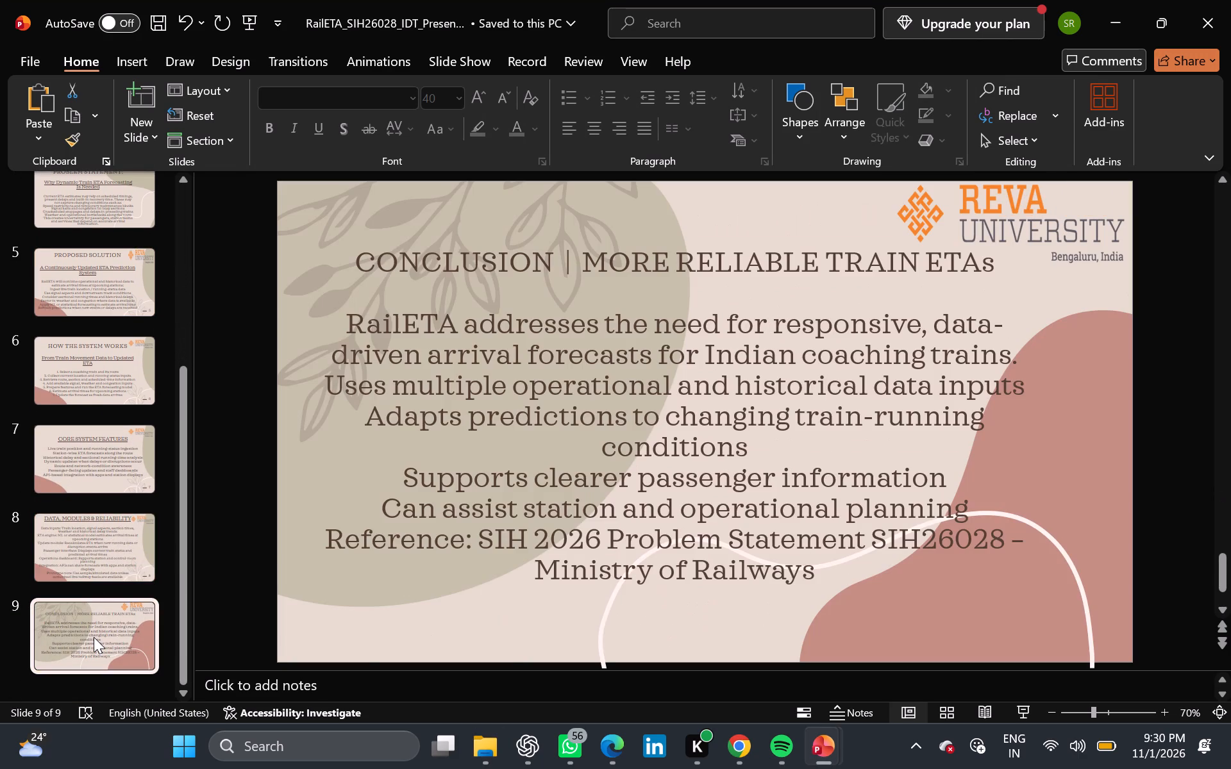
# Left-align the text in the Data, Modules & Reliability text box on slide 8.
pyautogui.click(105, 554)
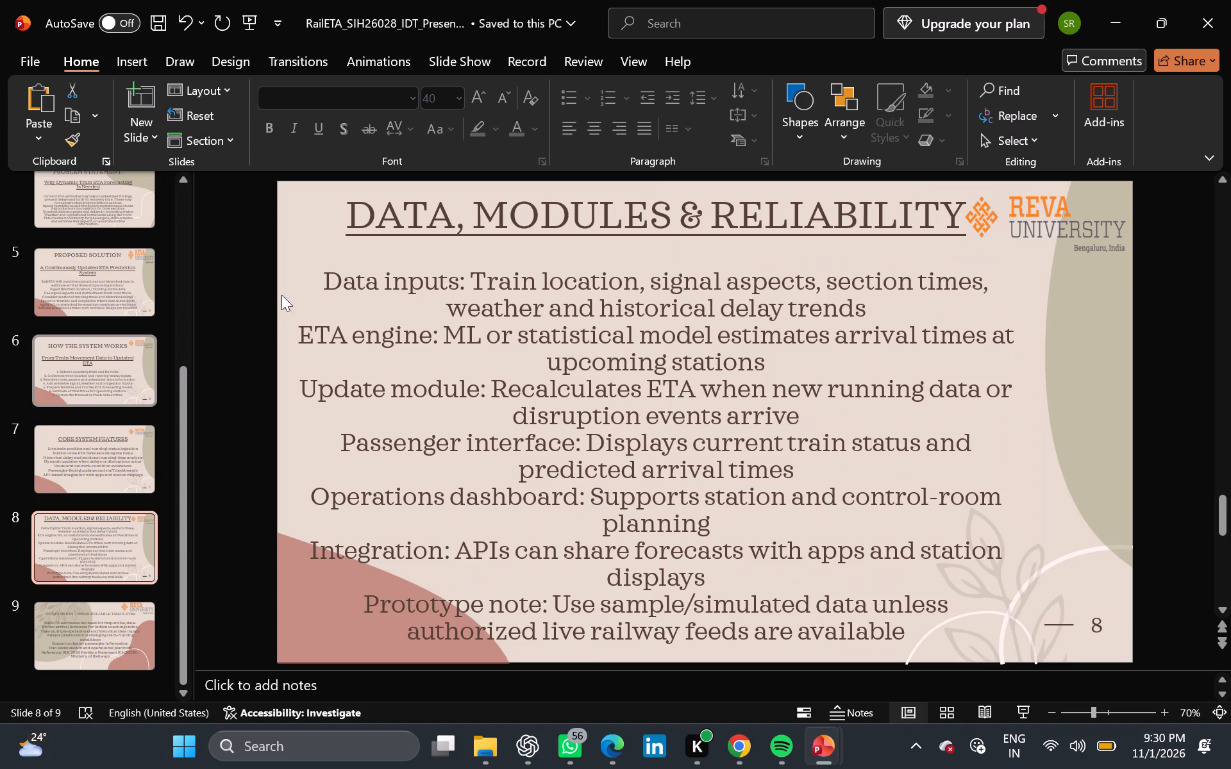
pyautogui.moveTo(326, 279); pyautogui.dragTo(576, 476)
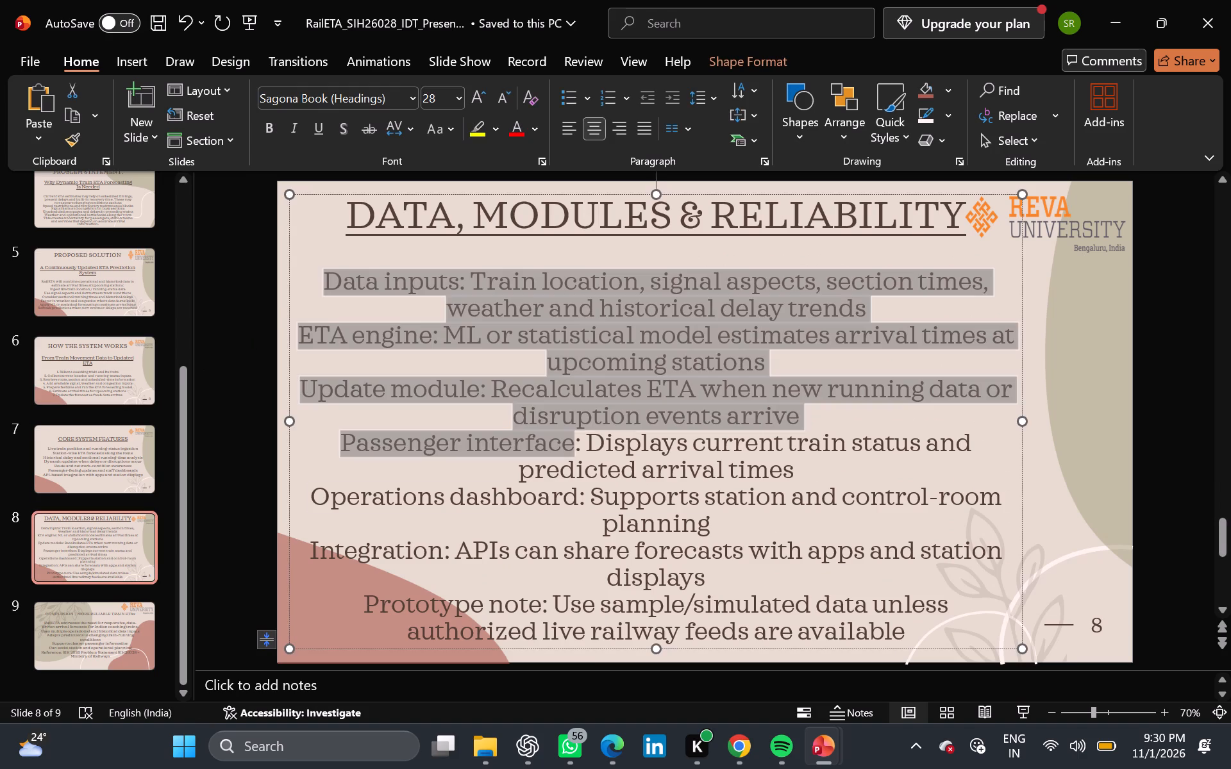
pyautogui.moveTo(576, 476); pyautogui.dragTo(864, 635)
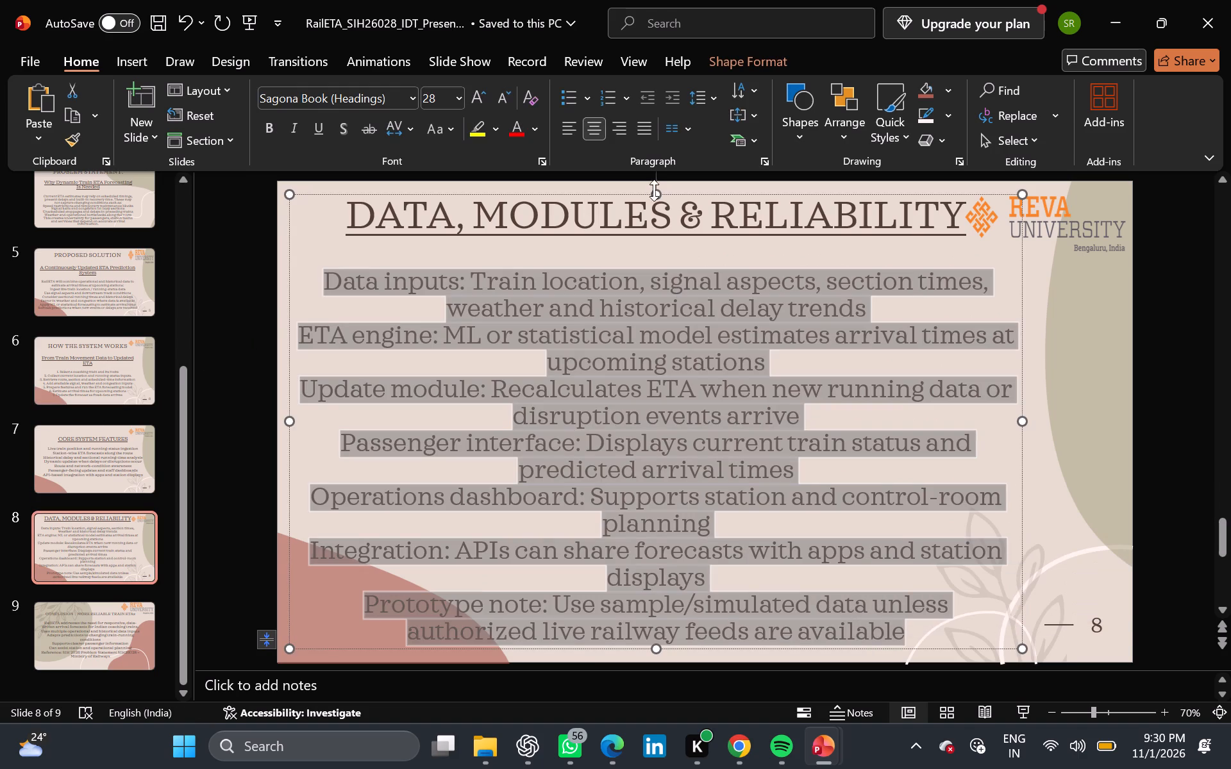
pyautogui.click(576, 126)
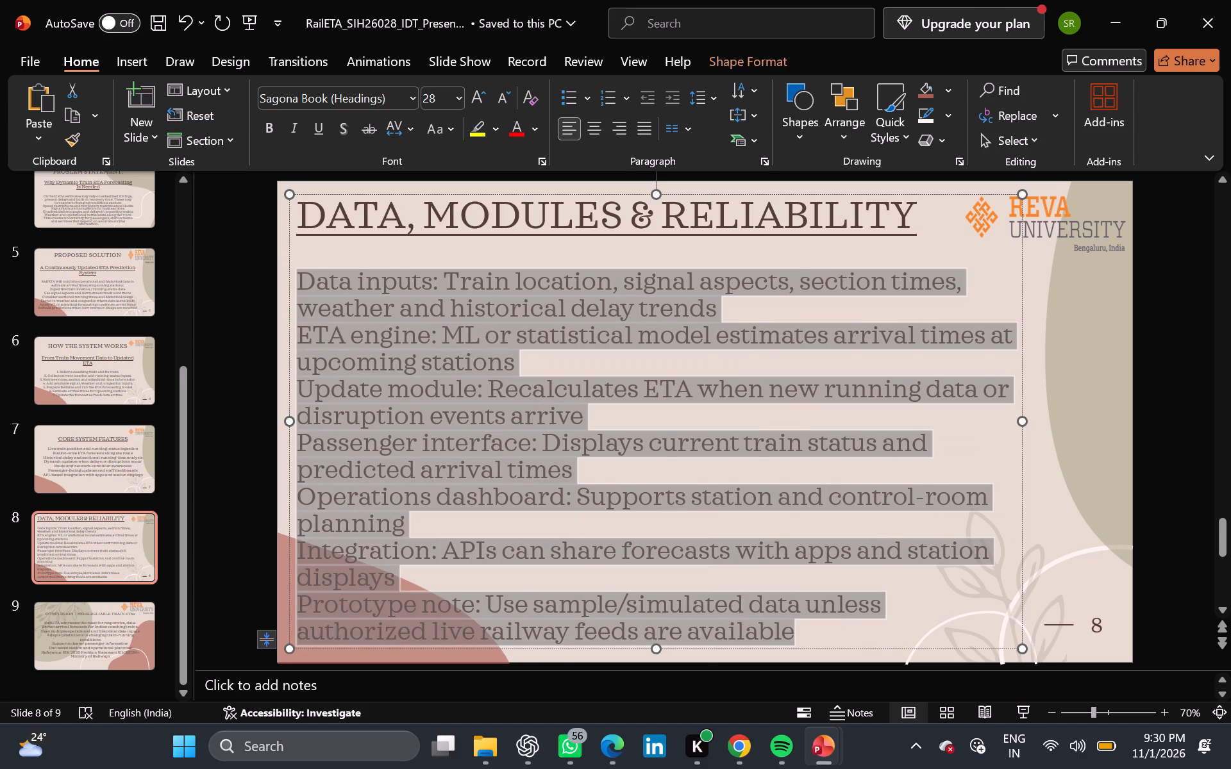
pyautogui.click(1042, 299)
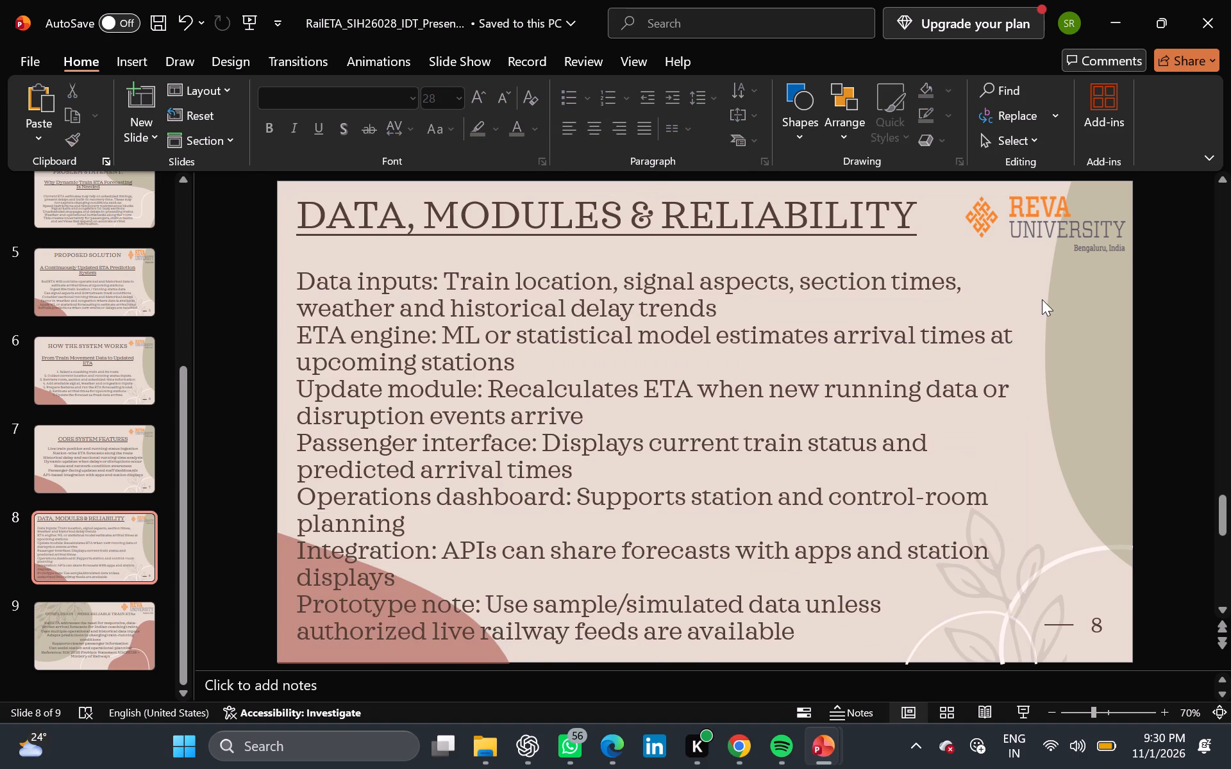
# Add a full stop at the end of each item on slide 8, from Data inputs through Prototype note.
pyautogui.click(752, 317)
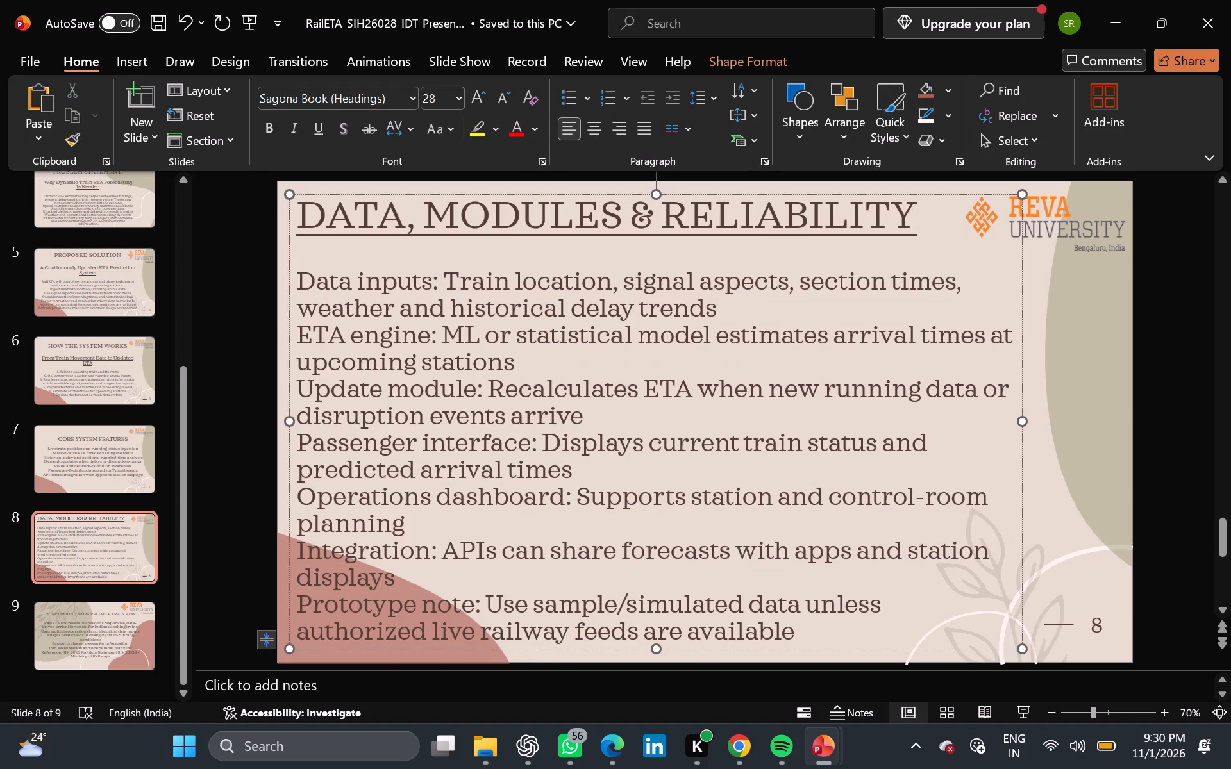
pyautogui.press('.')
pyautogui.click(636, 358)
pyautogui.press('.')
pyautogui.click(605, 413)
pyautogui.press('.')
pyautogui.click(582, 472)
pyautogui.press('.')
pyautogui.click(519, 516)
pyautogui.press('.')
pyautogui.click(448, 581)
pyautogui.press('.')
pyautogui.click(824, 625)
pyautogui.press('.')
# Save the presentation with the slide 8 edits.
pyautogui.hotkey('ctrl', 's')
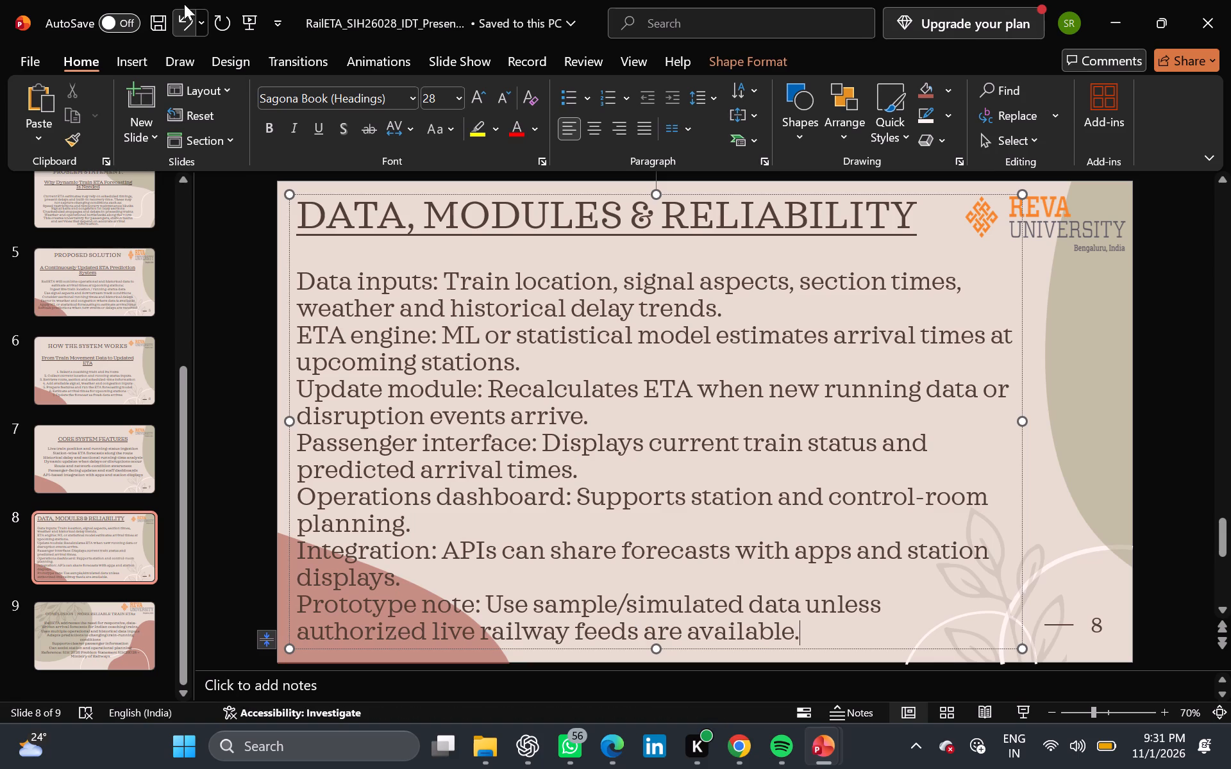
pyautogui.click(164, 21)
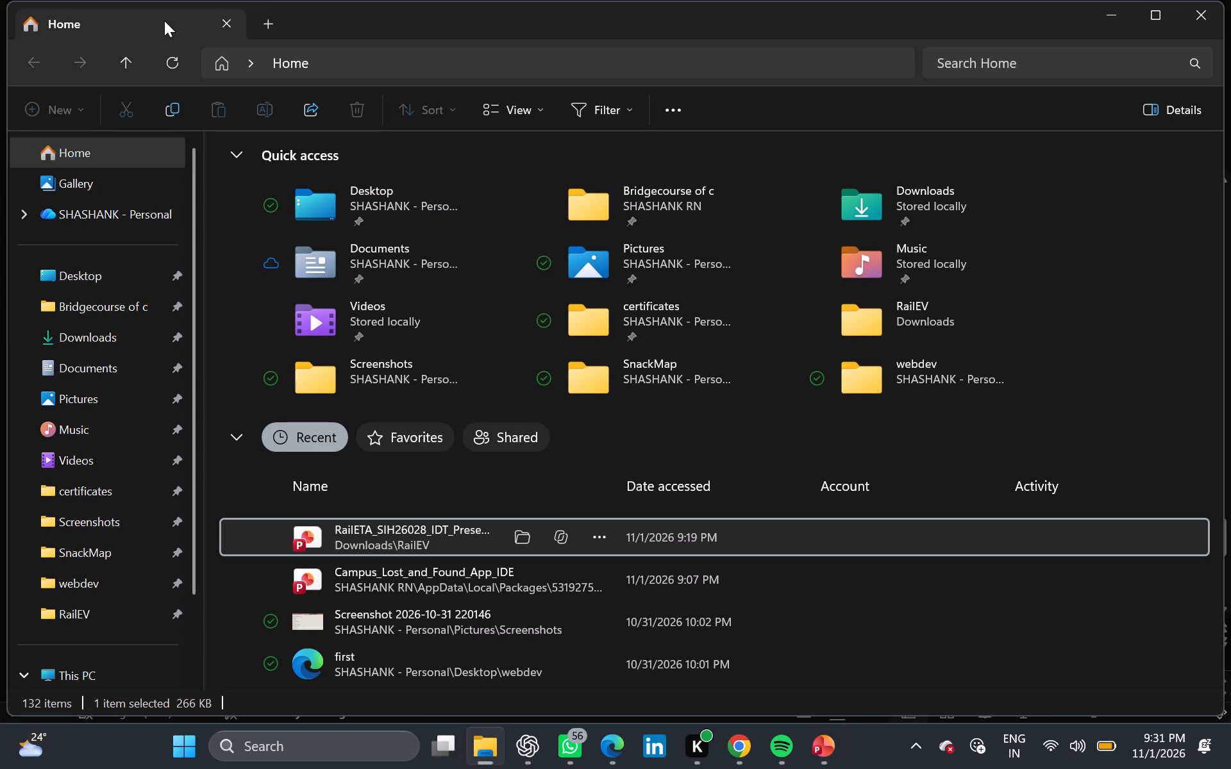
# Copy the RailETA_SIH26028_IDT_Presentation file from the recent files in File Explorer.
pyautogui.rightClick(398, 530)
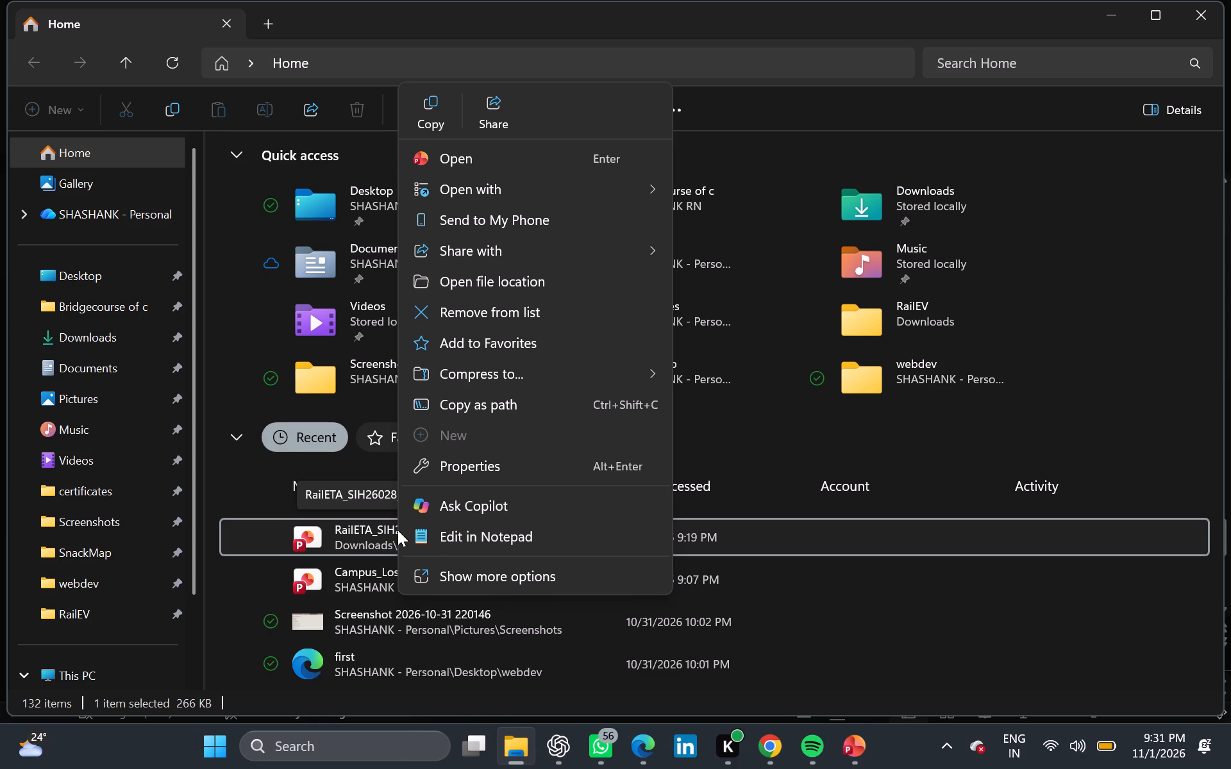
pyautogui.click(430, 101)
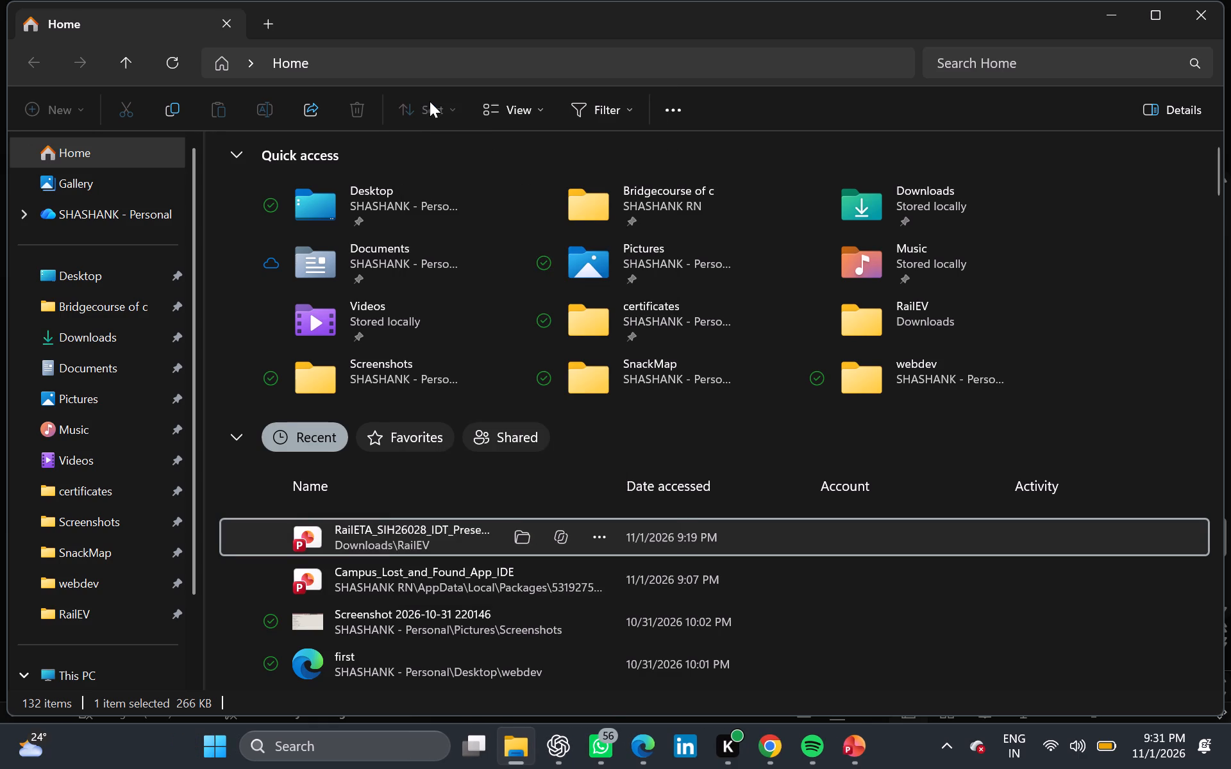
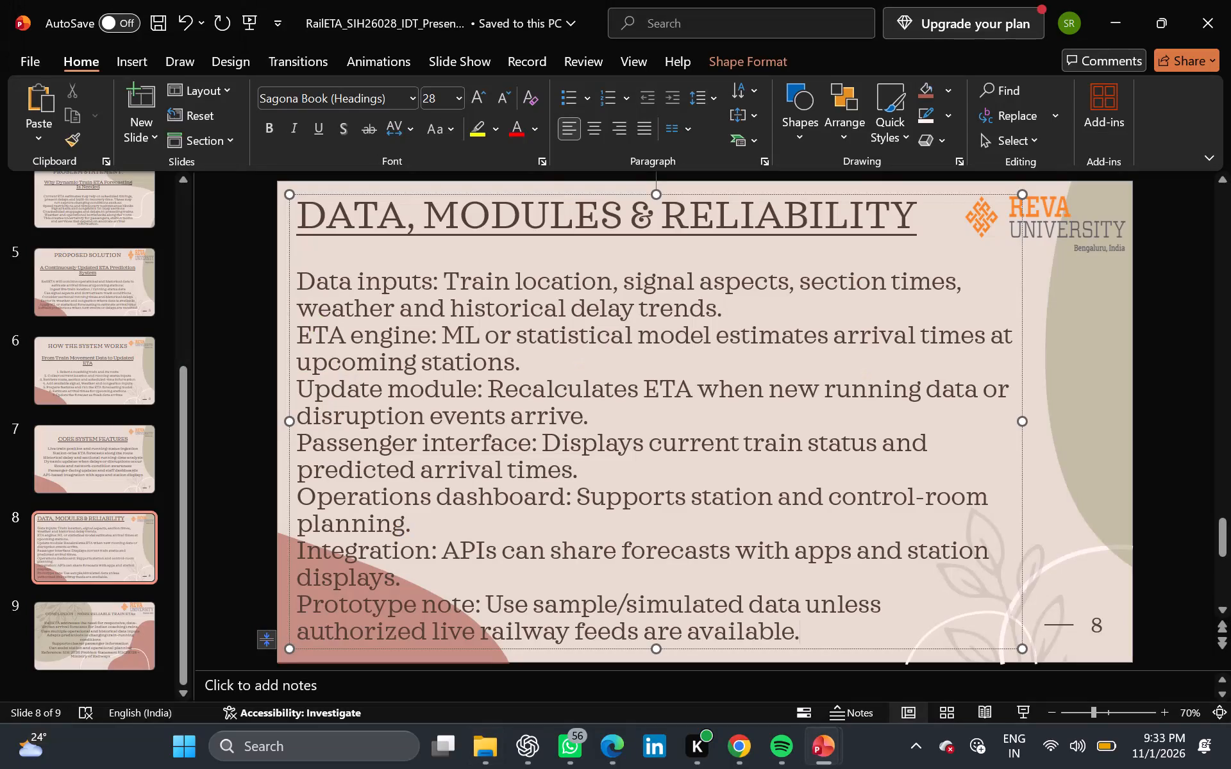
# Justify the RailETA description paragraph below the subtitle on the Introduction slide, slide 3.
pyautogui.scroll(2, 88, 199)
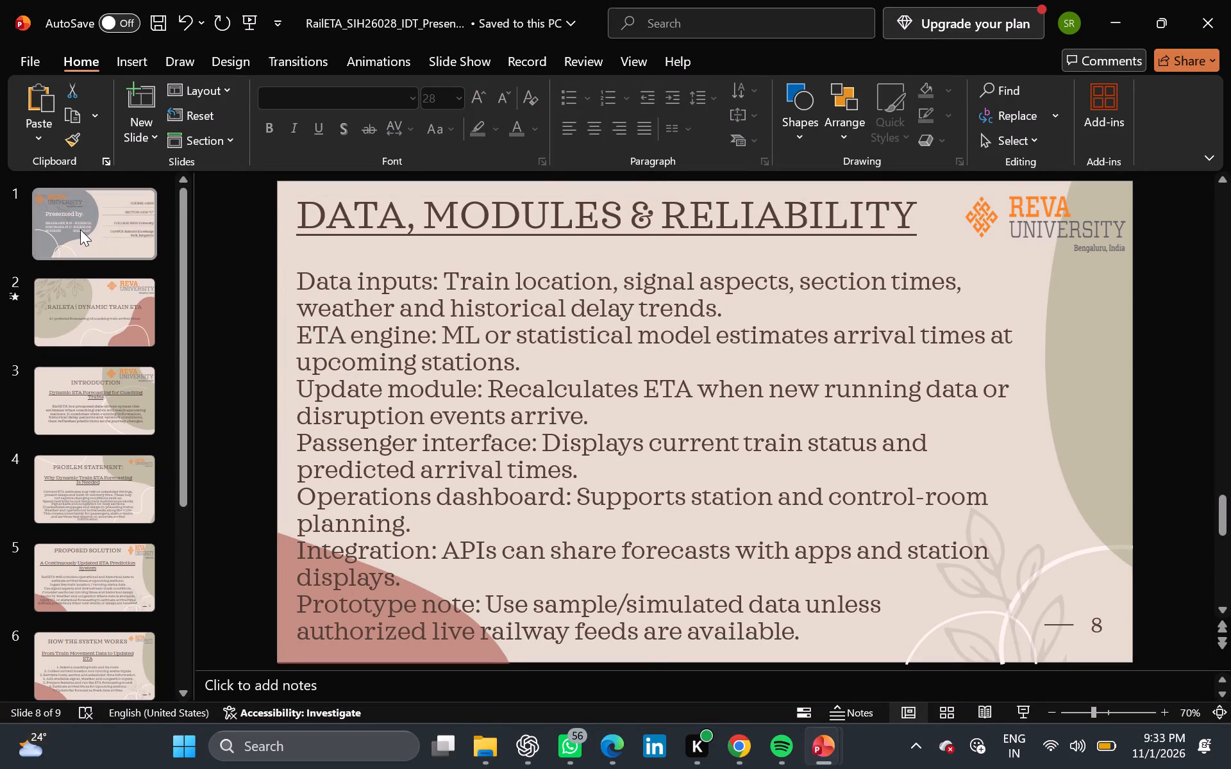
pyautogui.click(77, 404)
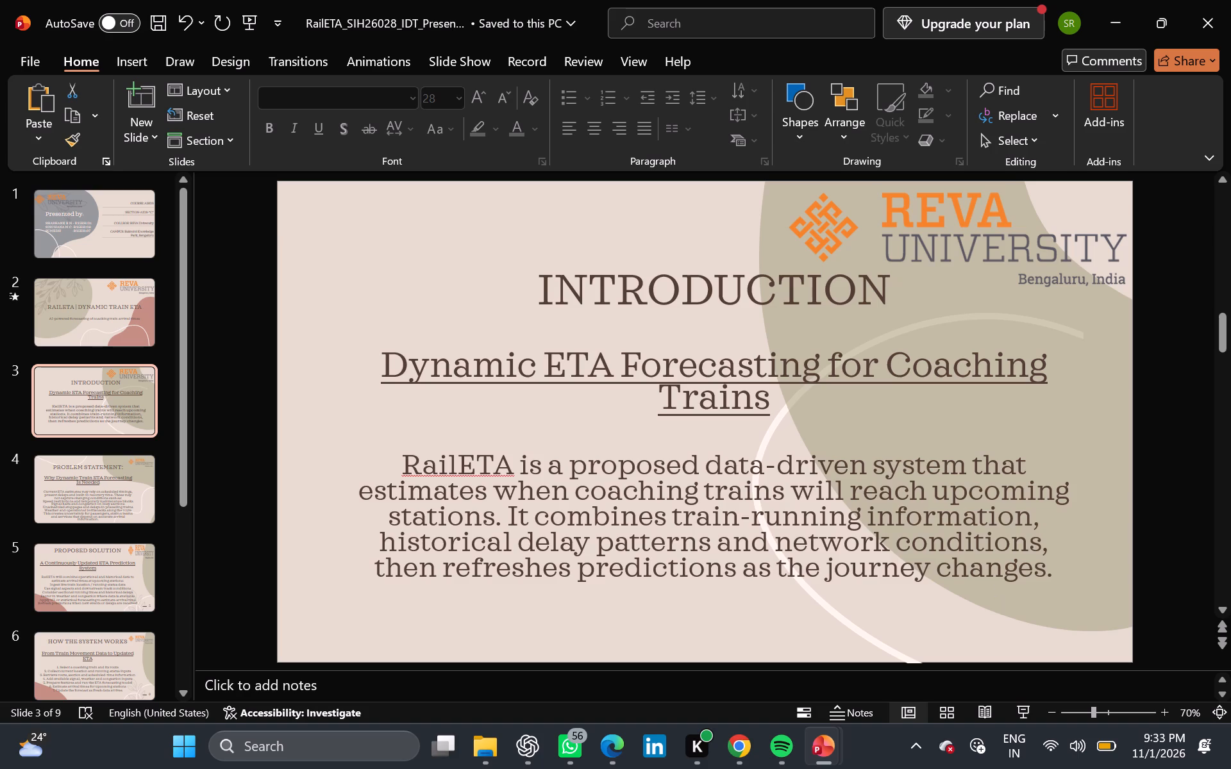
pyautogui.moveTo(1053, 576); pyautogui.dragTo(406, 474)
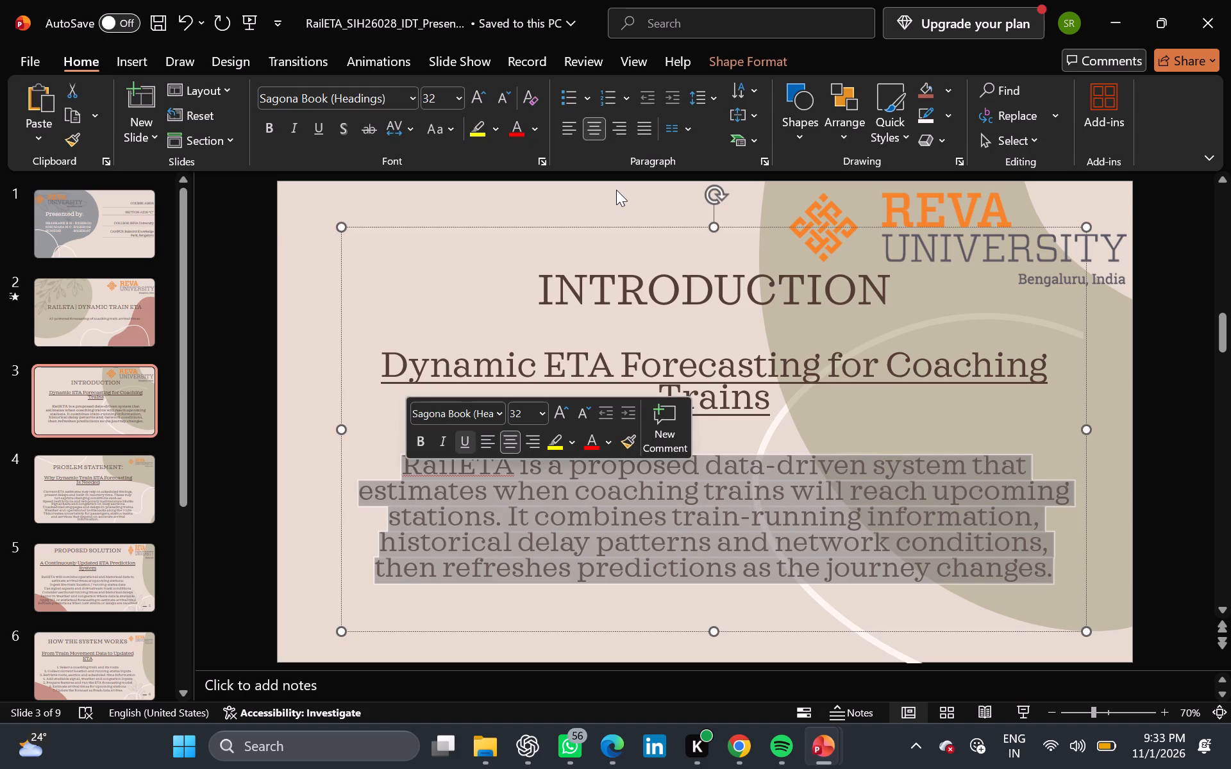
pyautogui.click(567, 126)
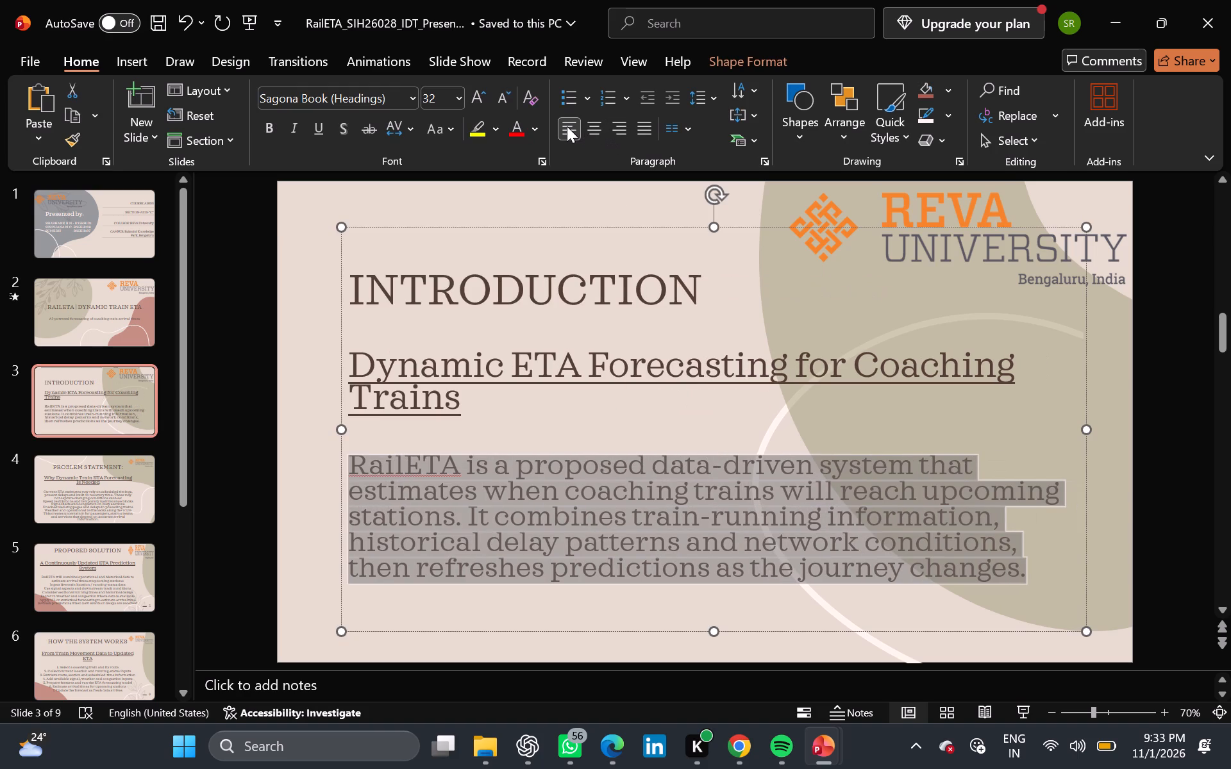
pyautogui.click(591, 126)
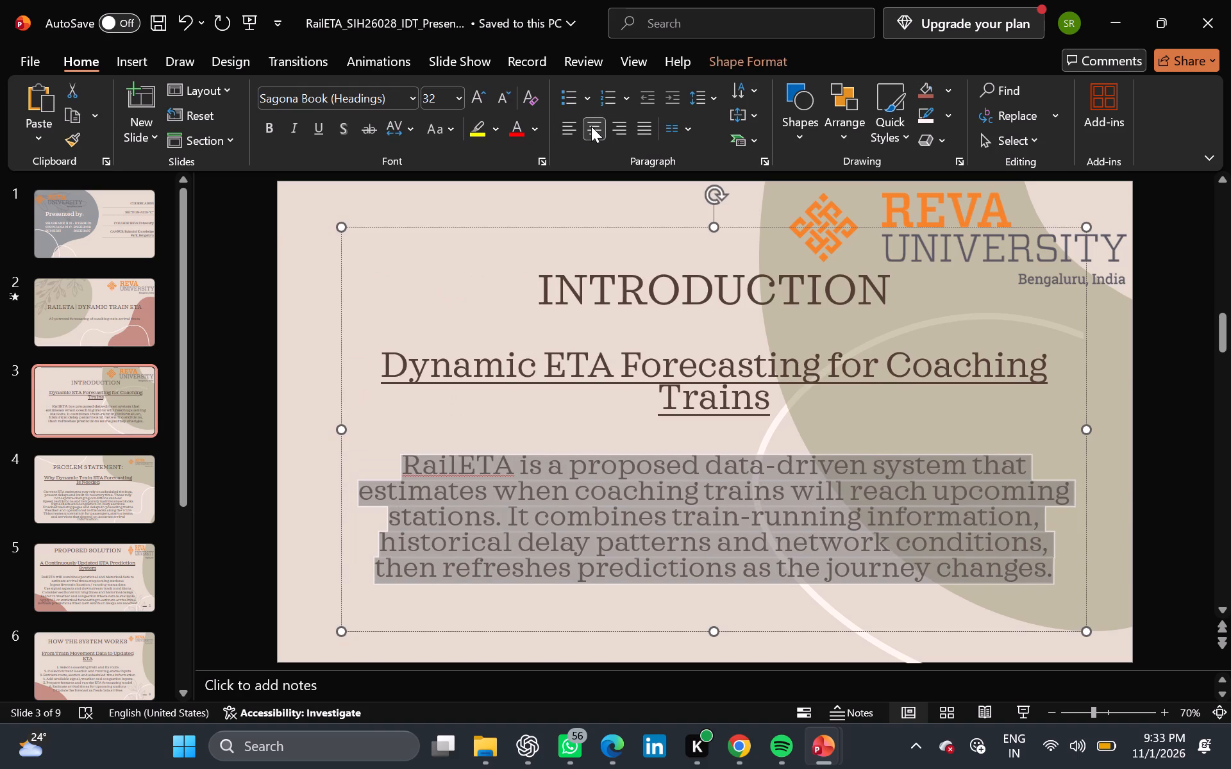
pyautogui.click(638, 122)
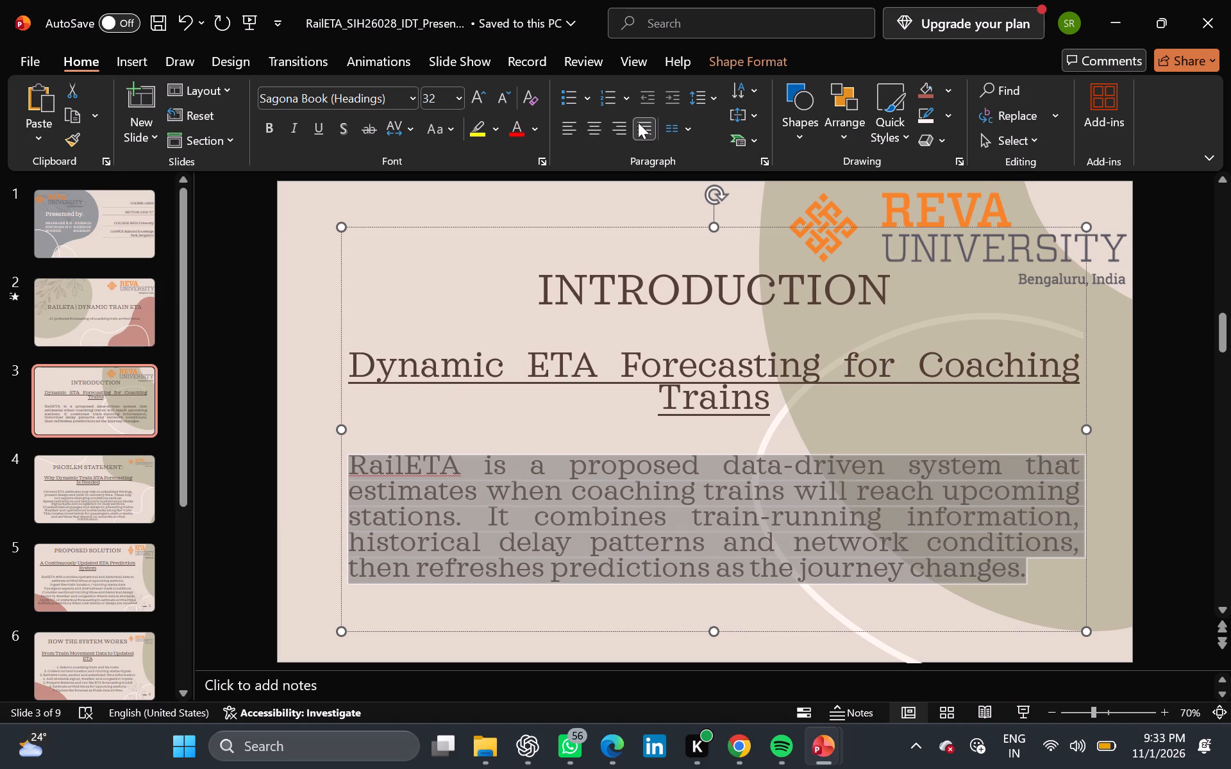
pyautogui.click(292, 286)
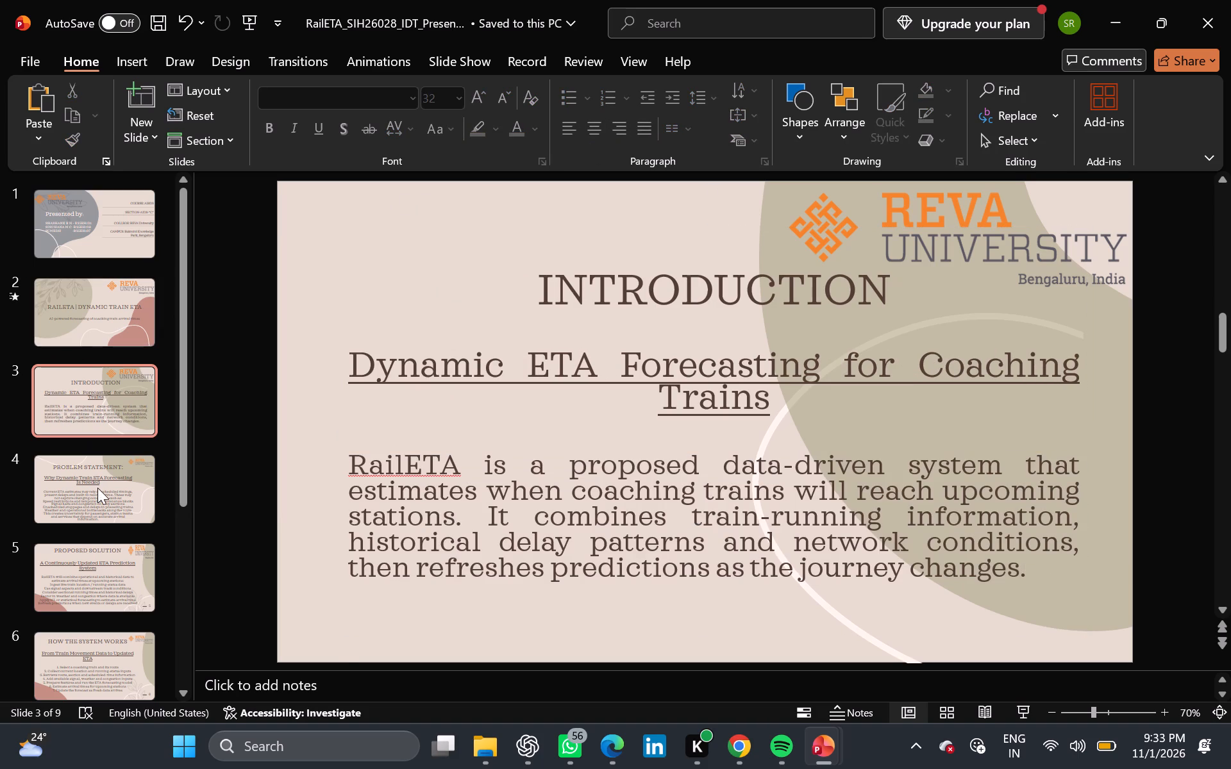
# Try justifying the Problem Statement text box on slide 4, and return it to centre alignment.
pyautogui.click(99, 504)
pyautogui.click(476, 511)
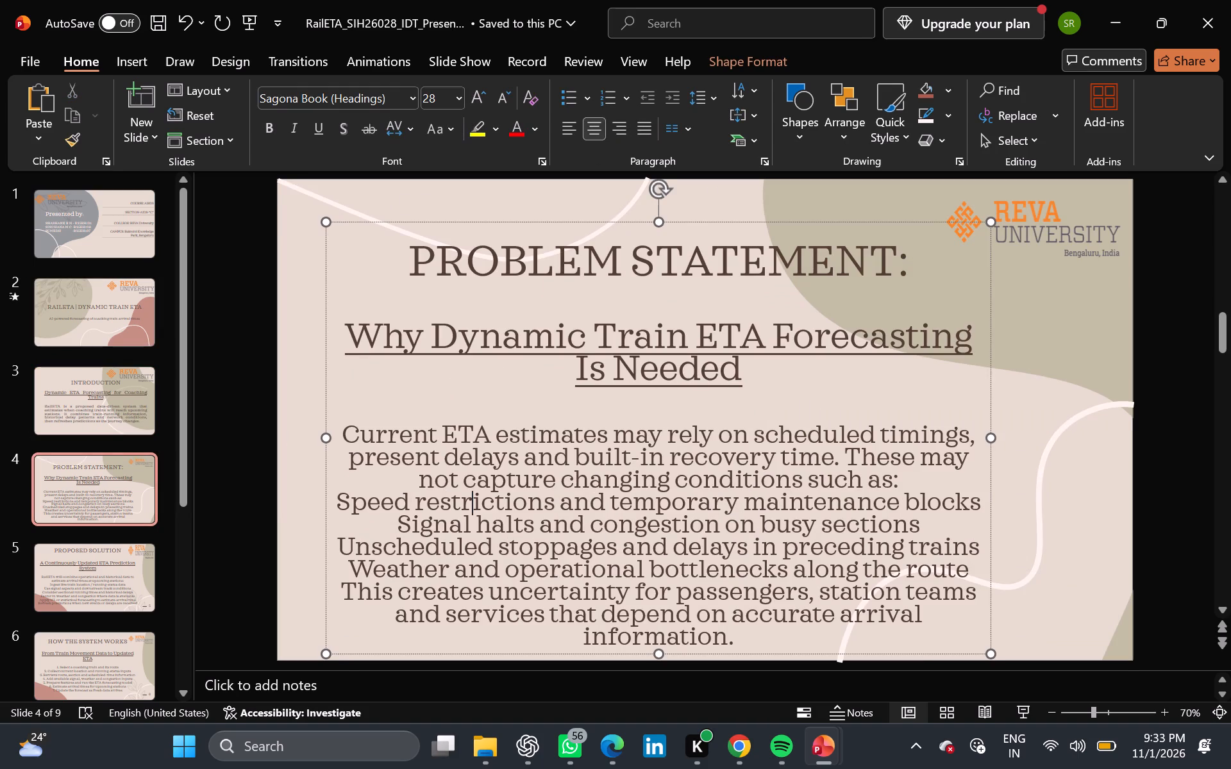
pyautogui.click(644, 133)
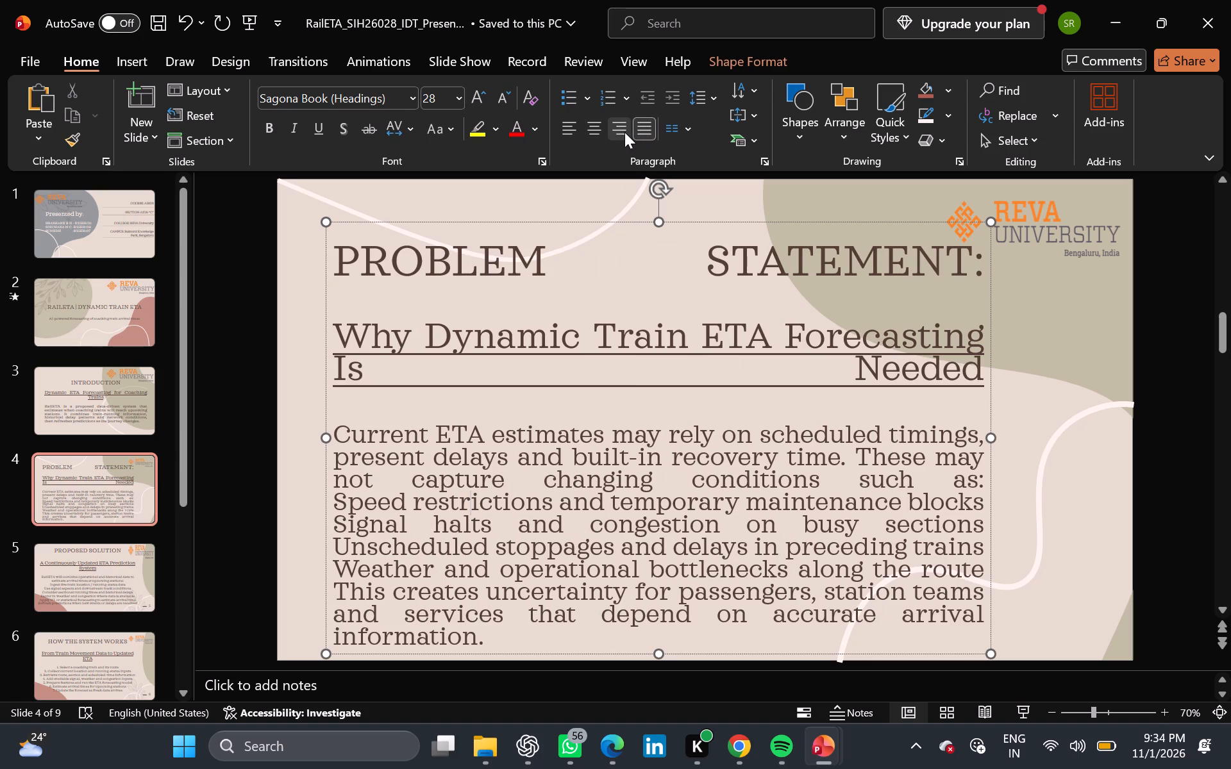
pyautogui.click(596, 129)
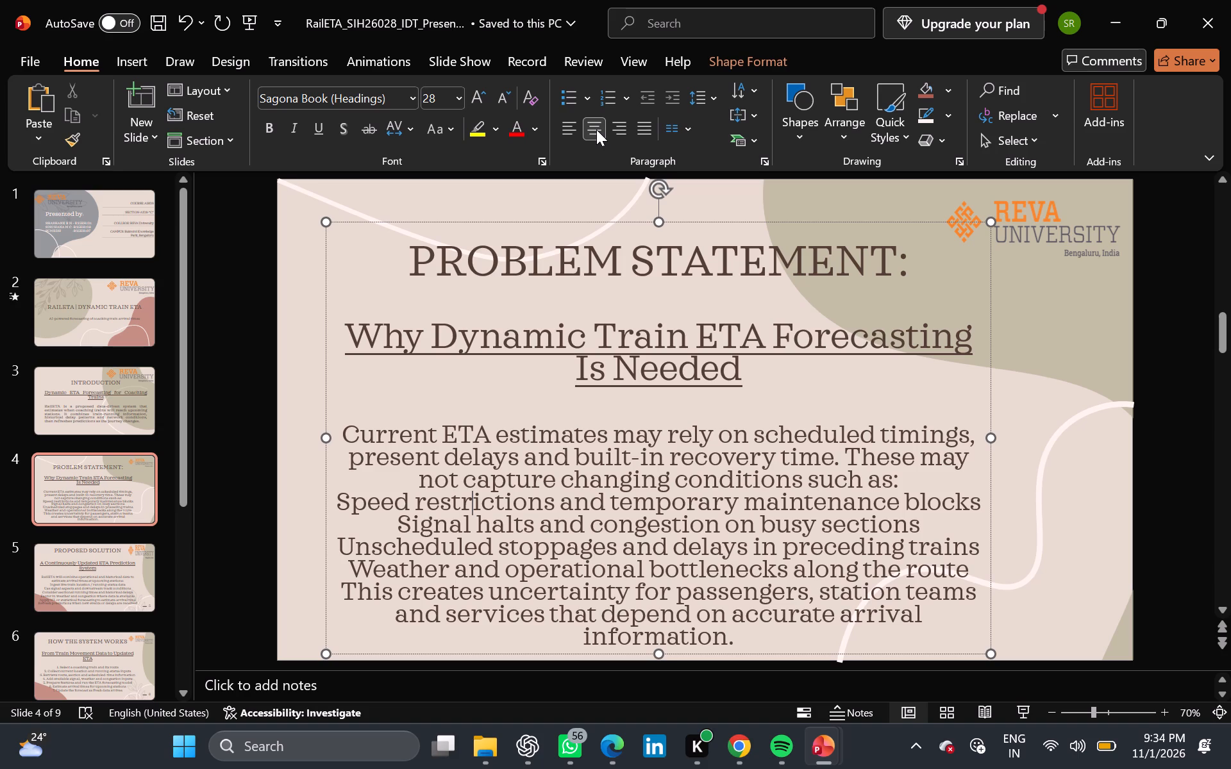
# Left-align the Problem Statement text on slide 4, selecting the body from "Current ETA estimates" through "information.".
pyautogui.click(764, 640)
pyautogui.click(741, 635)
pyautogui.moveTo(344, 438); pyautogui.dragTo(778, 629)
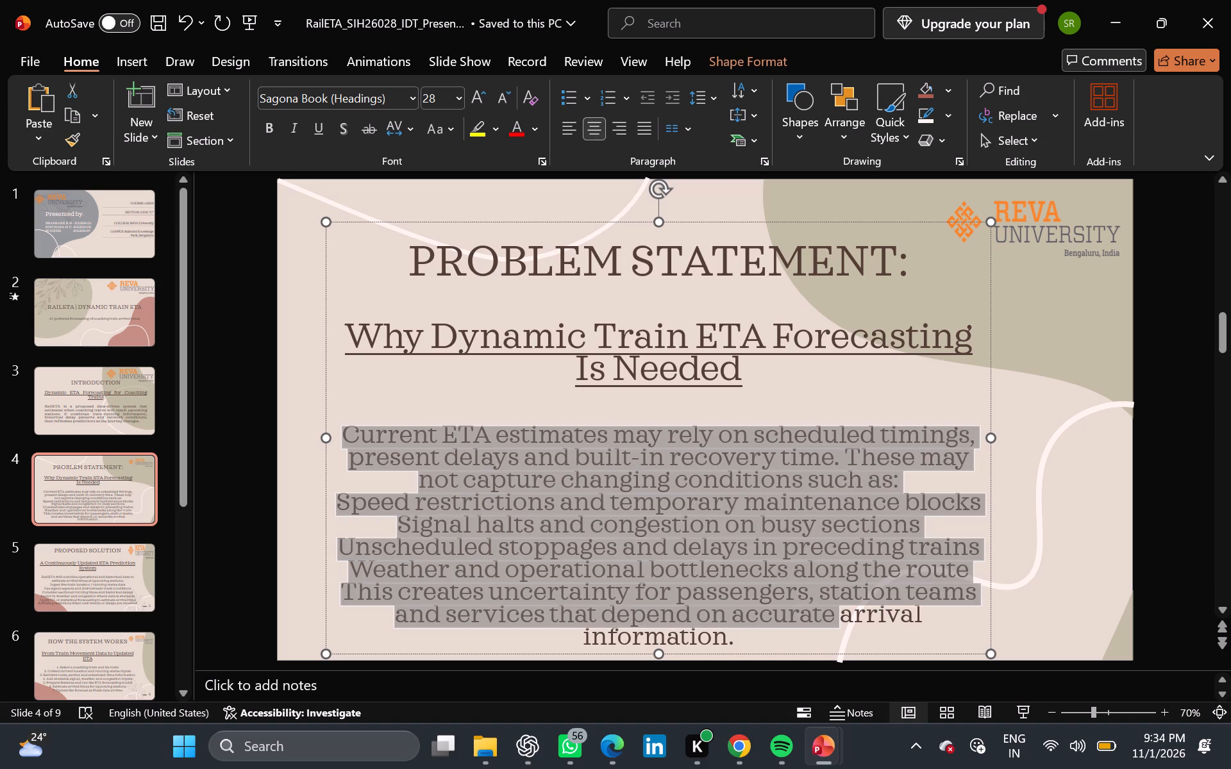
pyautogui.moveTo(778, 629); pyautogui.dragTo(822, 635)
pyautogui.click(568, 124)
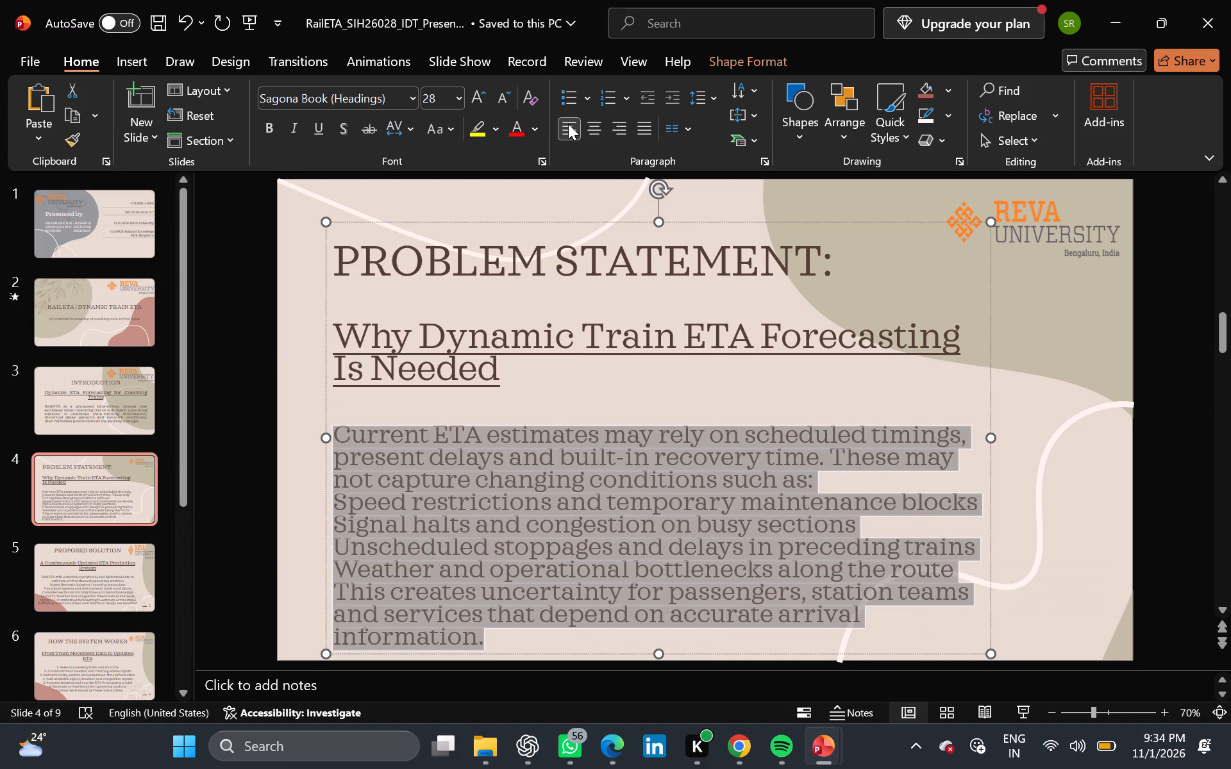
# Copy the subtitle "Why Dynamic Train ETA Forecasting Is Needed" into a new text box on slide 4.
pyautogui.click(508, 400)
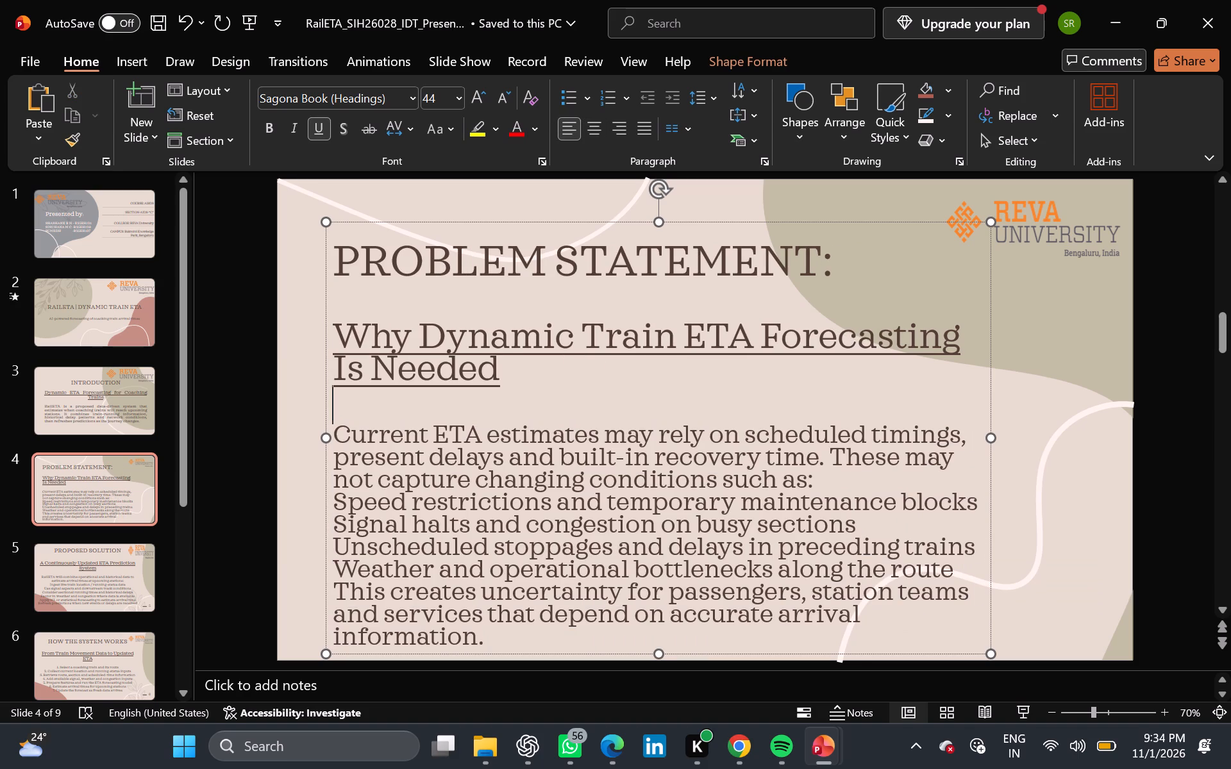
pyautogui.moveTo(507, 367); pyautogui.dragTo(331, 326)
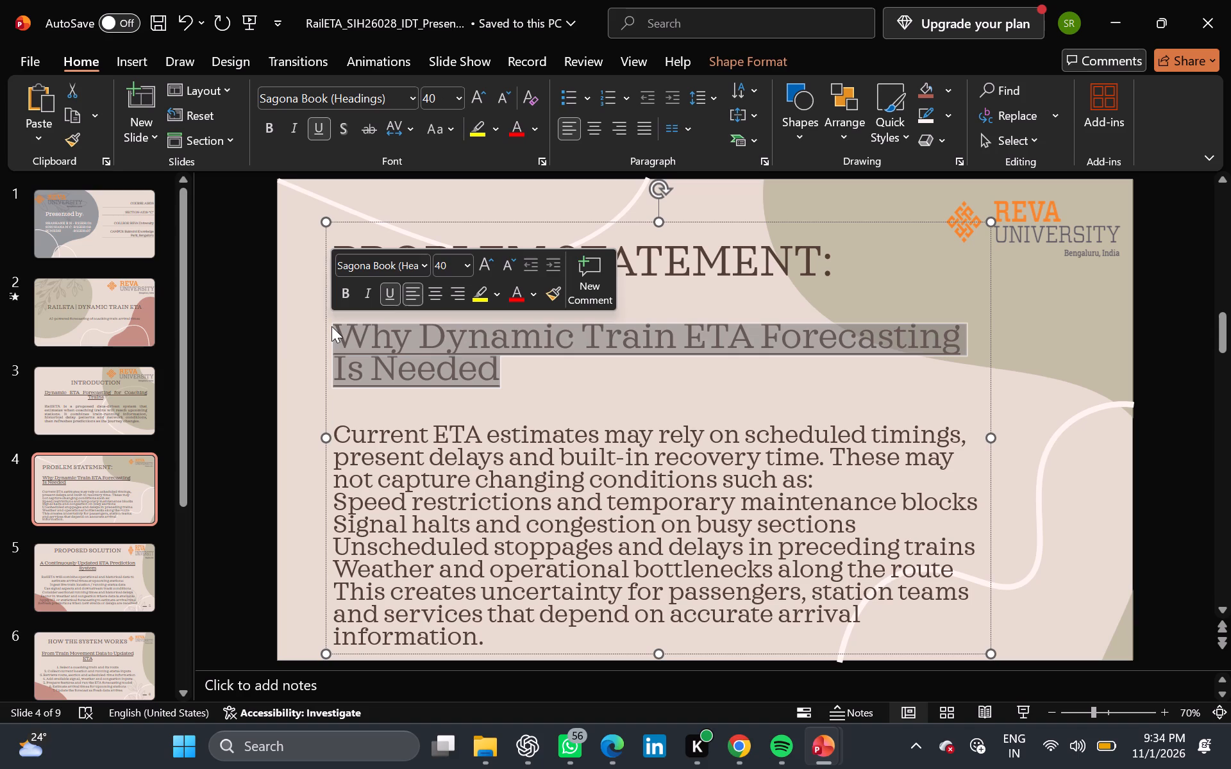
pyautogui.hotkey('ctrl', 'c')
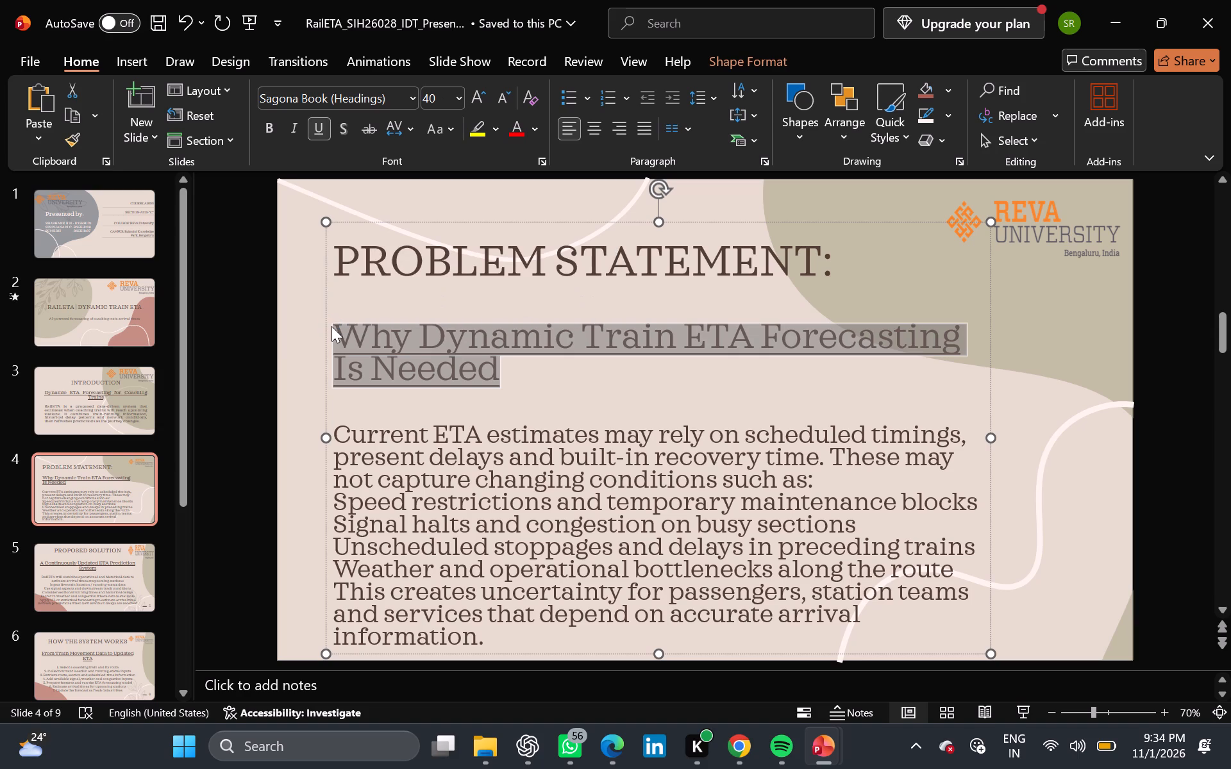
pyautogui.click(142, 57)
pyautogui.click(801, 117)
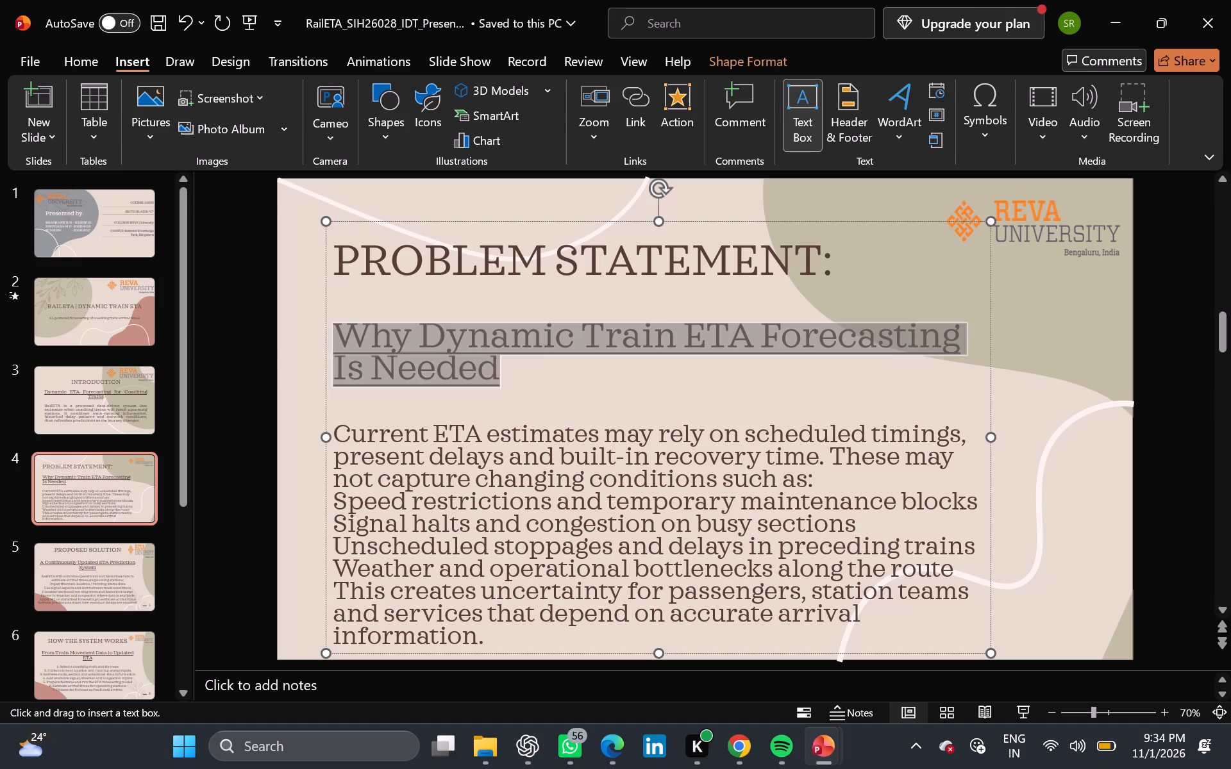
pyautogui.moveTo(335, 309); pyautogui.dragTo(1032, 361)
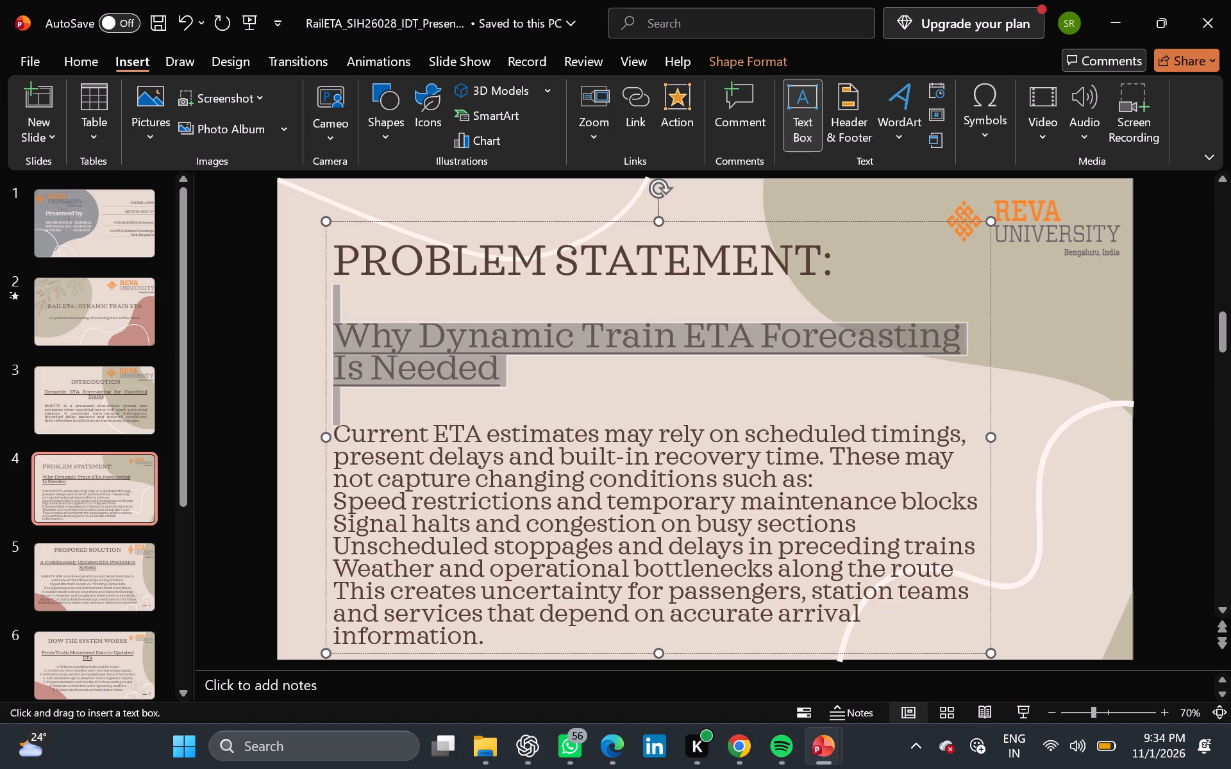
pyautogui.moveTo(1032, 361); pyautogui.dragTo(1035, 361)
pyautogui.click(1028, 363)
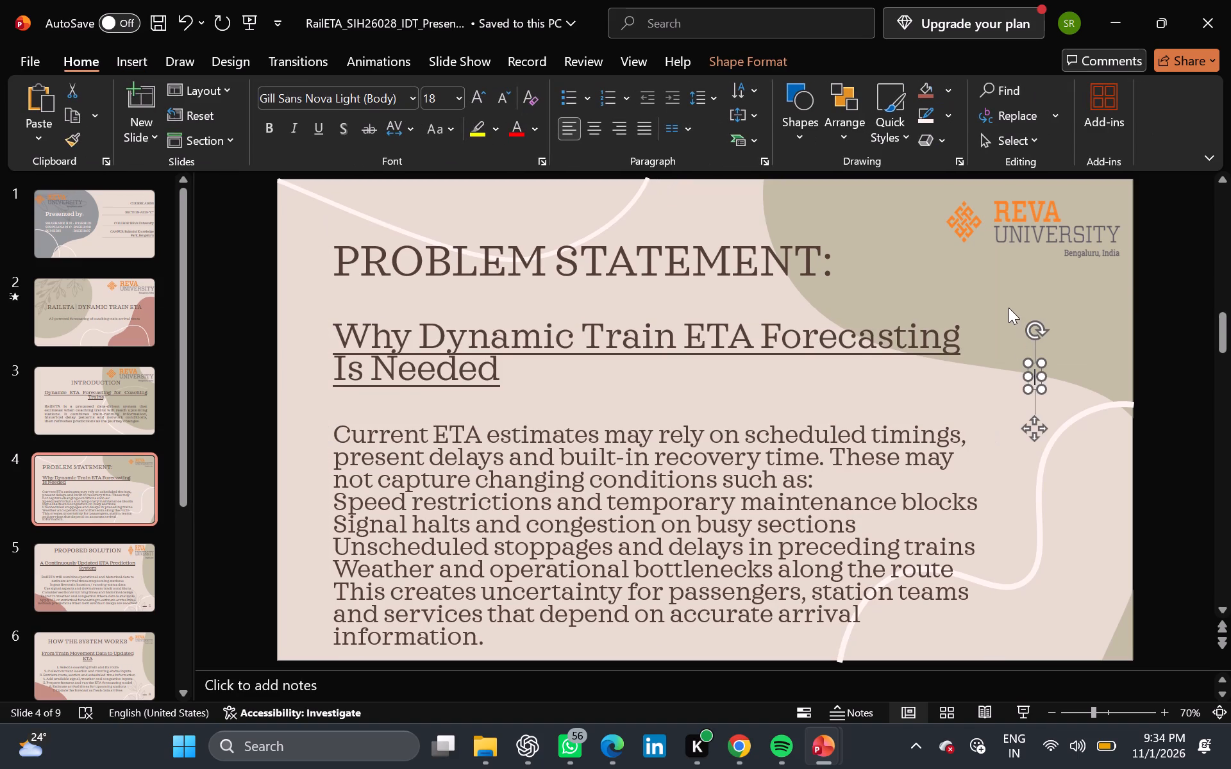
pyautogui.hotkey('ctrl', 'v')
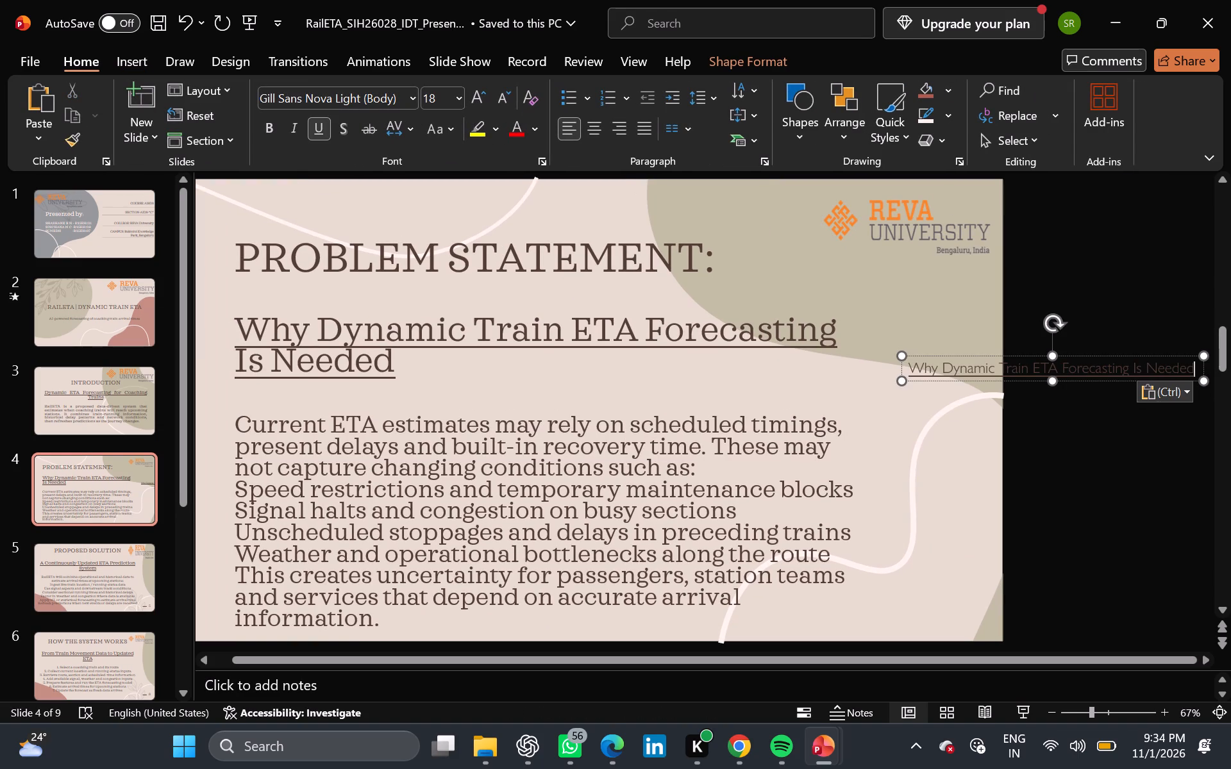
# Delete the original underlined subtitle from the Problem Statement text box on slide 4.
pyautogui.click(408, 372)
pyautogui.moveTo(408, 372); pyautogui.dragTo(261, 333)
pyautogui.press('BackSpace')
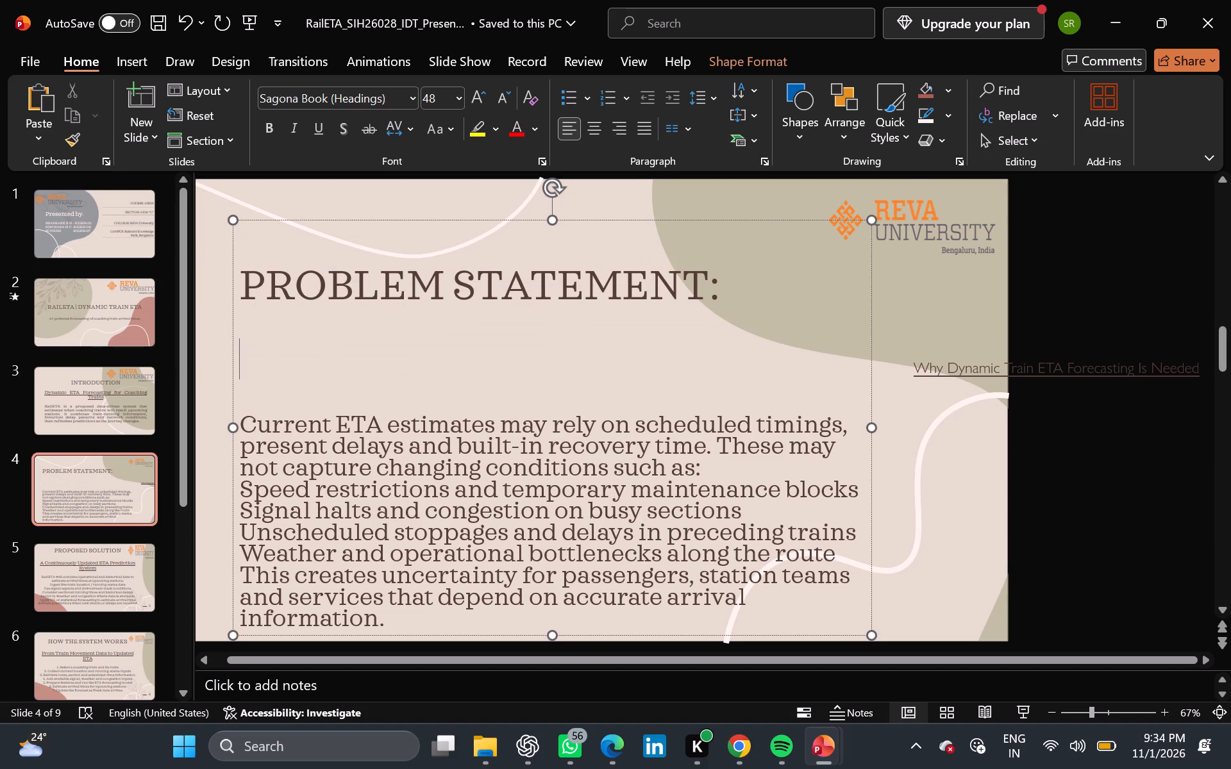
# Move the new subtitle text box into the gap below the PROBLEM STATEMENT heading and widen it to nearly the body text's width.
pyautogui.moveTo(1041, 358); pyautogui.dragTo(460, 341)
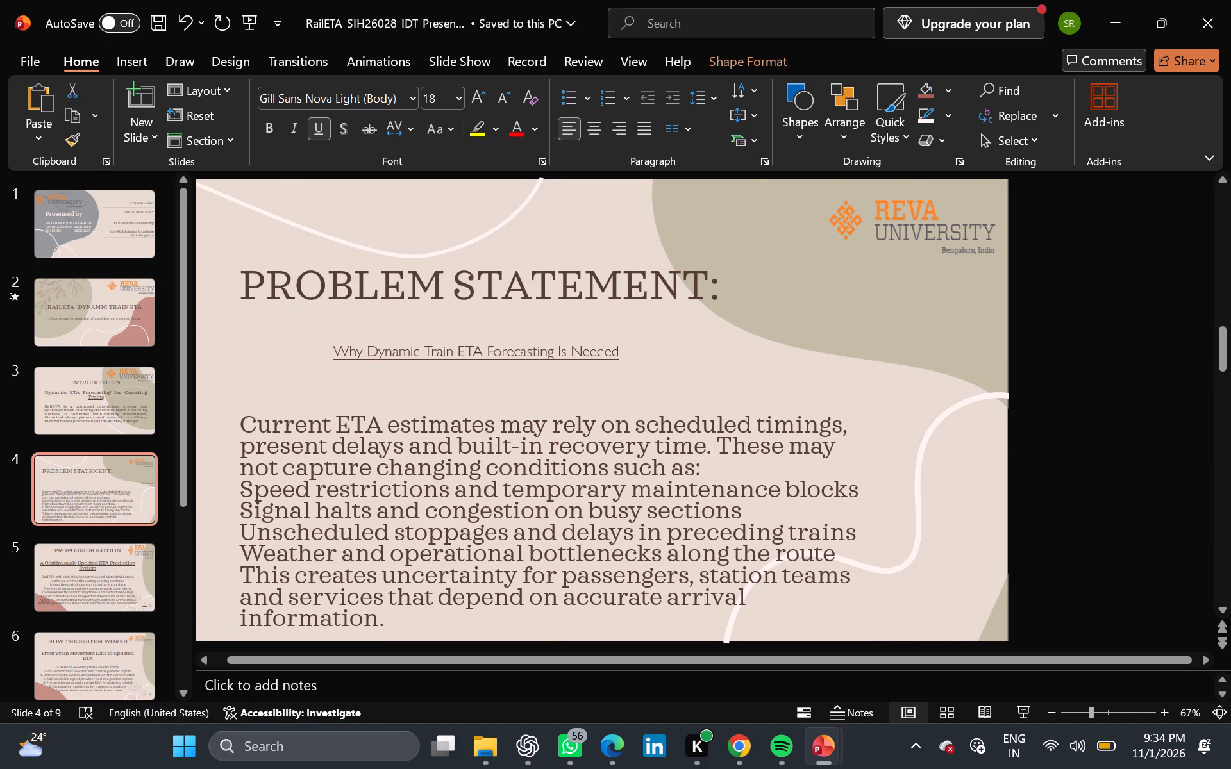
pyautogui.moveTo(460, 341); pyautogui.dragTo(459, 342)
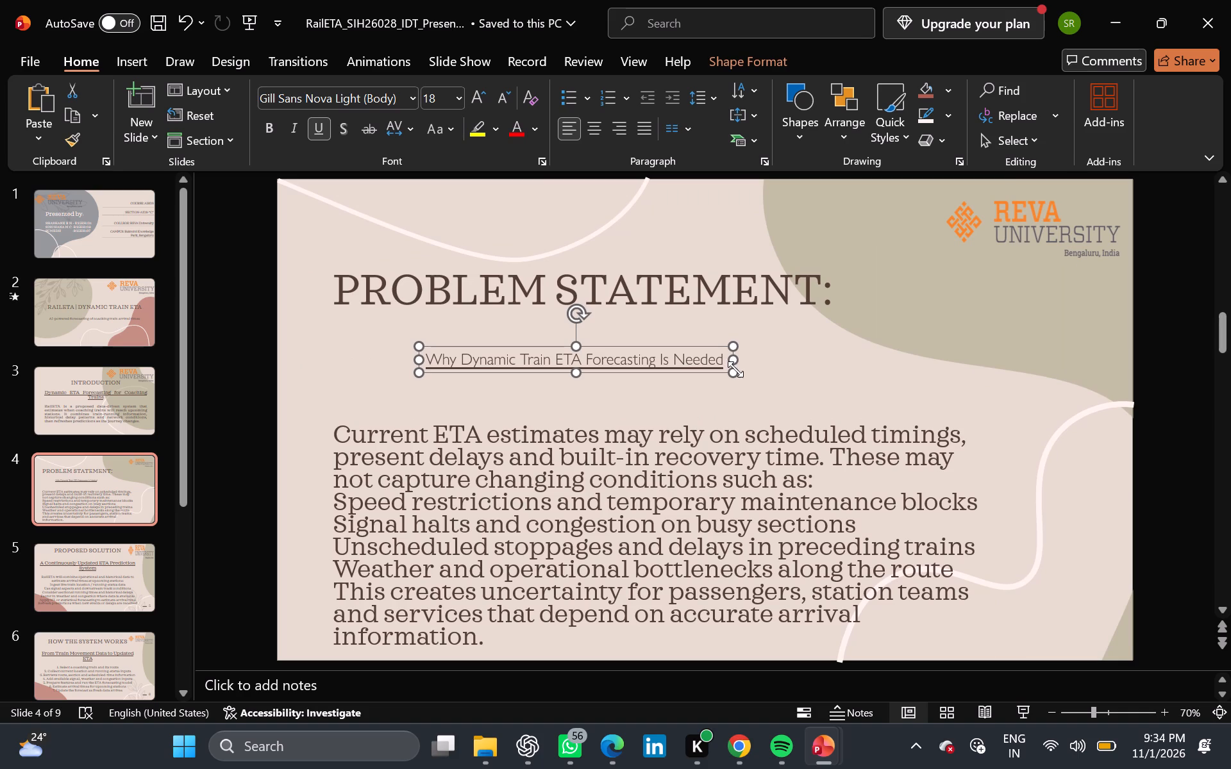
pyautogui.moveTo(735, 369); pyautogui.dragTo(987, 401)
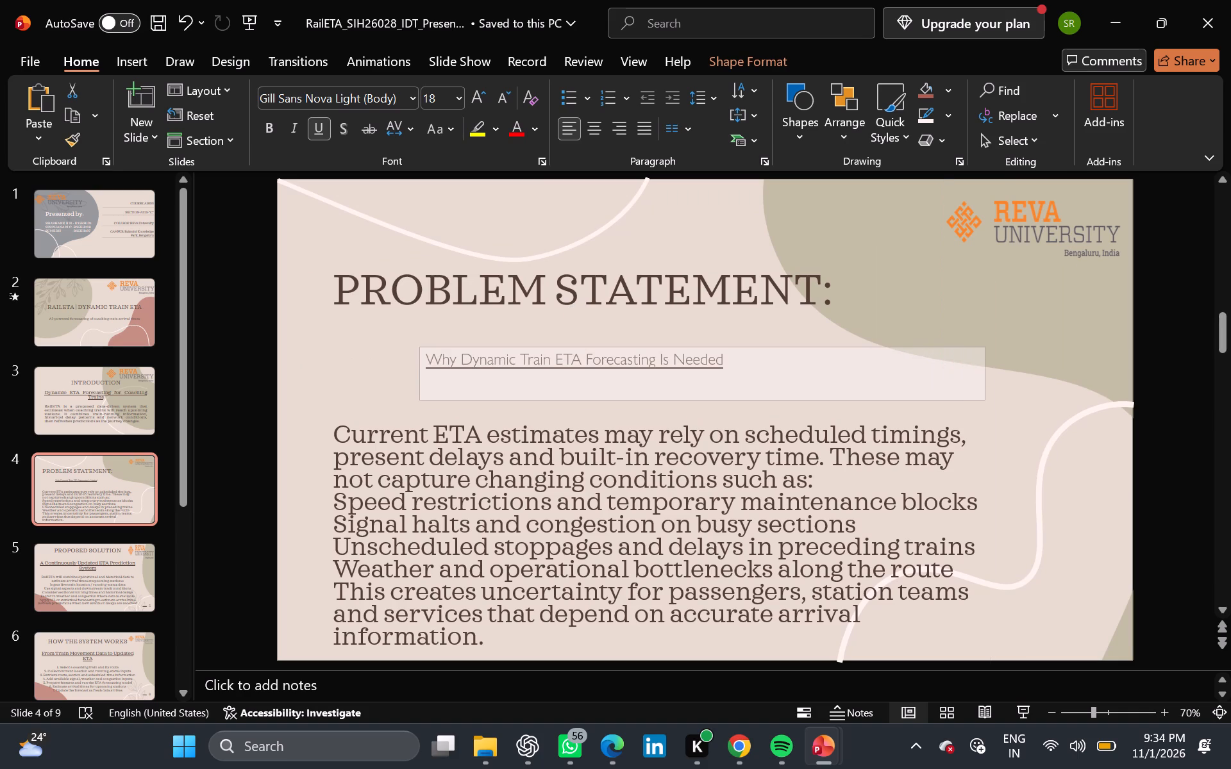
pyautogui.moveTo(987, 401); pyautogui.dragTo(989, 407)
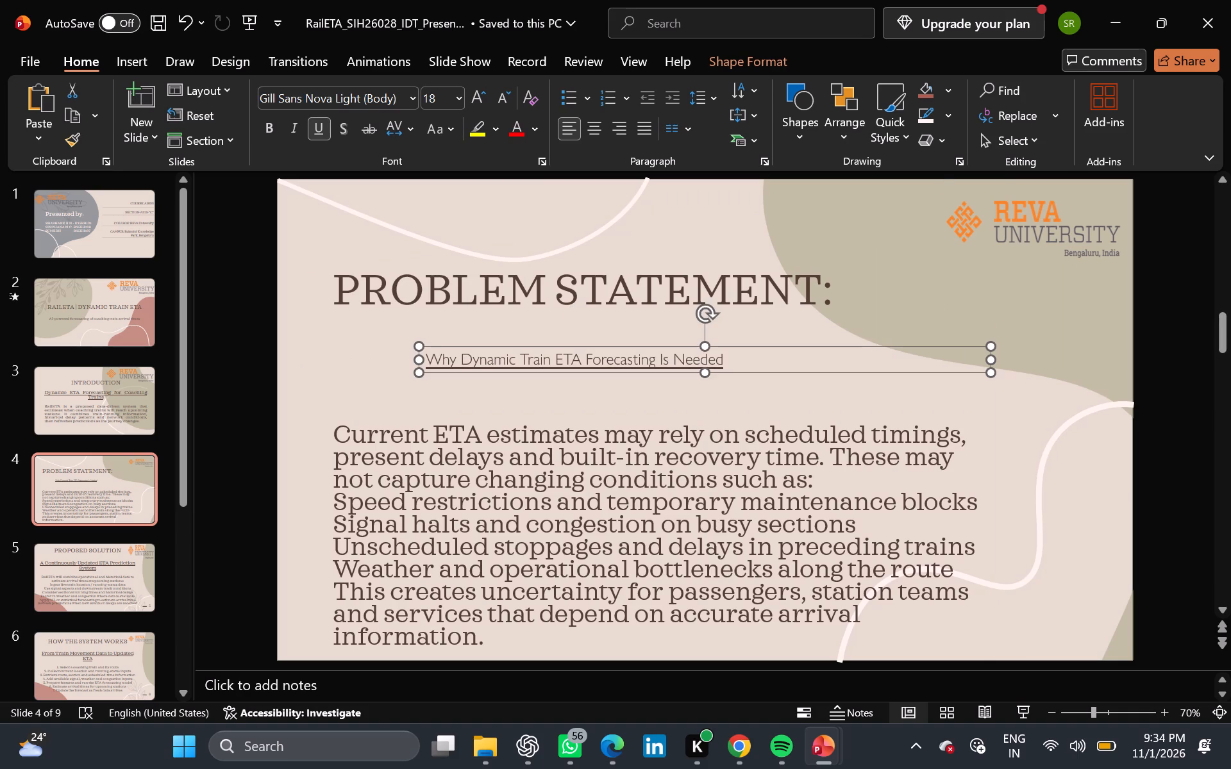
pyautogui.moveTo(716, 345); pyautogui.dragTo(647, 332)
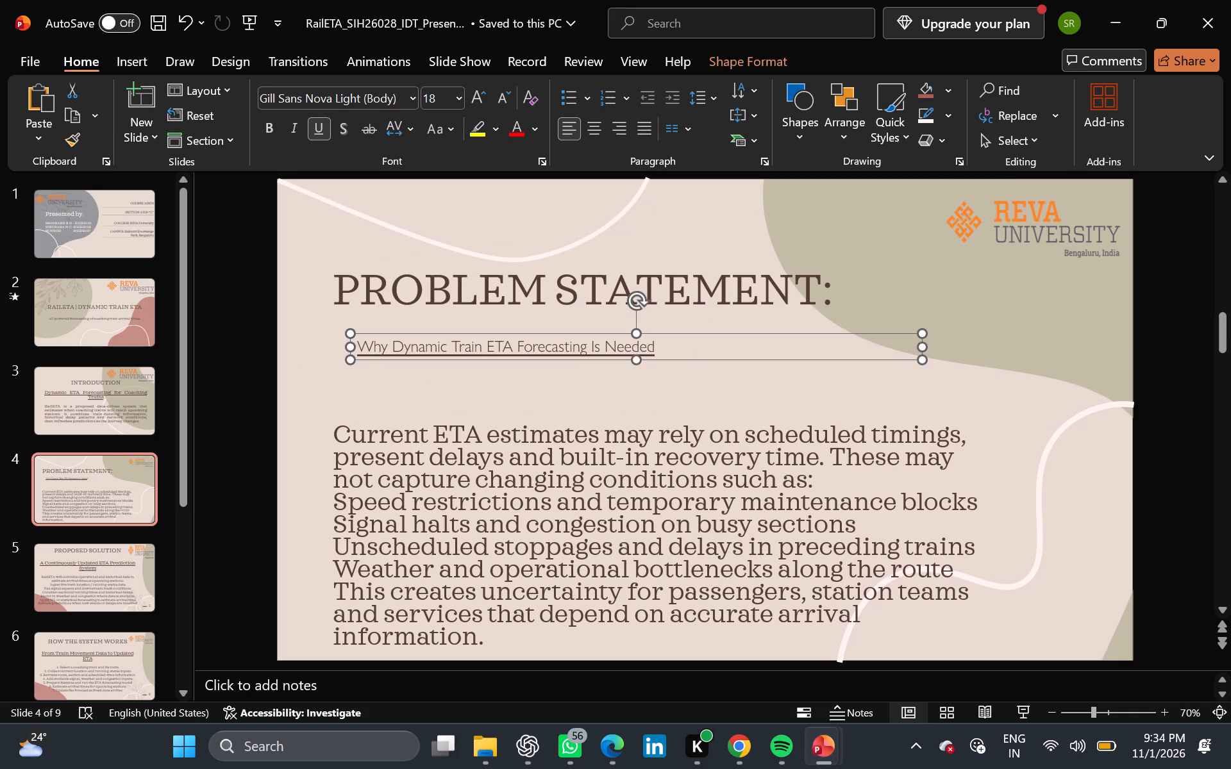
# Format the subtitle in the new text box as bold, 36 pt and centred.
pyautogui.tripleClick(474, 93)
pyautogui.click(474, 93)
pyautogui.click(474, 93)
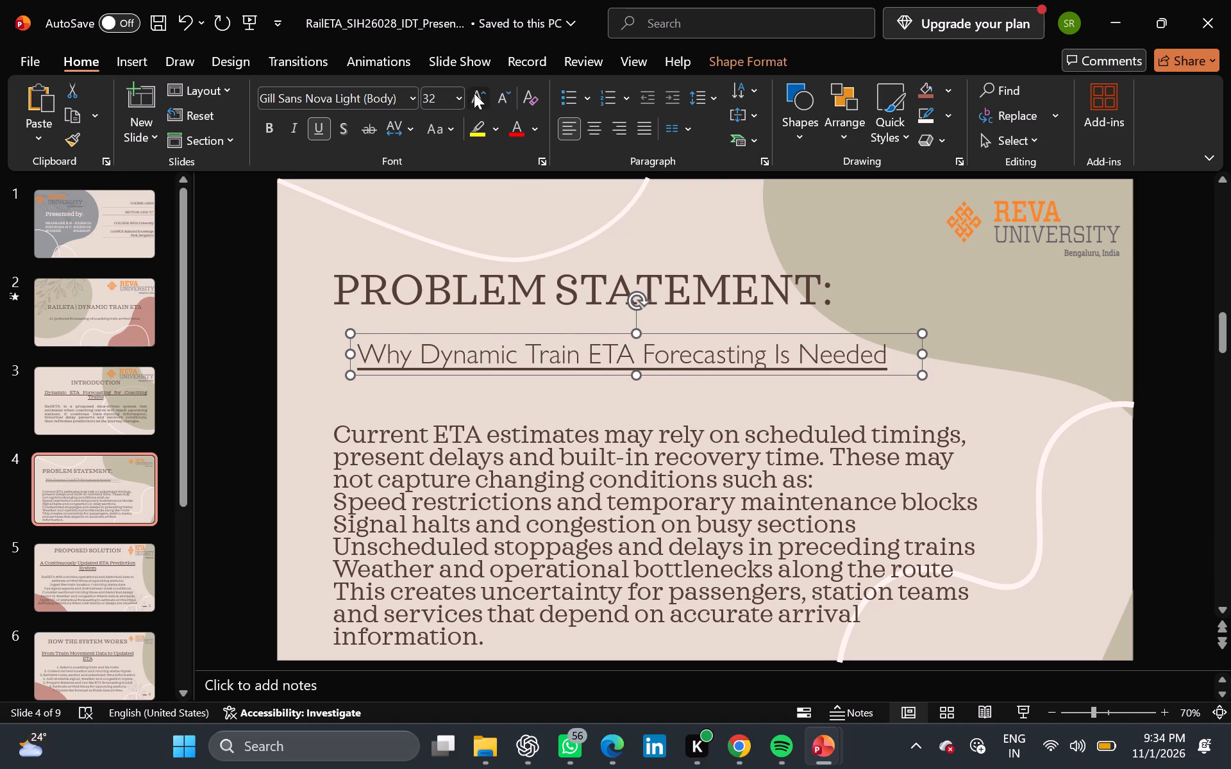
pyautogui.click(272, 136)
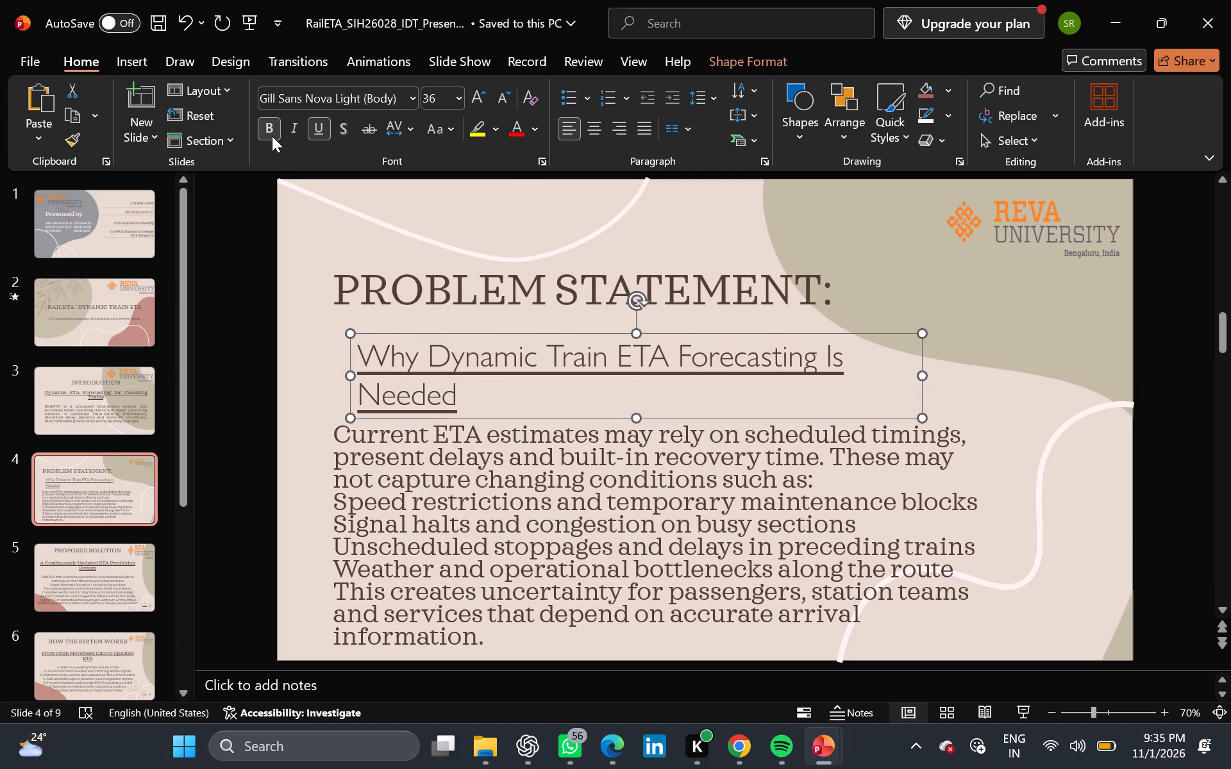
pyautogui.click(499, 97)
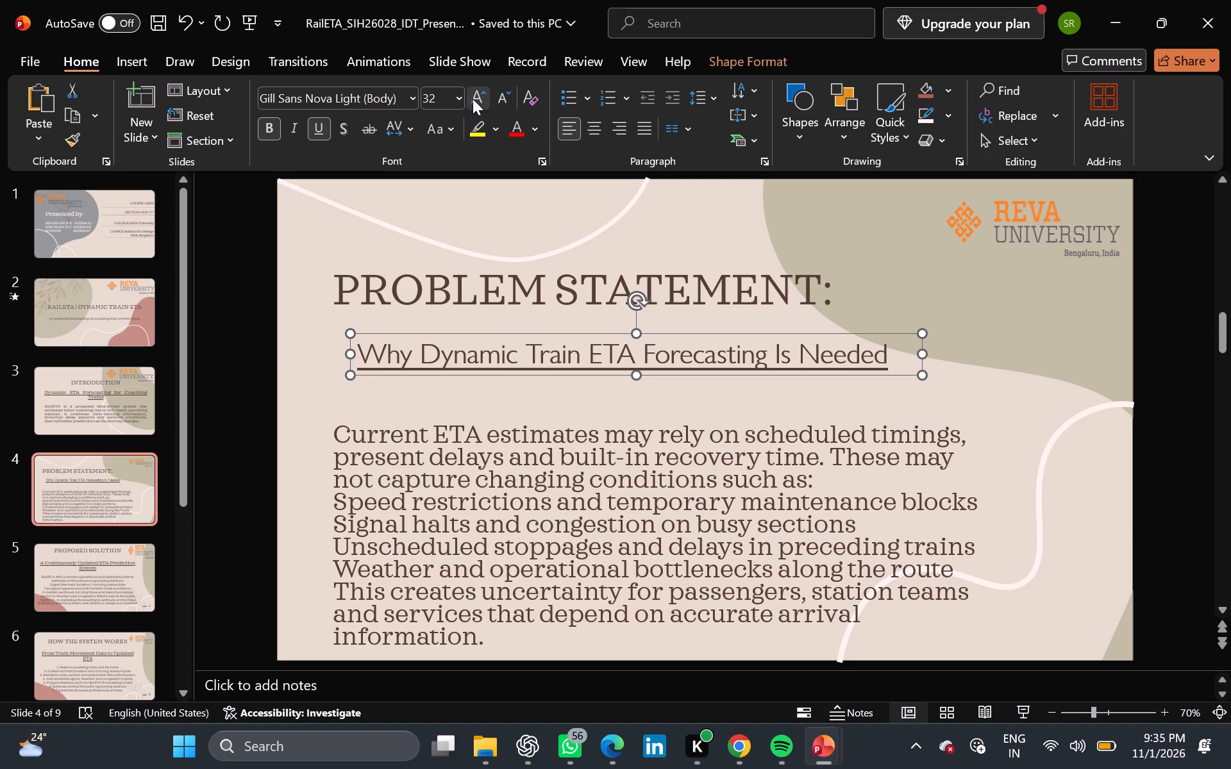
pyautogui.click(473, 99)
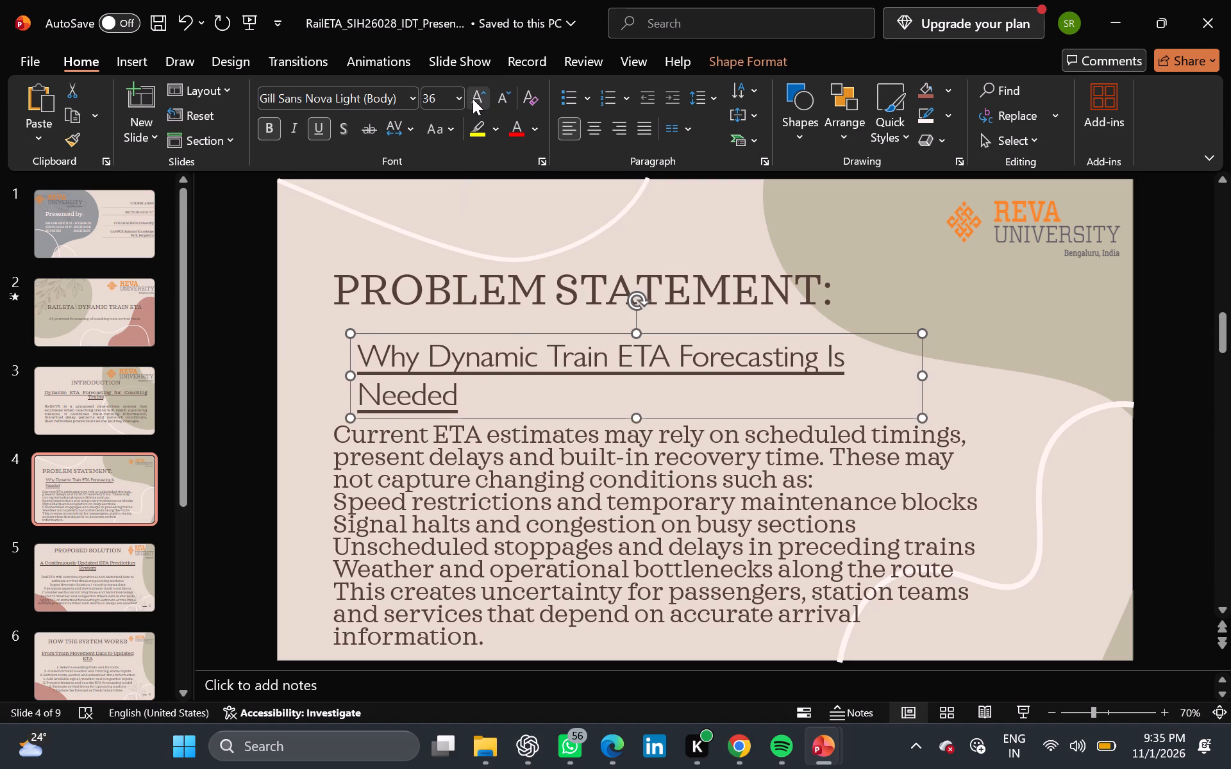
pyautogui.click(598, 122)
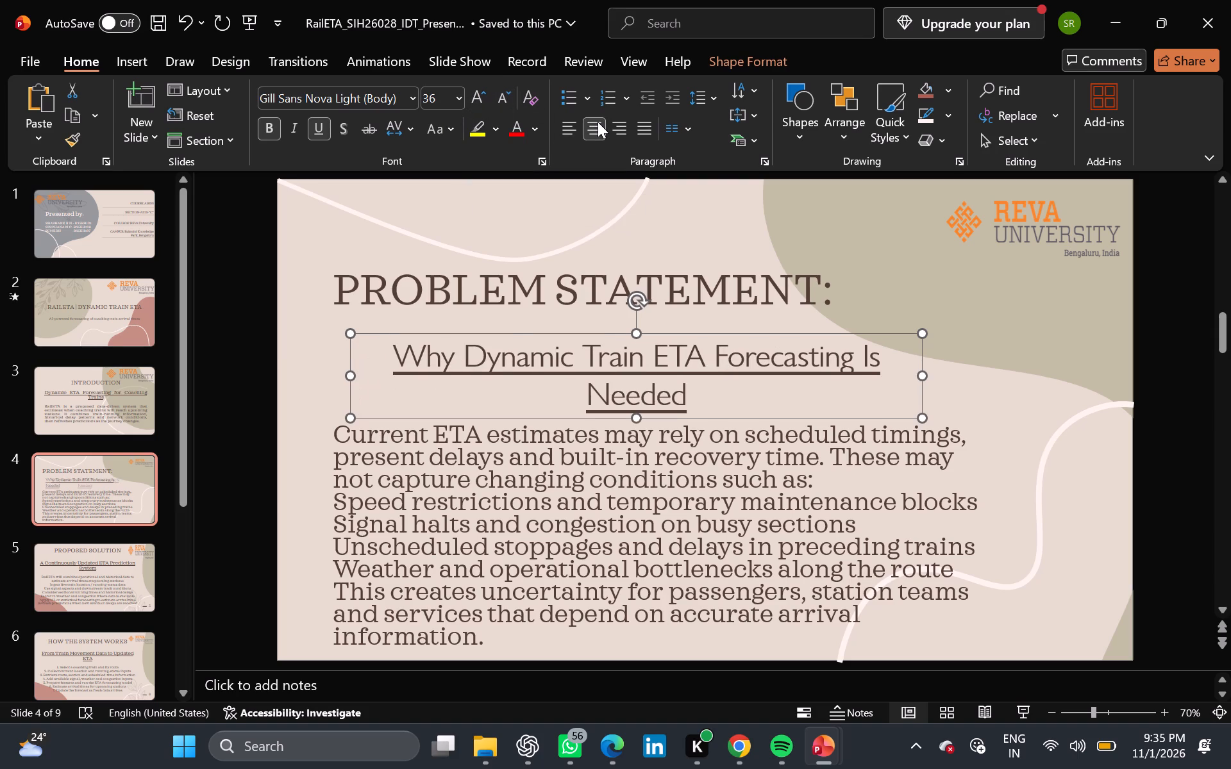
pyautogui.click(926, 261)
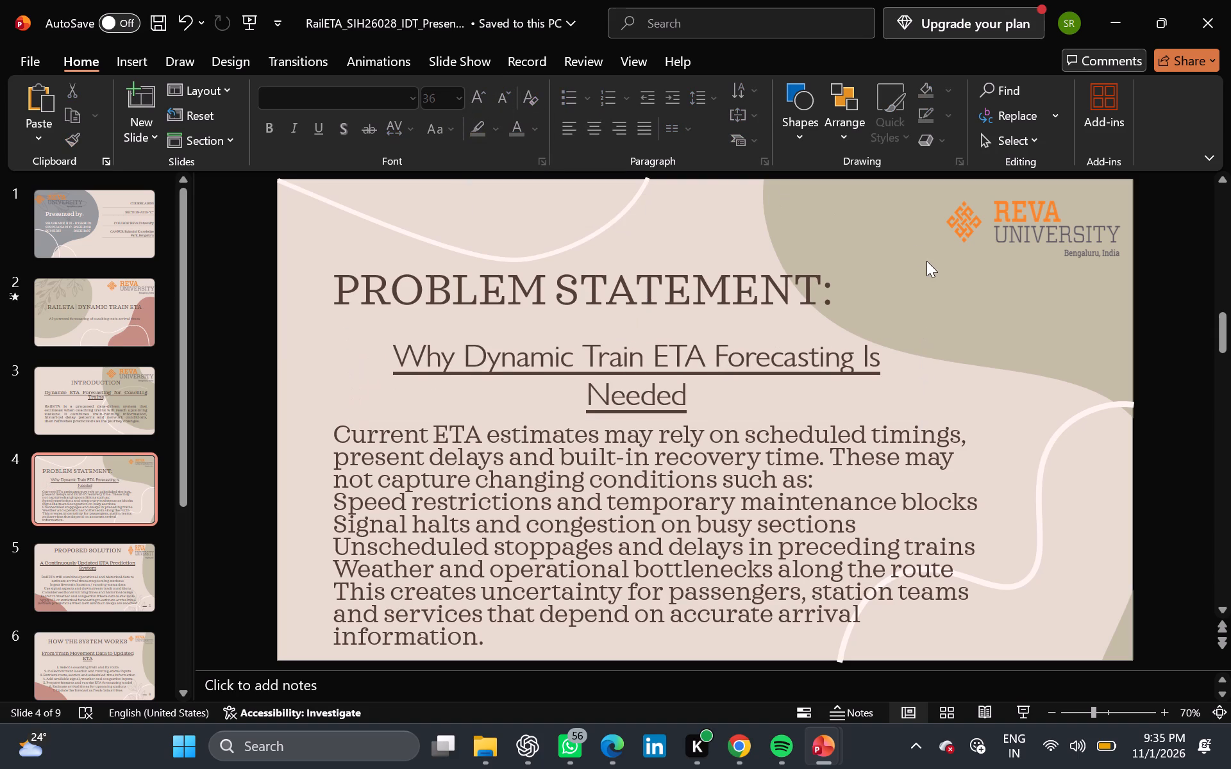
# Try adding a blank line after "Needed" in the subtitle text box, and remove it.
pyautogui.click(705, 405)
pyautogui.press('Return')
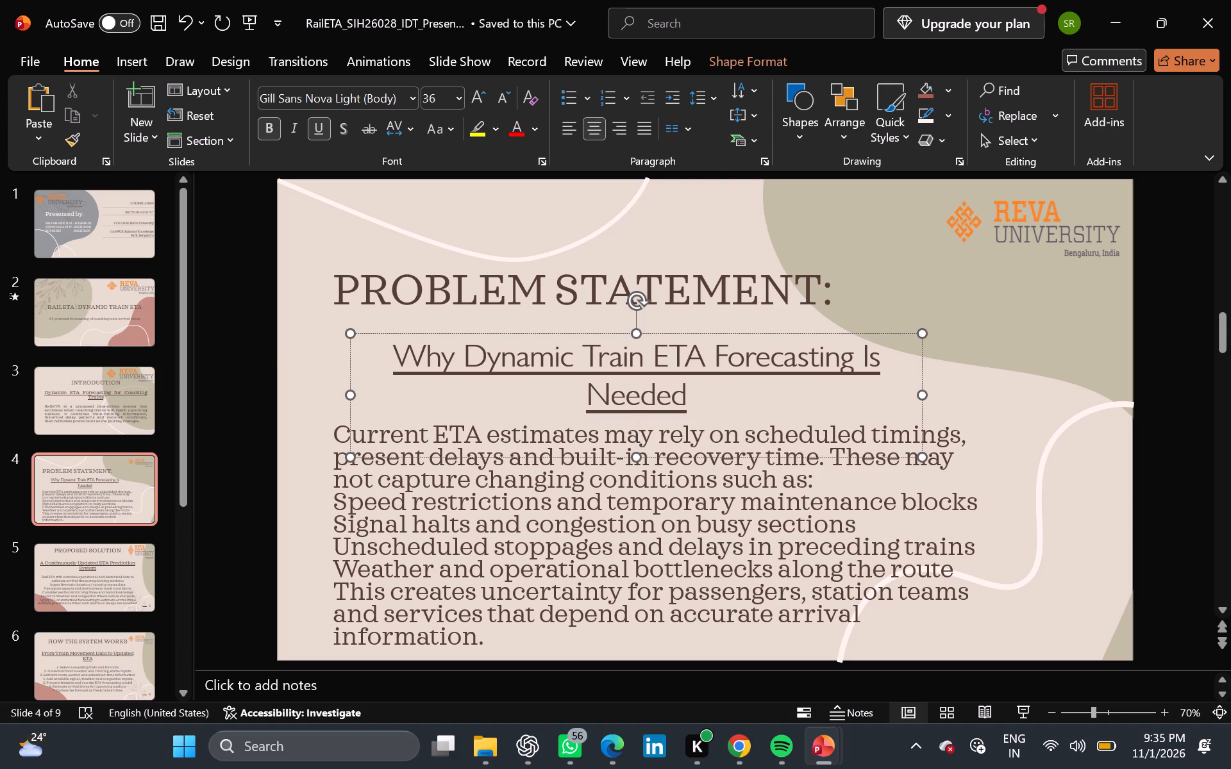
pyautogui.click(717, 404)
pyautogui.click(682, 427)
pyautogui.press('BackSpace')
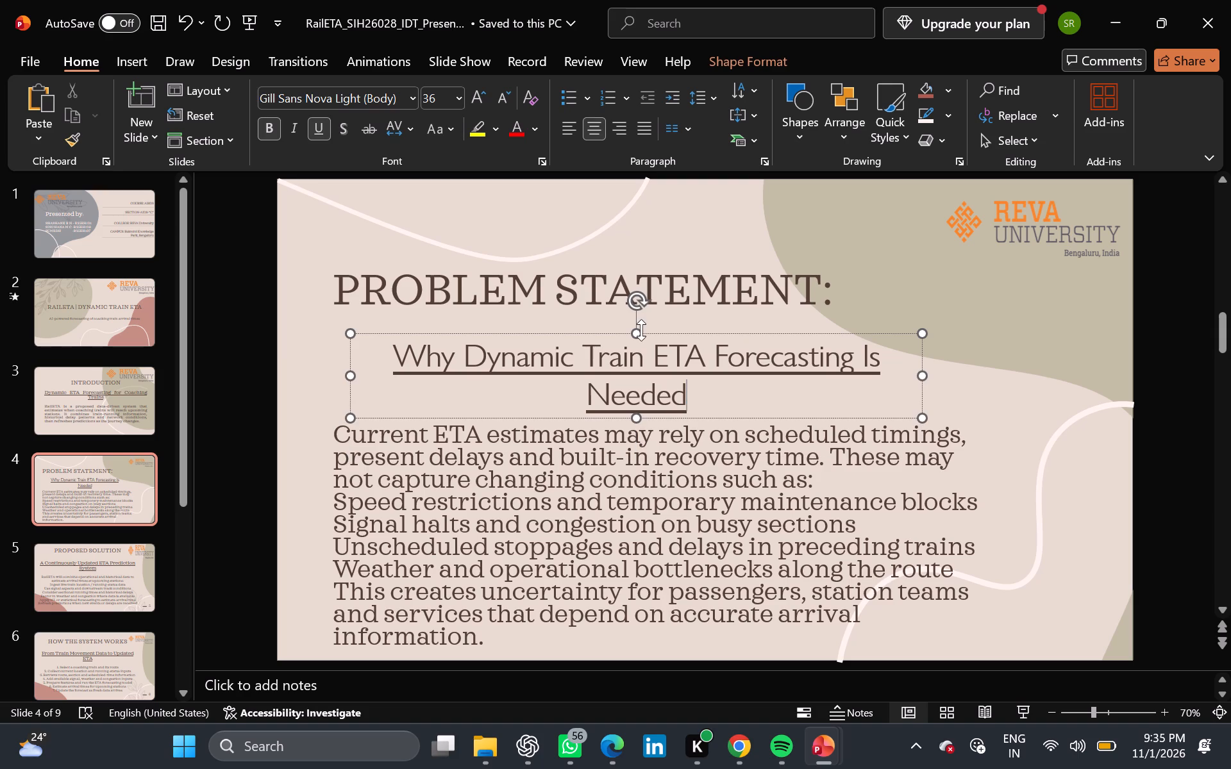
# Shift the heading-and-body text box up to slide 4's top edge and place the subtitle directly beneath the PROBLEM STATEMENT heading.
pyautogui.moveTo(641, 330); pyautogui.dragTo(623, 322)
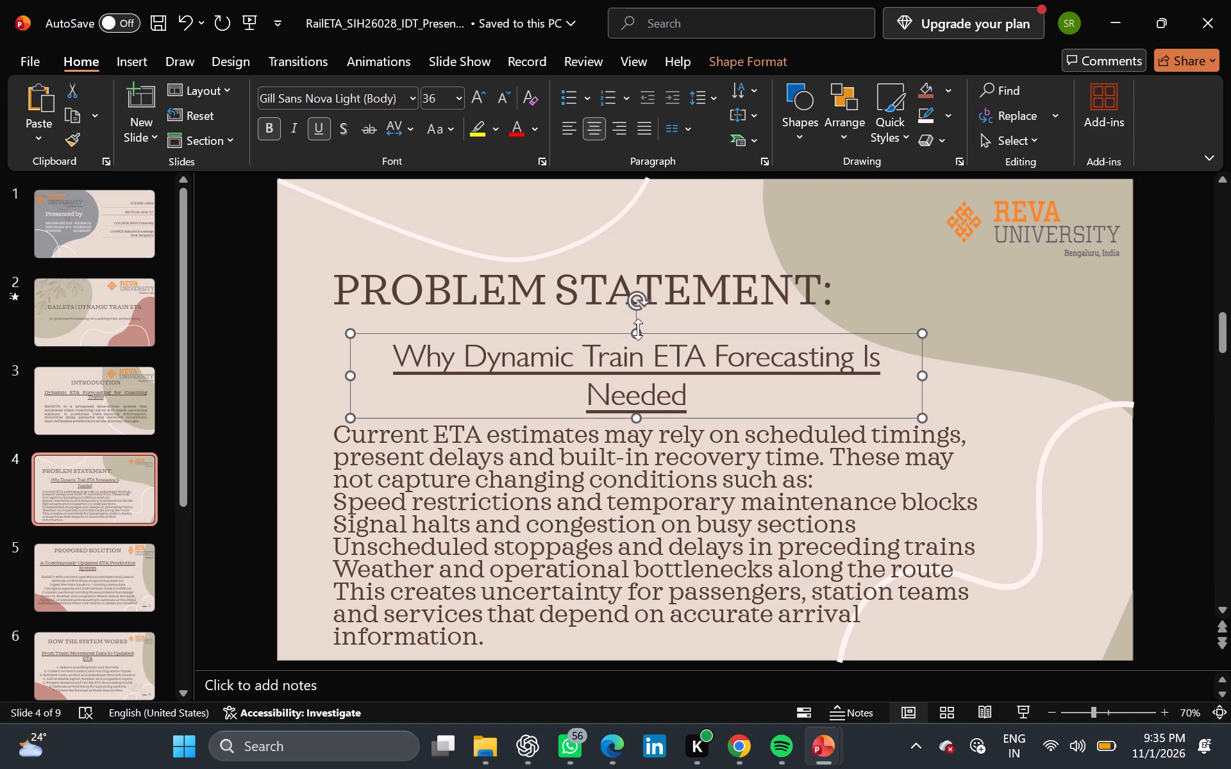
pyautogui.moveTo(669, 335); pyautogui.dragTo(665, 315)
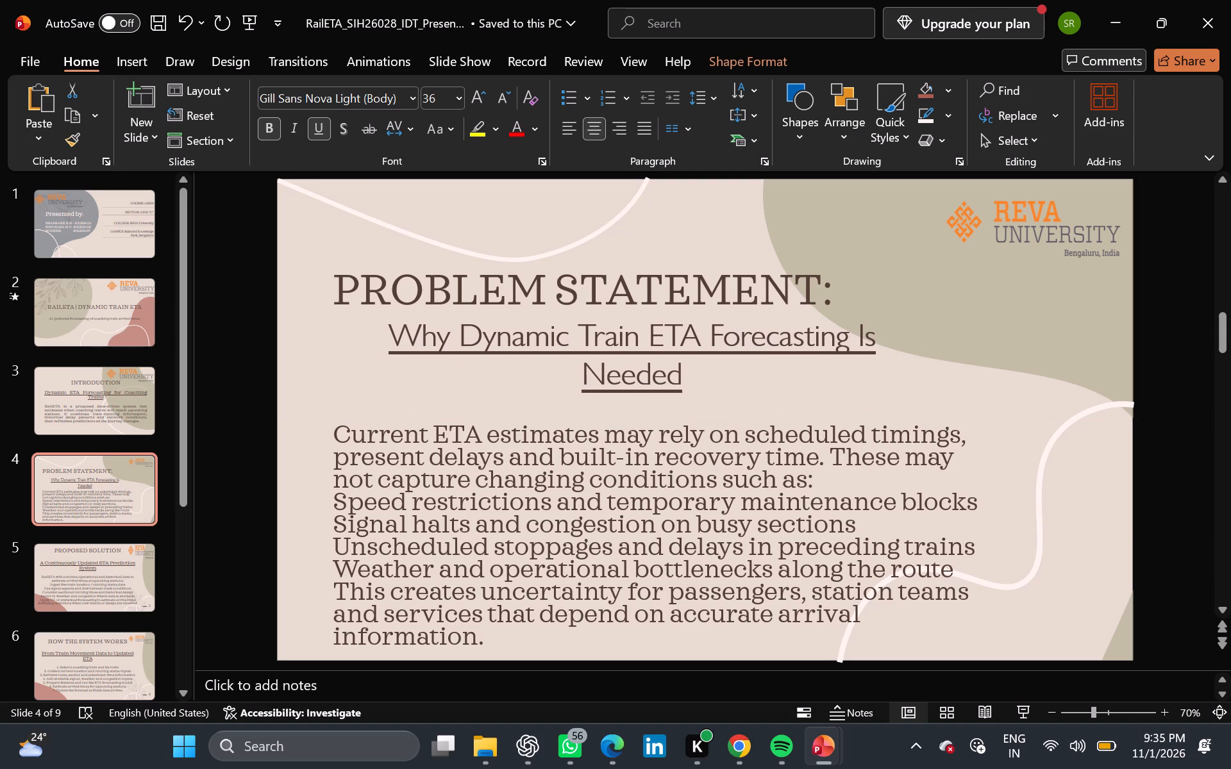
pyautogui.moveTo(665, 315); pyautogui.dragTo(664, 315)
pyautogui.click(662, 302)
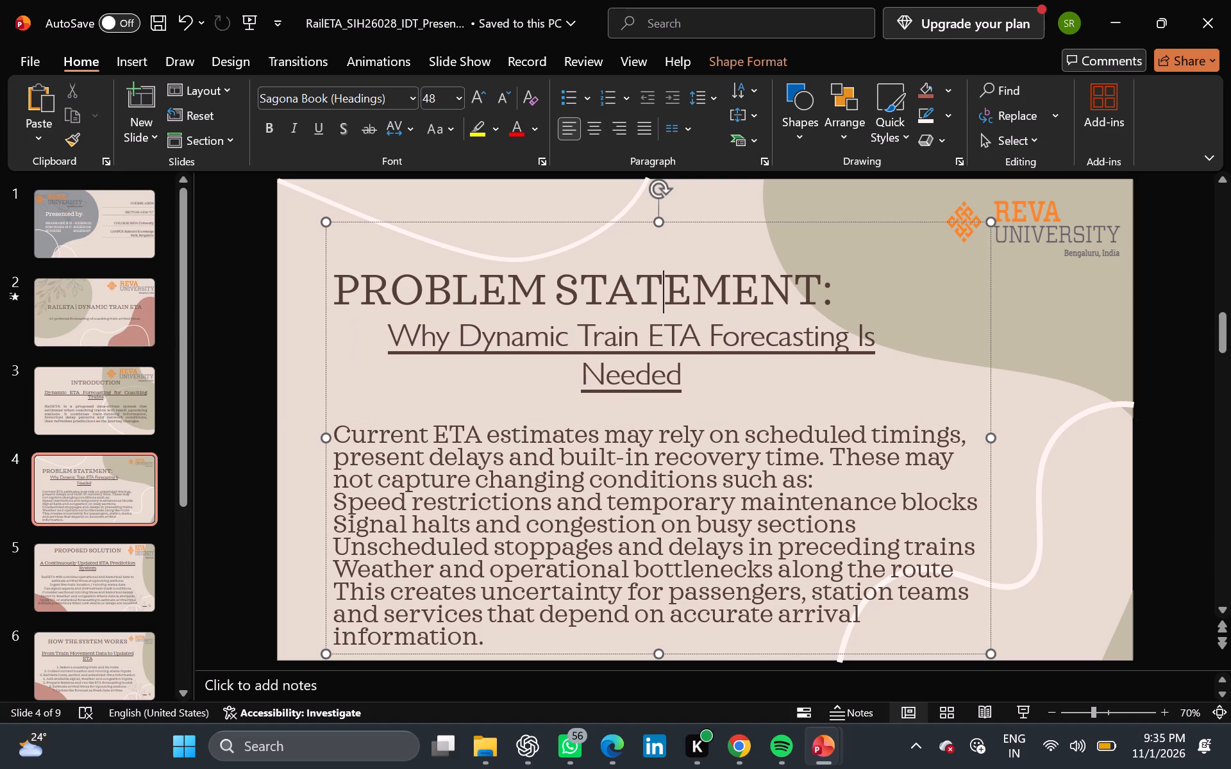
pyautogui.moveTo(667, 219); pyautogui.dragTo(677, 210)
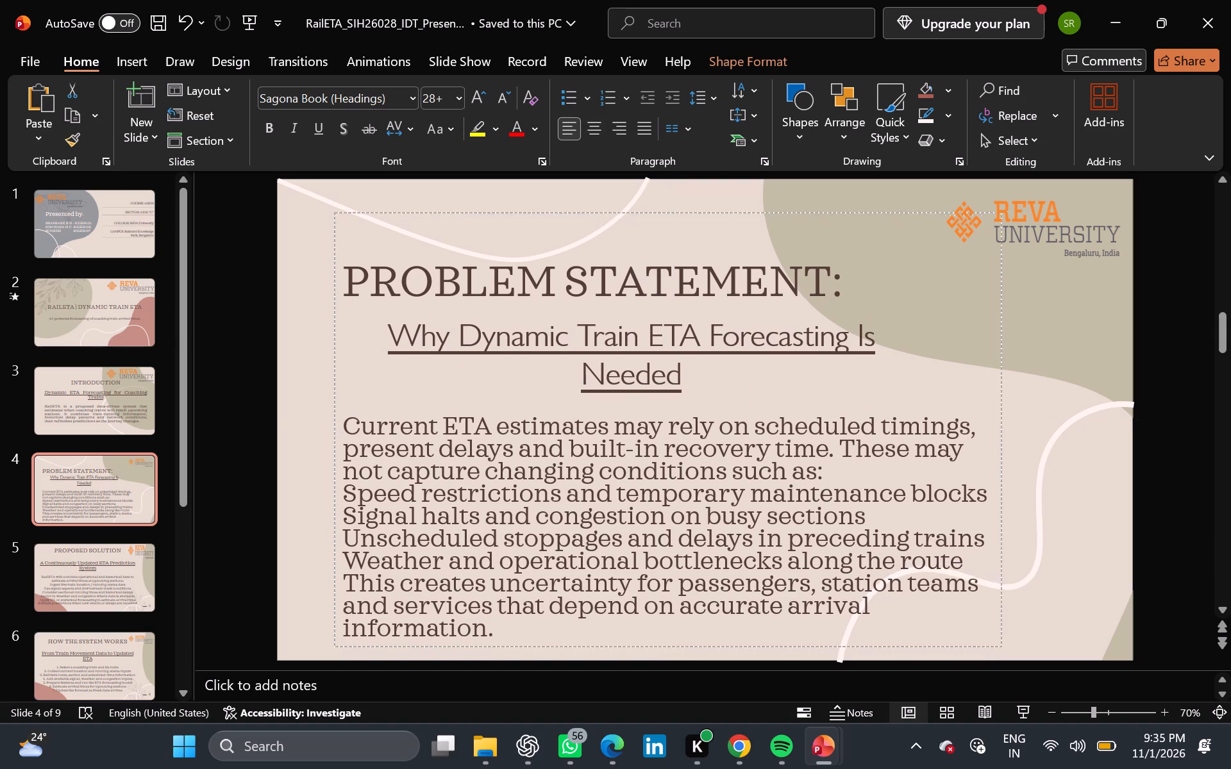
pyautogui.moveTo(677, 210); pyautogui.dragTo(681, 195)
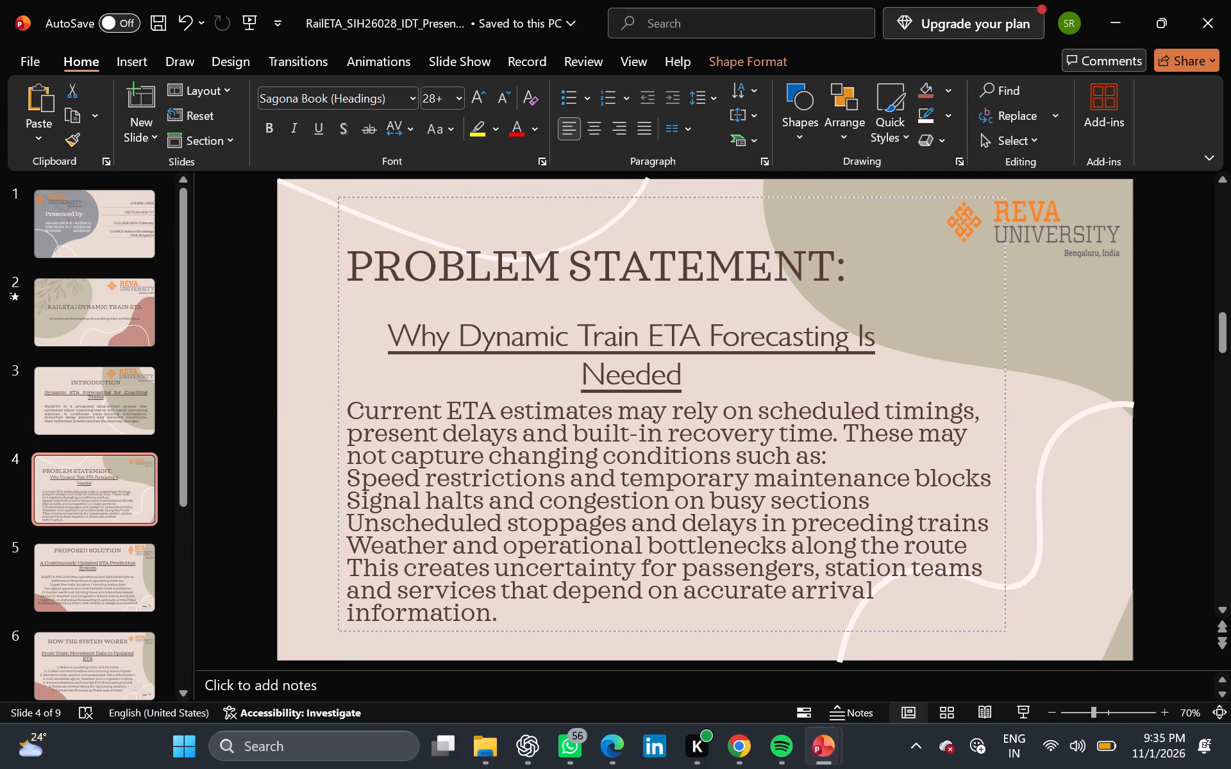
pyautogui.moveTo(681, 195); pyautogui.dragTo(660, 173)
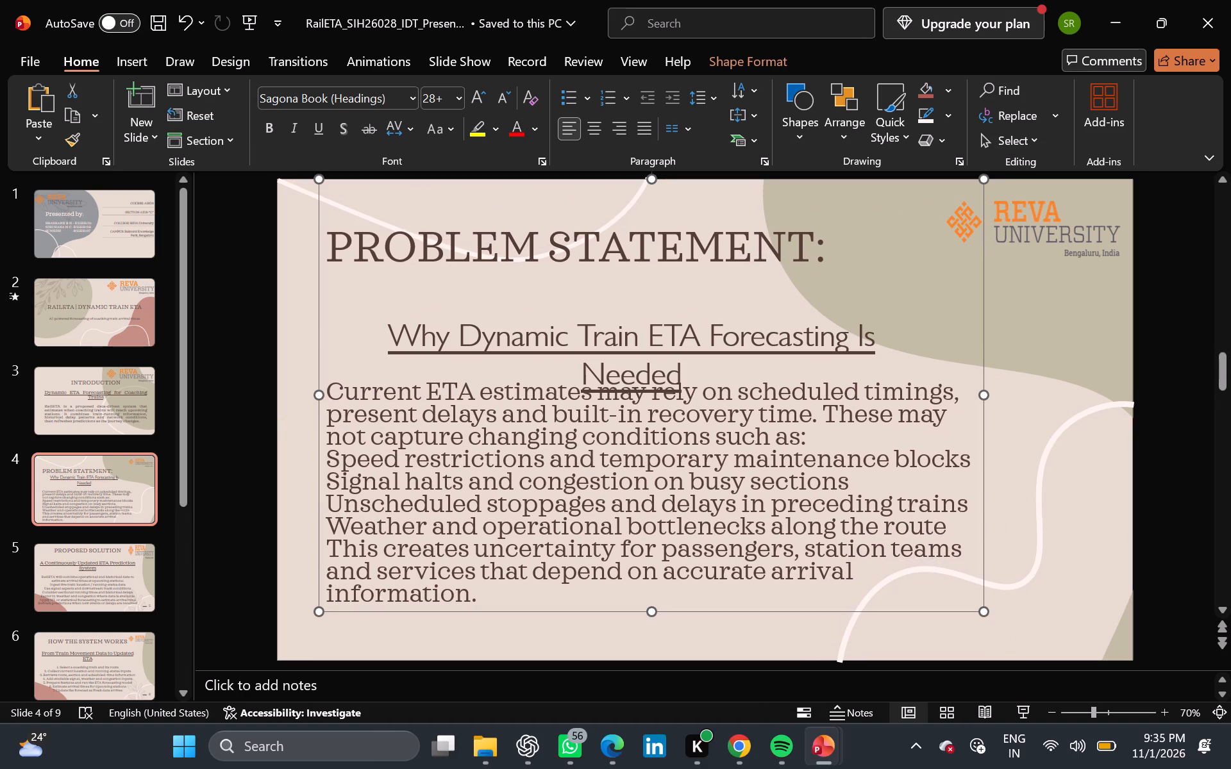
pyautogui.click(661, 330)
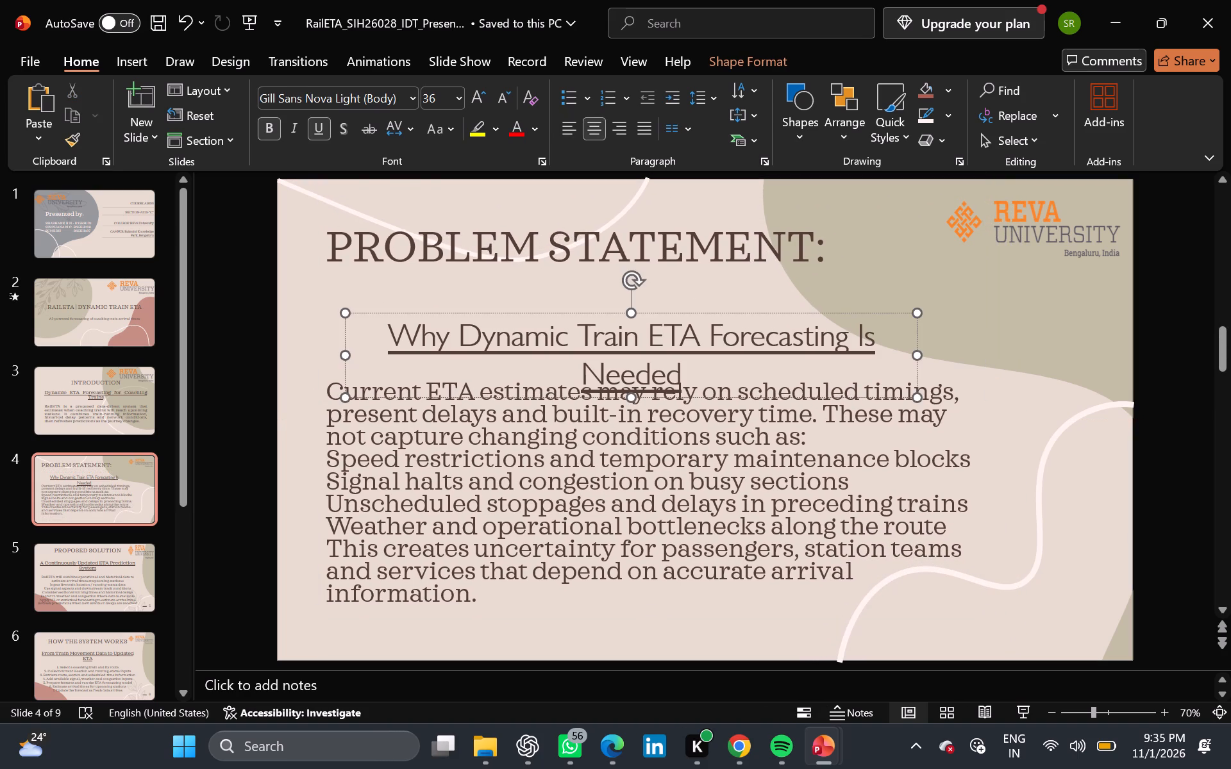
pyautogui.moveTo(644, 311); pyautogui.dragTo(599, 274)
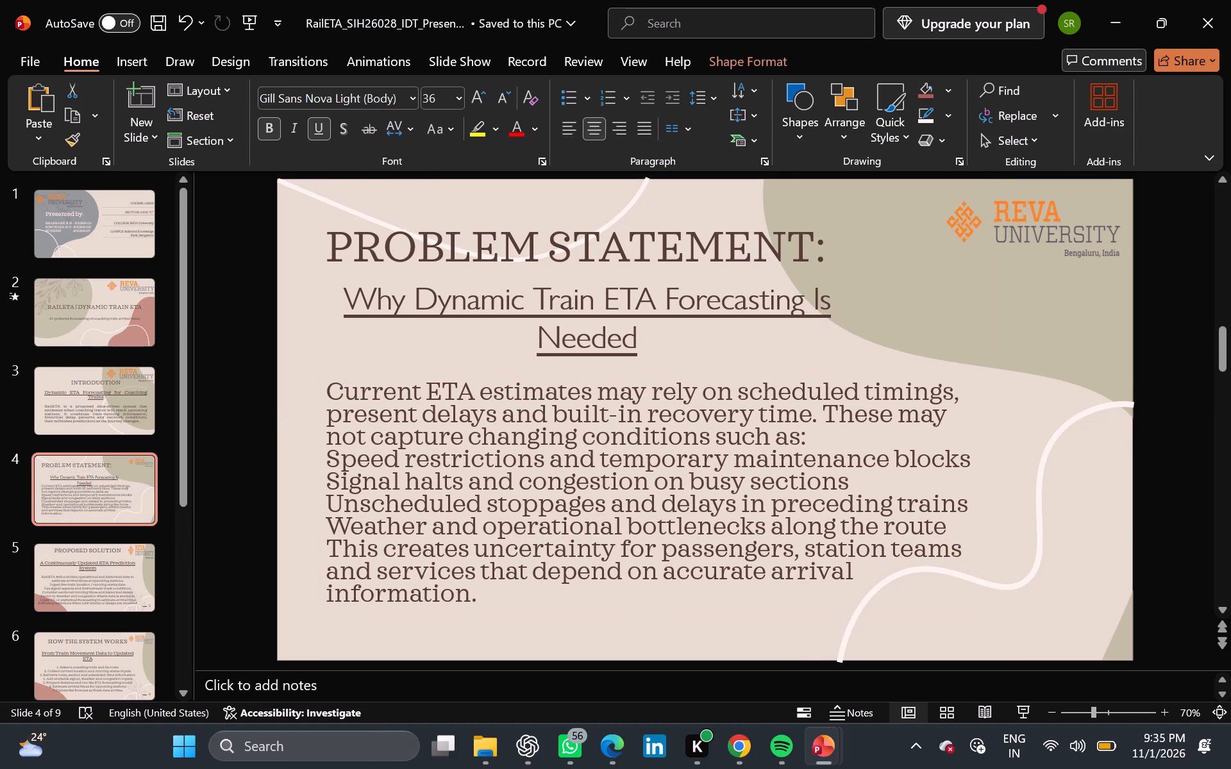
pyautogui.moveTo(599, 274); pyautogui.dragTo(592, 272)
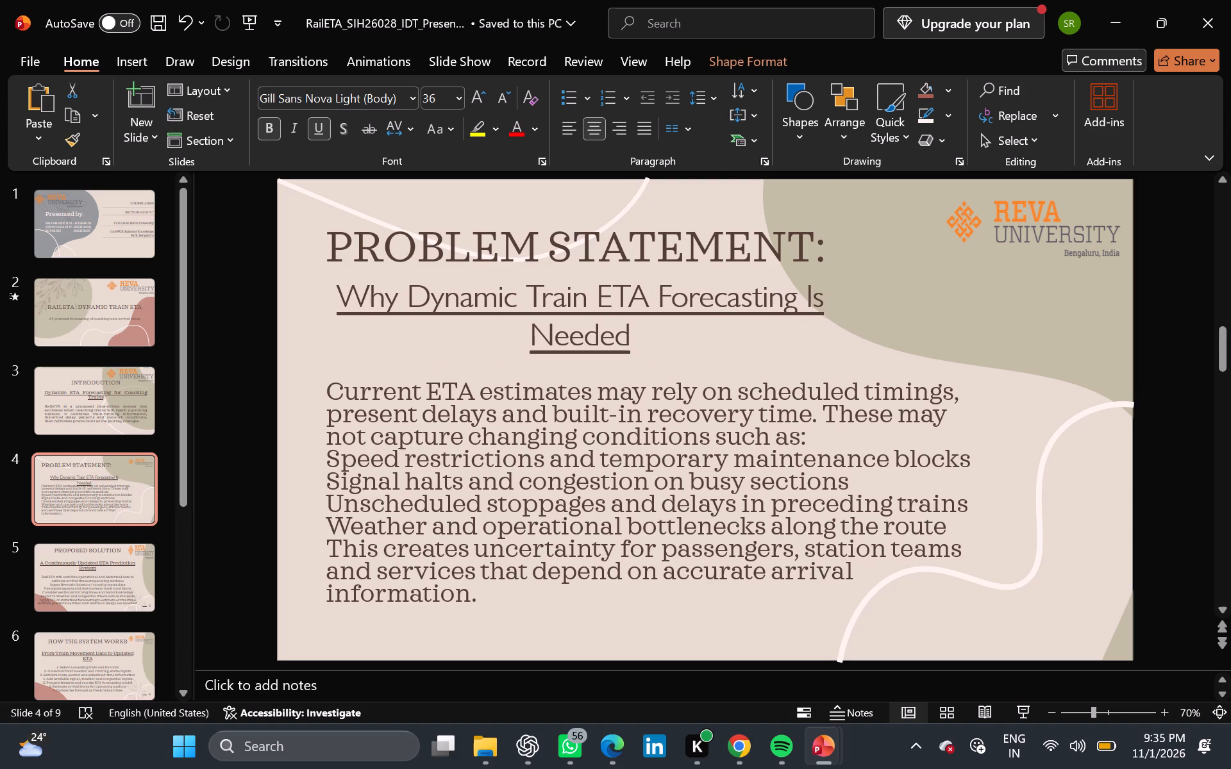
pyautogui.moveTo(592, 272); pyautogui.dragTo(588, 270)
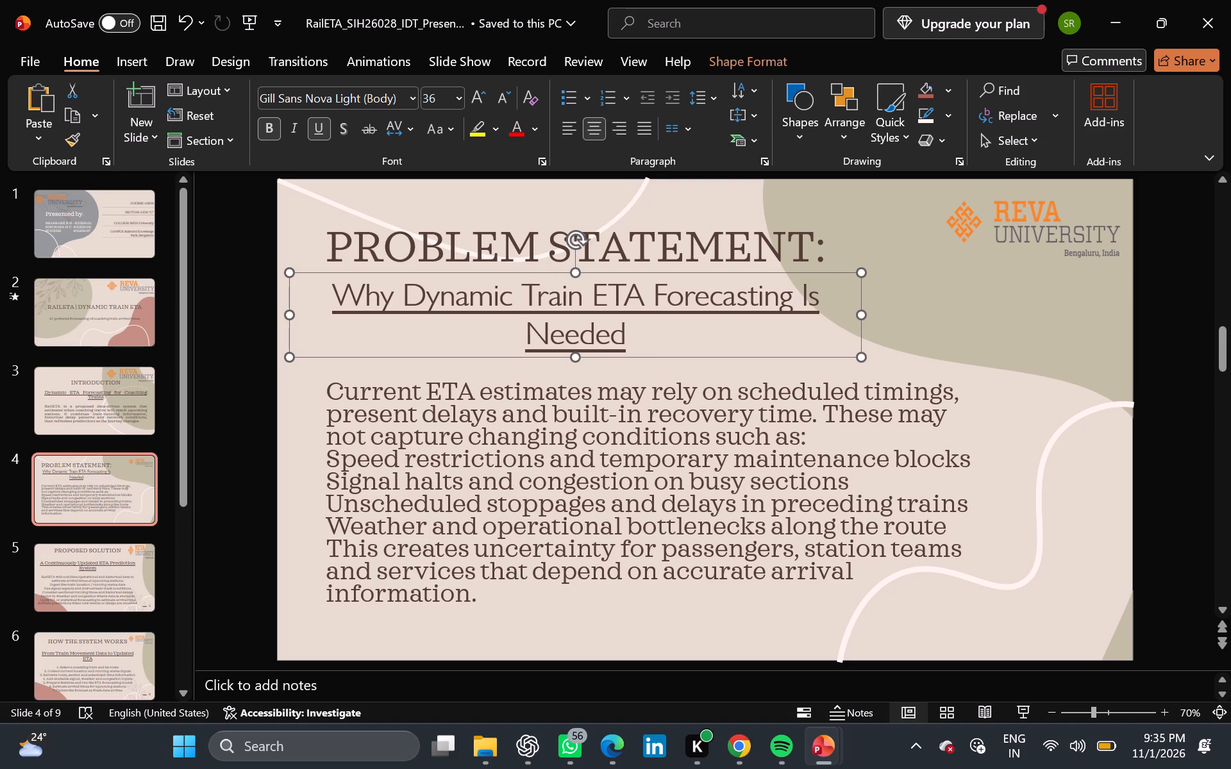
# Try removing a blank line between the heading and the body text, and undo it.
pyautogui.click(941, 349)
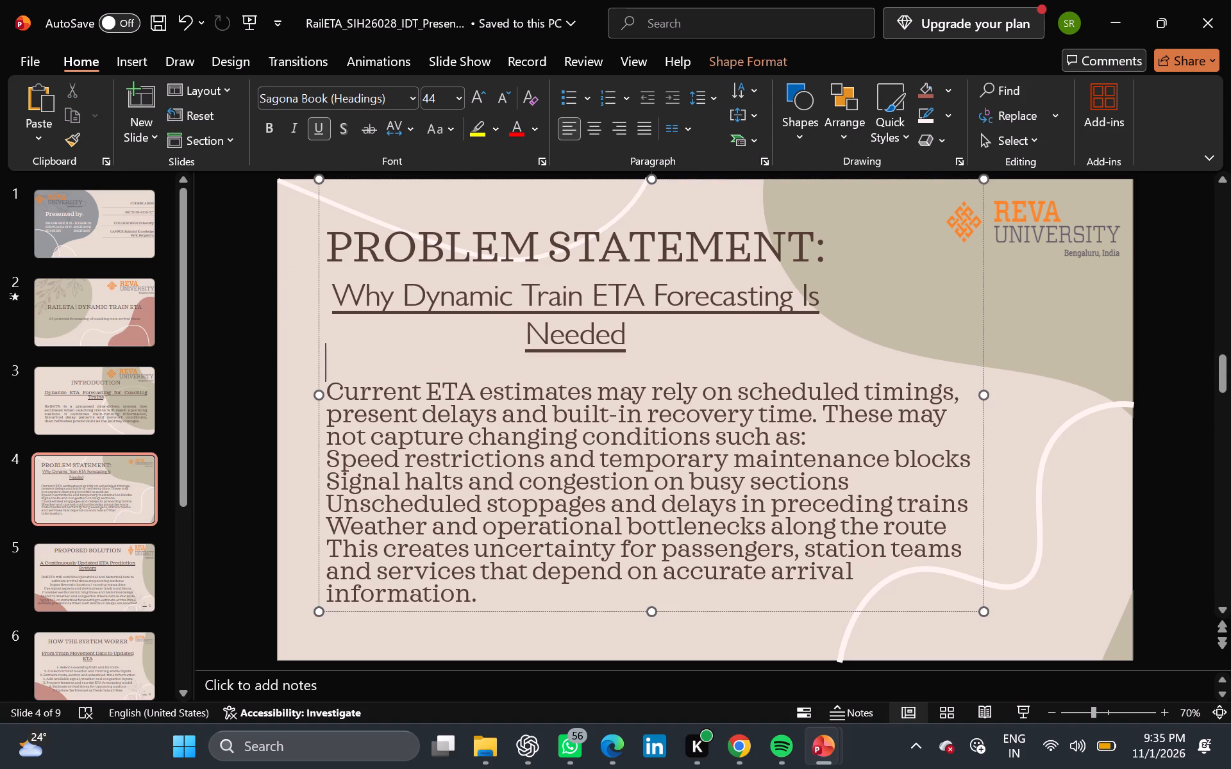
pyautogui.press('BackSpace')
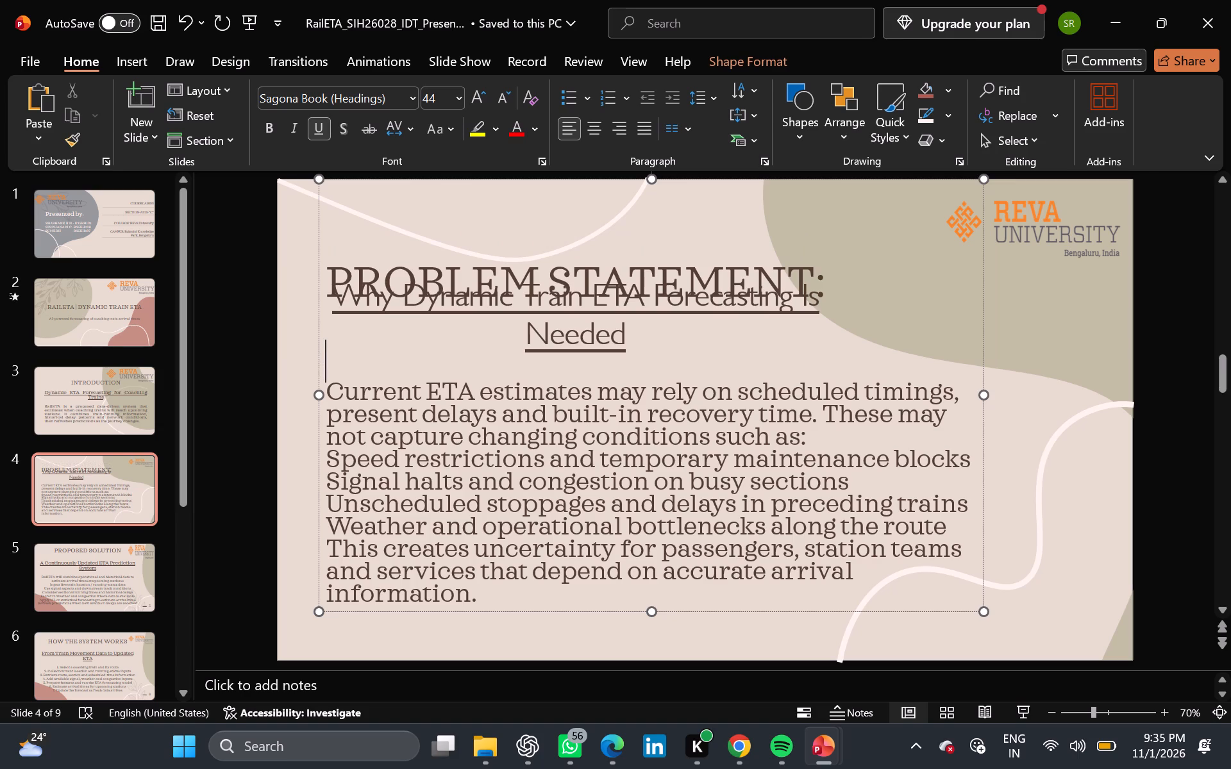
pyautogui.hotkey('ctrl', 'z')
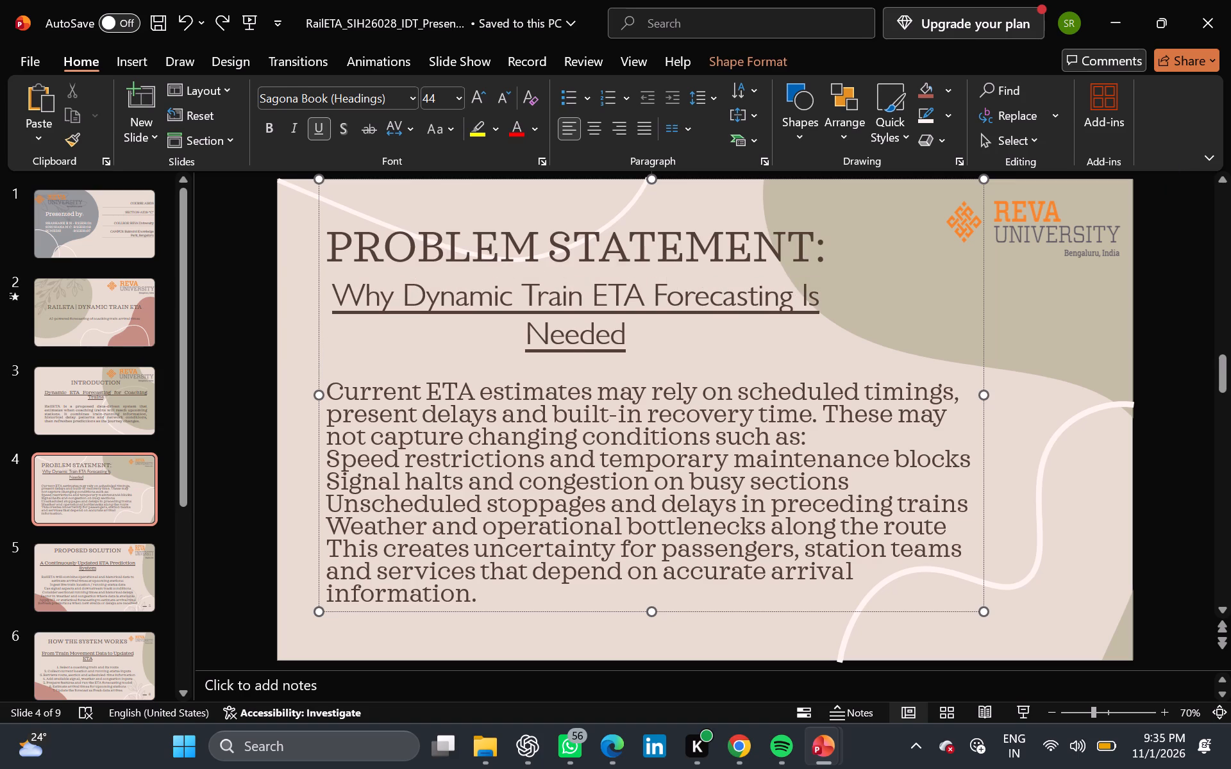
# Reduce the whole subtitle "Why Dynamic Train ETA Forecasting Is Needed" to 32 pt.
pyautogui.moveTo(631, 343); pyautogui.dragTo(337, 307)
pyautogui.click(227, 352)
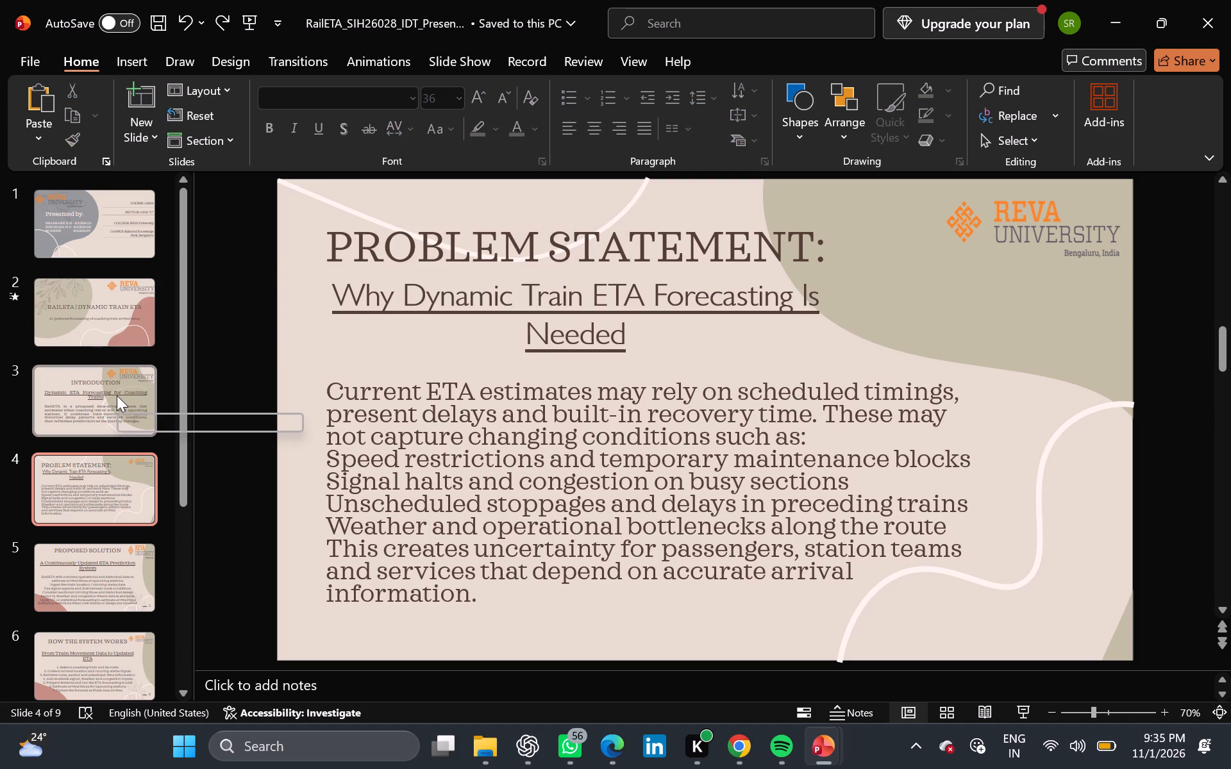
pyautogui.click(485, 310)
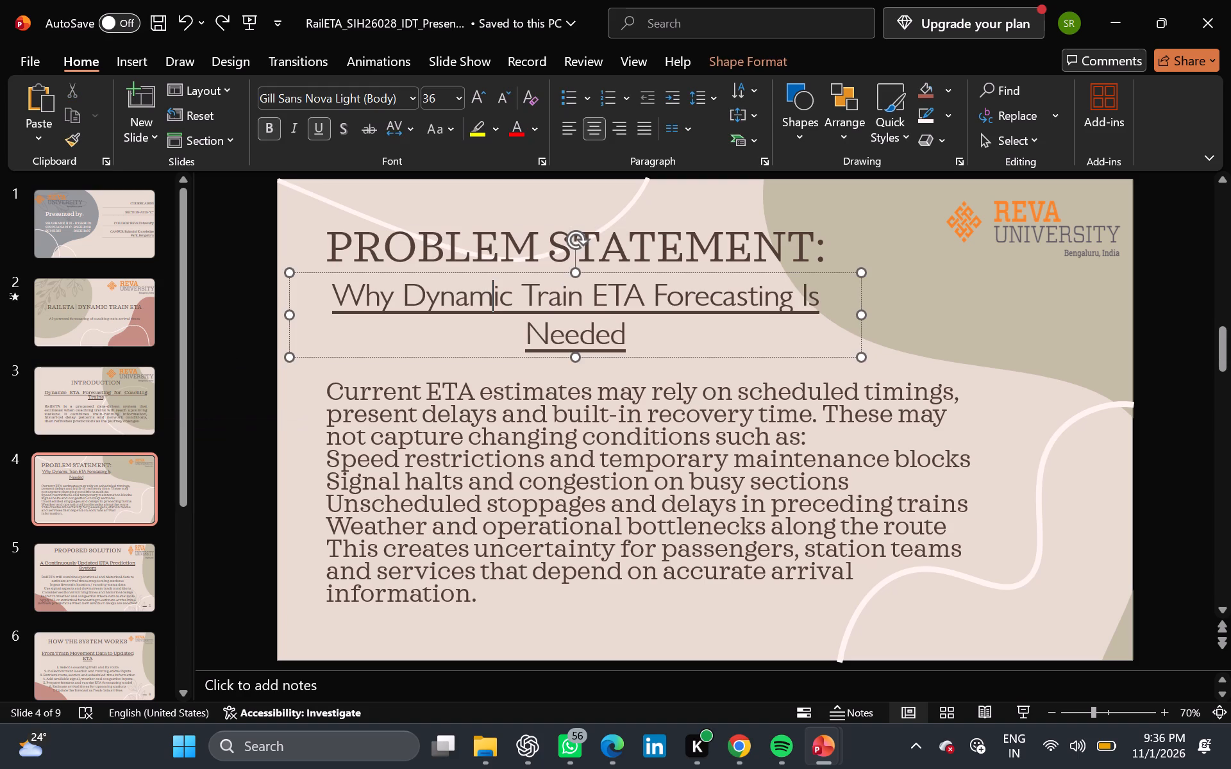
pyautogui.click(587, 272)
pyautogui.click(594, 311)
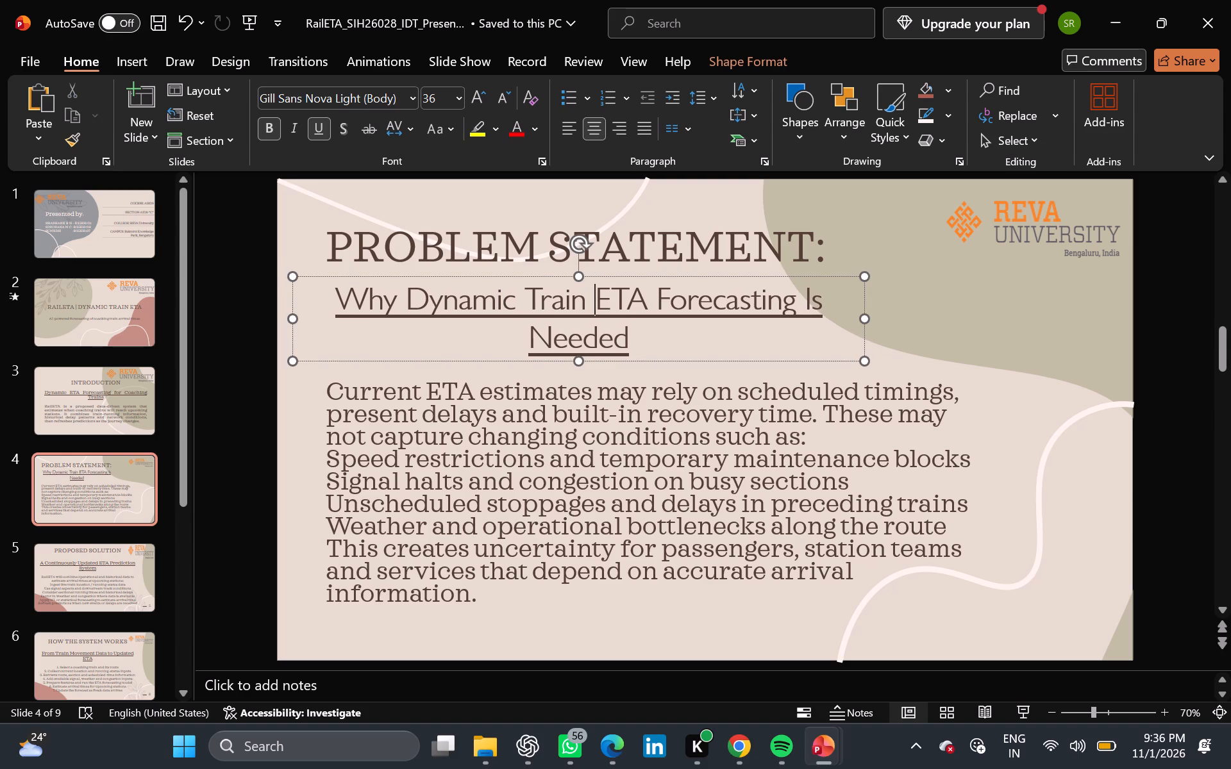
pyautogui.click(499, 101)
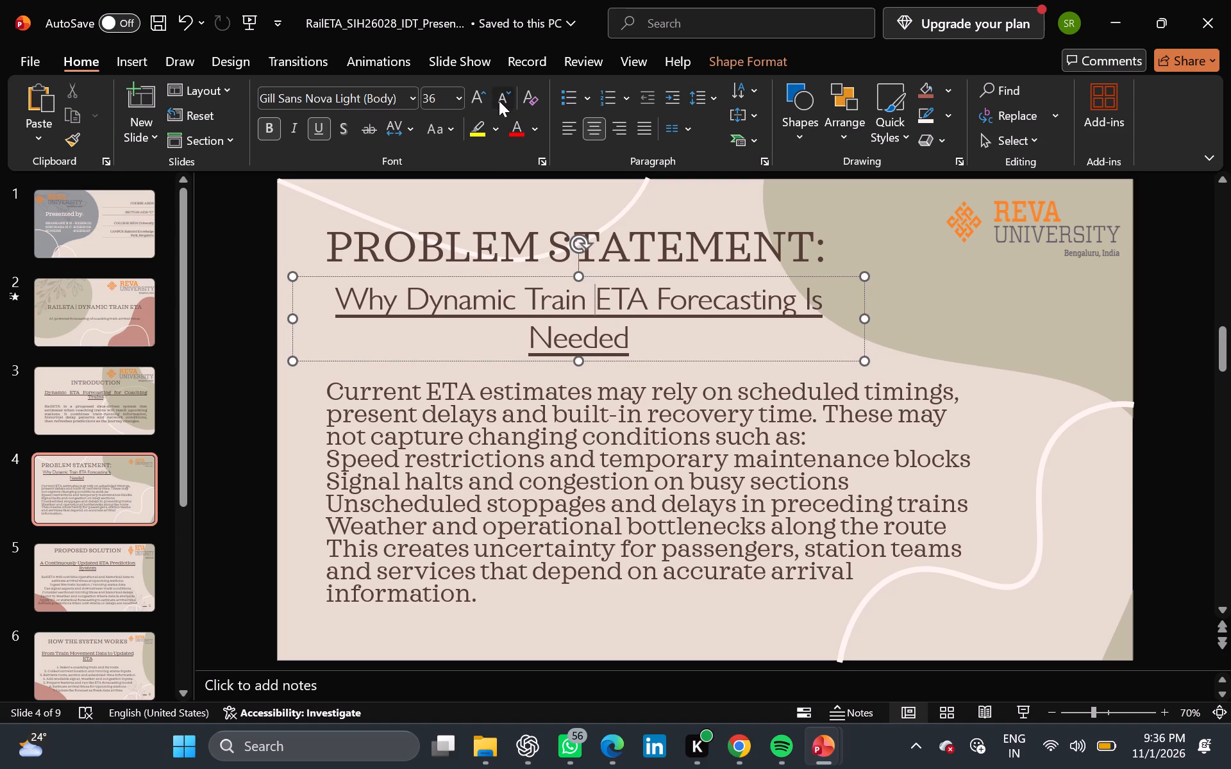
pyautogui.click(484, 101)
pyautogui.moveTo(644, 336); pyautogui.dragTo(340, 306)
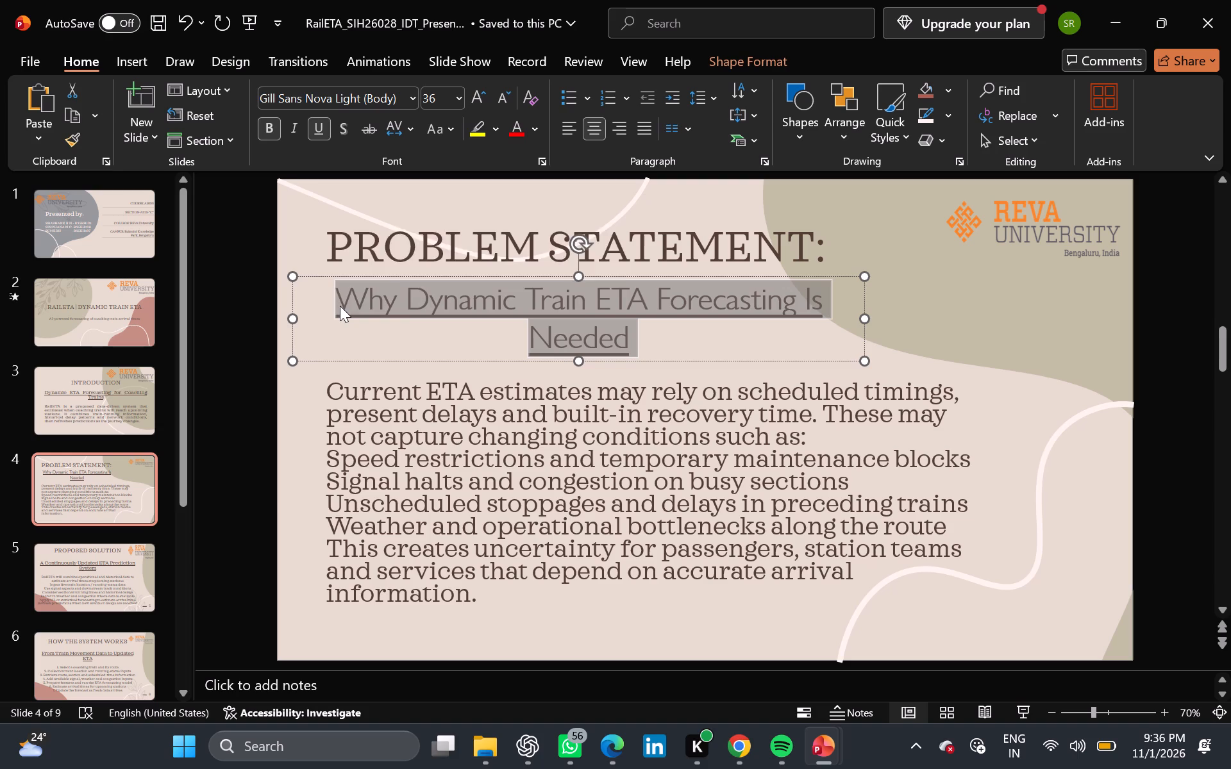
pyautogui.click(505, 101)
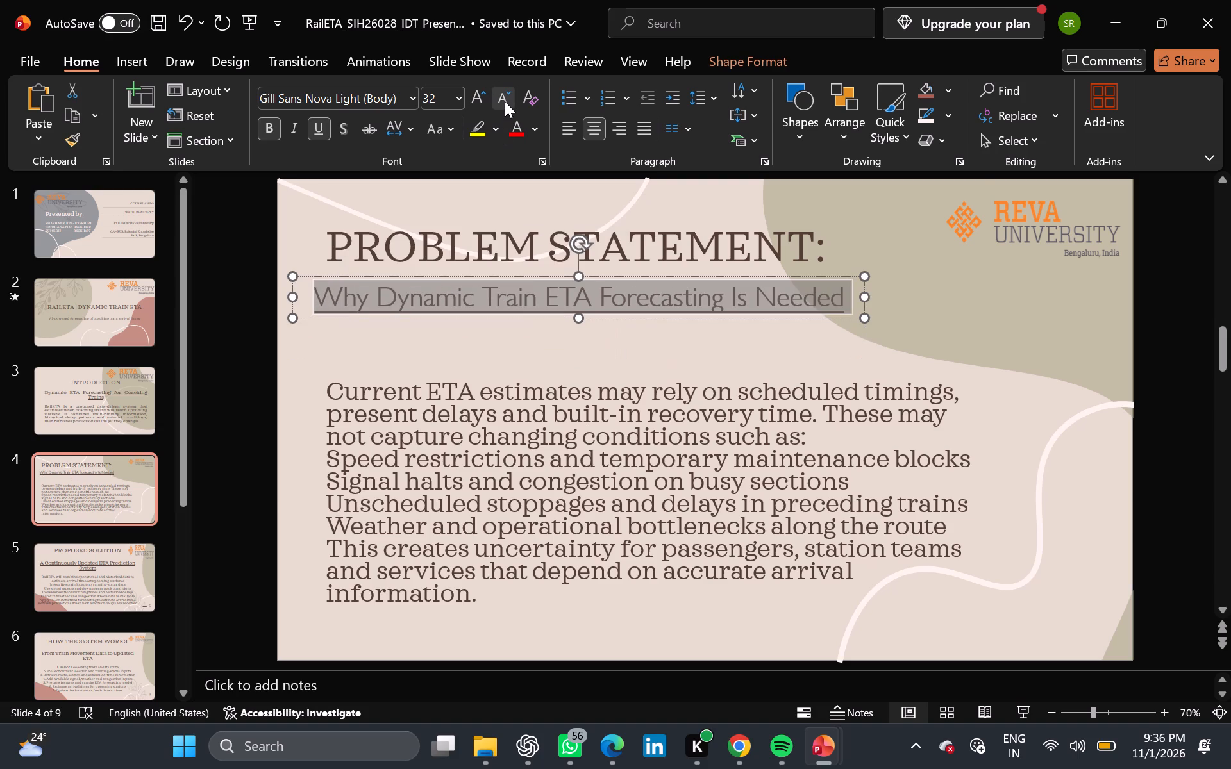
# Move the subtitle text box down and to the right, midway between the heading and the body text.
pyautogui.click(870, 352)
pyautogui.click(564, 272)
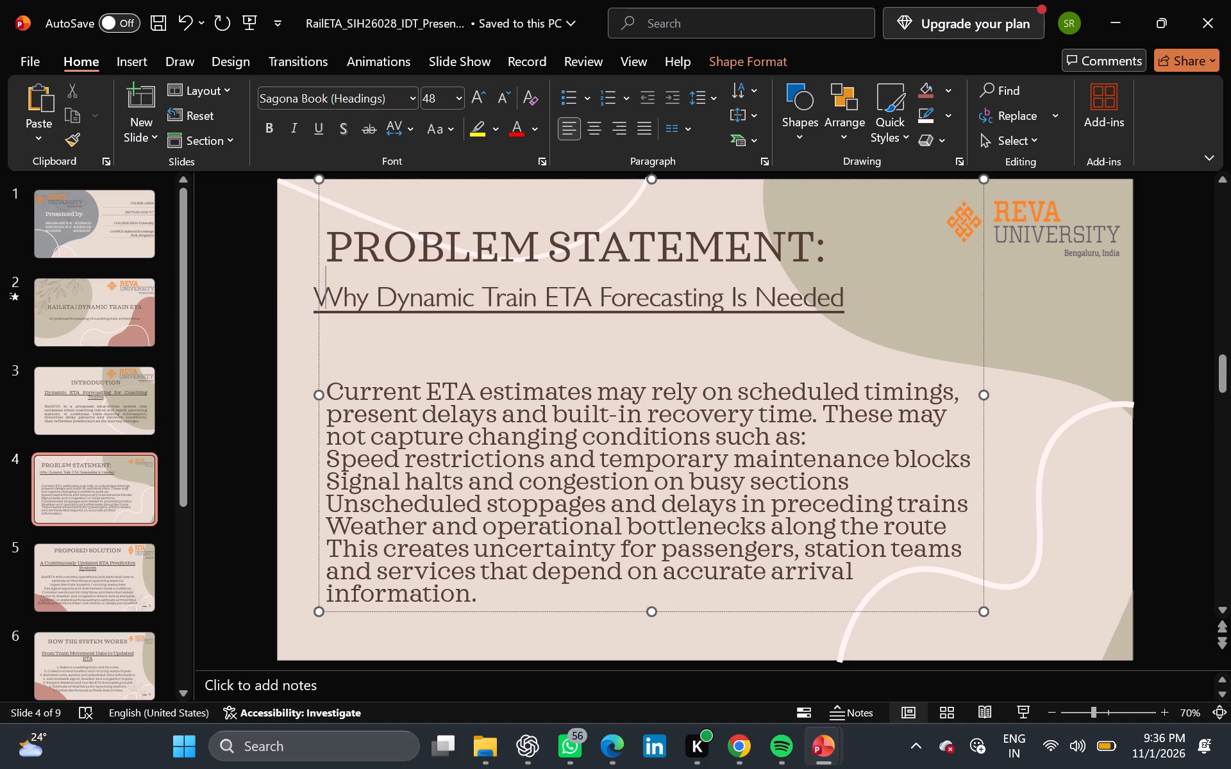
pyautogui.click(571, 285)
pyautogui.click(588, 273)
pyautogui.moveTo(584, 279); pyautogui.dragTo(628, 296)
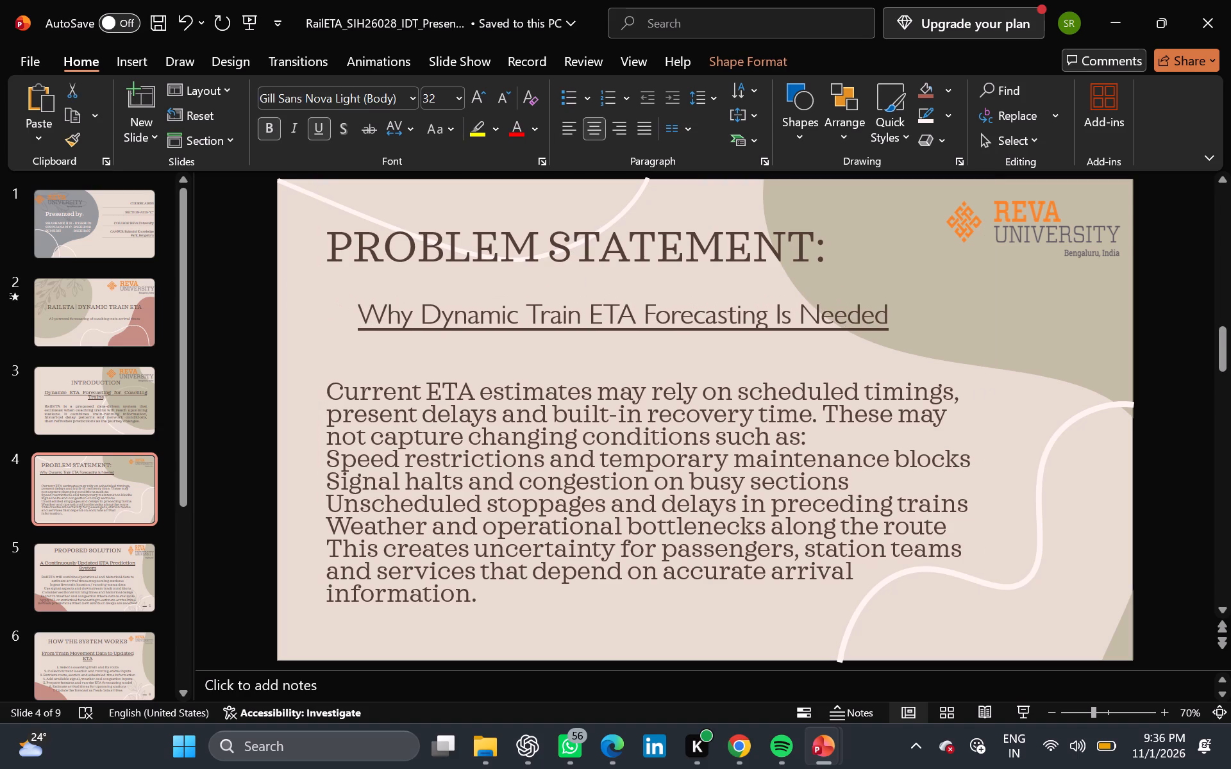
pyautogui.moveTo(628, 296); pyautogui.dragTo(628, 301)
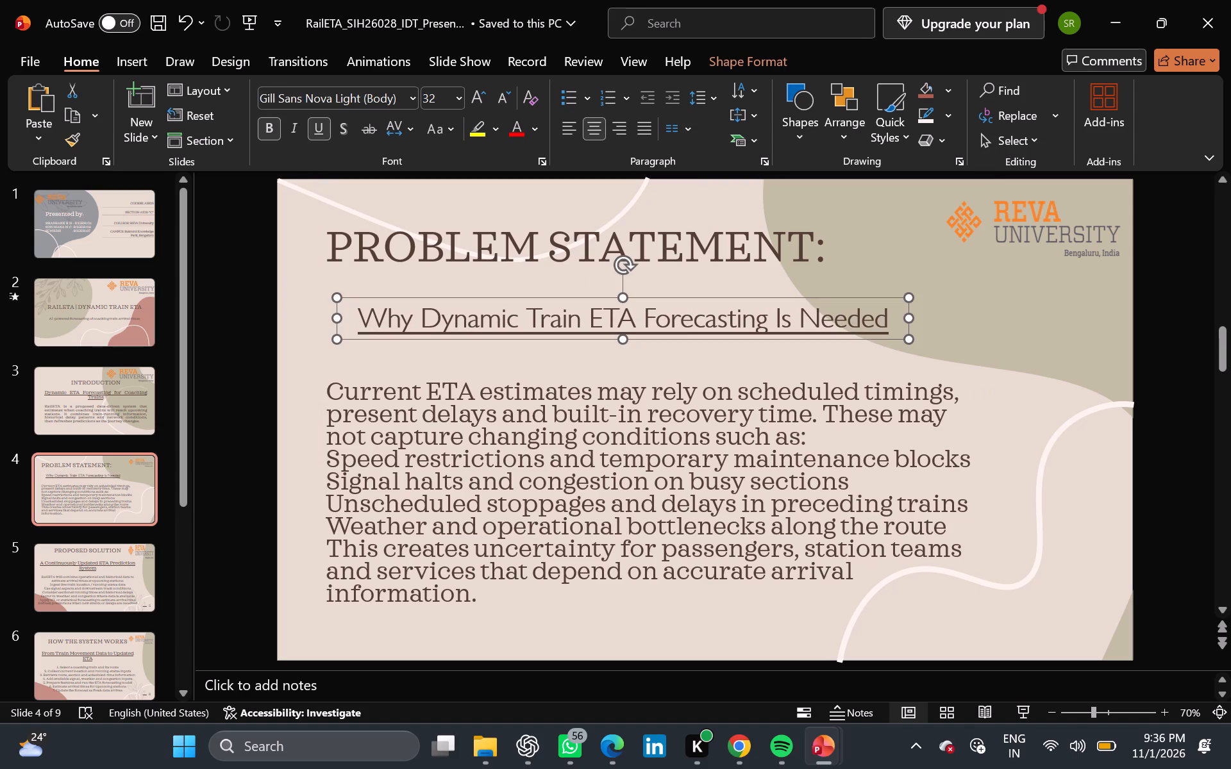
# Shift the heading-and-body text box slightly right on slide 4, keeping its height on the slide.
pyautogui.click(832, 227)
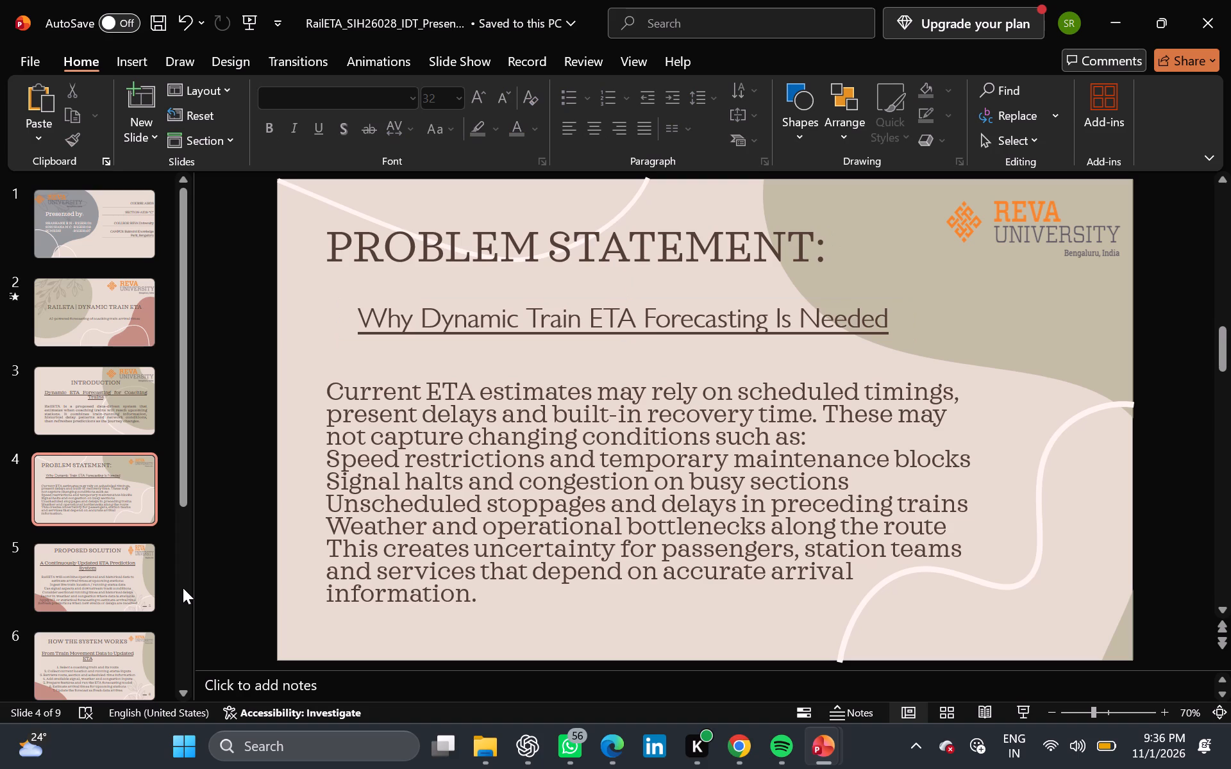
pyautogui.click(501, 254)
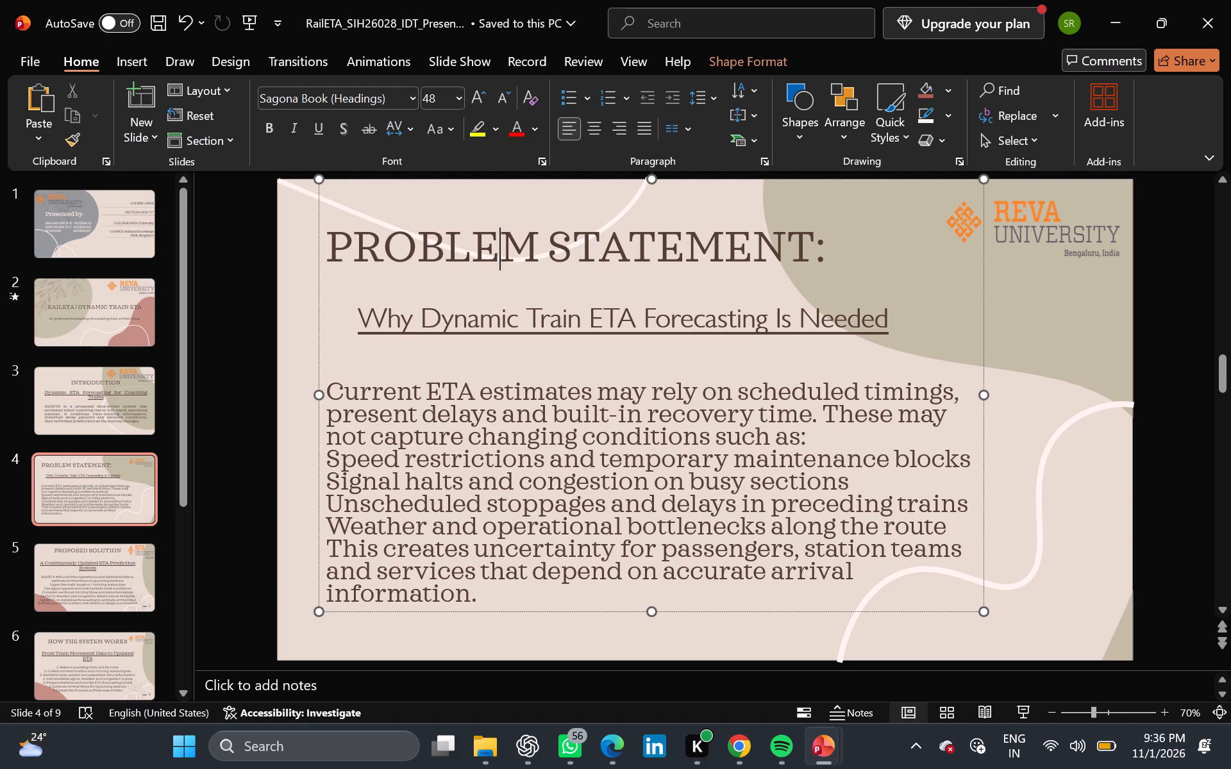
pyautogui.moveTo(665, 179); pyautogui.dragTo(693, 183)
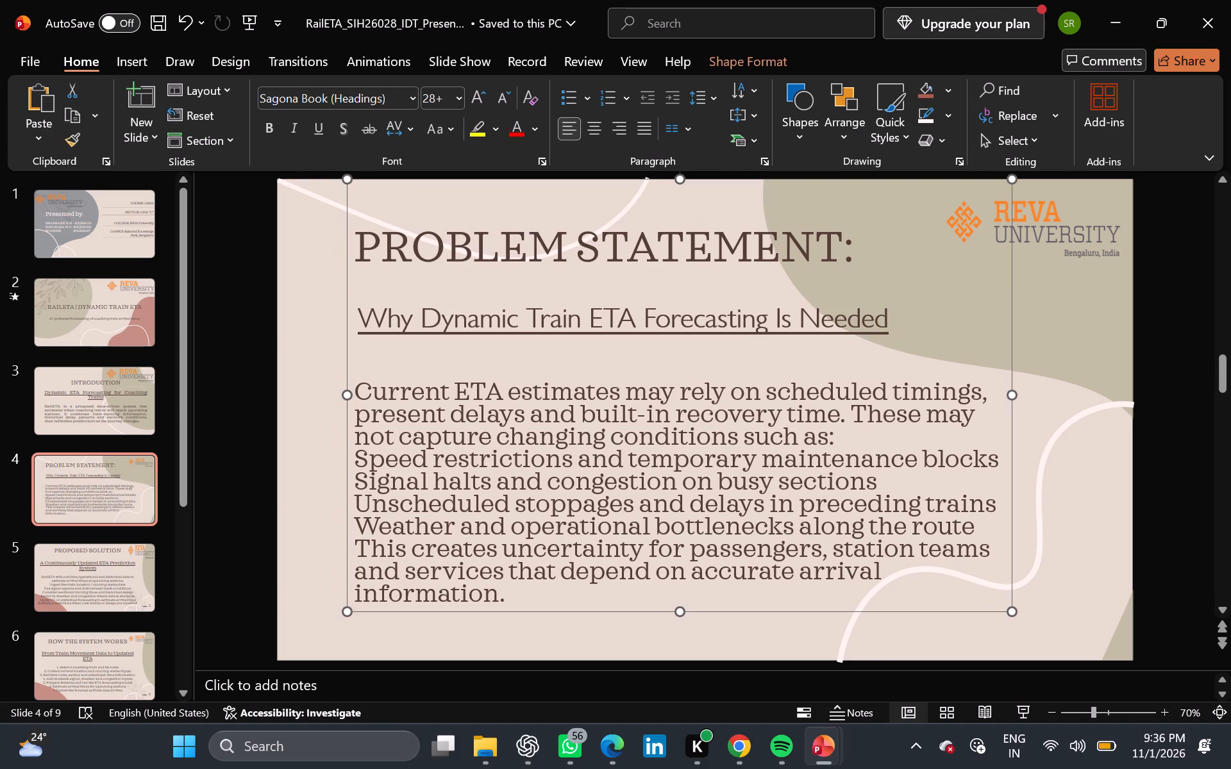
# Nudge the subtitle text box slightly left and up to line it up under the shifted heading.
pyautogui.click(672, 319)
pyautogui.moveTo(642, 295); pyautogui.dragTo(627, 295)
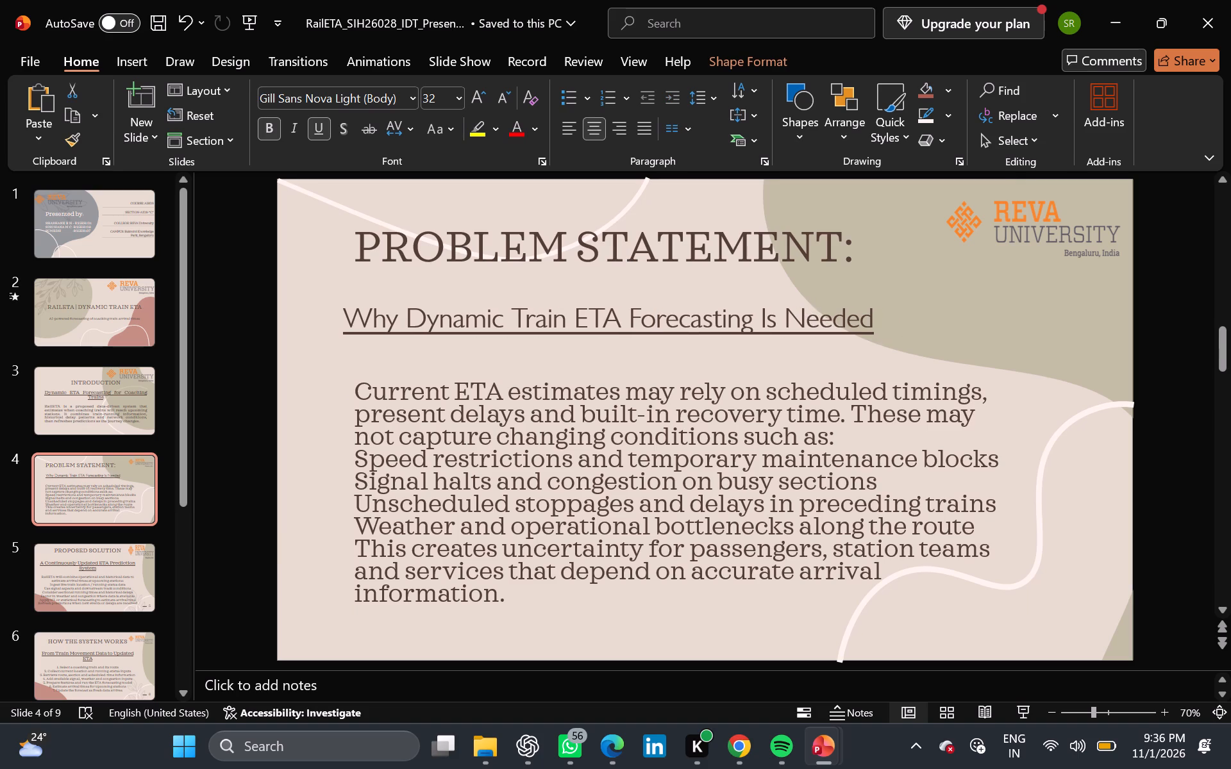
pyautogui.moveTo(627, 295); pyautogui.dragTo(630, 290)
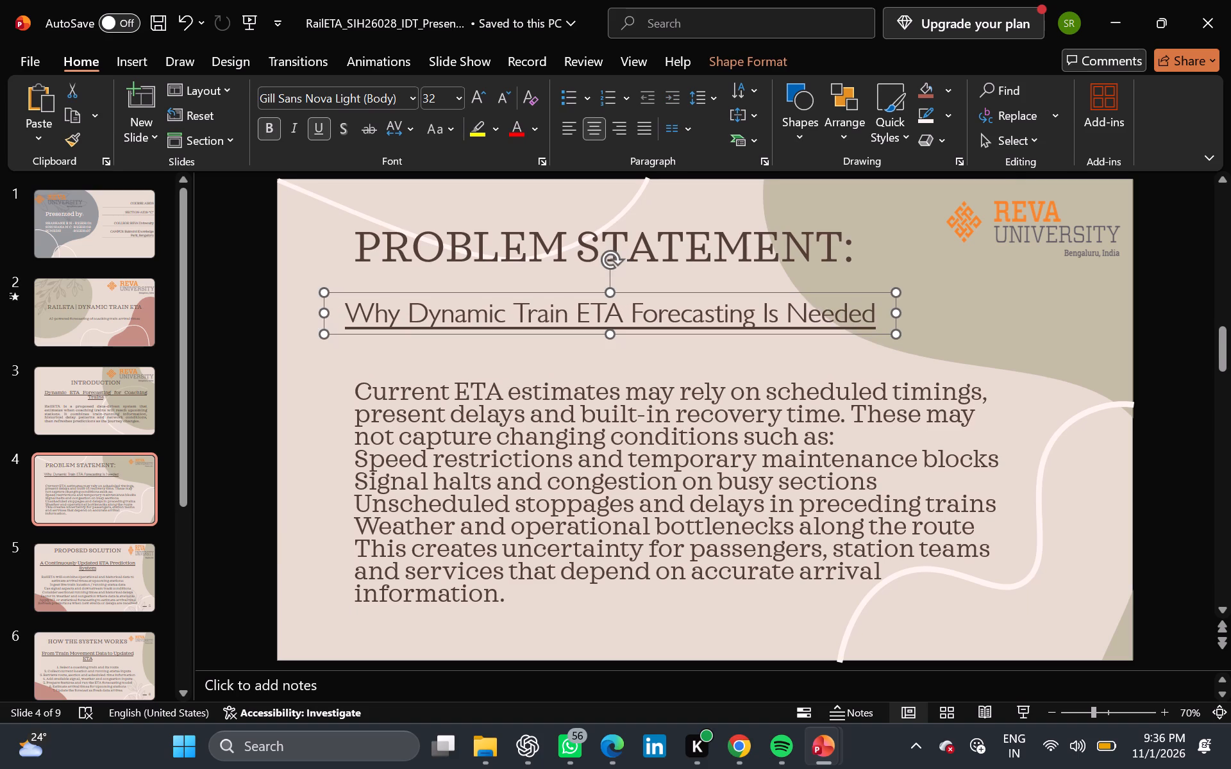
pyautogui.click(991, 274)
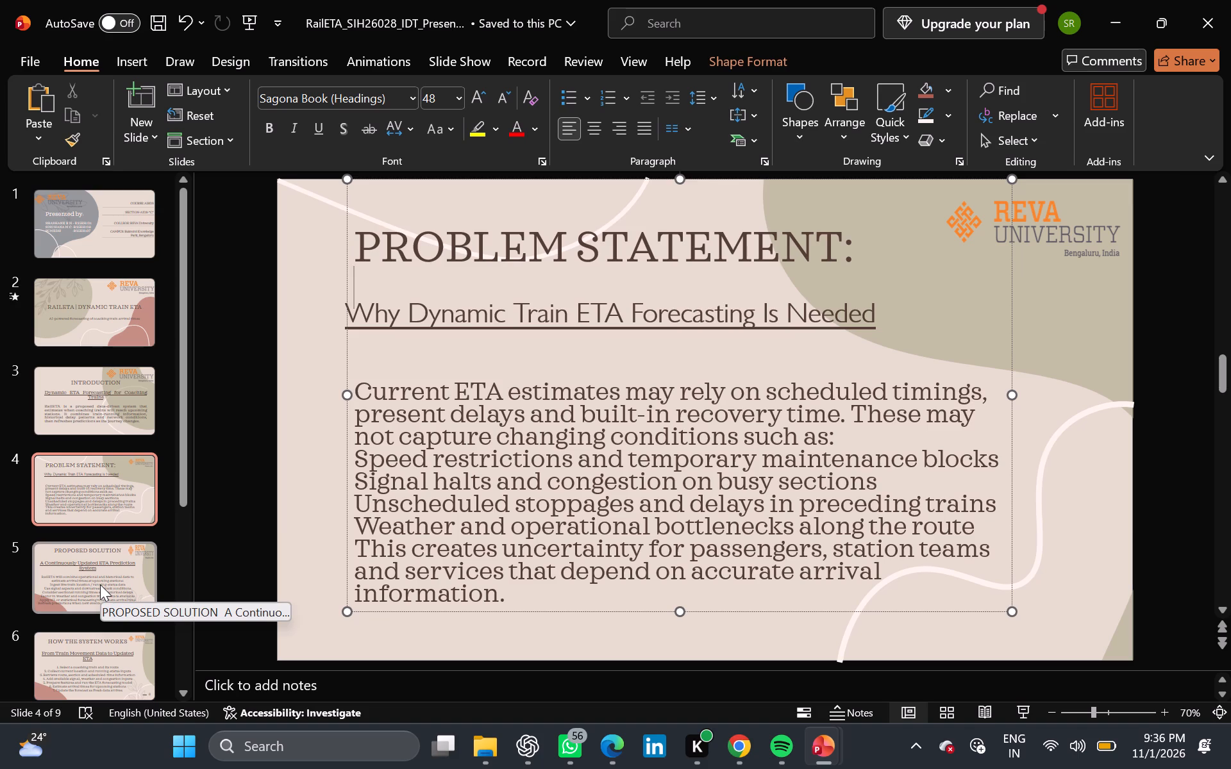
# Compare the subtitle formatting and layout of slide 5, PROPOSED SOLUTION, with slide 4.
pyautogui.click(100, 584)
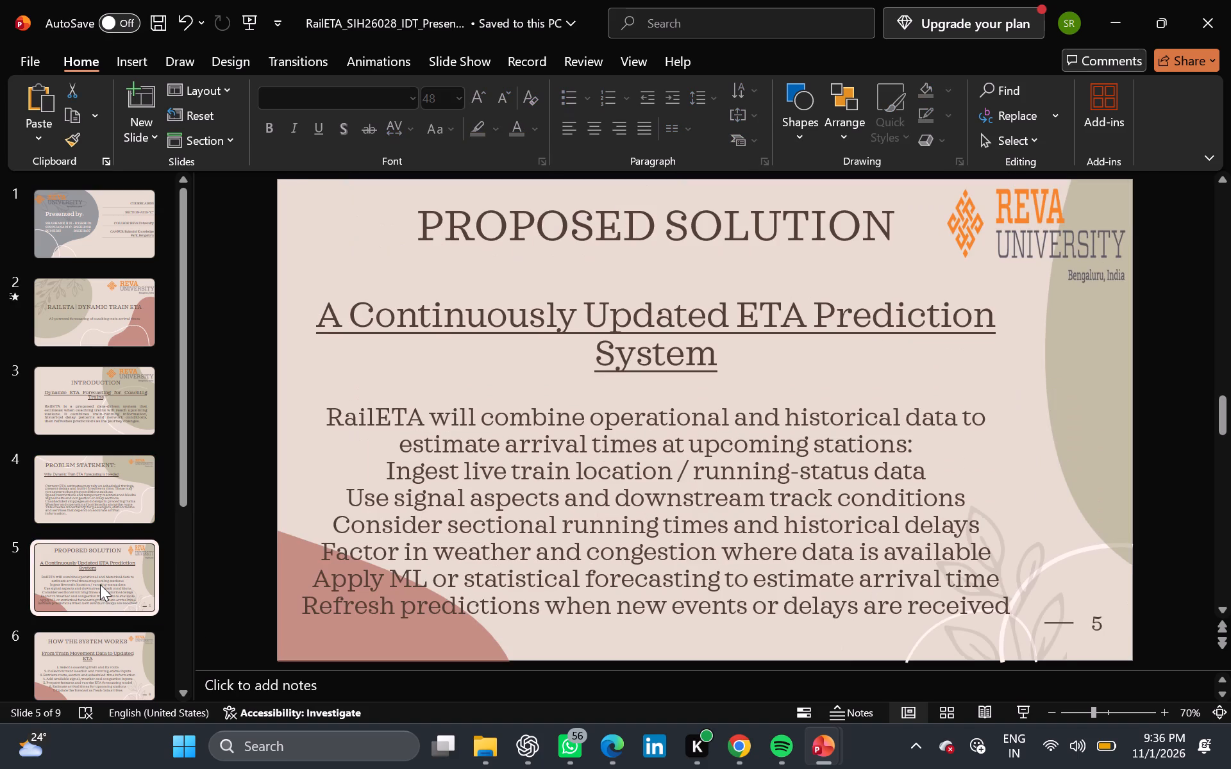
pyautogui.click(112, 489)
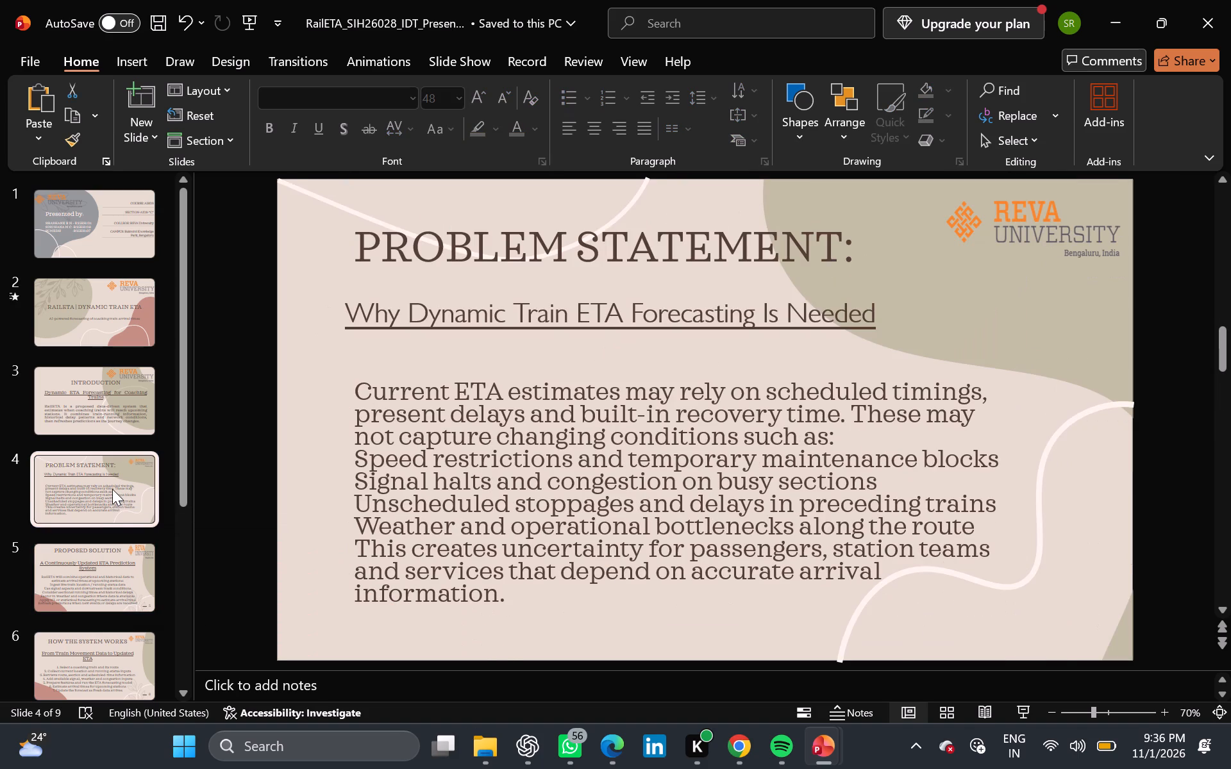
pyautogui.click(105, 581)
pyautogui.tripleClick(442, 331)
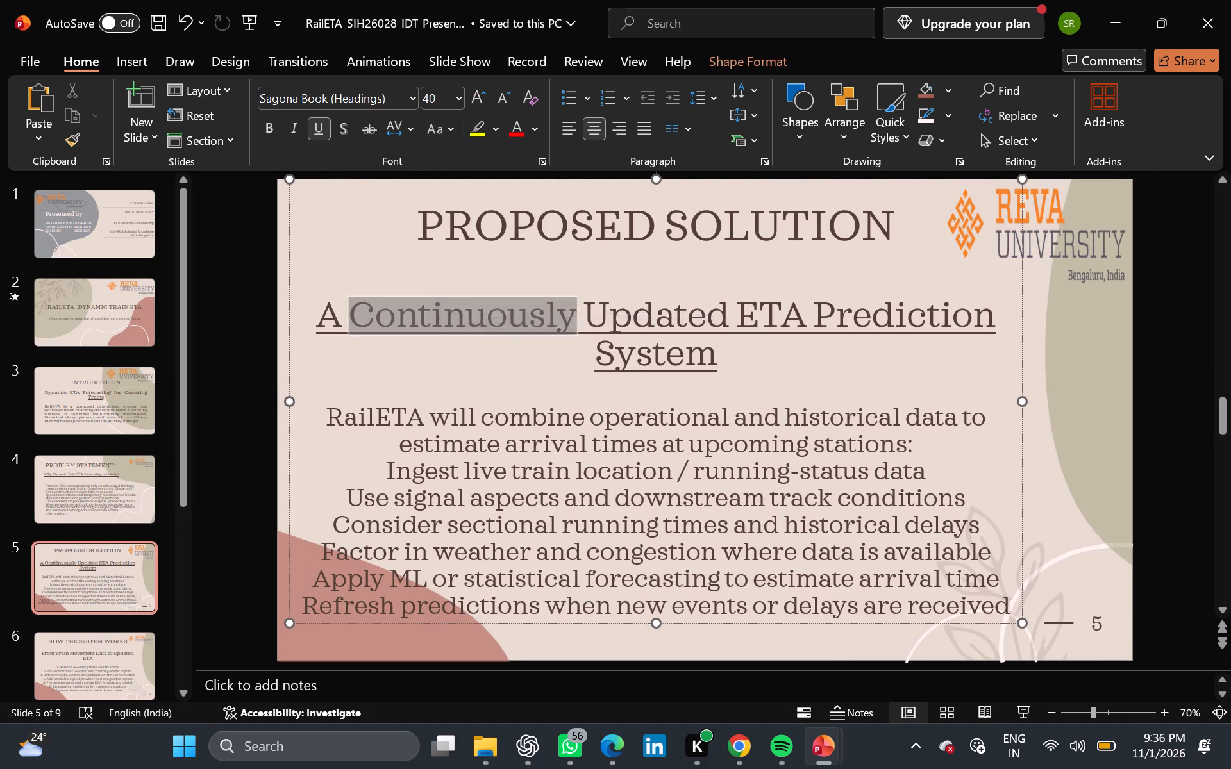
pyautogui.click(442, 331)
pyautogui.doubleClick(441, 327)
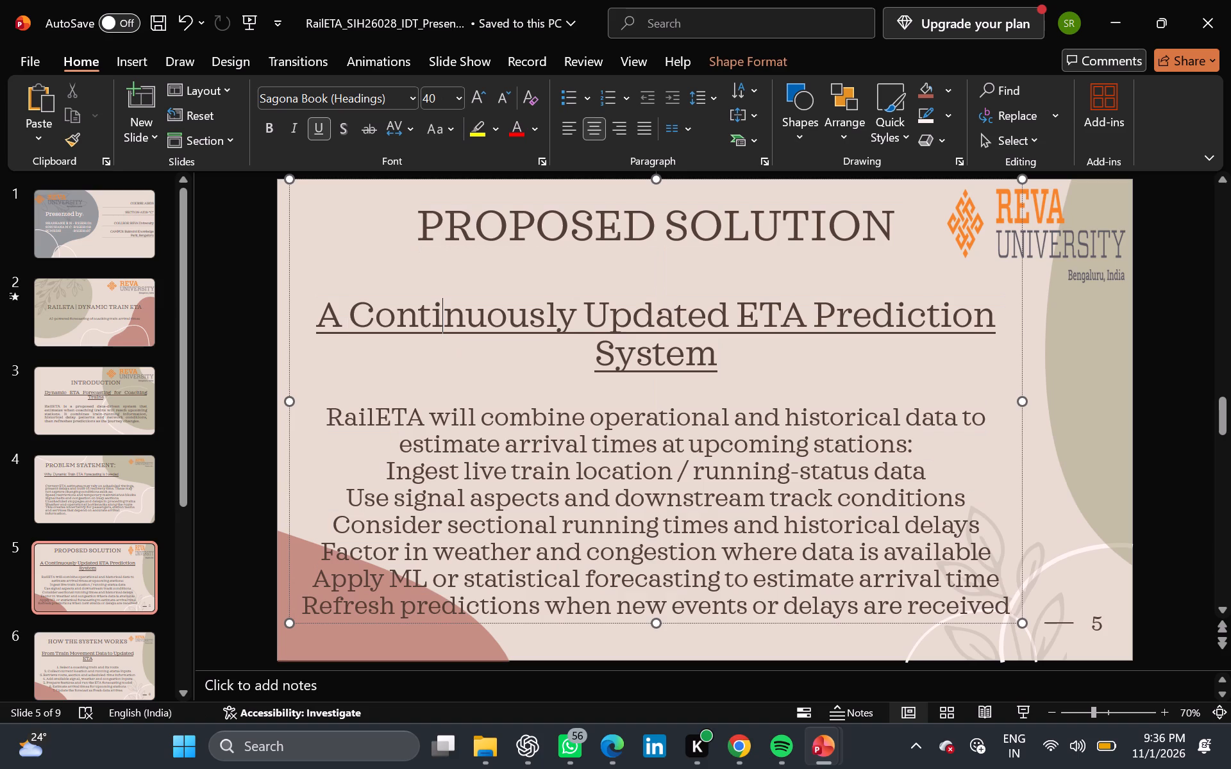
pyautogui.click(111, 495)
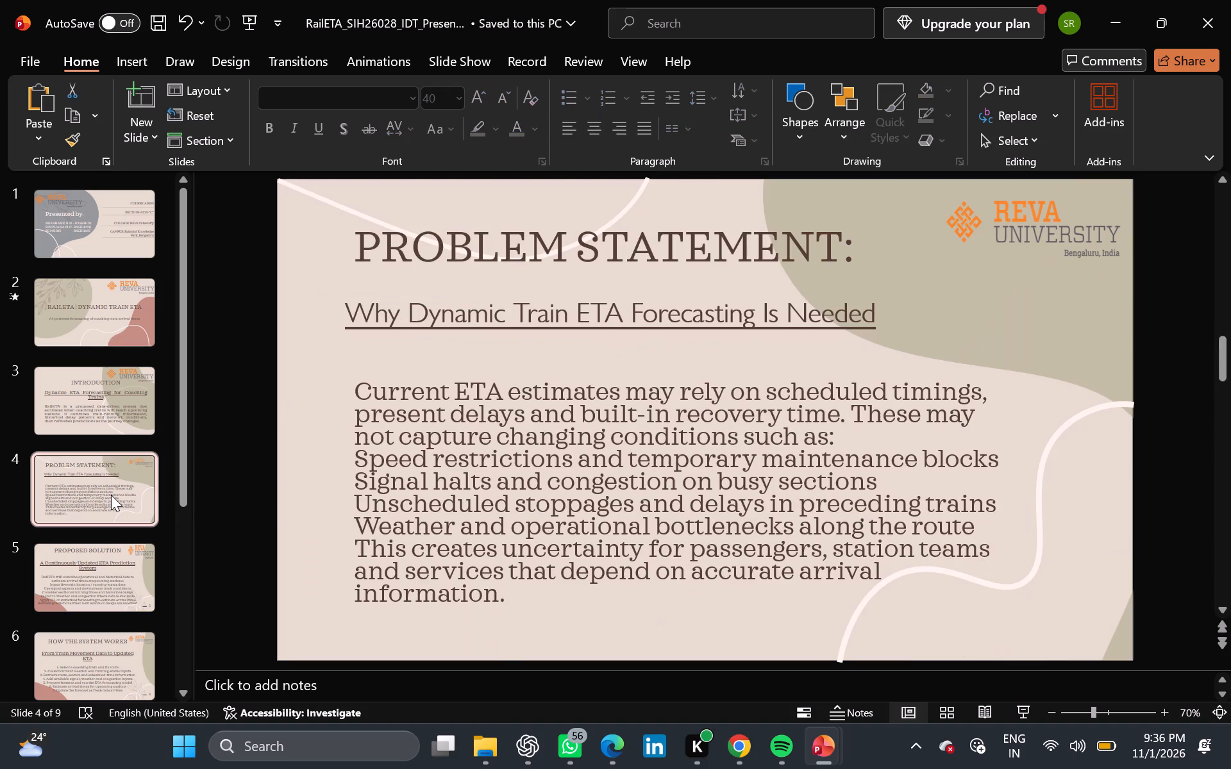
# Enlarge the slide 4 subtitle, Why Dynamic Train ETA Forecasting Is Needed, to 36 pt and widen its text box slightly.
pyautogui.tripleClick(467, 308)
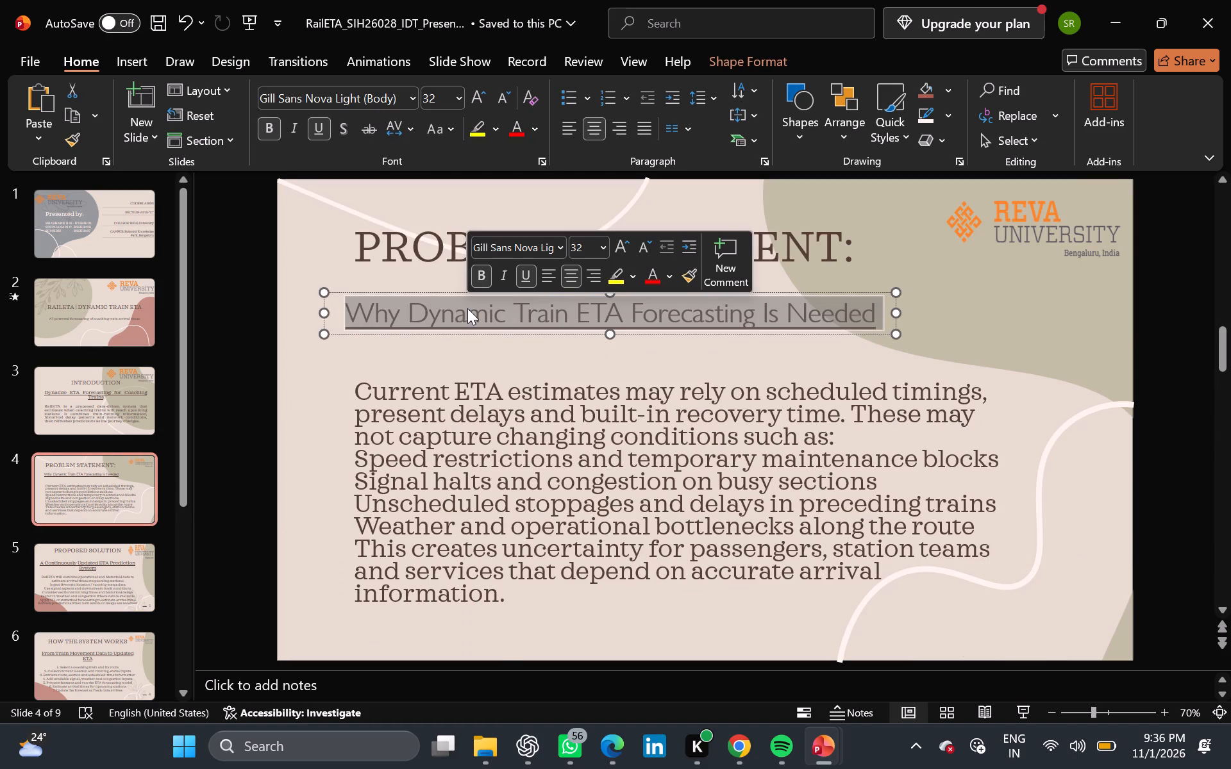
pyautogui.click(473, 99)
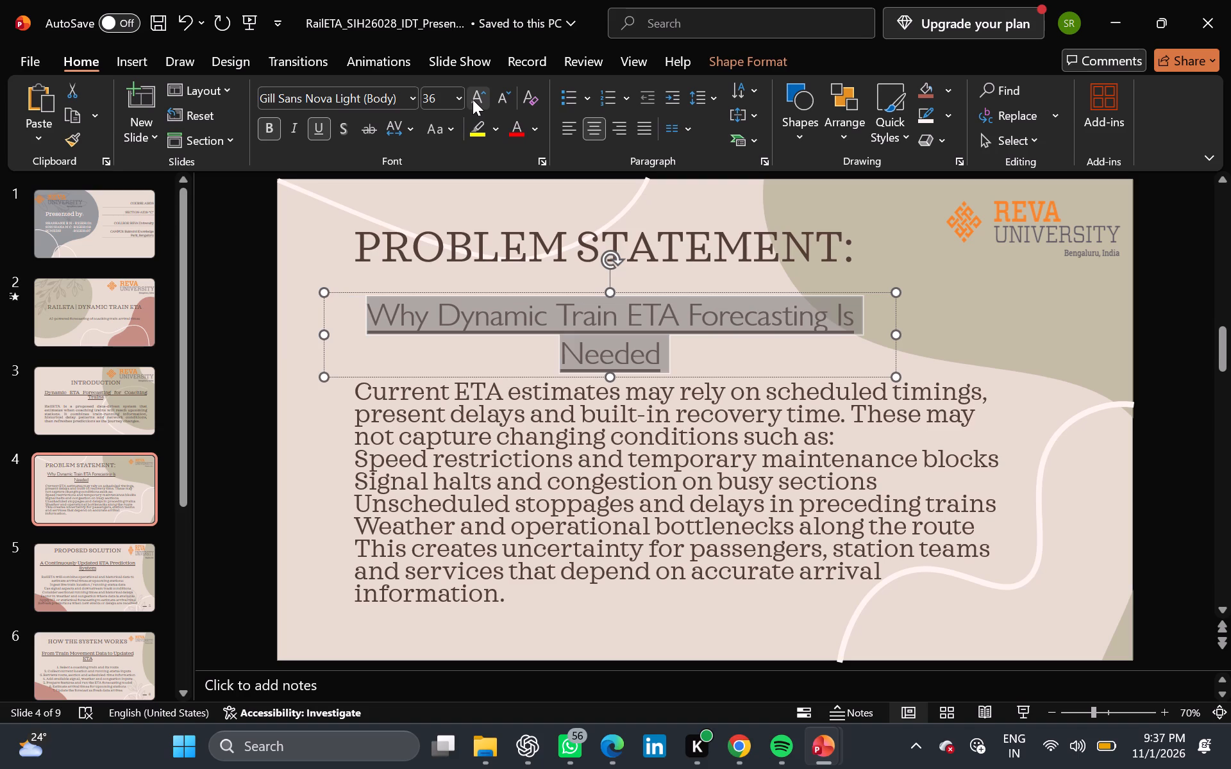
pyautogui.moveTo(897, 336); pyautogui.dragTo(903, 335)
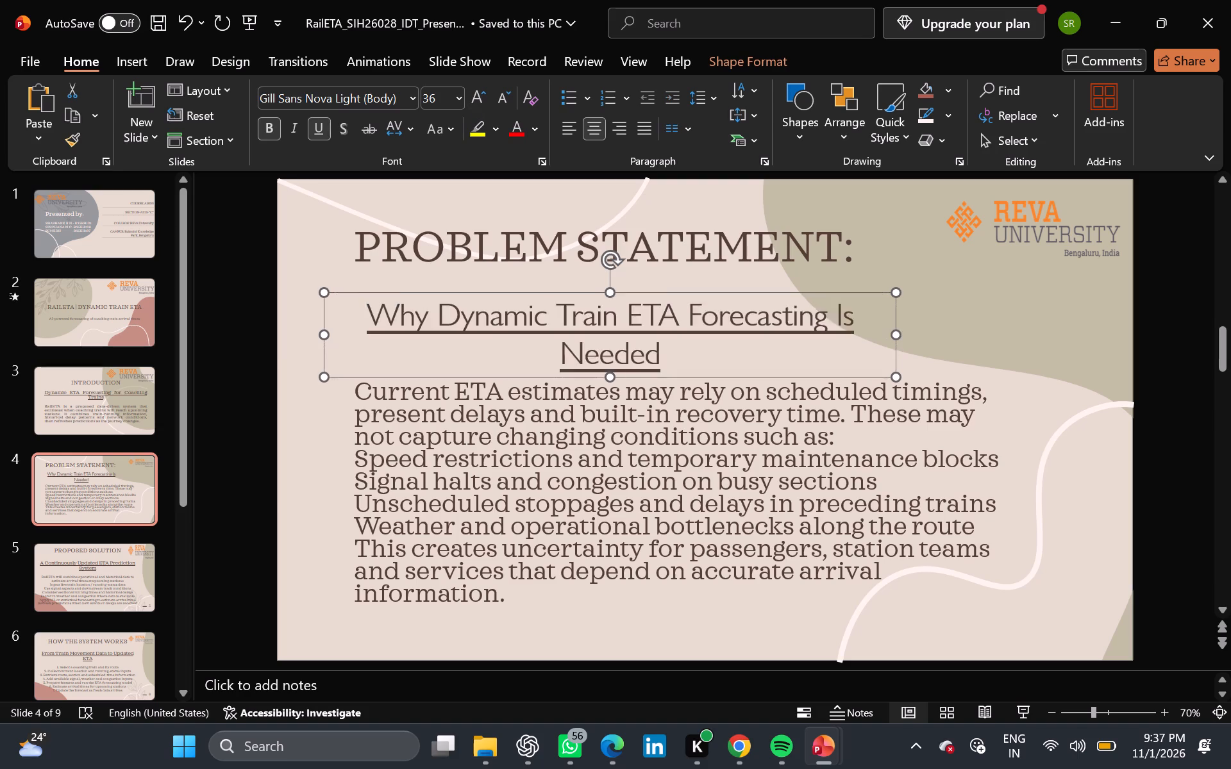
pyautogui.moveTo(903, 335); pyautogui.dragTo(925, 327)
pyautogui.click(1026, 334)
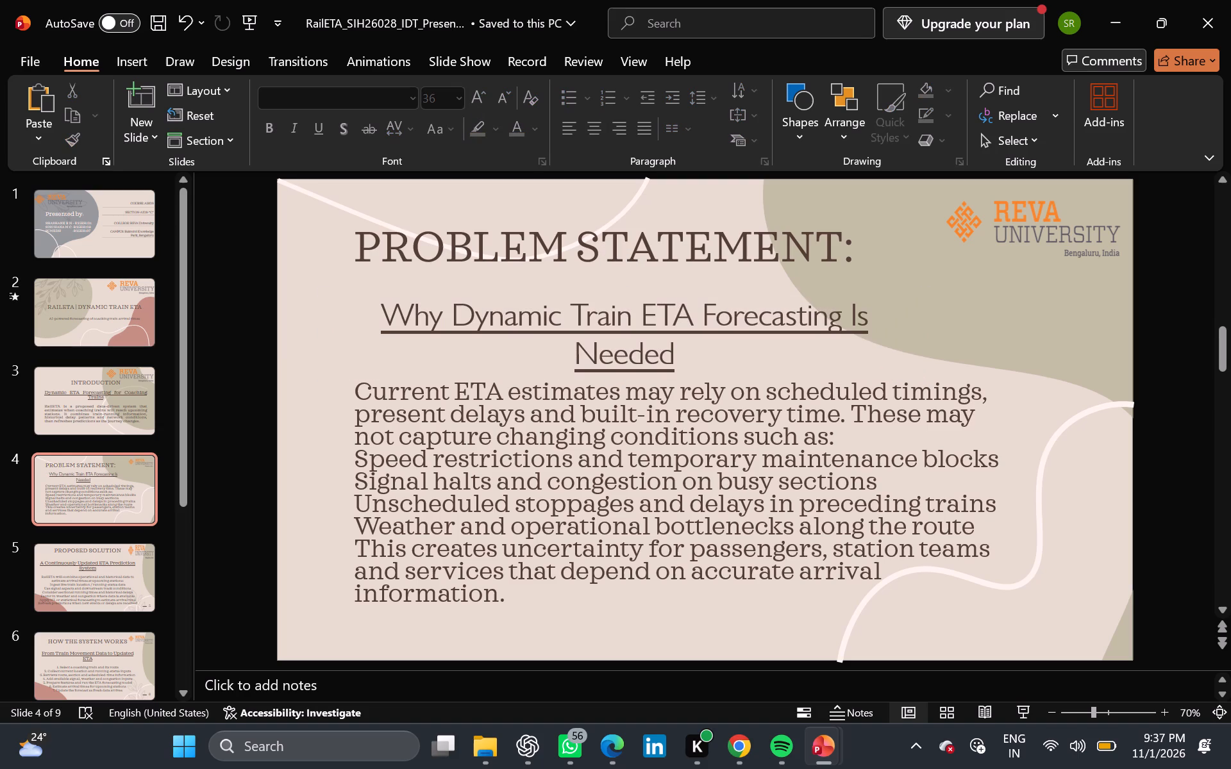
# Move the subtitle text box slightly up and left so the two-line subtitle sits between the PROBLEM STATEMENT heading and the body text.
pyautogui.click(699, 354)
pyautogui.moveTo(639, 293); pyautogui.dragTo(639, 285)
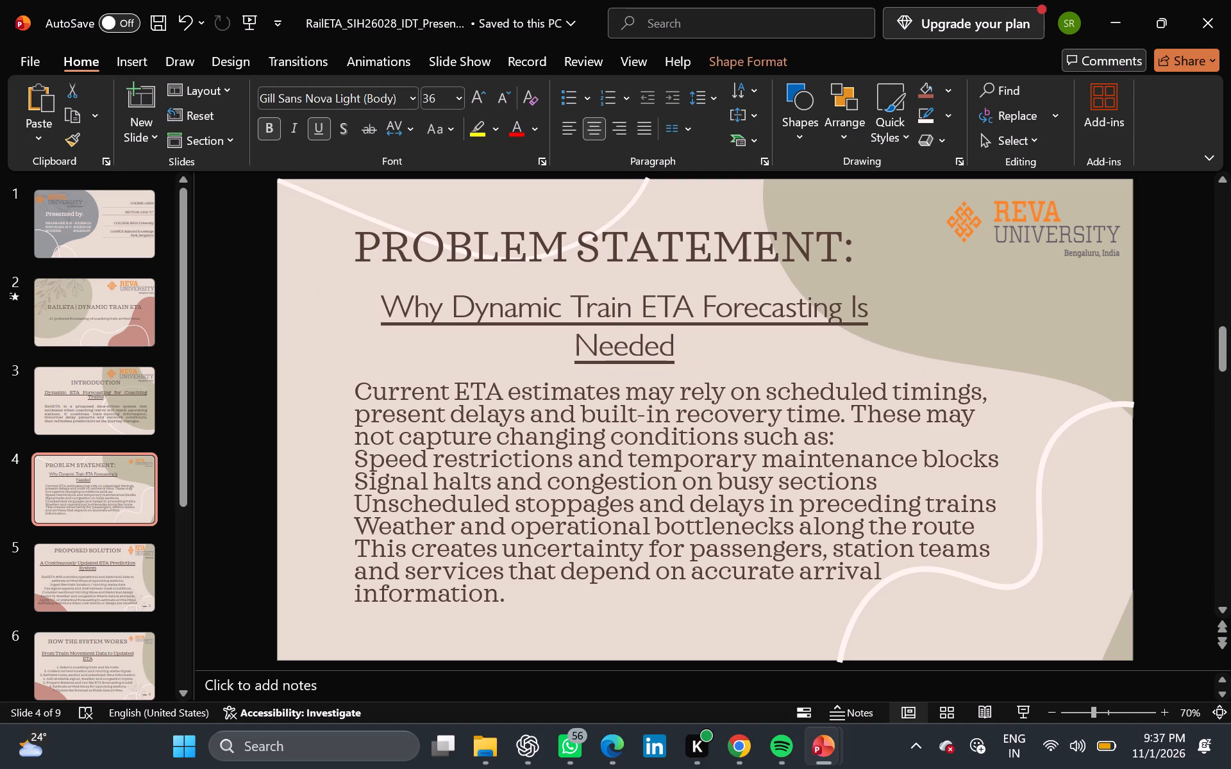
pyautogui.moveTo(639, 285); pyautogui.dragTo(626, 289)
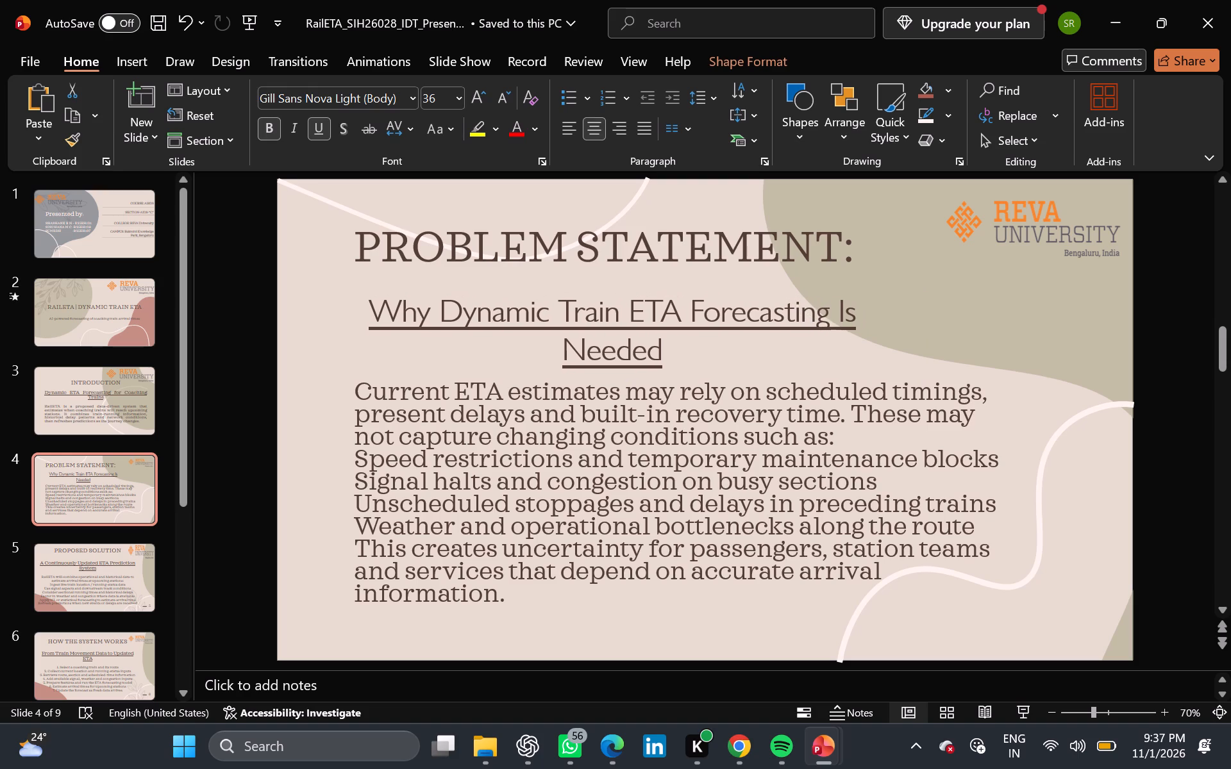
pyautogui.moveTo(626, 289); pyautogui.dragTo(624, 286)
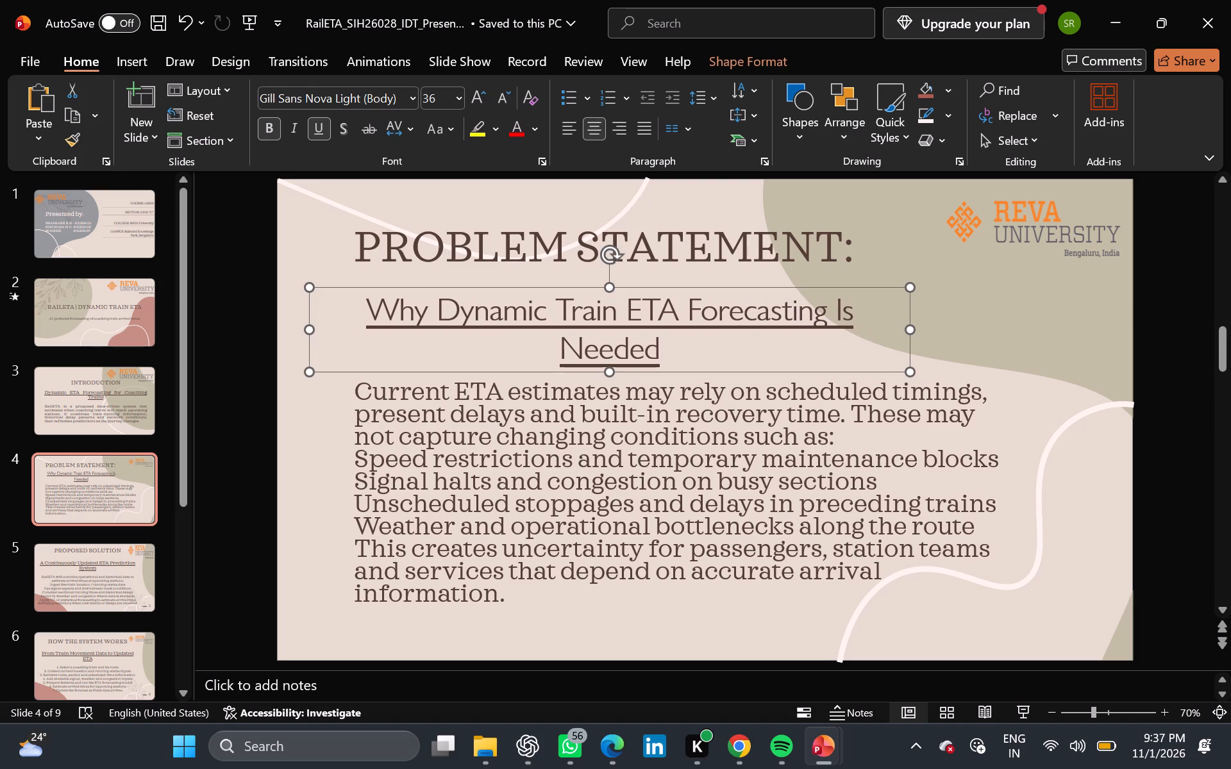
pyautogui.moveTo(620, 286); pyautogui.dragTo(608, 280)
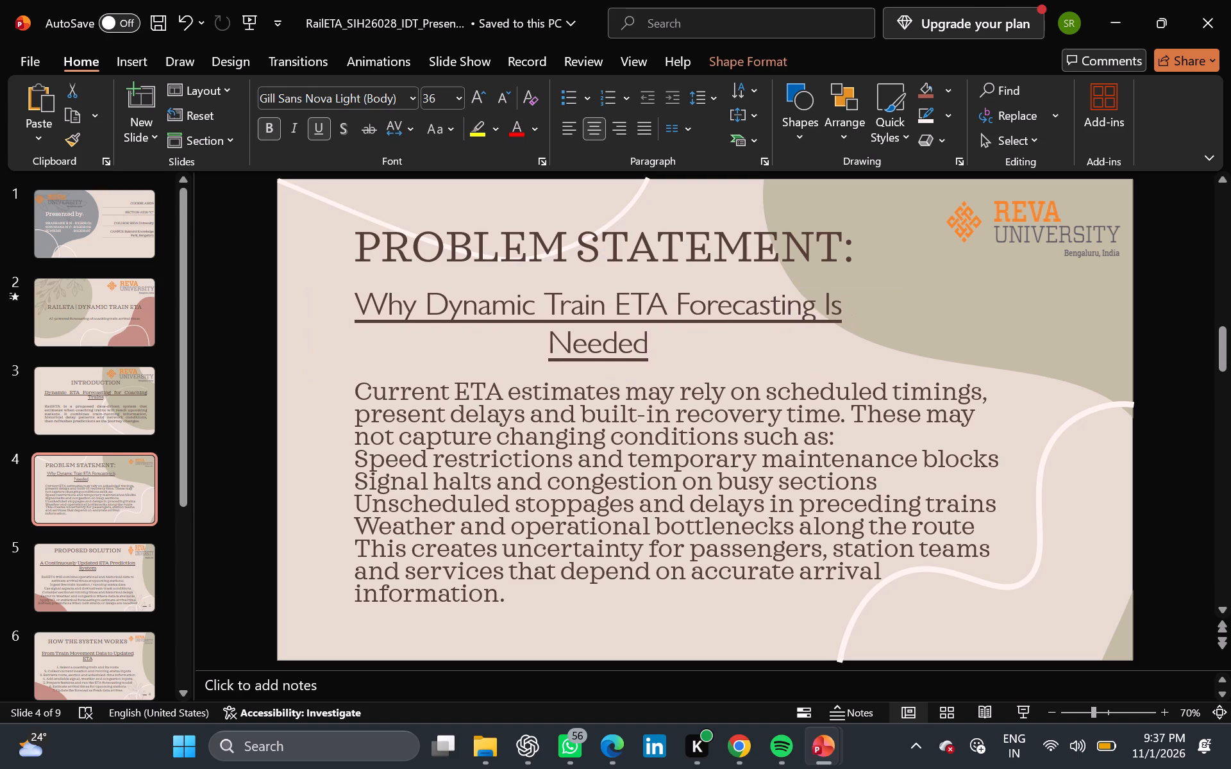
pyautogui.moveTo(608, 280); pyautogui.dragTo(604, 277)
pyautogui.click(980, 347)
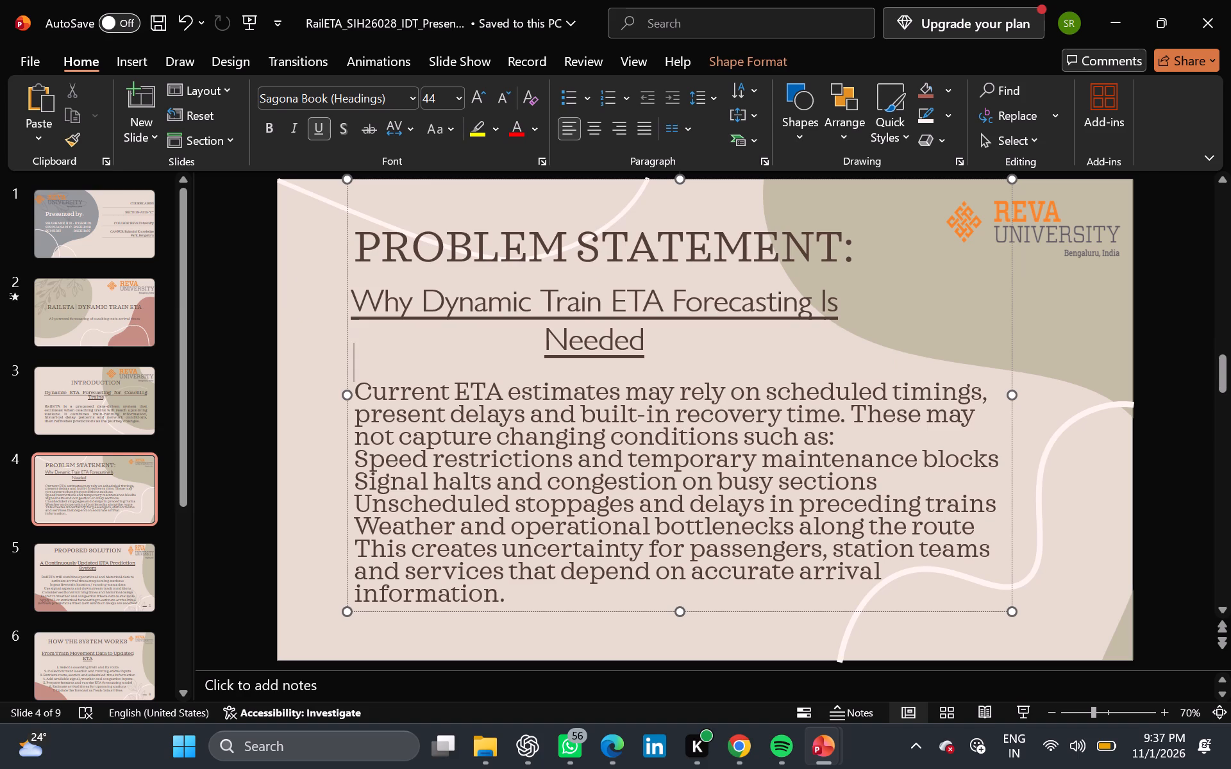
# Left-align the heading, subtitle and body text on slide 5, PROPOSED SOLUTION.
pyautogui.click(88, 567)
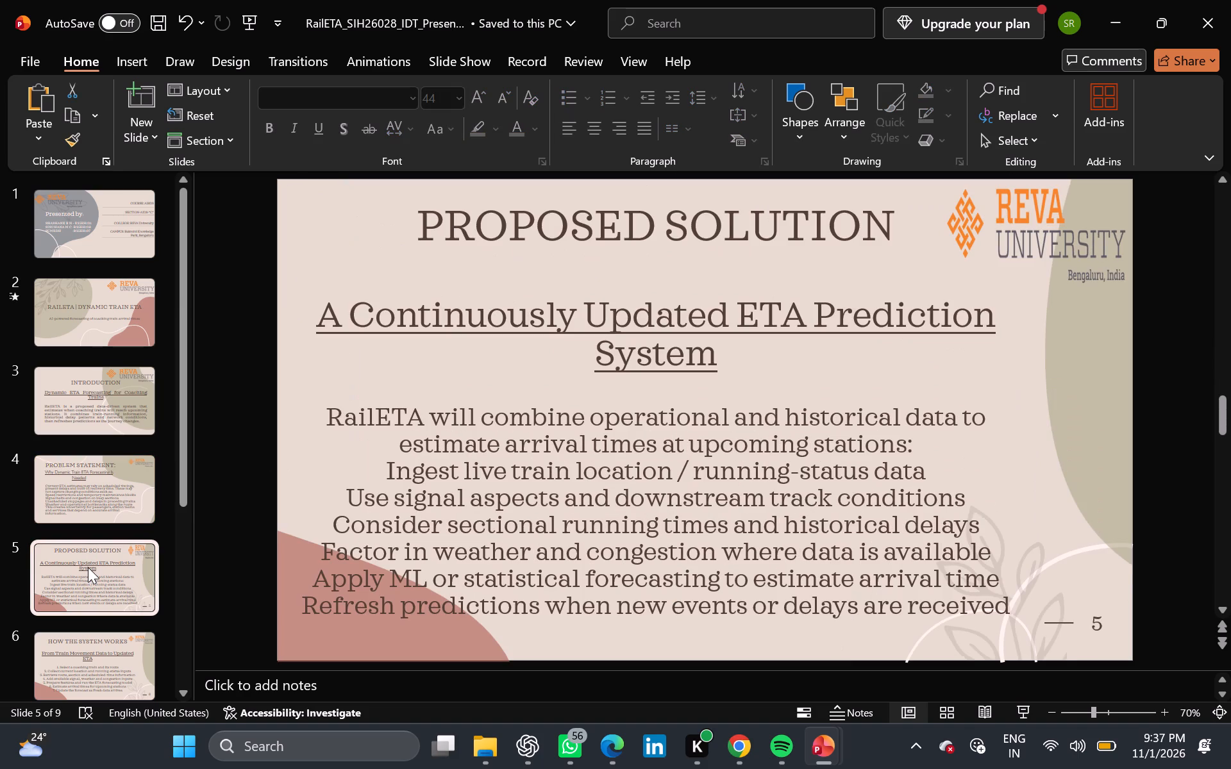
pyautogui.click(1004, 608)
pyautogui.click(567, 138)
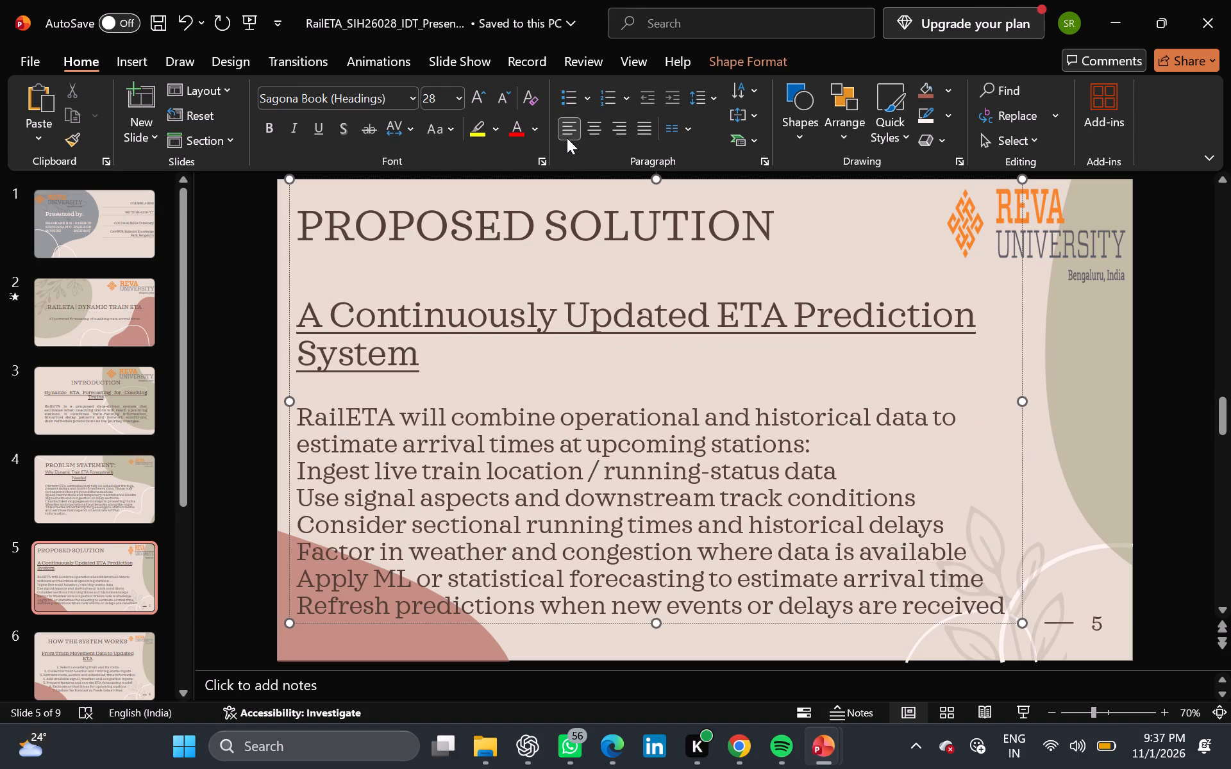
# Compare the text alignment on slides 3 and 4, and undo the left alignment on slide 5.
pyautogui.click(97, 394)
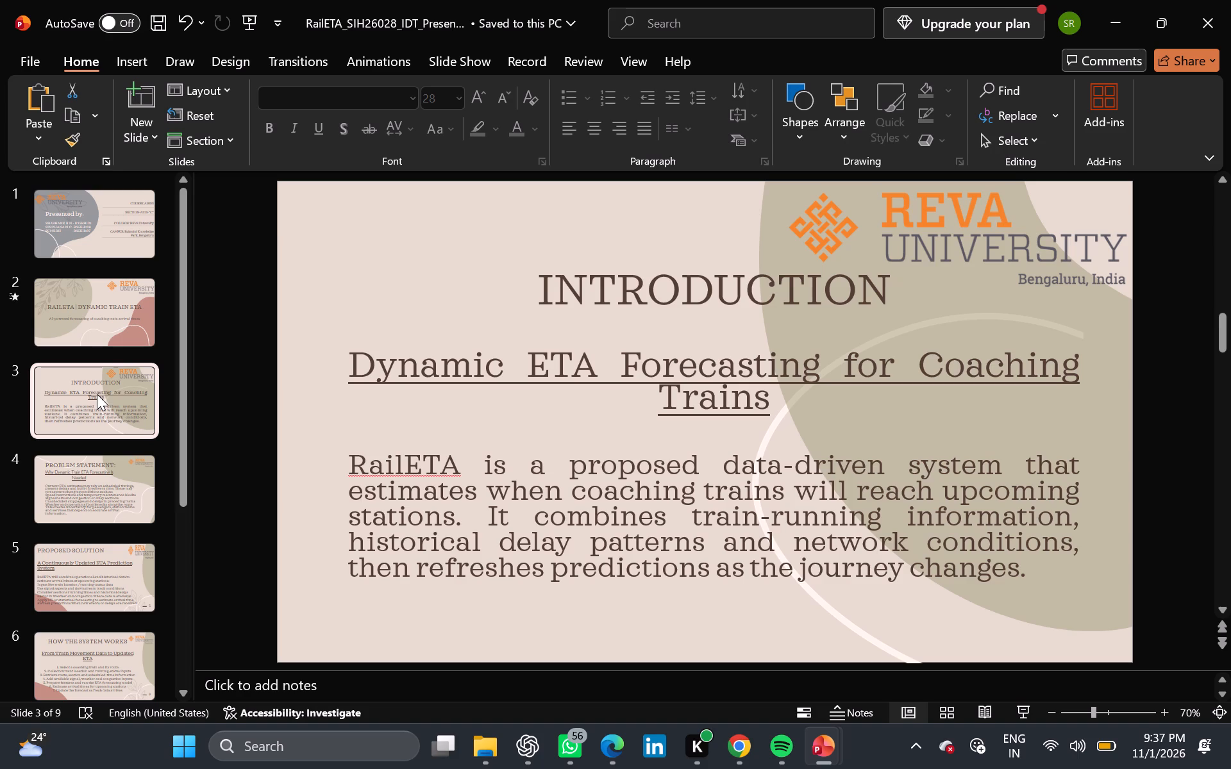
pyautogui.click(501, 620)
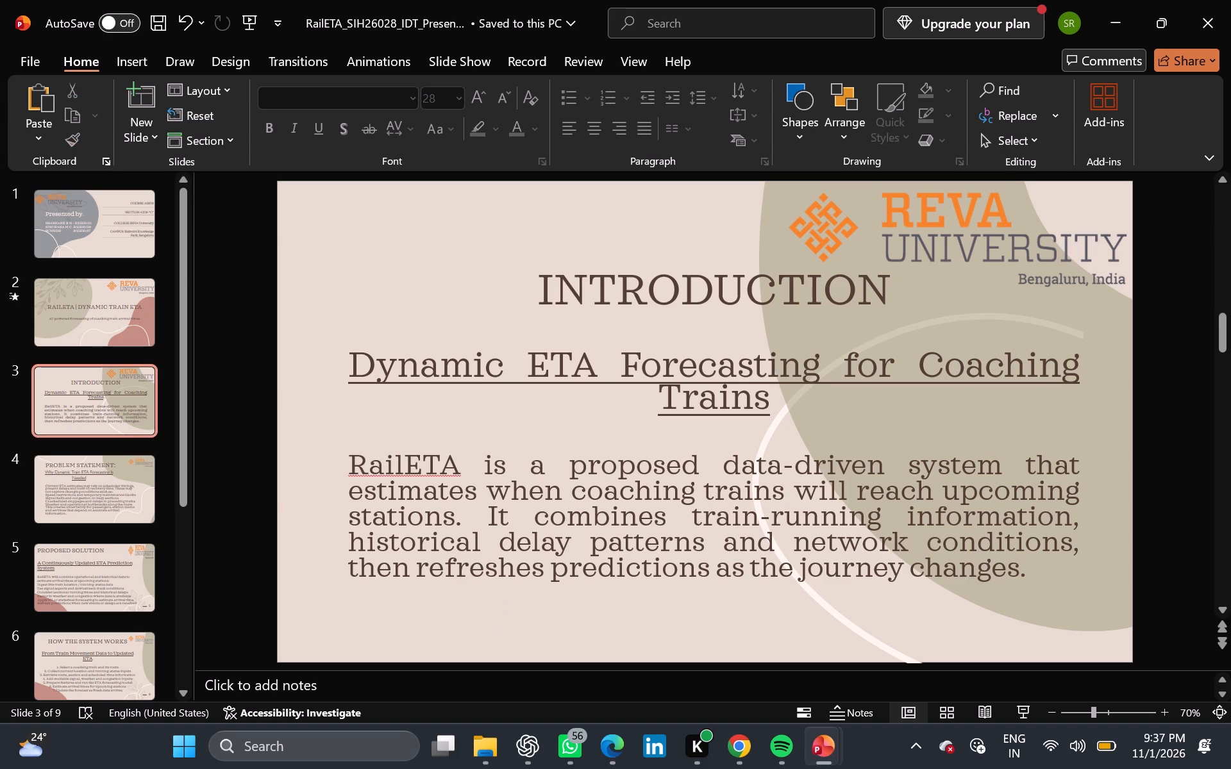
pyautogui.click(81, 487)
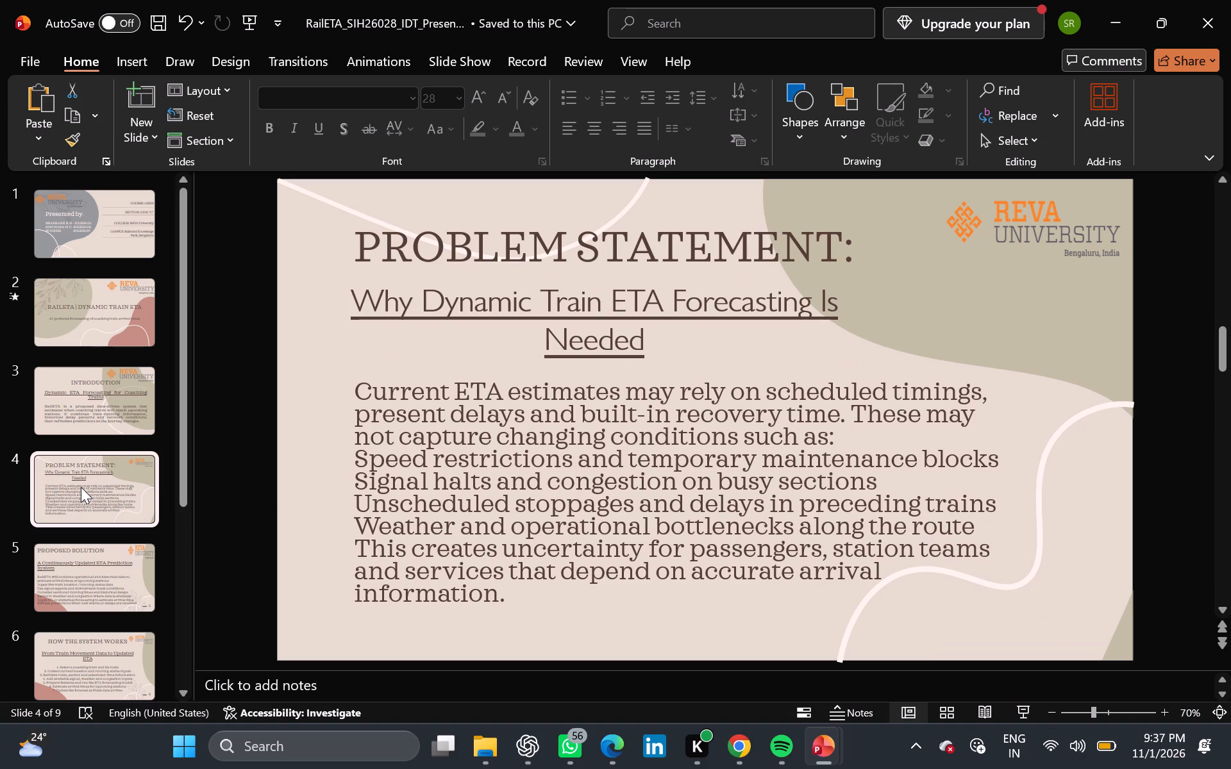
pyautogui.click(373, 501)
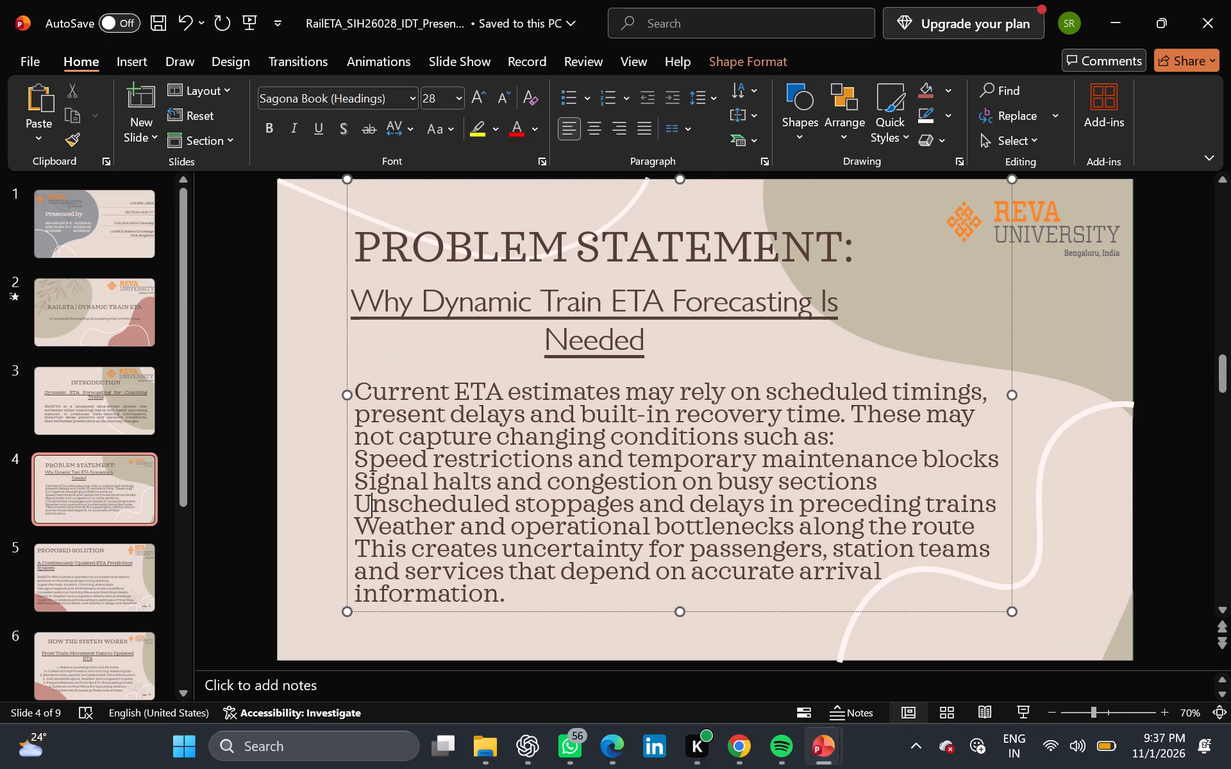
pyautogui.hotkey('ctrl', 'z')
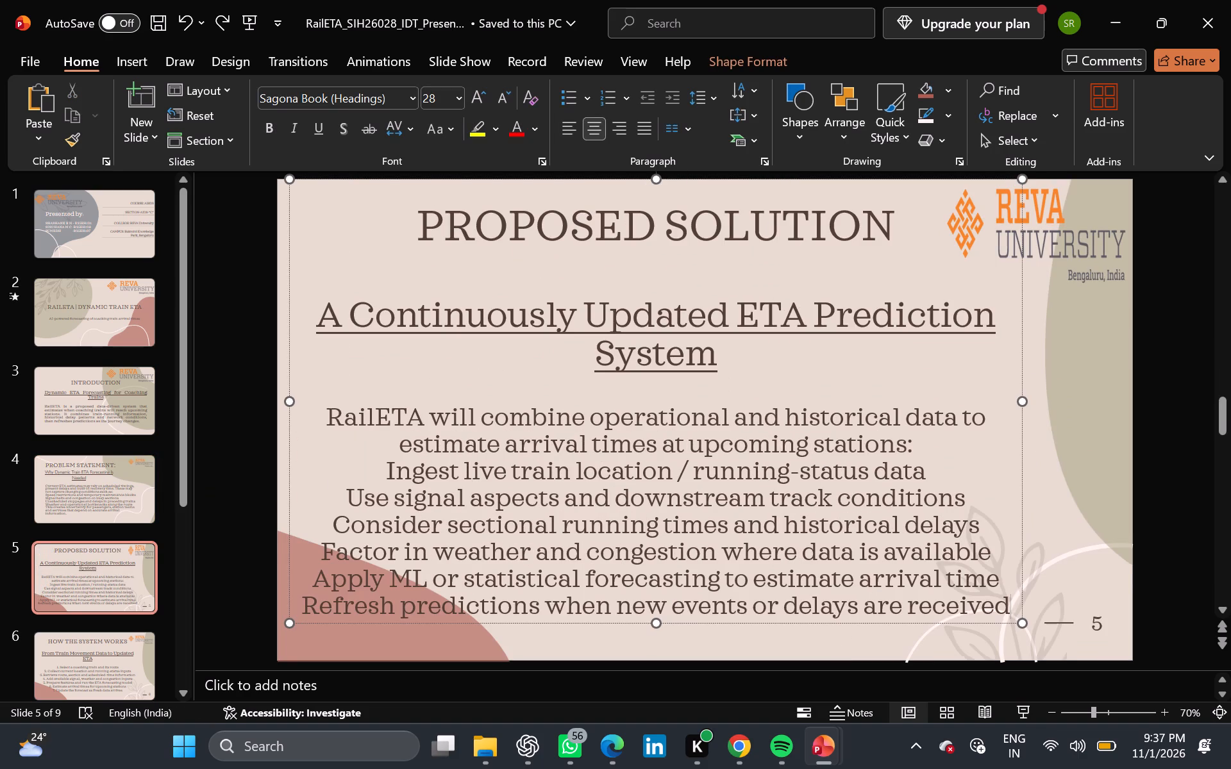
# Left-align the heading, subtitle and numbered list on slide 6, HOW THE SYSTEM WORKS.
pyautogui.scroll(-1, 83, 584)
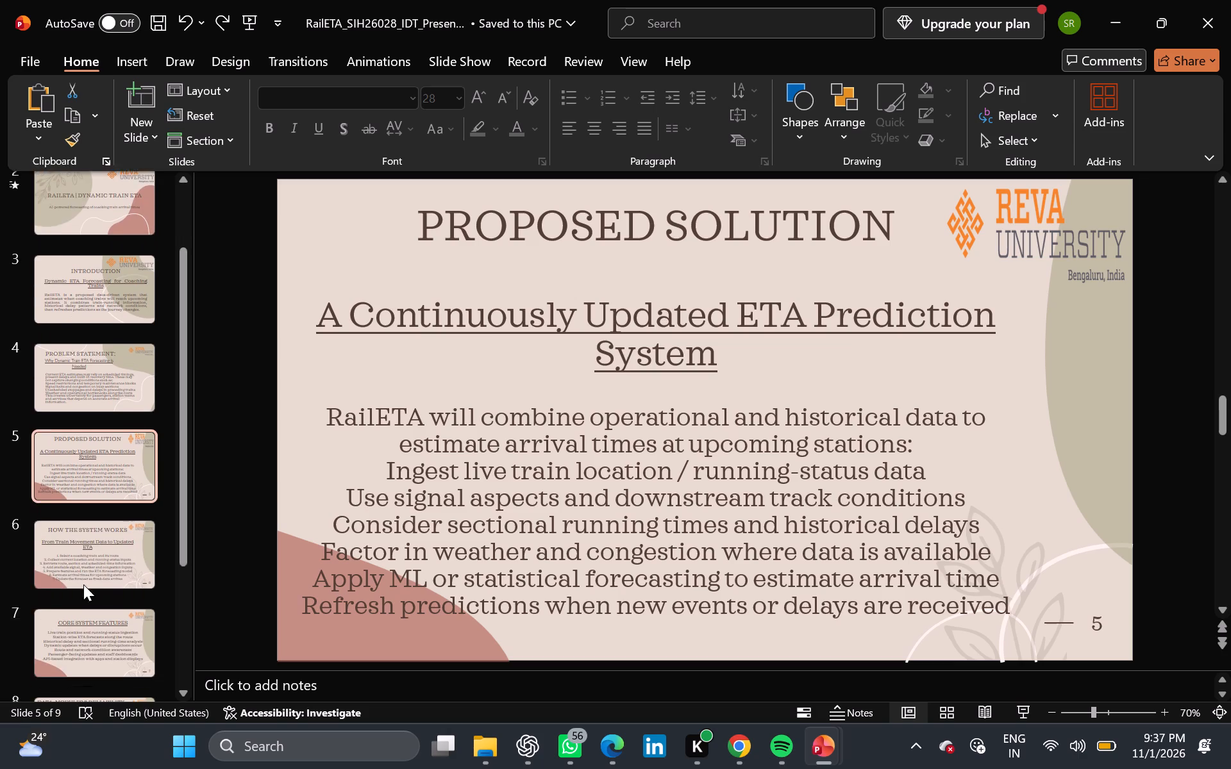
pyautogui.scroll(-1, 83, 584)
pyautogui.click(97, 495)
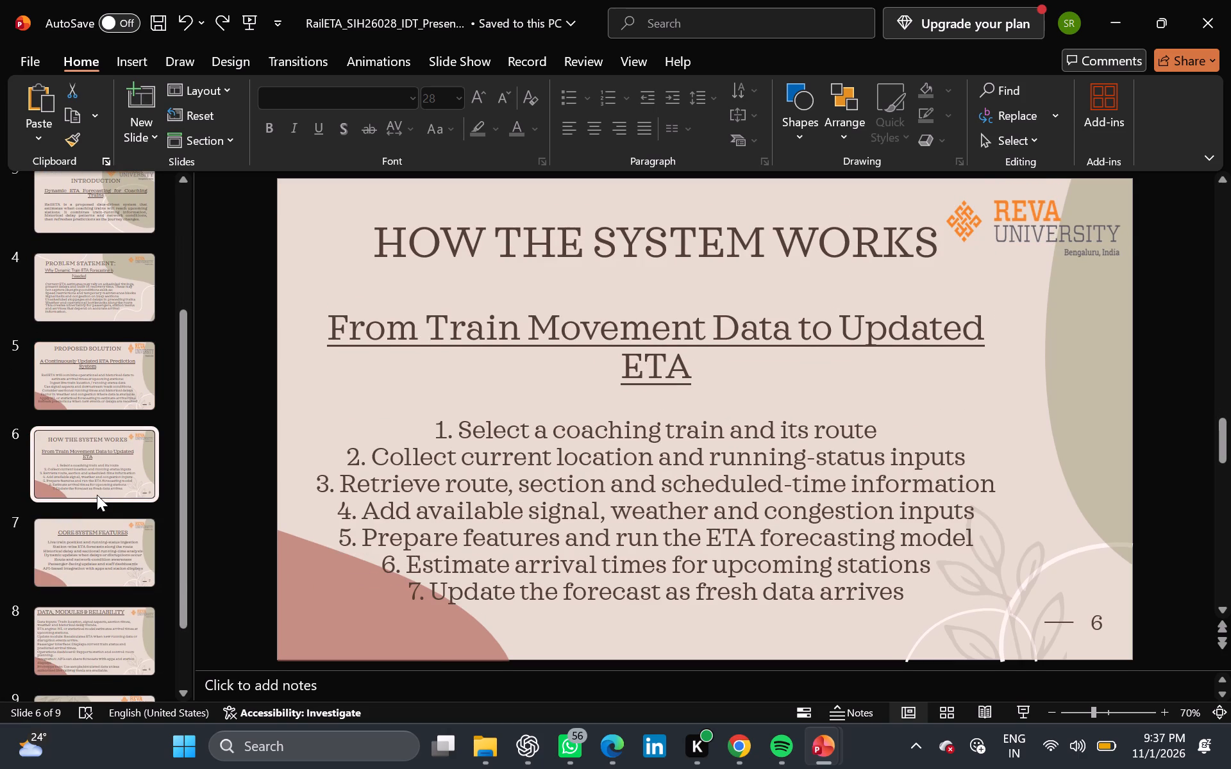
pyautogui.moveTo(911, 601); pyautogui.dragTo(465, 423)
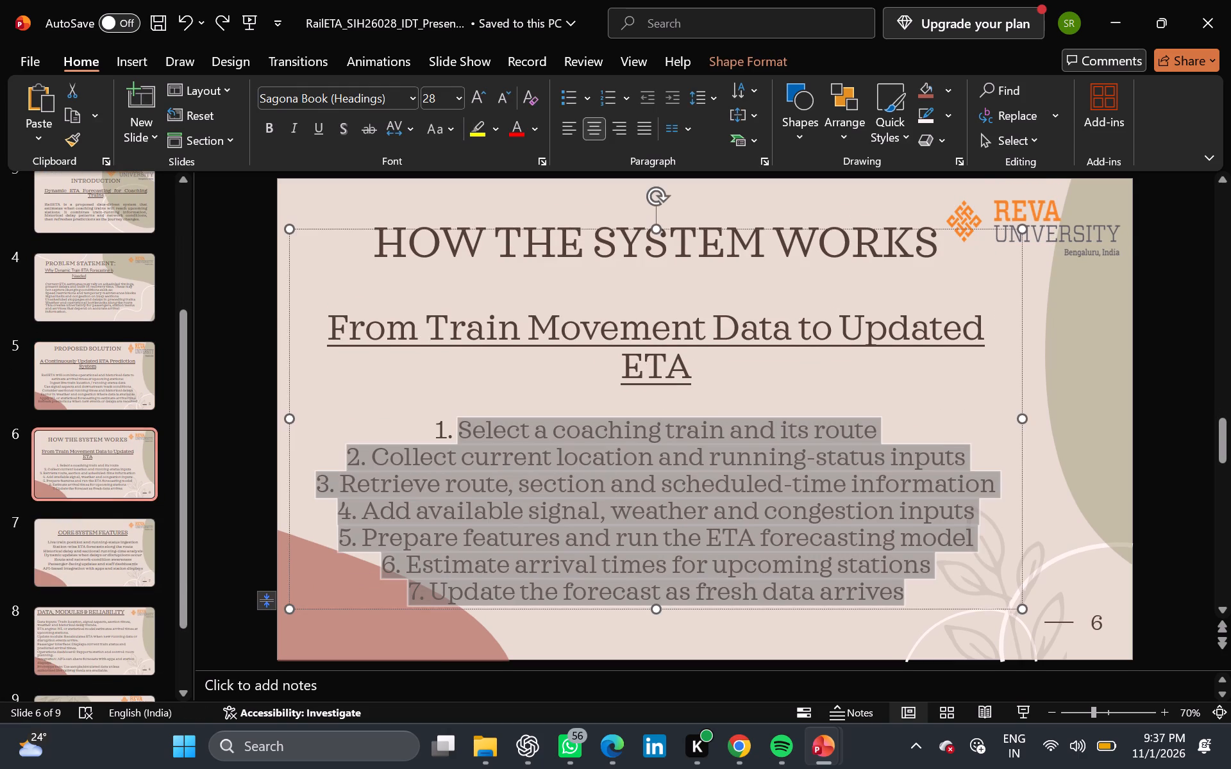
pyautogui.moveTo(465, 423); pyautogui.dragTo(431, 429)
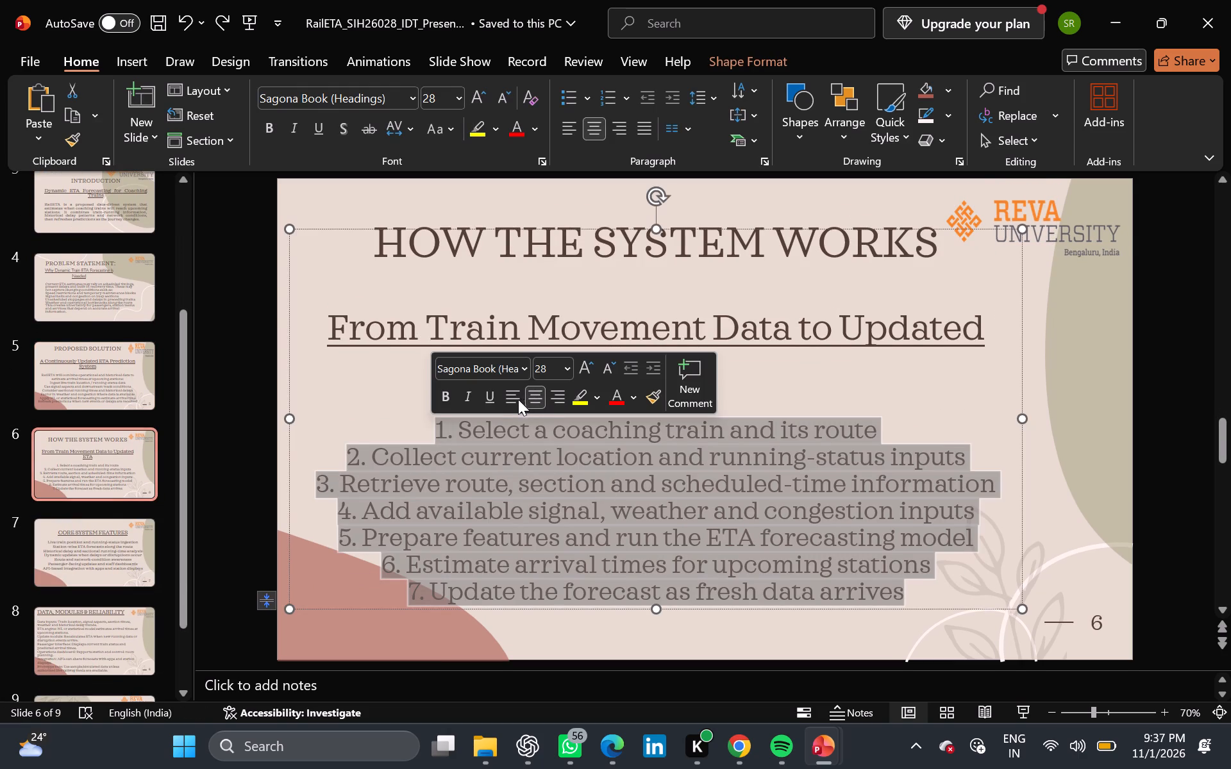
pyautogui.click(509, 399)
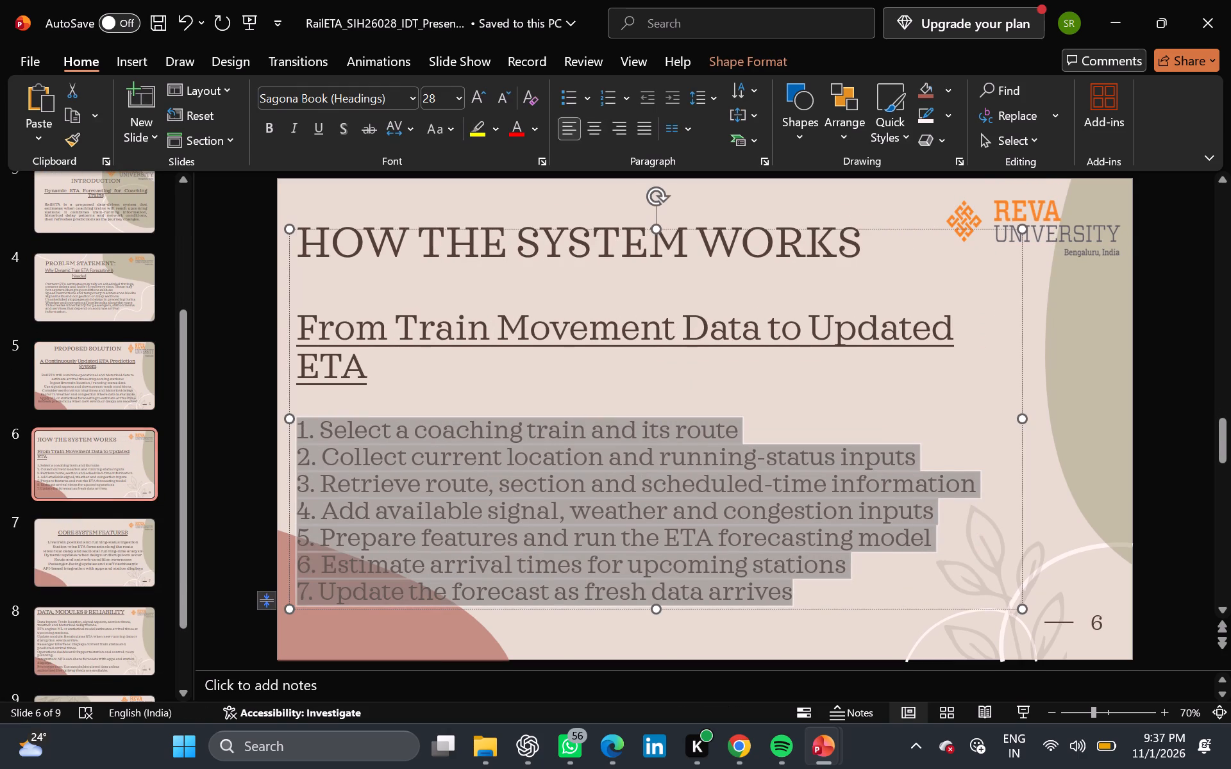
pyautogui.click(532, 388)
pyautogui.click(494, 381)
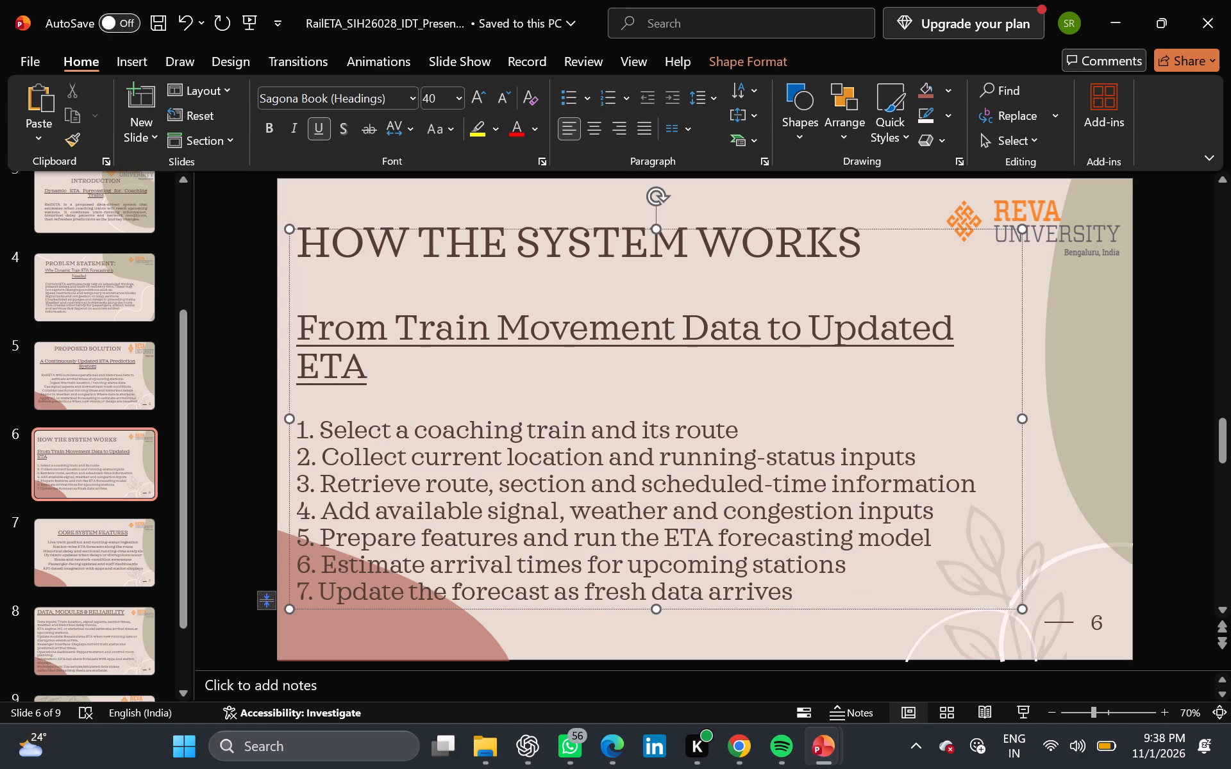
# Reduce the slide 6 subtitle, From Train Movement Data to Updated ETA, to 36 pt.
pyautogui.click(408, 358)
pyautogui.click(394, 358)
pyautogui.moveTo(394, 358); pyautogui.dragTo(308, 329)
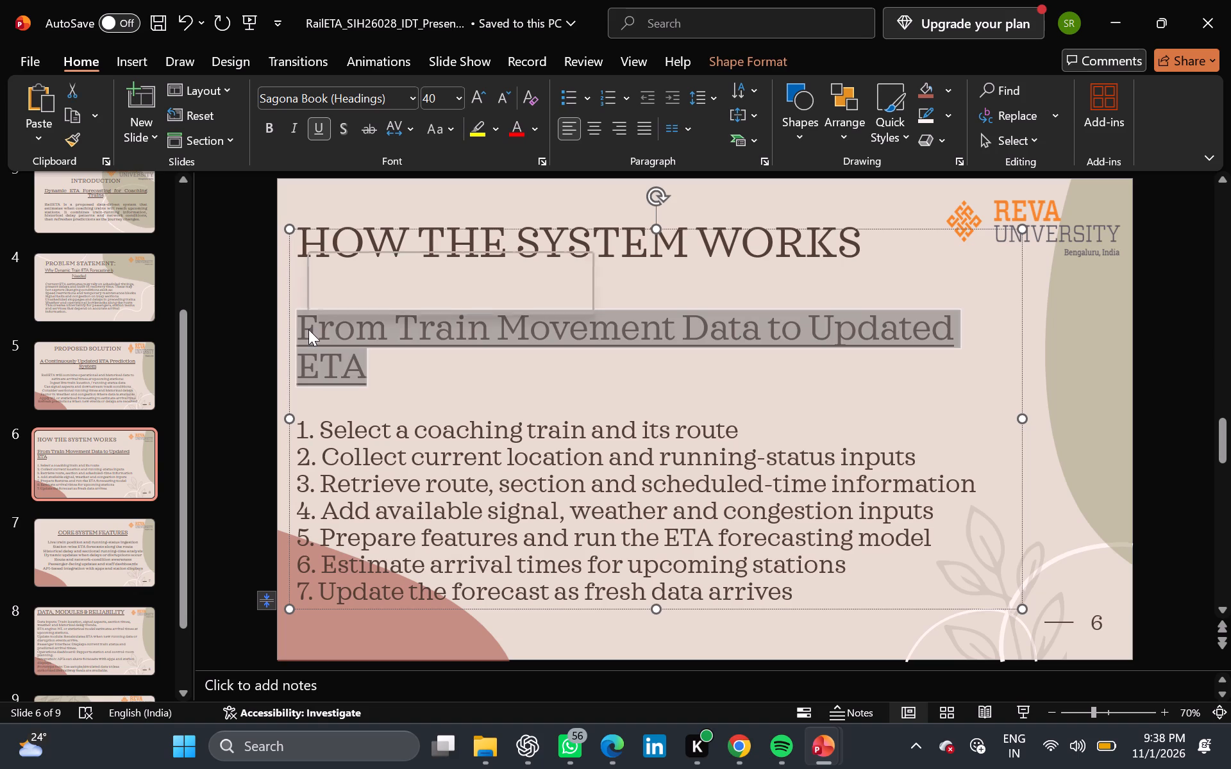
pyautogui.click(481, 268)
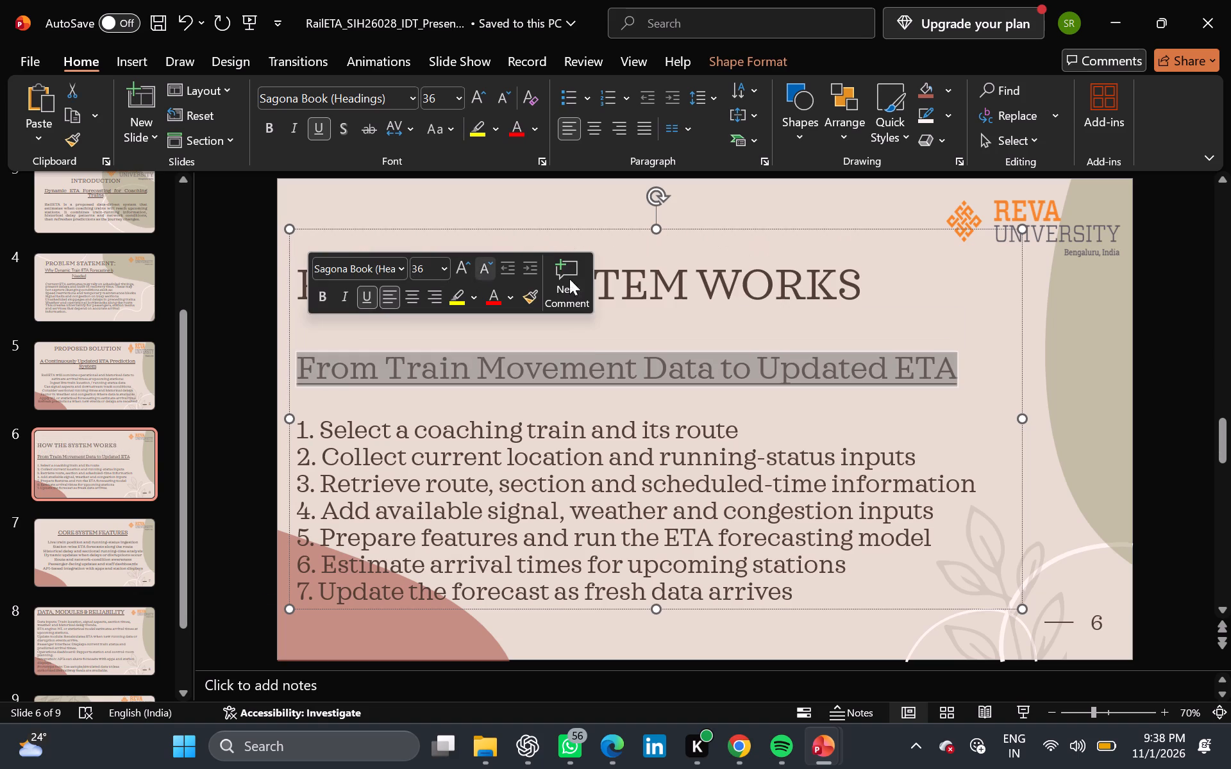
pyautogui.click(928, 283)
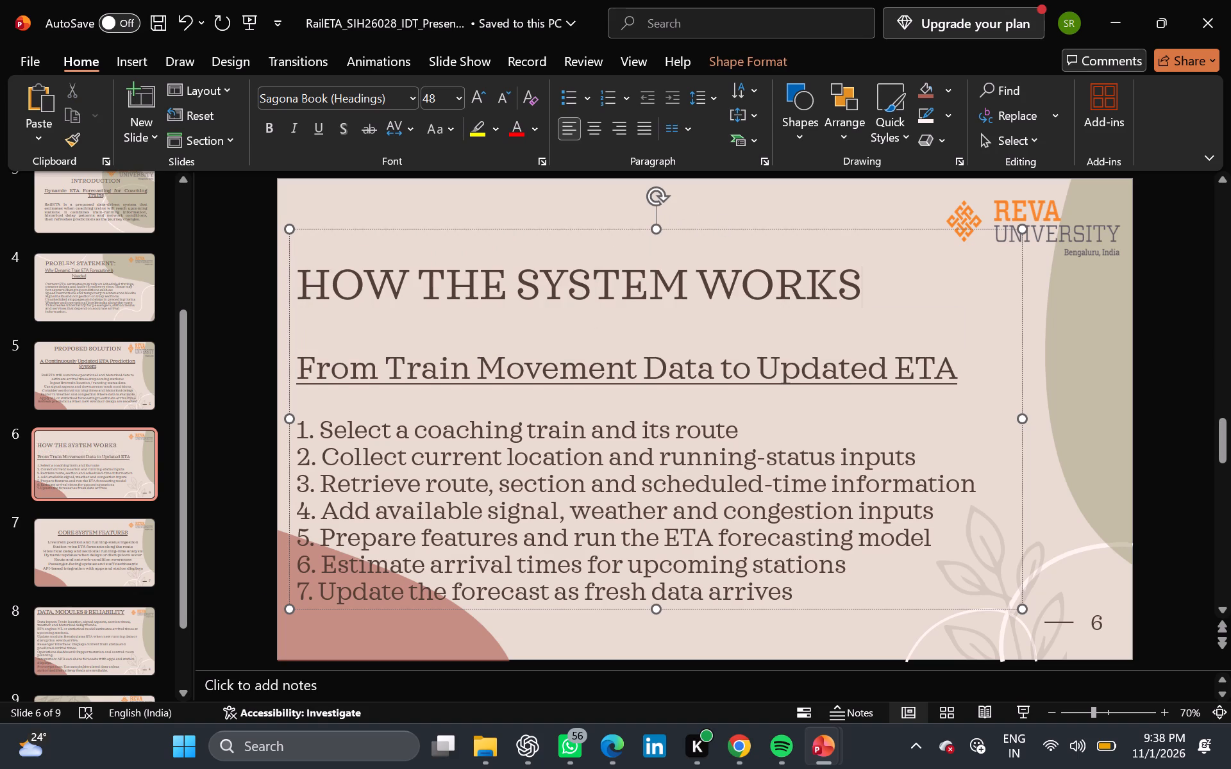
# Move the text box on slide 6 slightly upward, keeping its horizontal position.
pyautogui.moveTo(670, 224); pyautogui.dragTo(673, 203)
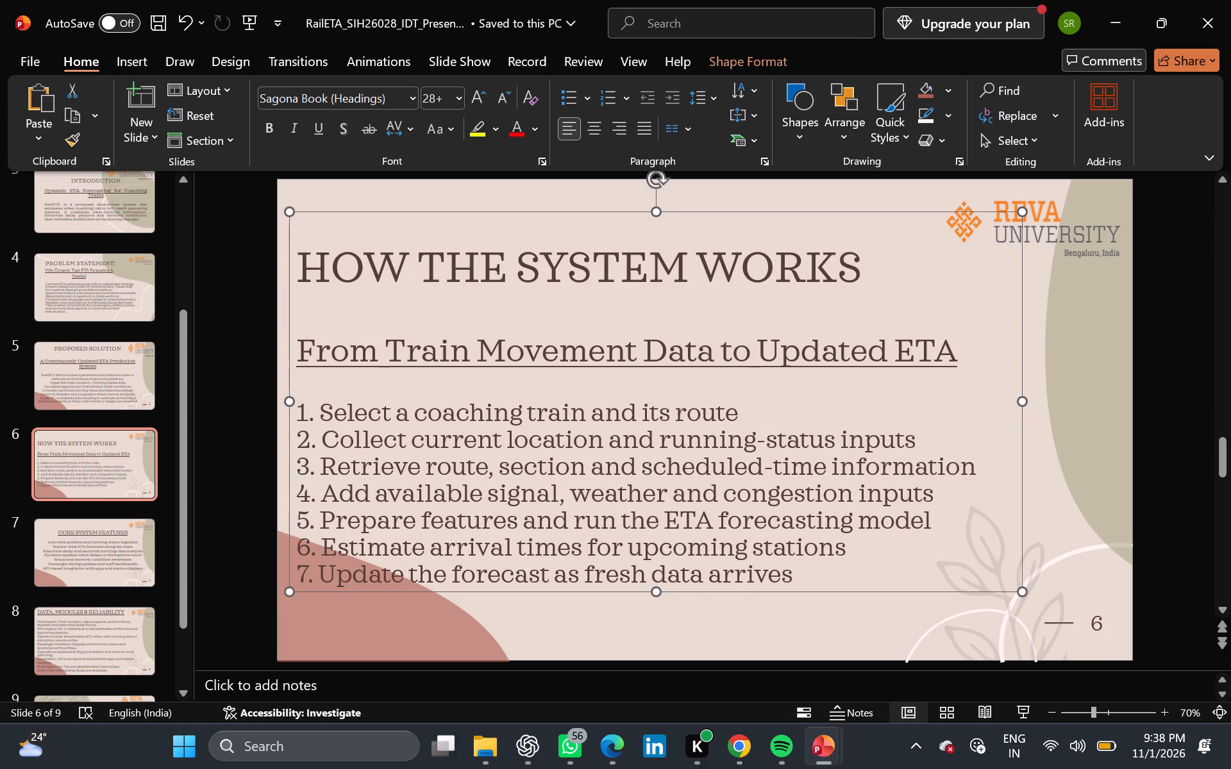
# Left-align the heading, subtitle and body text on slide 5, PROPOSED SOLUTION.
pyautogui.click(110, 397)
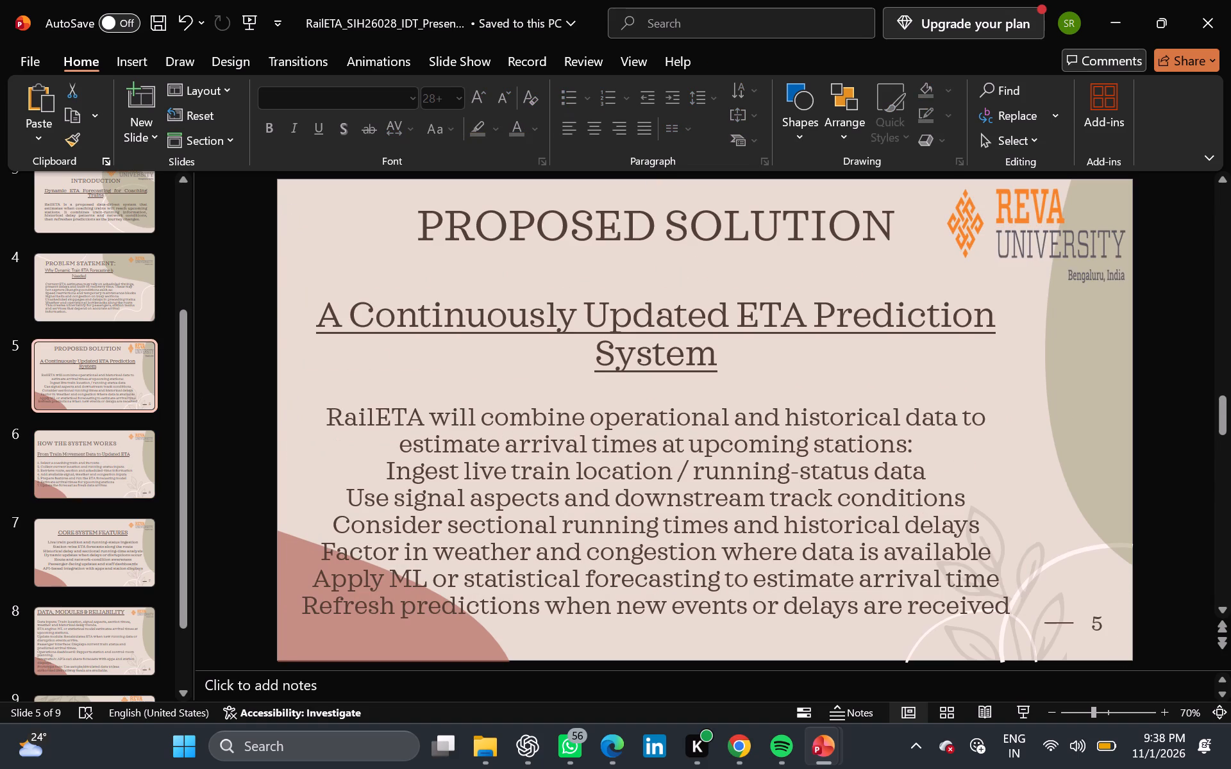
pyautogui.click(468, 461)
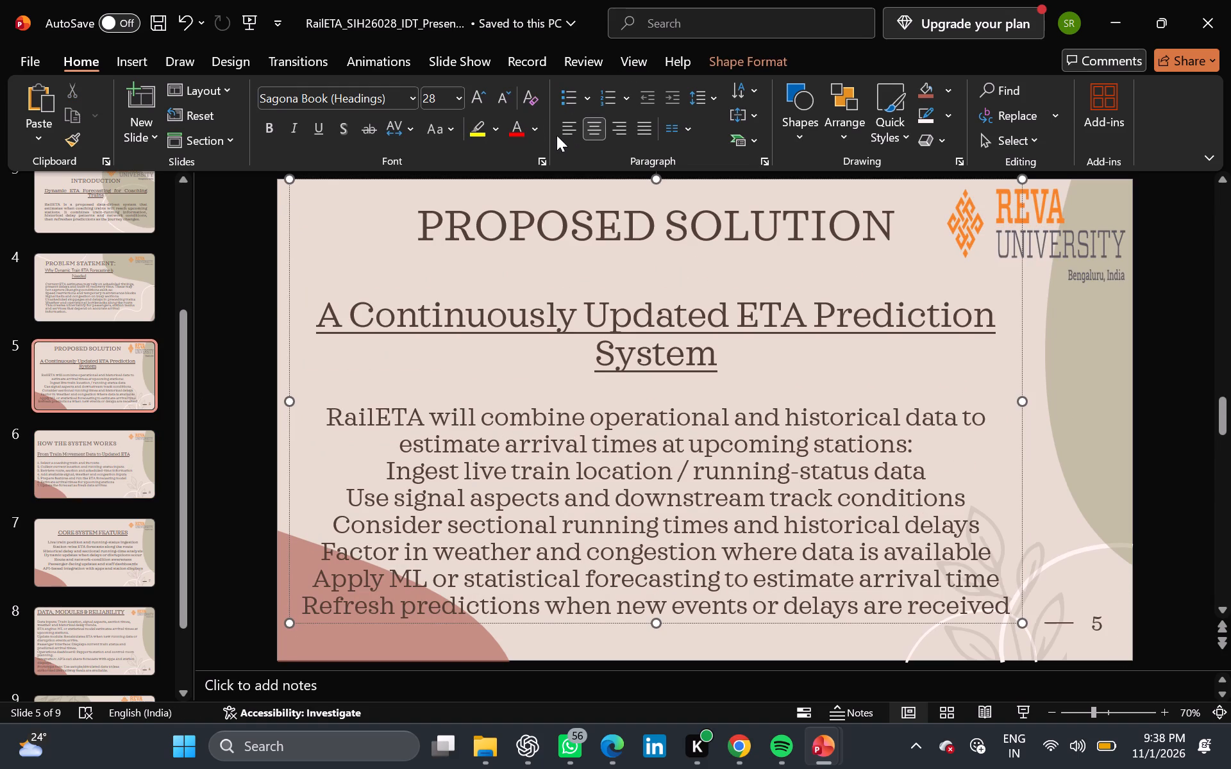
pyautogui.click(556, 135)
pyautogui.click(571, 125)
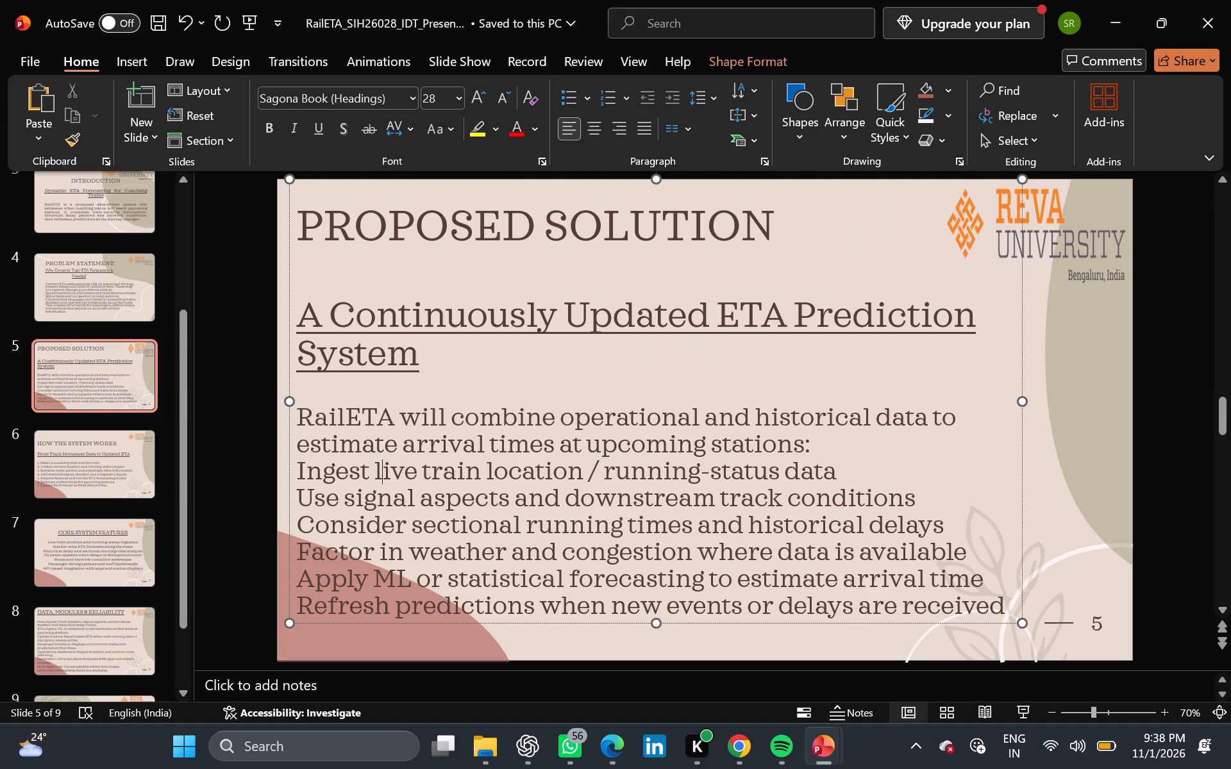
# Reduce the slide 5 subtitle, A Continuously Updated ETA Prediction System, to 36 pt.
pyautogui.moveTo(439, 359); pyautogui.dragTo(285, 320)
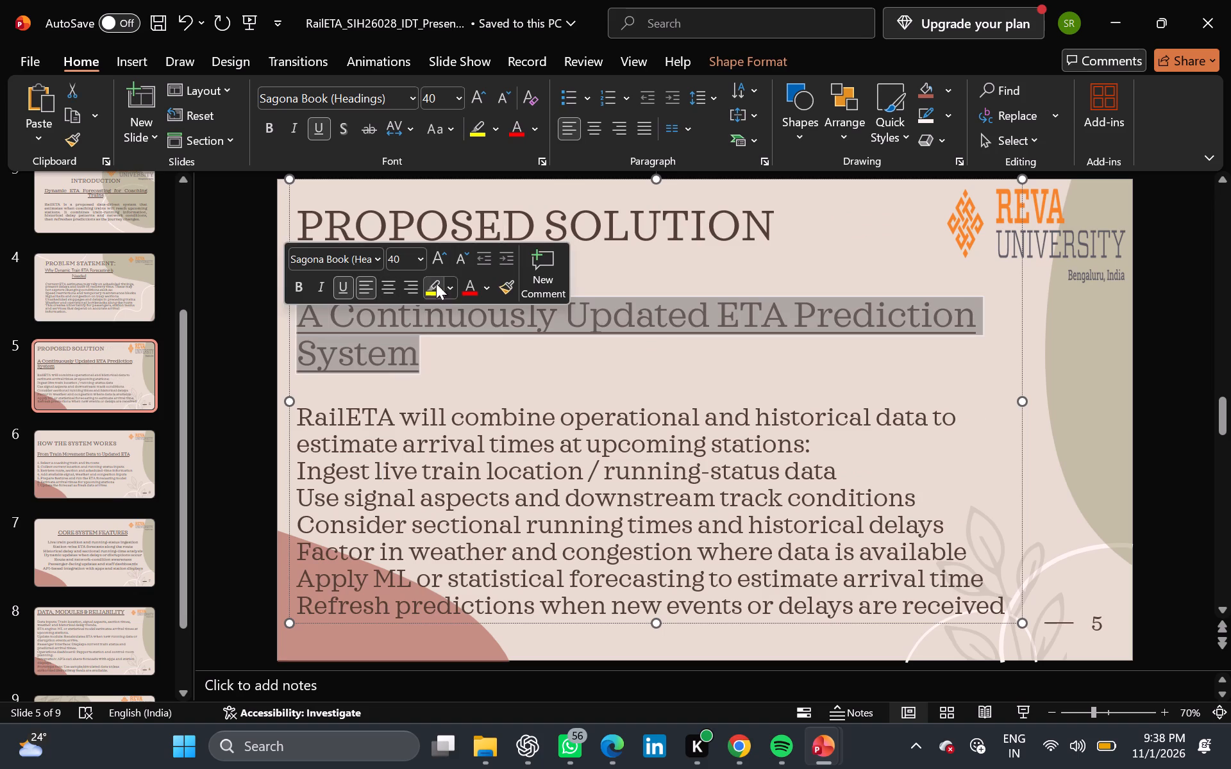
pyautogui.click(460, 263)
pyautogui.click(499, 368)
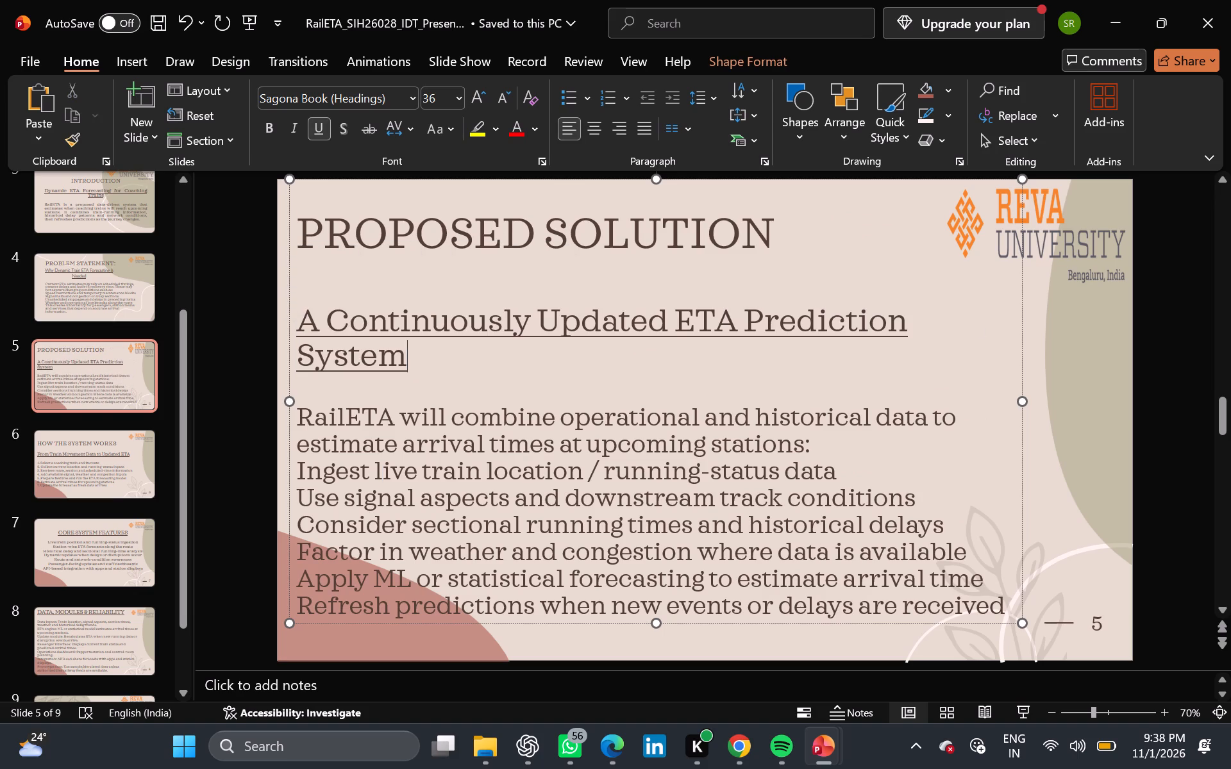
# Review the text alignment and subtitle formatting on slides 4, 7 and 8.
pyautogui.click(98, 340)
pyautogui.click(98, 292)
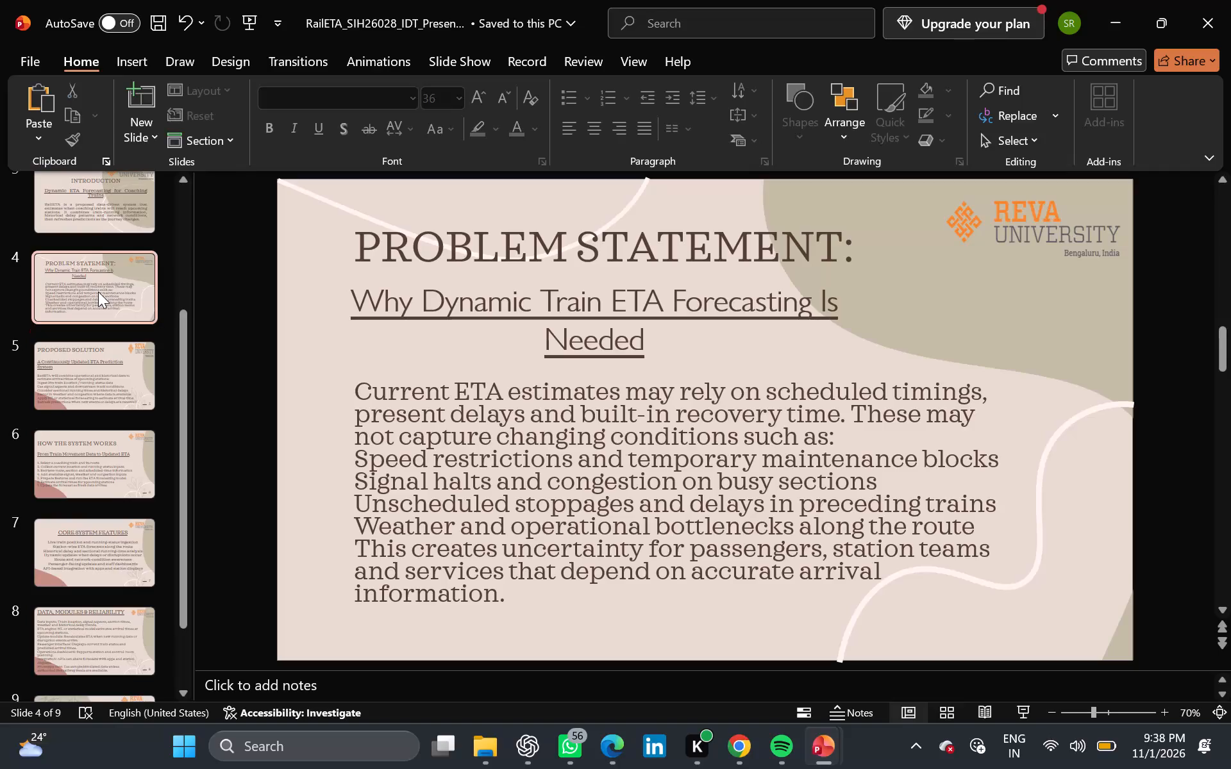
pyautogui.click(98, 292)
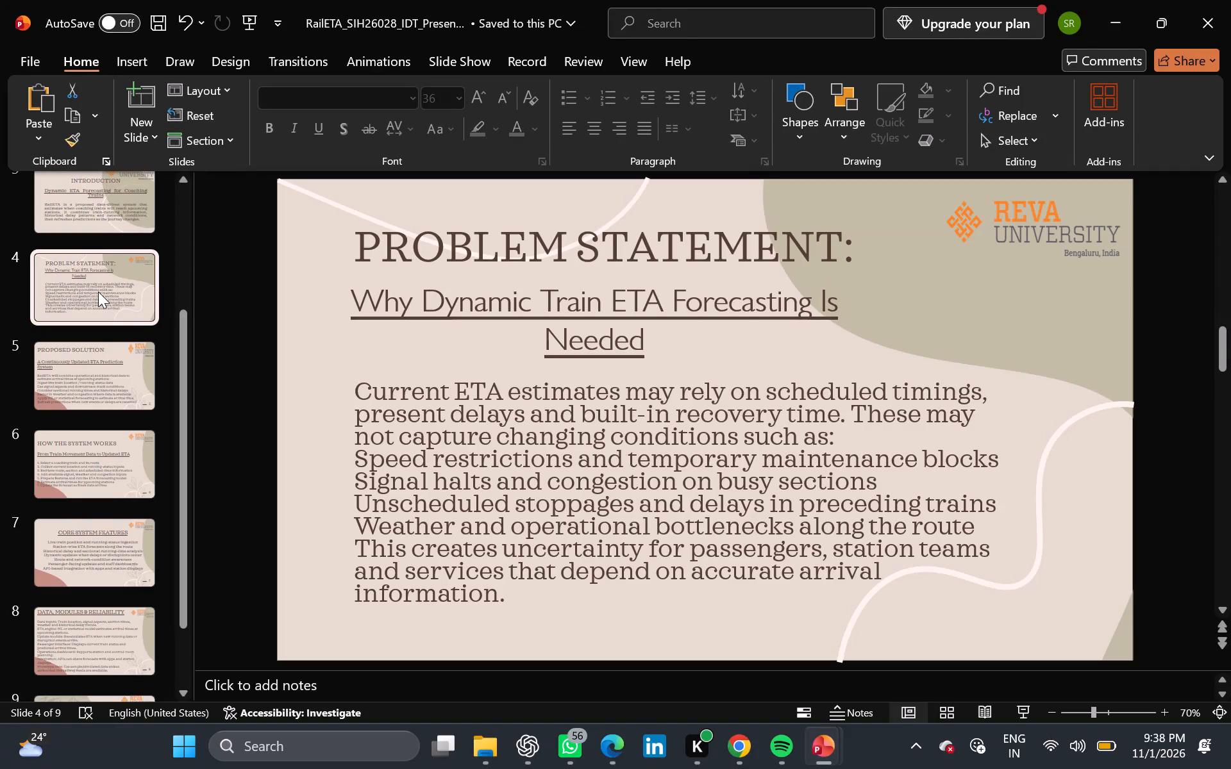
pyautogui.click(518, 593)
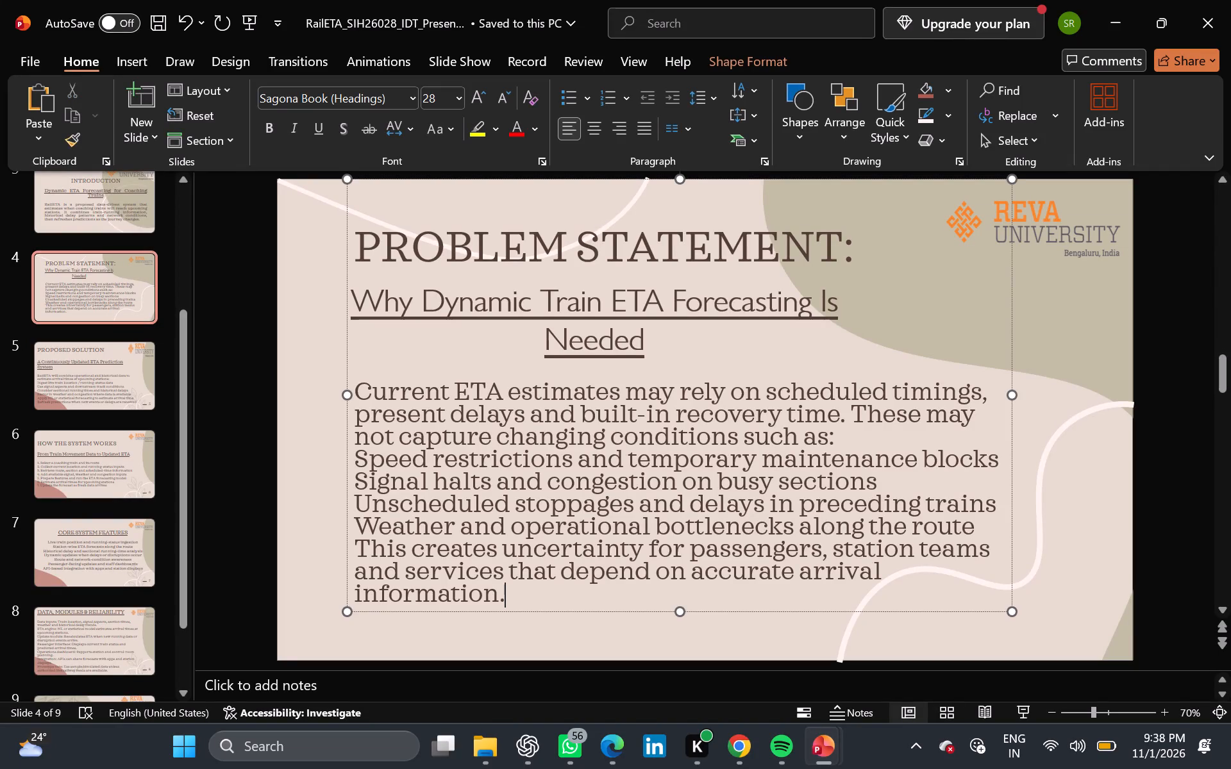
pyautogui.click(610, 360)
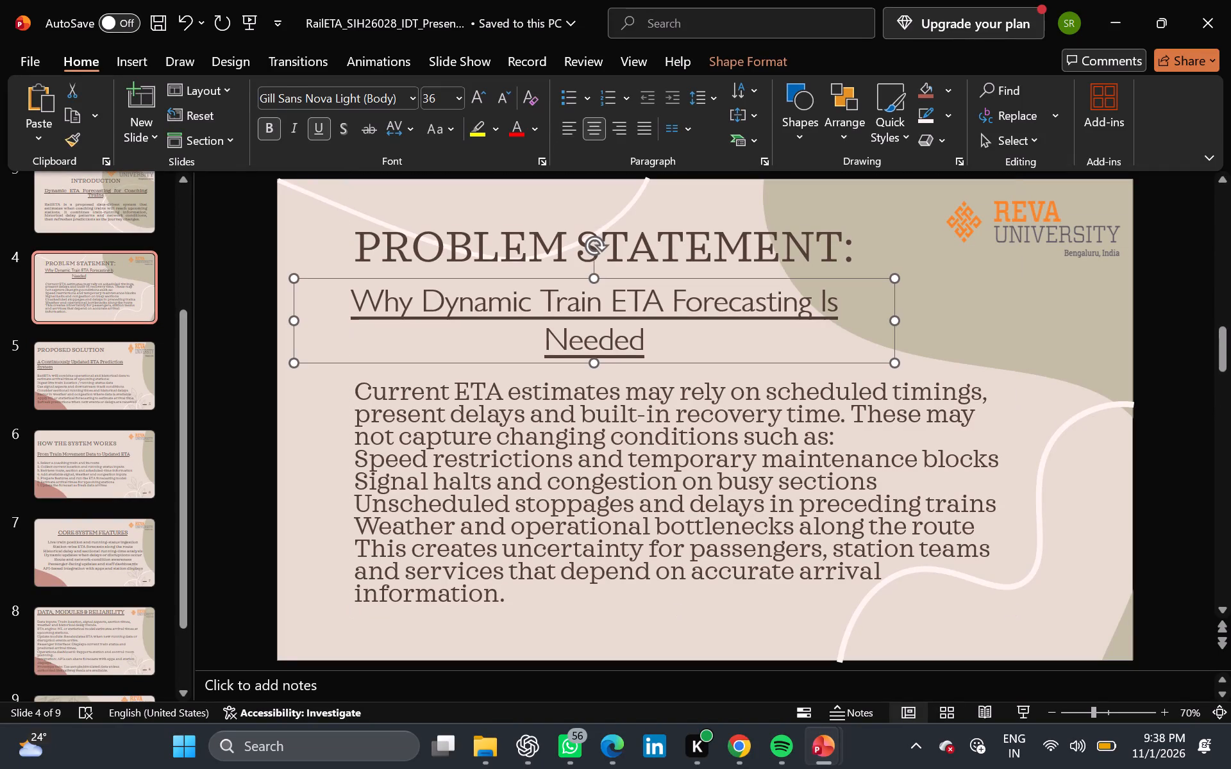
pyautogui.click(141, 571)
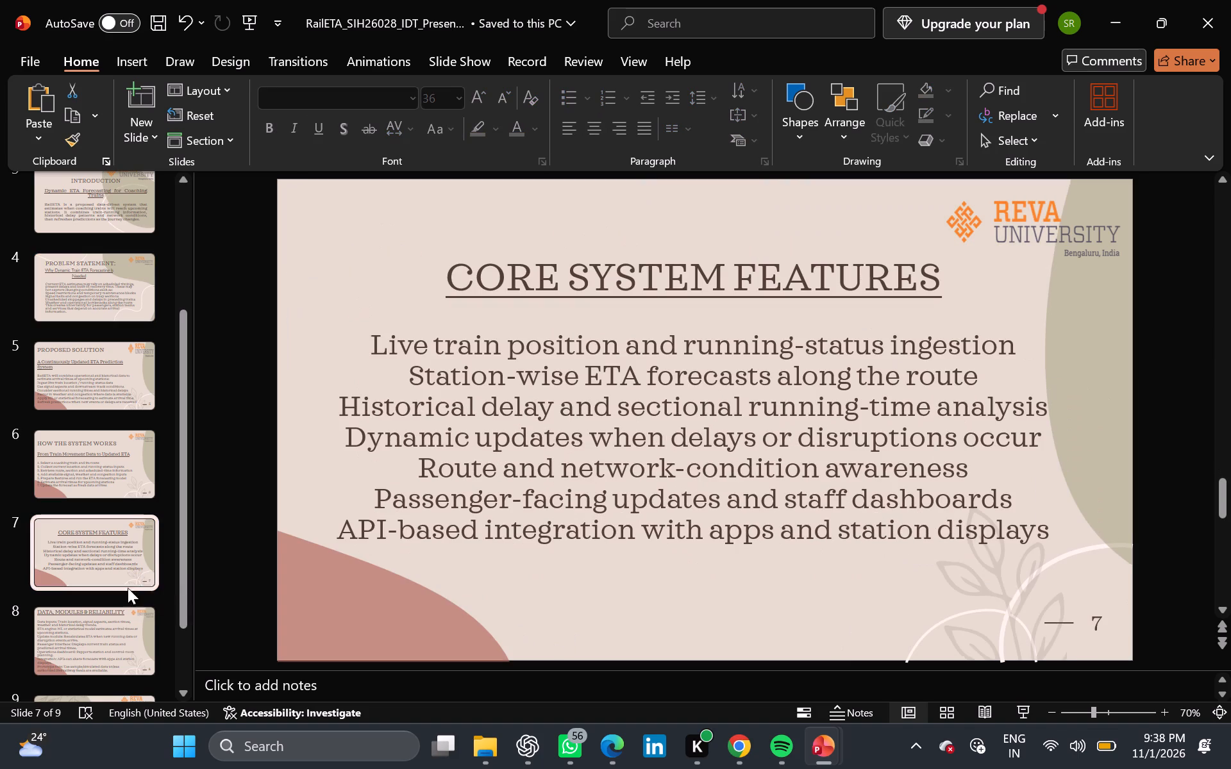
pyautogui.click(92, 645)
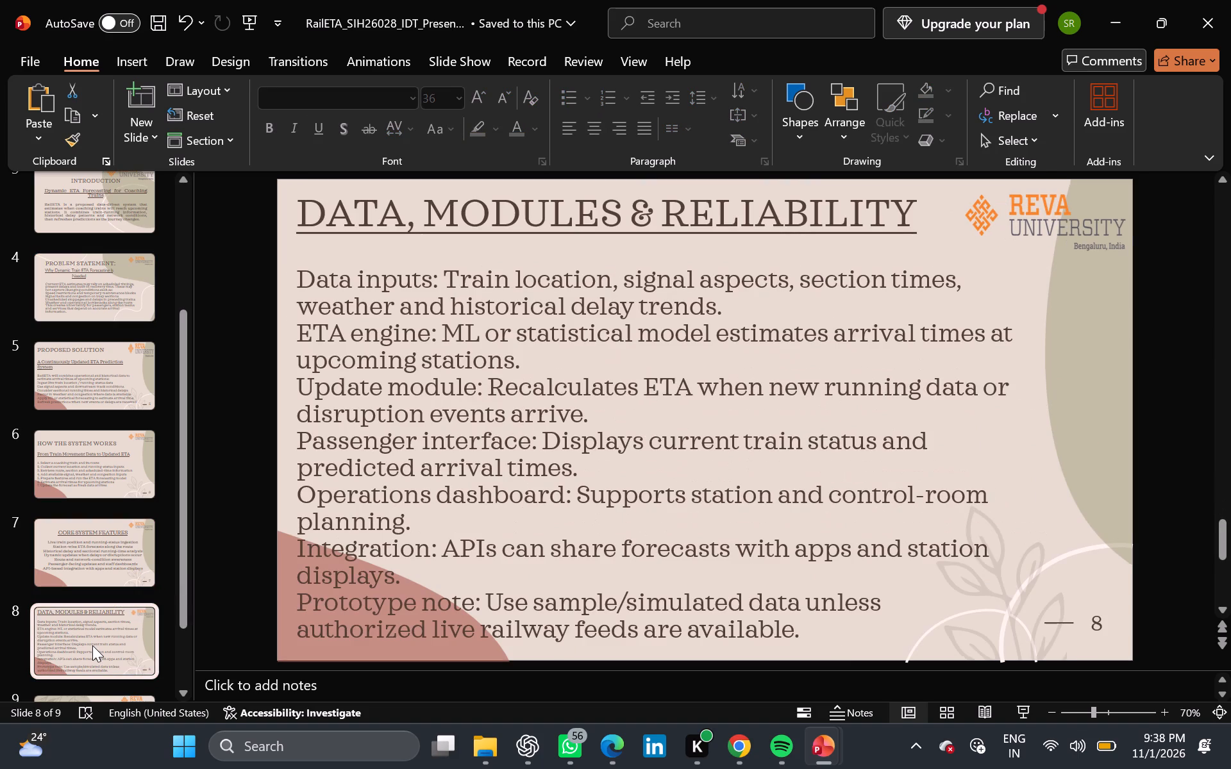
# Left-align the heading and all body text on slide 9, CONCLUSION | MORE RELIABLE TRAIN ETAs.
pyautogui.scroll(-1, 92, 645)
pyautogui.click(92, 645)
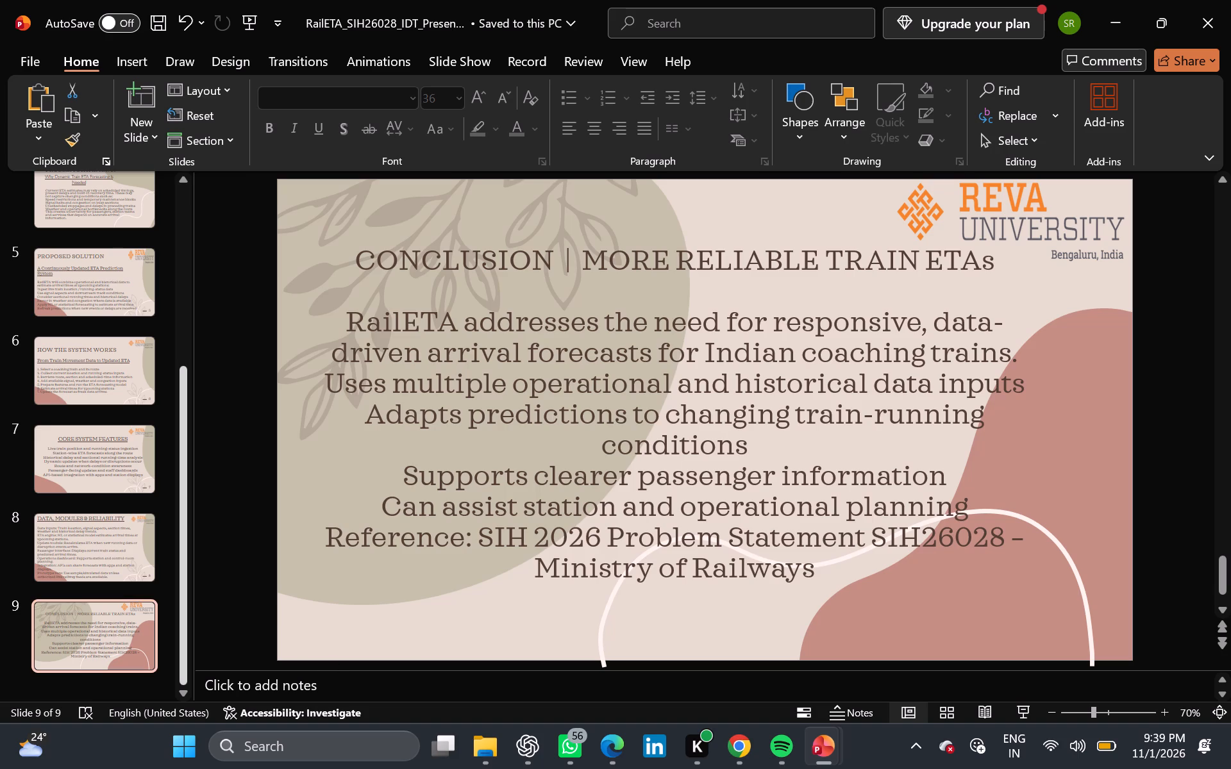
pyautogui.moveTo(825, 575); pyautogui.dragTo(351, 248)
pyautogui.click(430, 219)
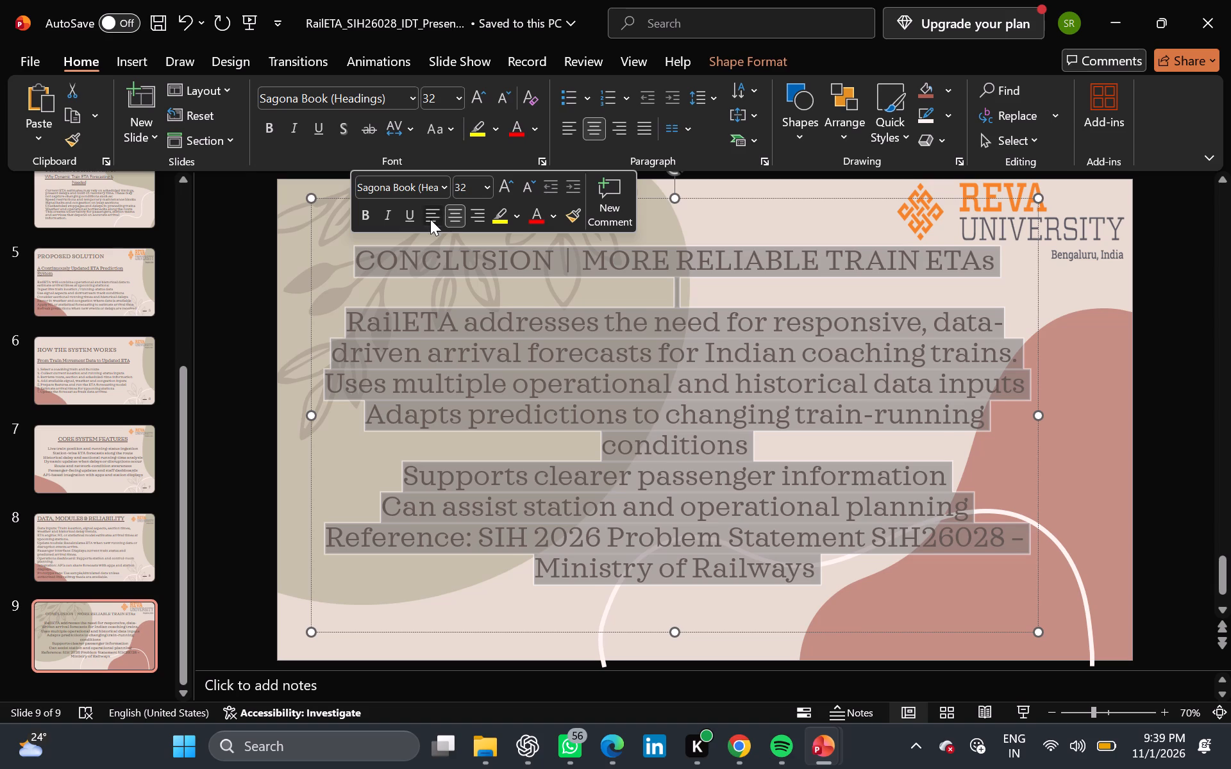
pyautogui.click(1071, 470)
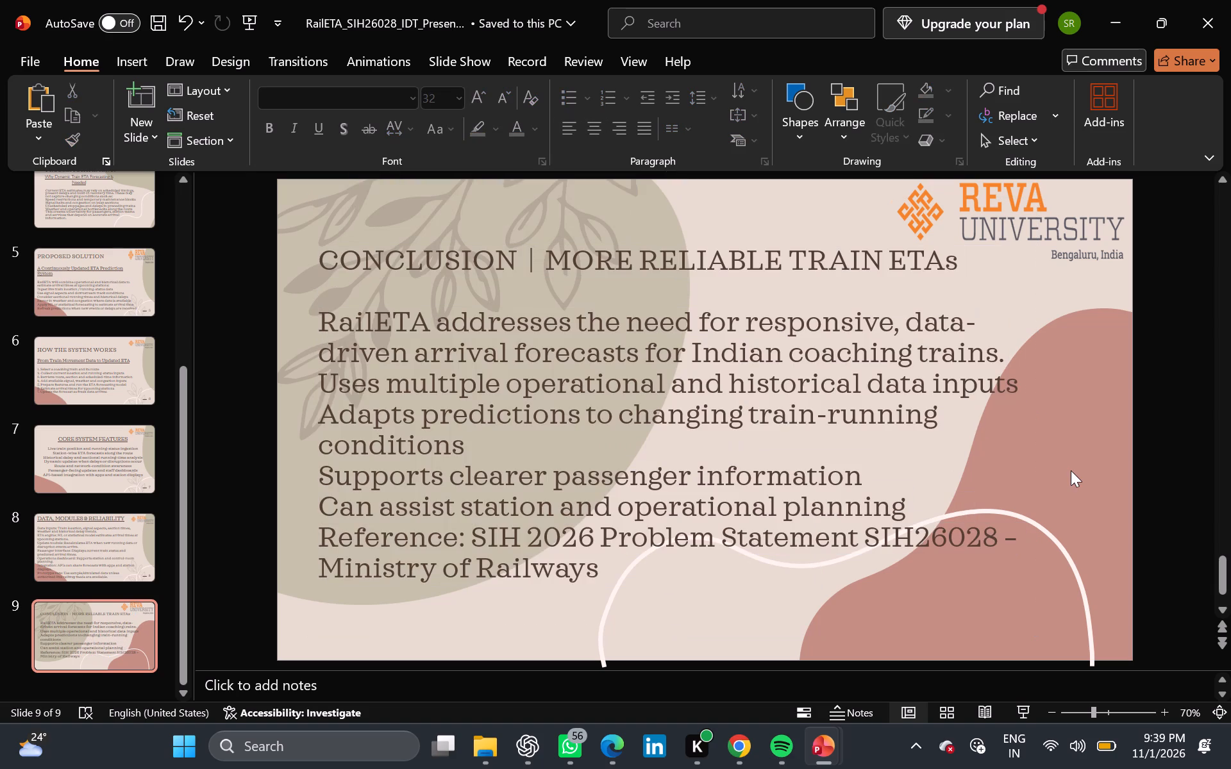
# Add a full stop after "changing train-running conditions" on slide 9 and save the presentation.
pyautogui.click(646, 461)
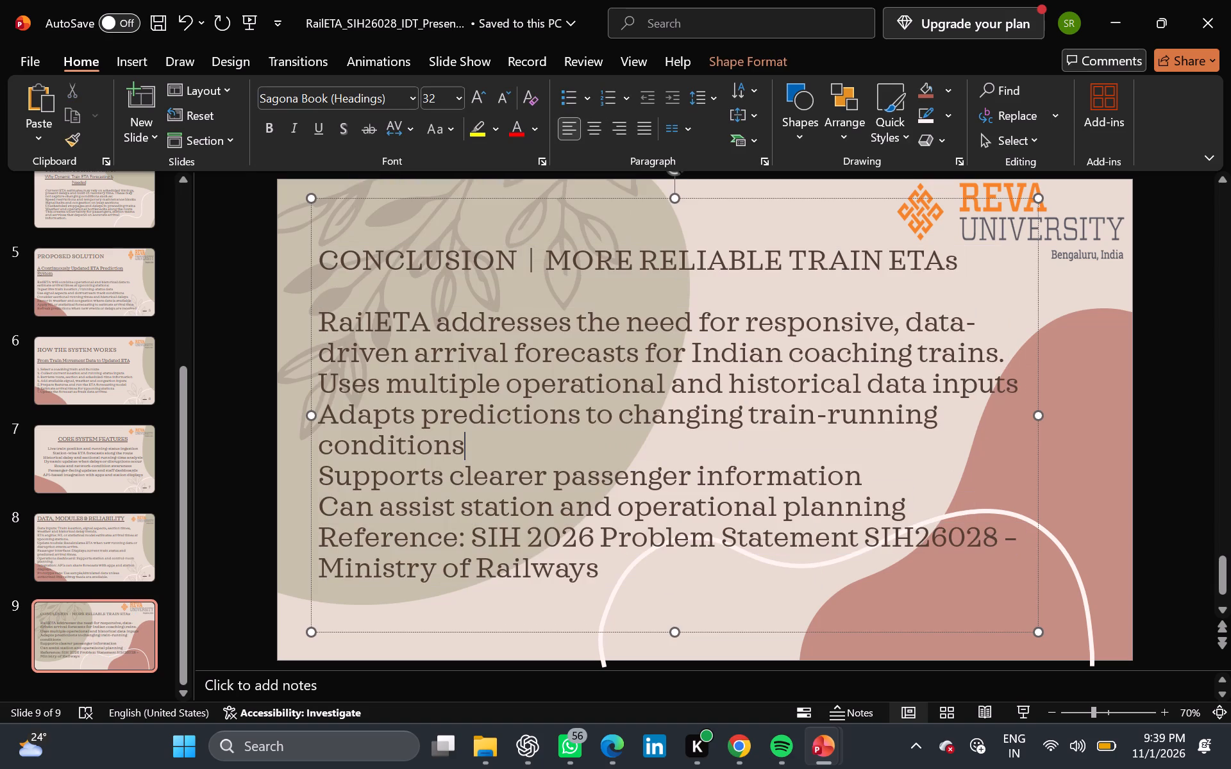
pyautogui.press('.')
pyautogui.click(154, 32)
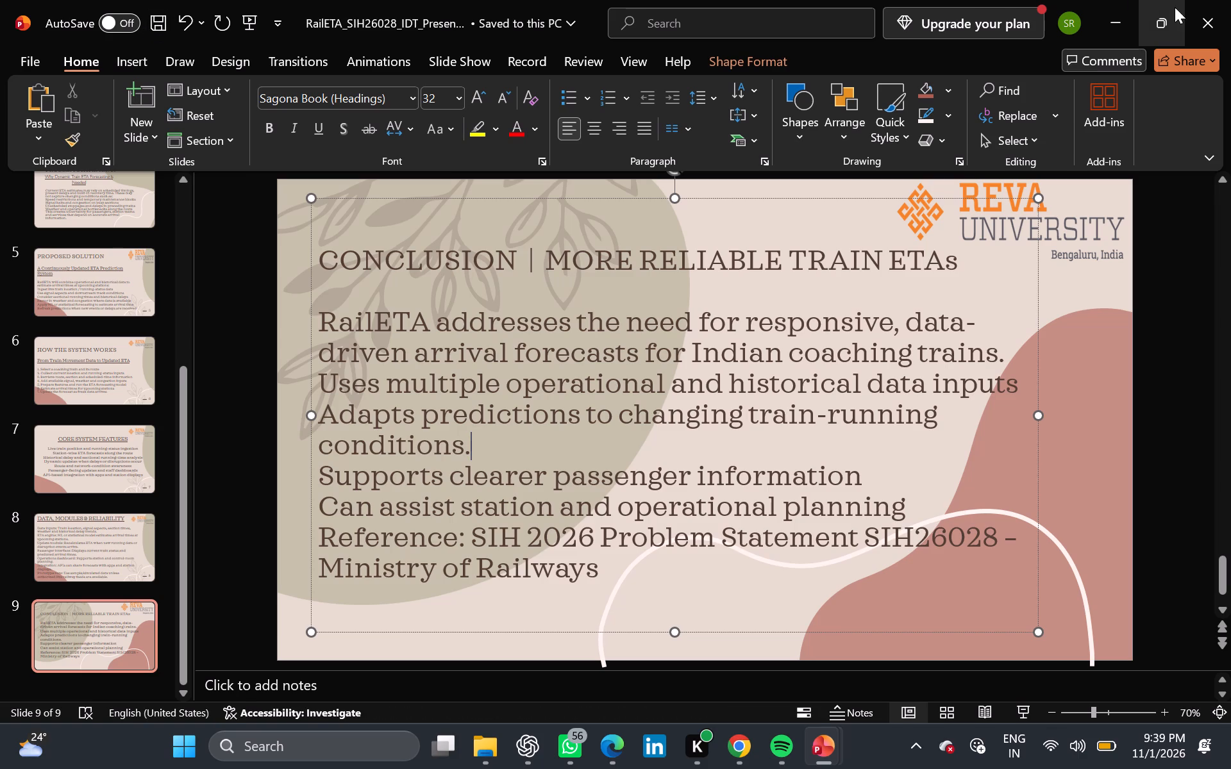
# Switch to File Explorer and bring up the available actions for the recent RailETA SIH26028 IDT presentation file.
pyautogui.click(1108, 21)
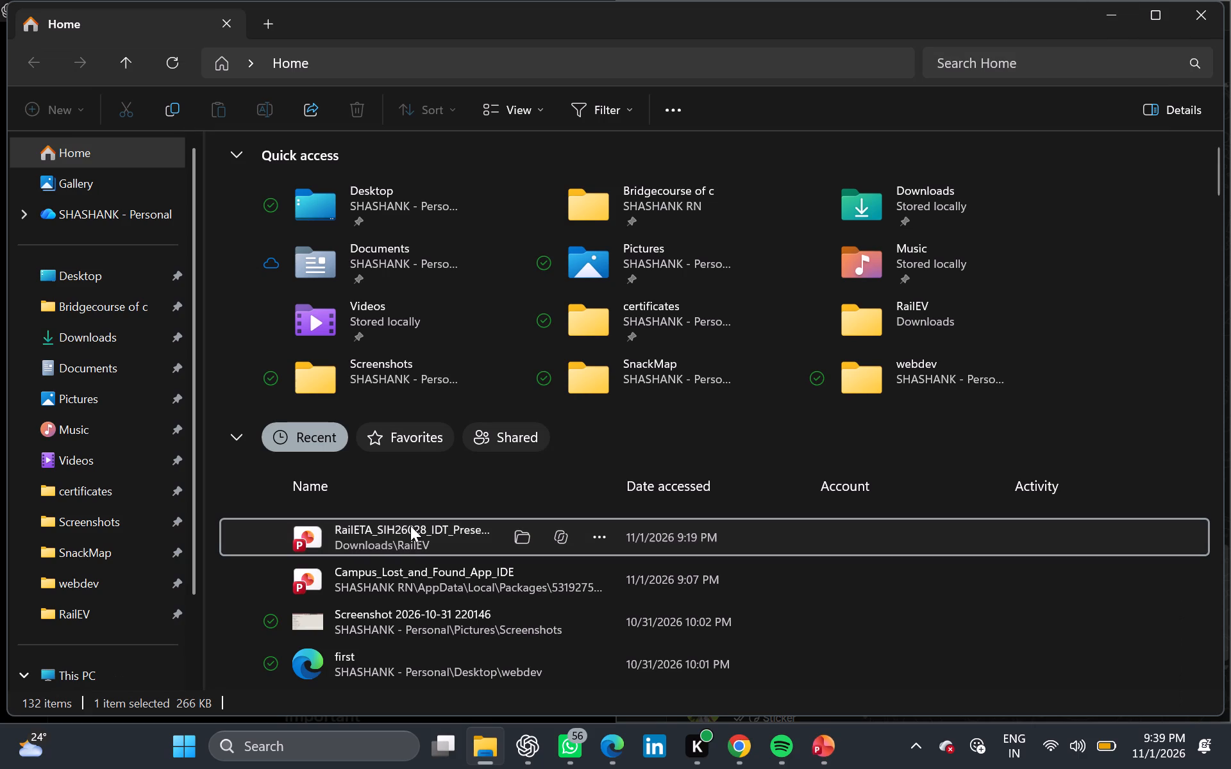
pyautogui.rightClick(406, 534)
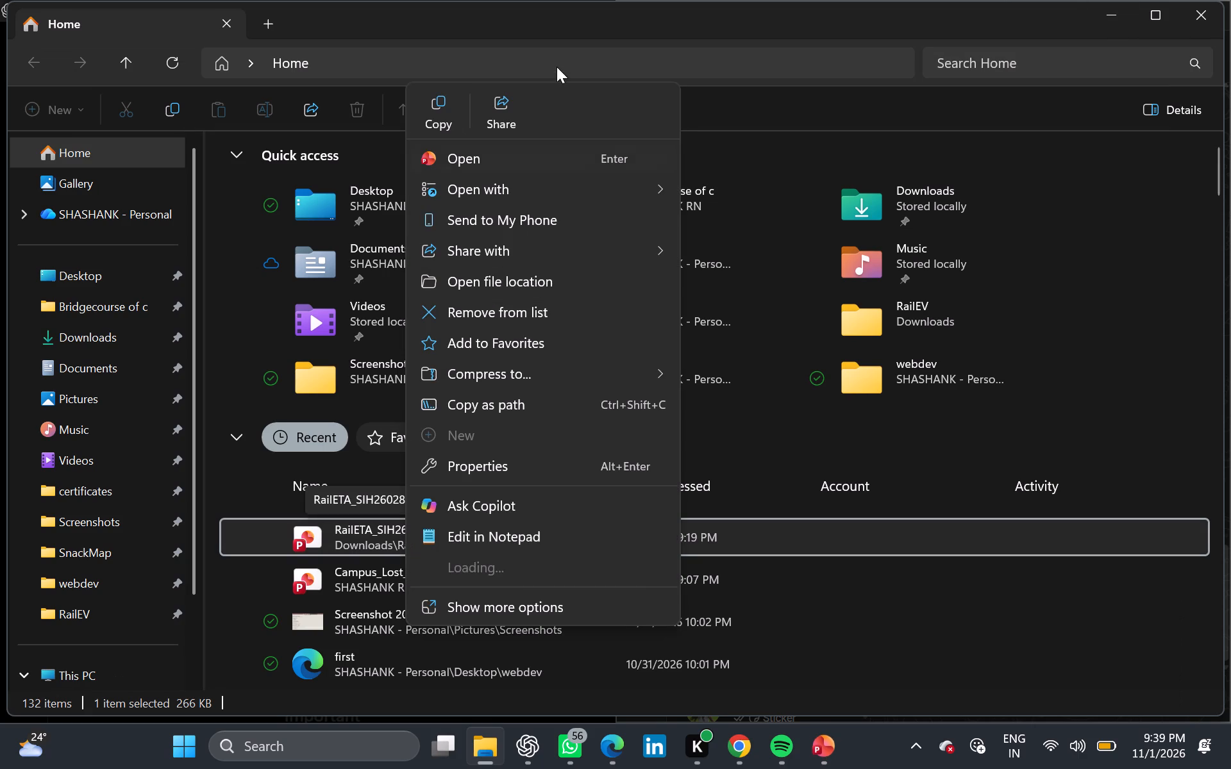
# Copy the RailETA_SIH26028_IDT presentation file from the recent files list.
pyautogui.click(438, 110)
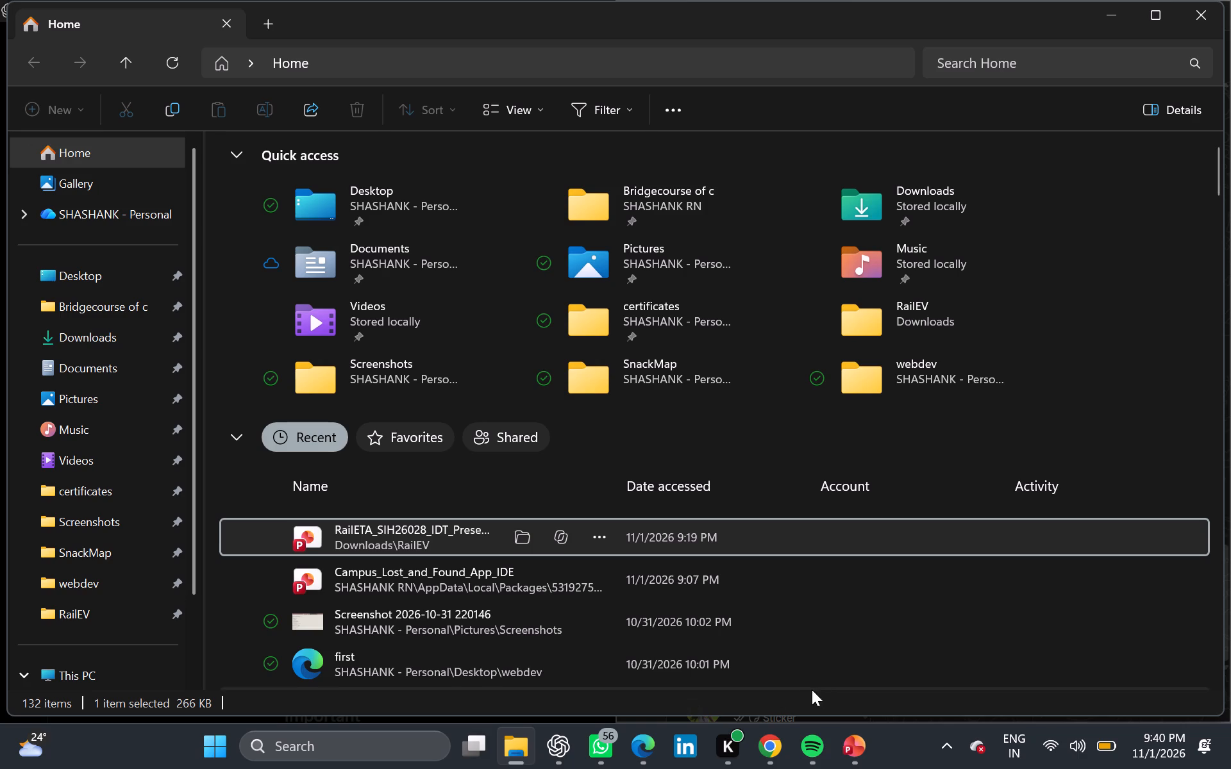
pyautogui.rightClick(470, 535)
pyautogui.click(520, 108)
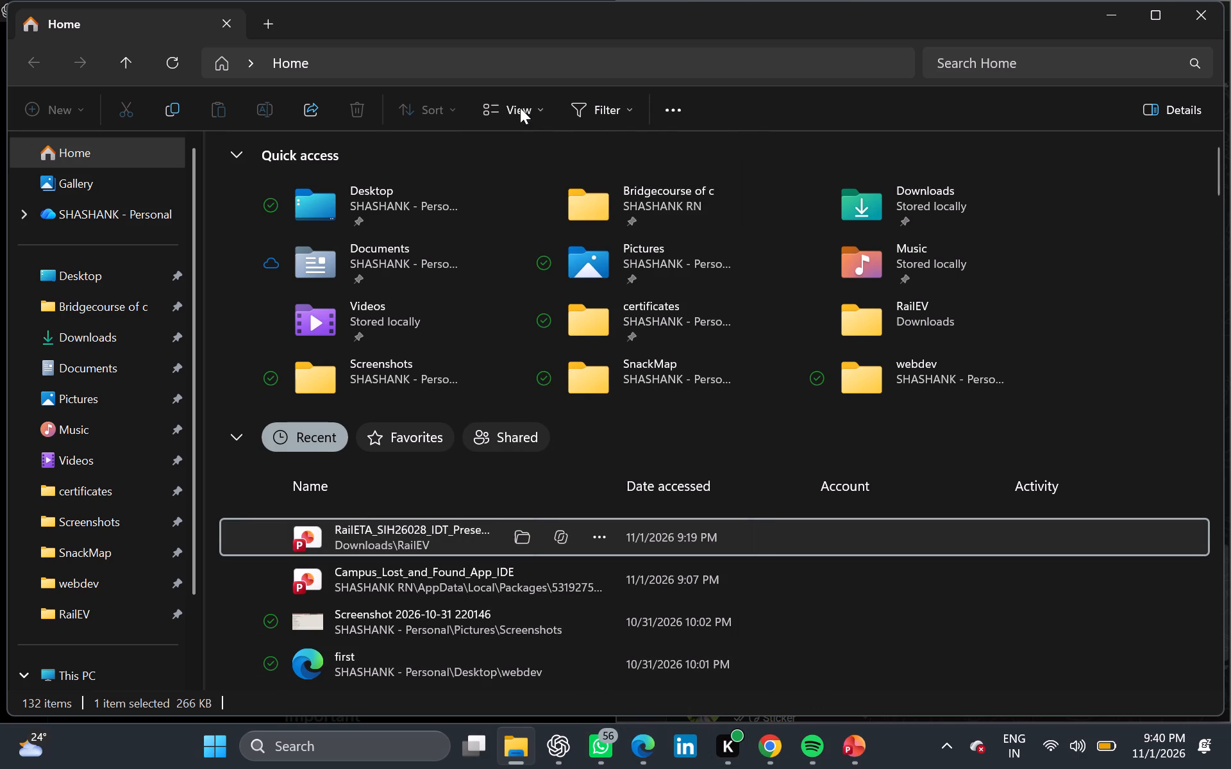
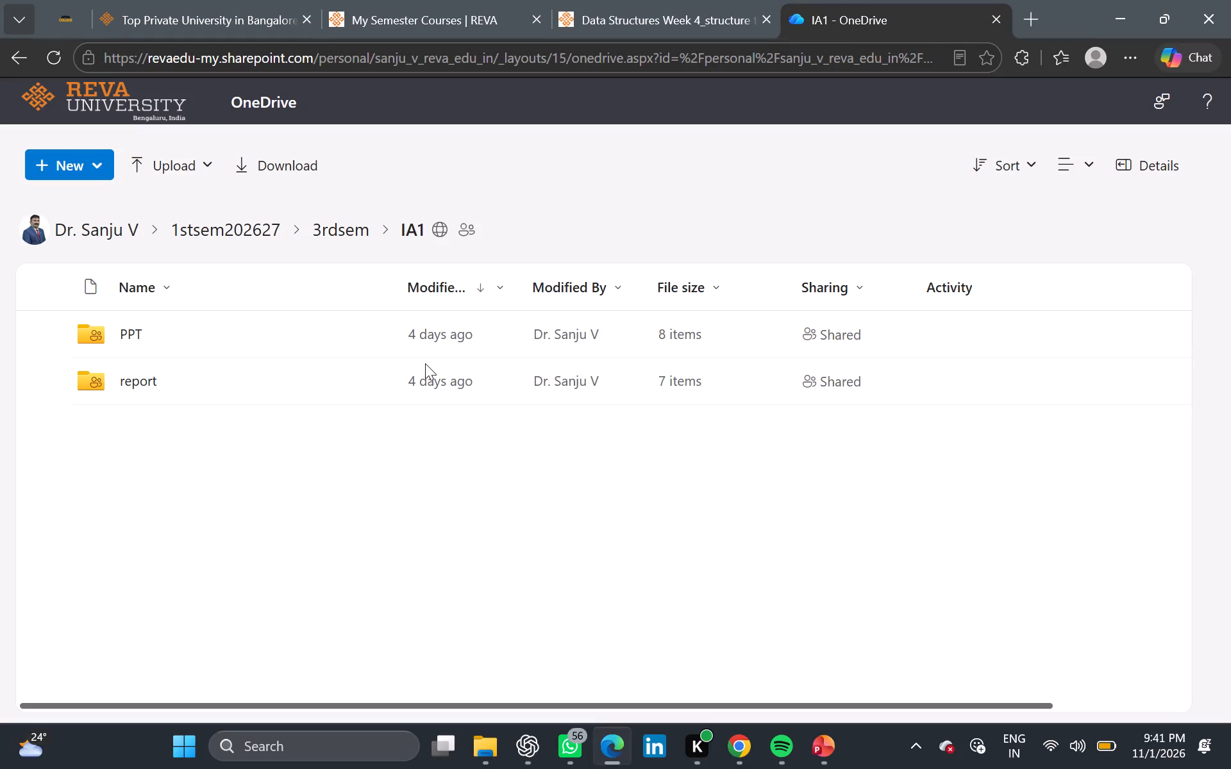
# Open the PPT folder inside the shared IA1 folder on OneDrive and look over its presentation files.
pyautogui.click(188, 350)
pyautogui.doubleClick(188, 350)
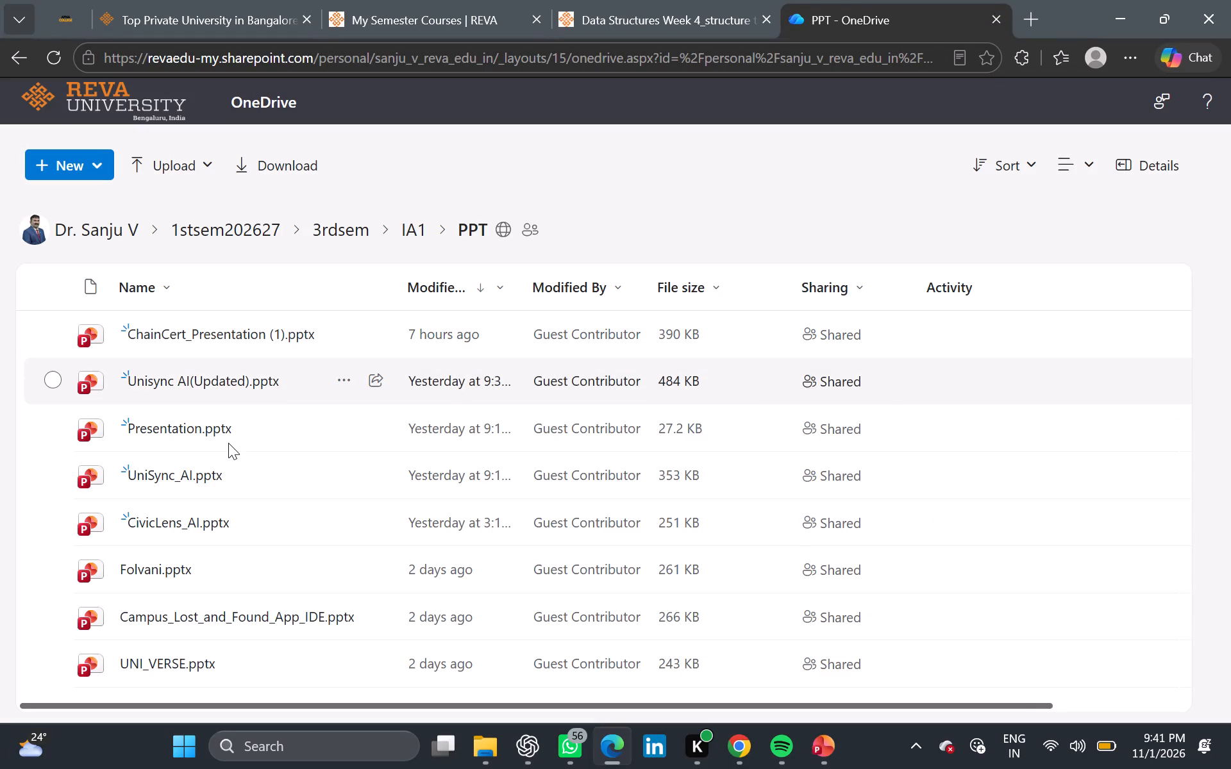
pyautogui.scroll(-2, 228, 443)
pyautogui.scroll(1, 228, 443)
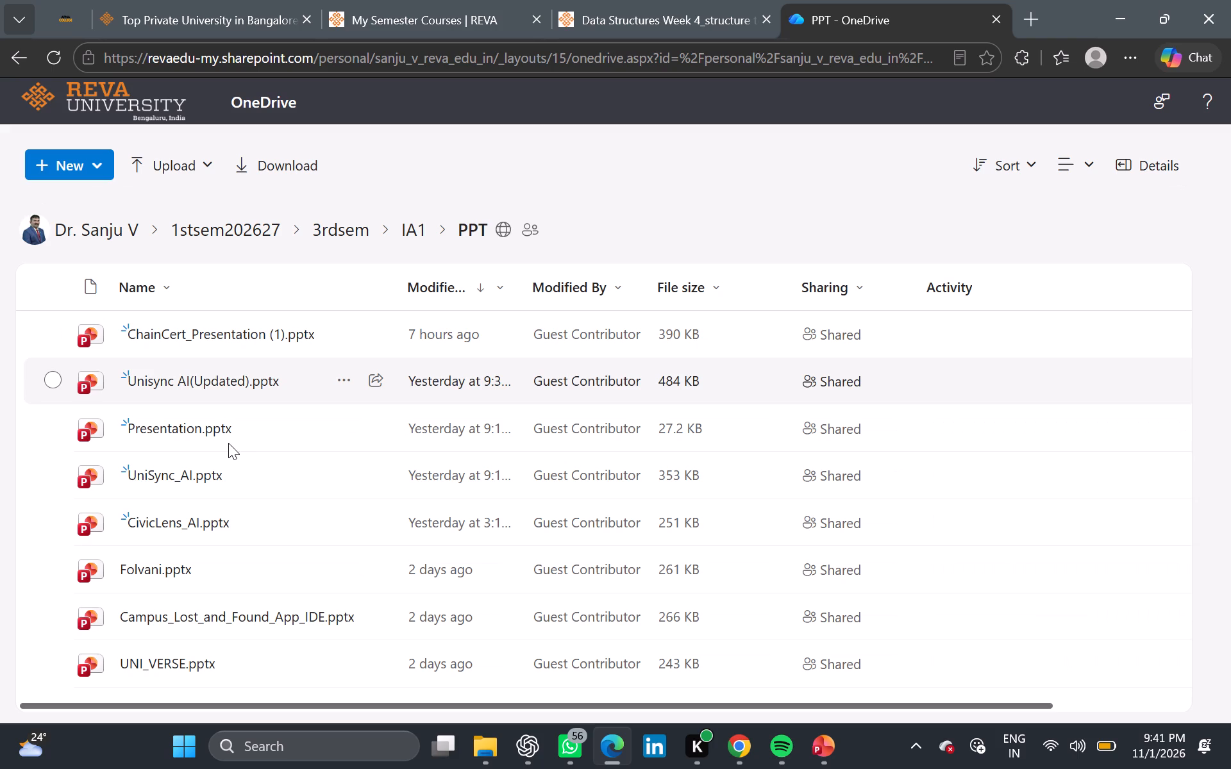
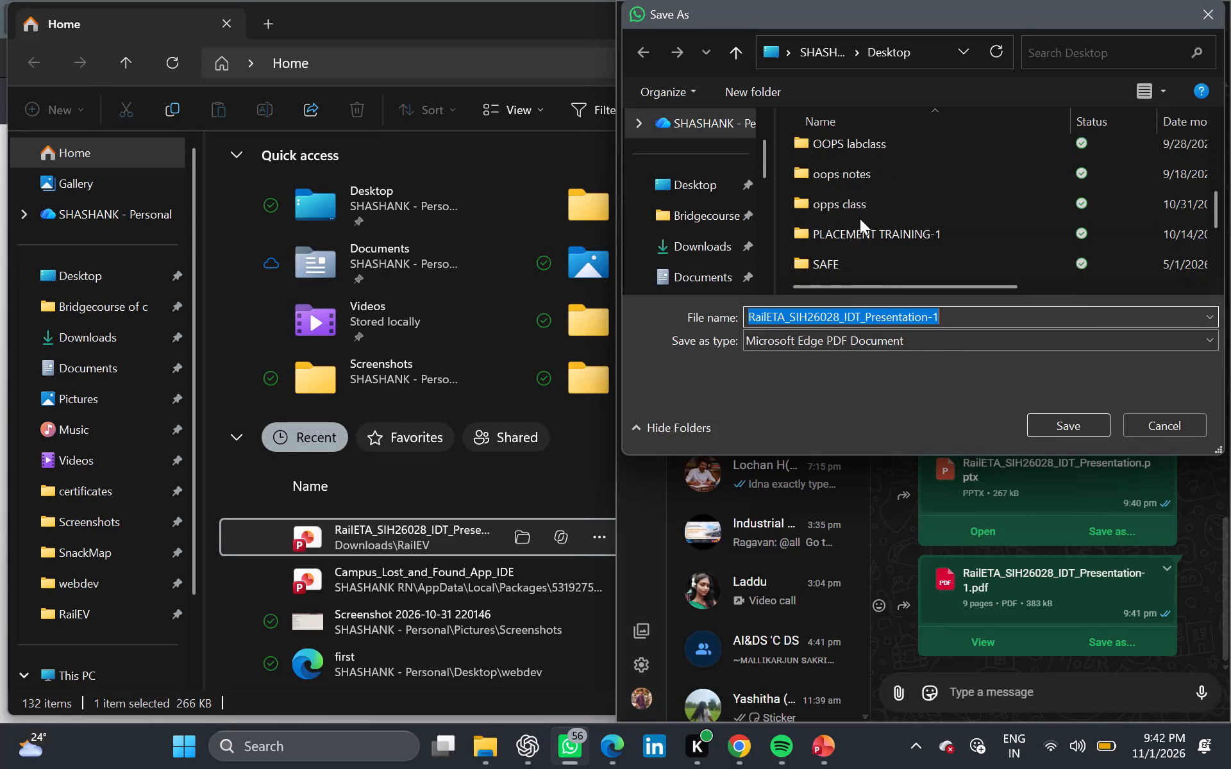
# Choose the RailEV folder as the save location for the RailETA_SIH26028_IDT_Presentation-1 PDF from the chat.
pyautogui.scroll(-2, 860, 219)
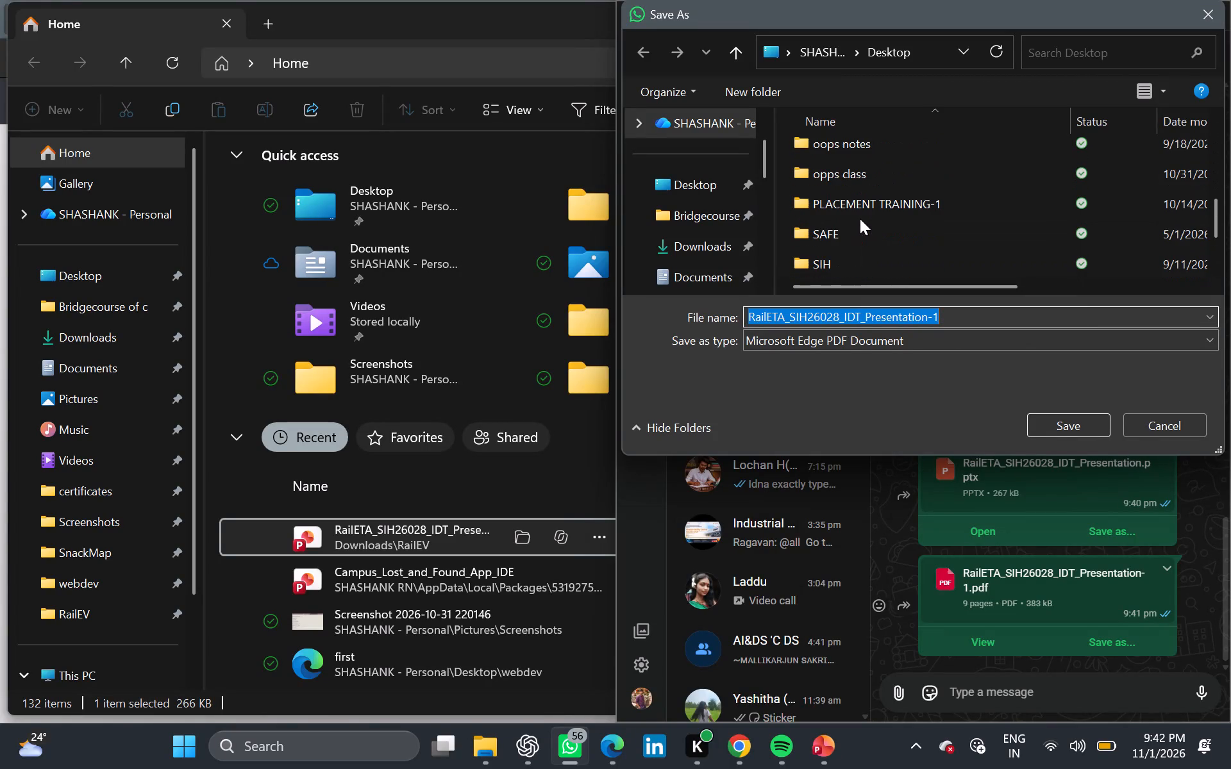
pyautogui.scroll(-1, 860, 219)
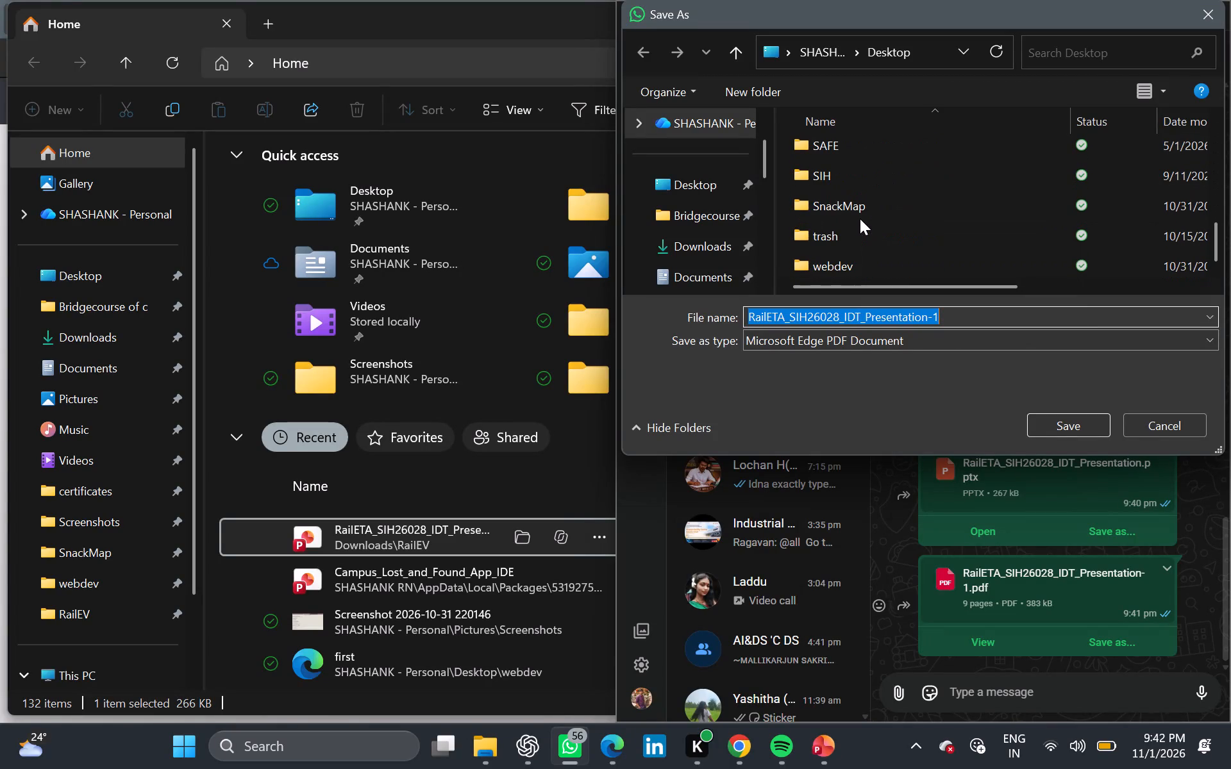
pyautogui.scroll(-2, 860, 219)
pyautogui.scroll(2, 860, 219)
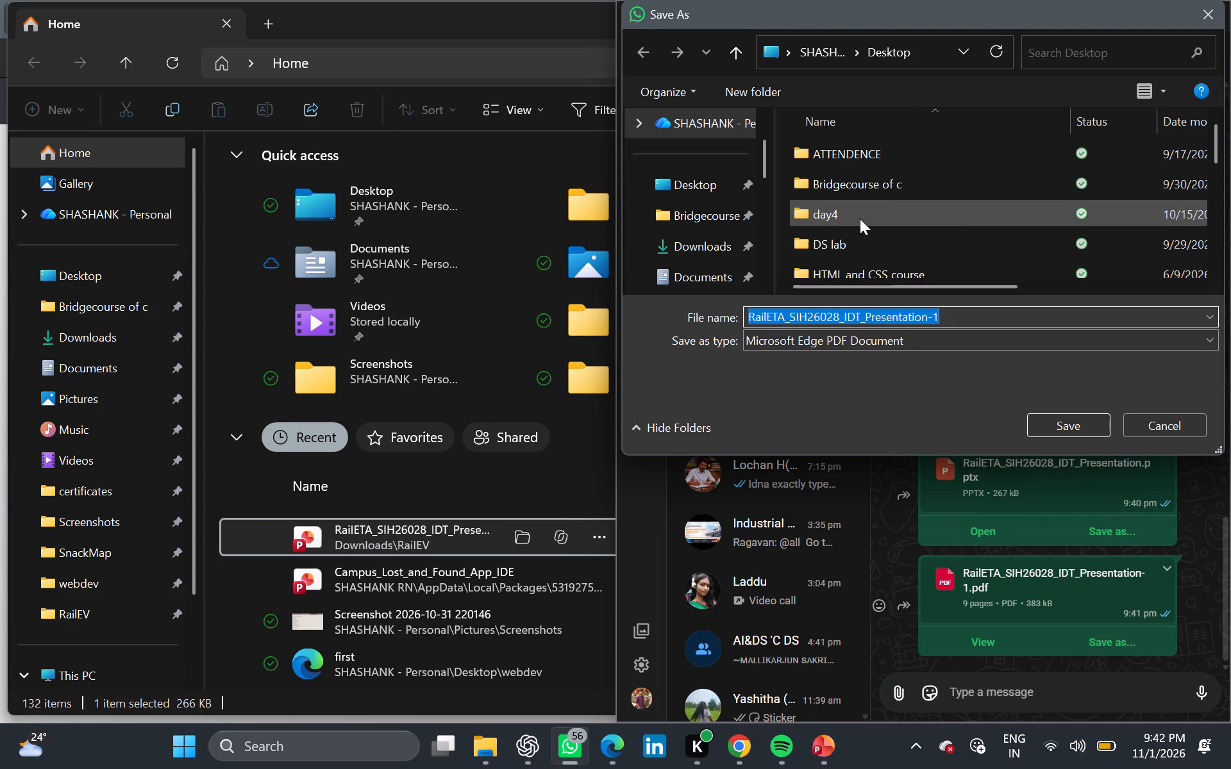
pyautogui.scroll(-4, 661, 219)
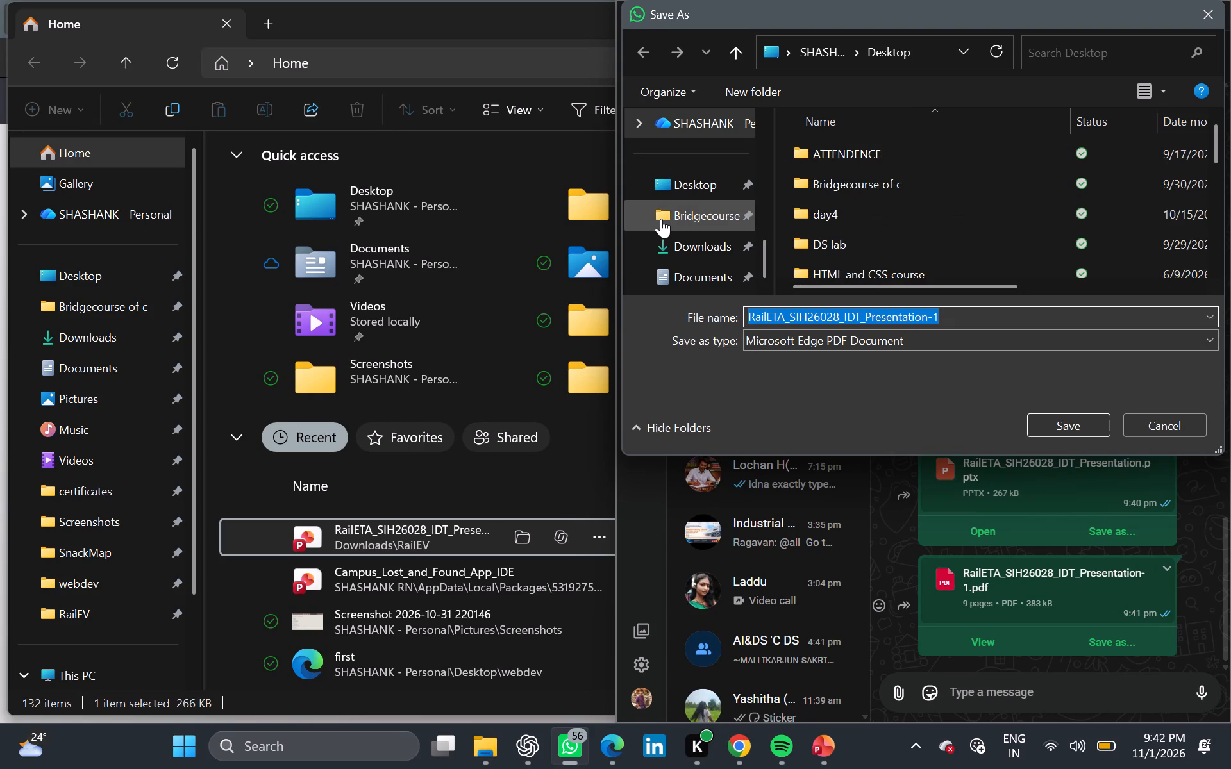
pyautogui.click(687, 132)
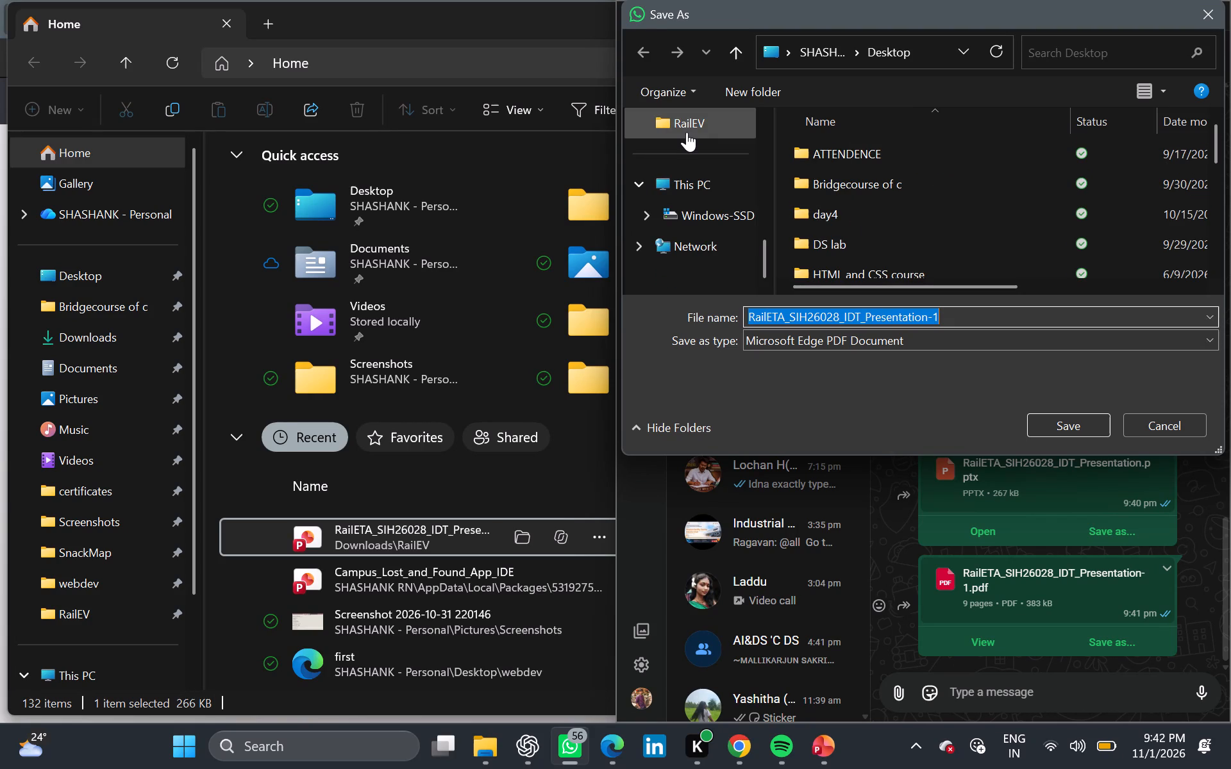
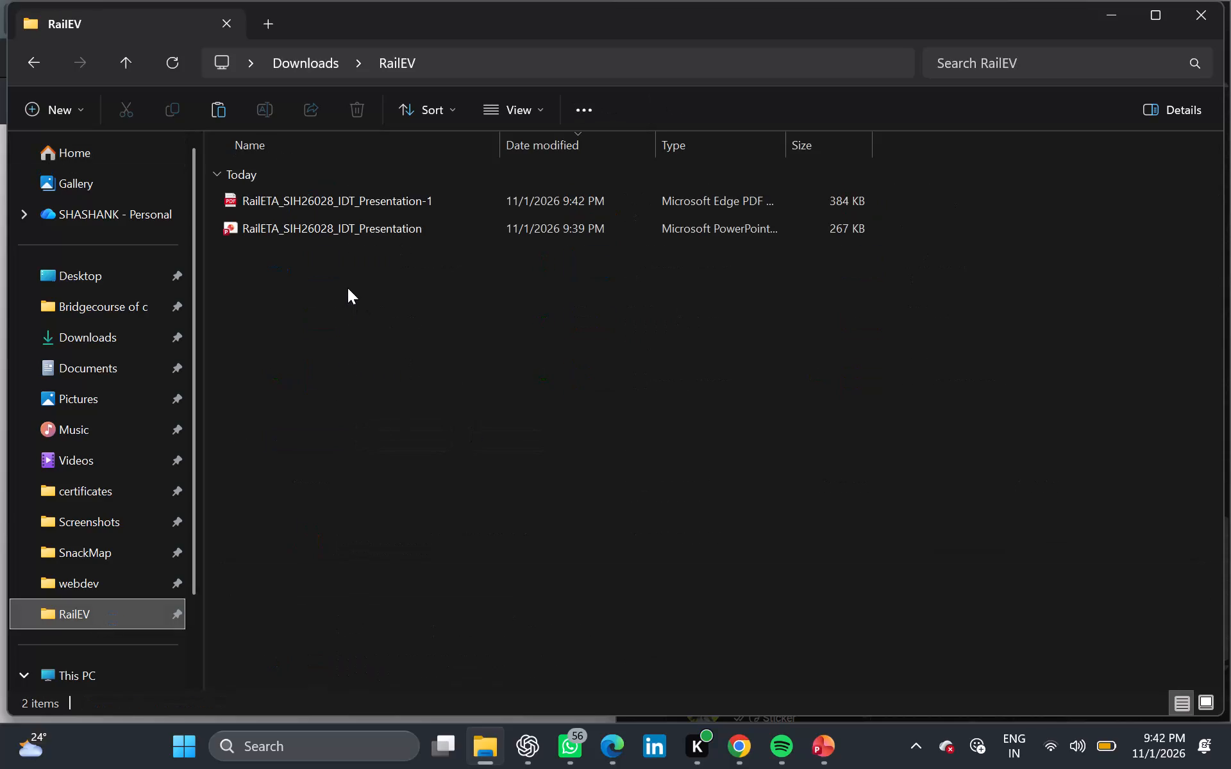
# Start renaming the PDF RailETA_SIH26028_IDT_Presentation-1 in the RailEV folder, erasing the trailing part of its name.
pyautogui.rightClick(415, 199)
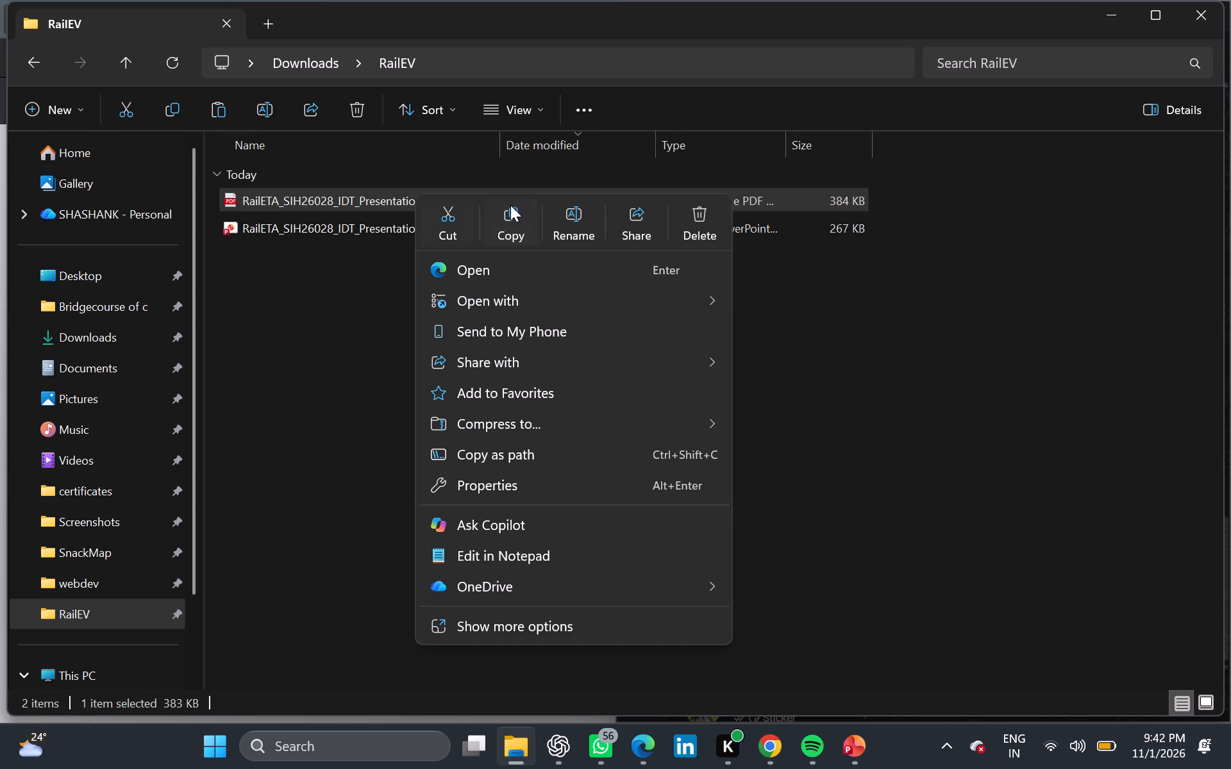
pyautogui.click(581, 220)
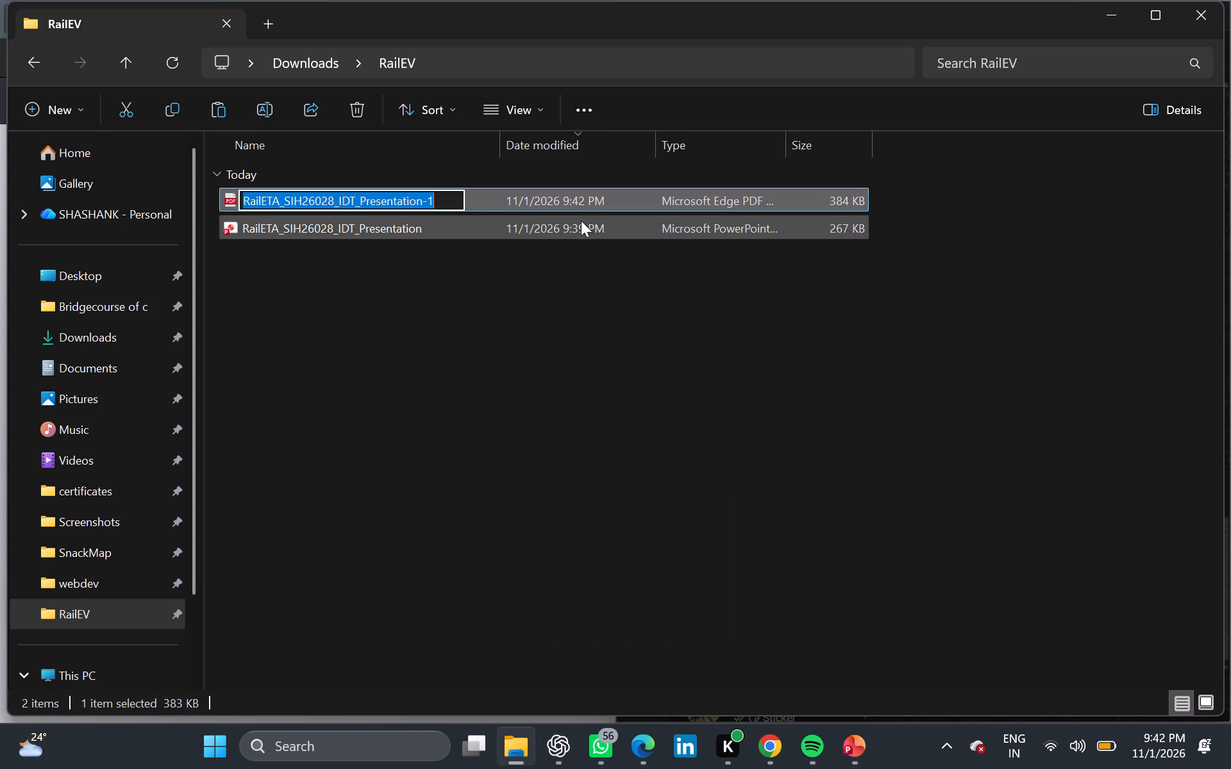
pyautogui.click(439, 199)
pyautogui.press('BackSpace')
pyautogui.press('BackSpace')
pyautogui.press('BackSpace')
pyautogui.press('BackSpace')
pyautogui.press('BackSpace')
pyautogui.press('BackSpace')
pyautogui.press('BackSpace')
pyautogui.press('BackSpace')
pyautogui.press('BackSpace')
pyautogui.press('BackSpace')
pyautogui.press('BackSpace')
pyautogui.press('BackSpace')
pyautogui.press('BackSpace')
pyautogui.press('BackSpace')
pyautogui.press('BackSpace')
pyautogui.press('BackSpace')
pyautogui.press('BackSpace')
pyautogui.press('BackSpace')
pyautogui.press('BackSpace')
pyautogui.press('BackSpace')
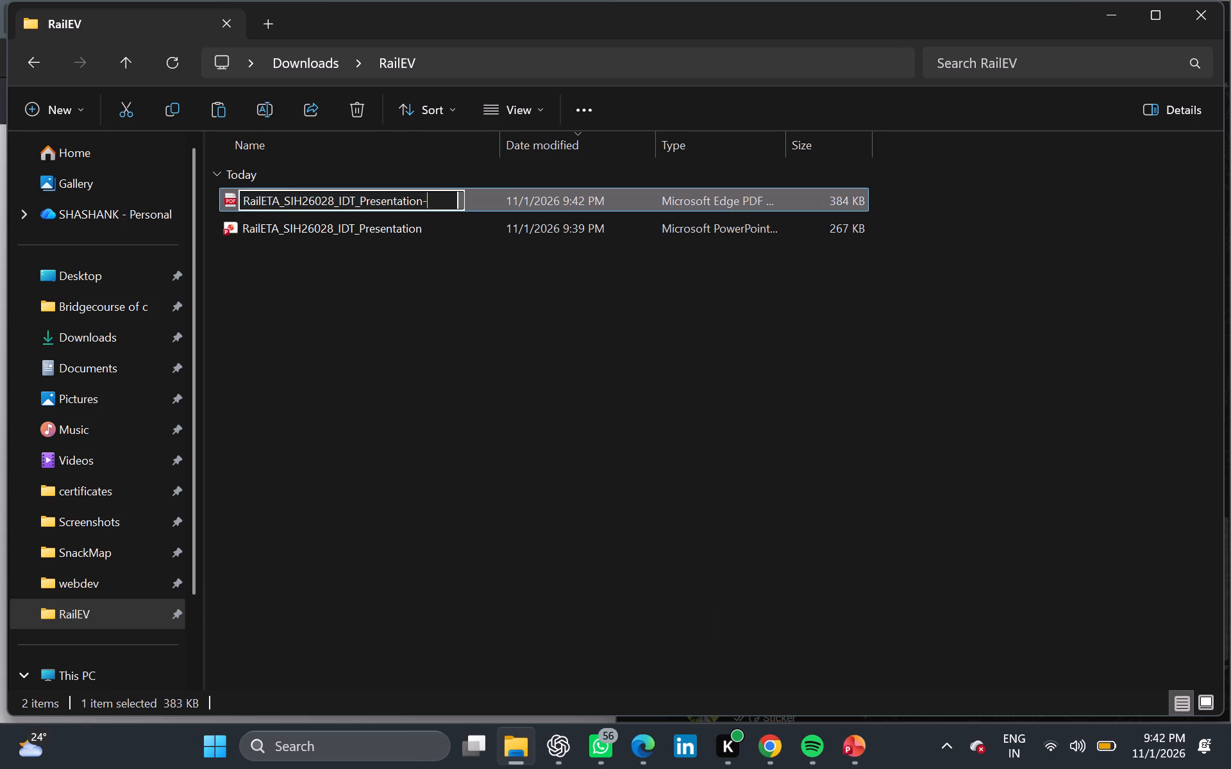
pyautogui.press('BackSpace')
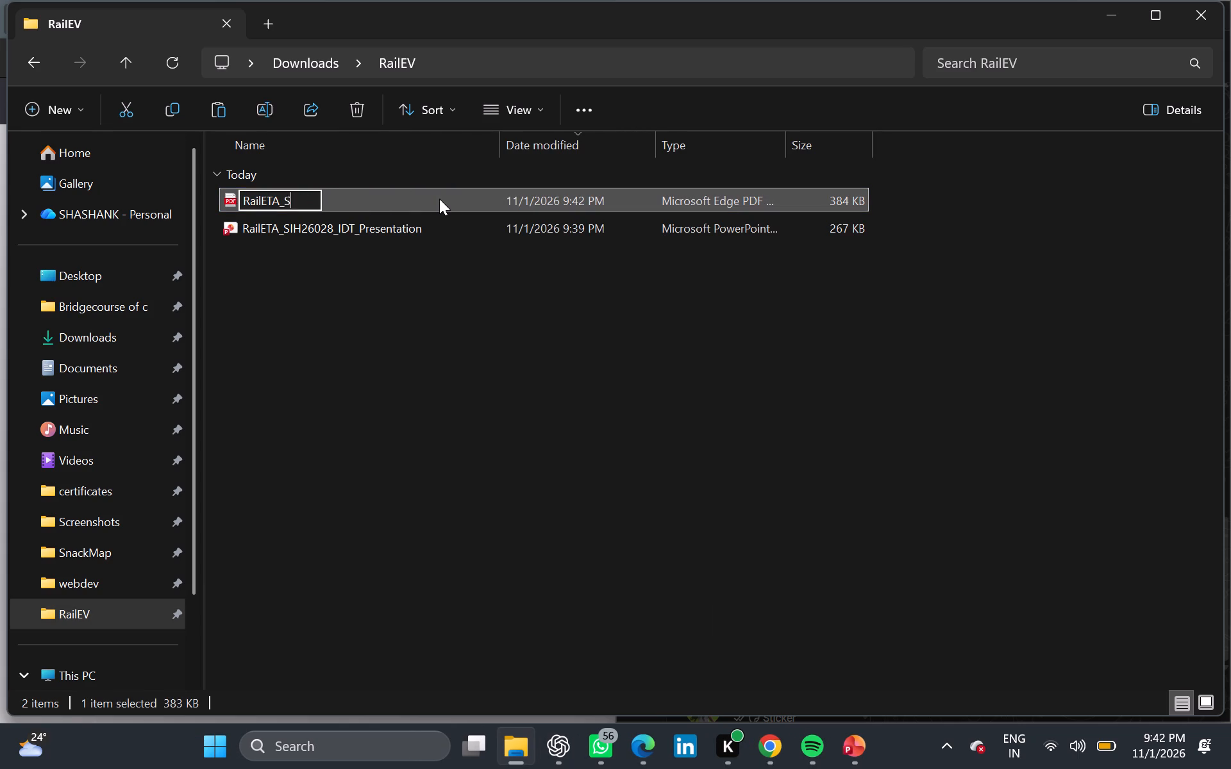
pyautogui.press('BackSpace')
pyautogui.press('BackSpace')
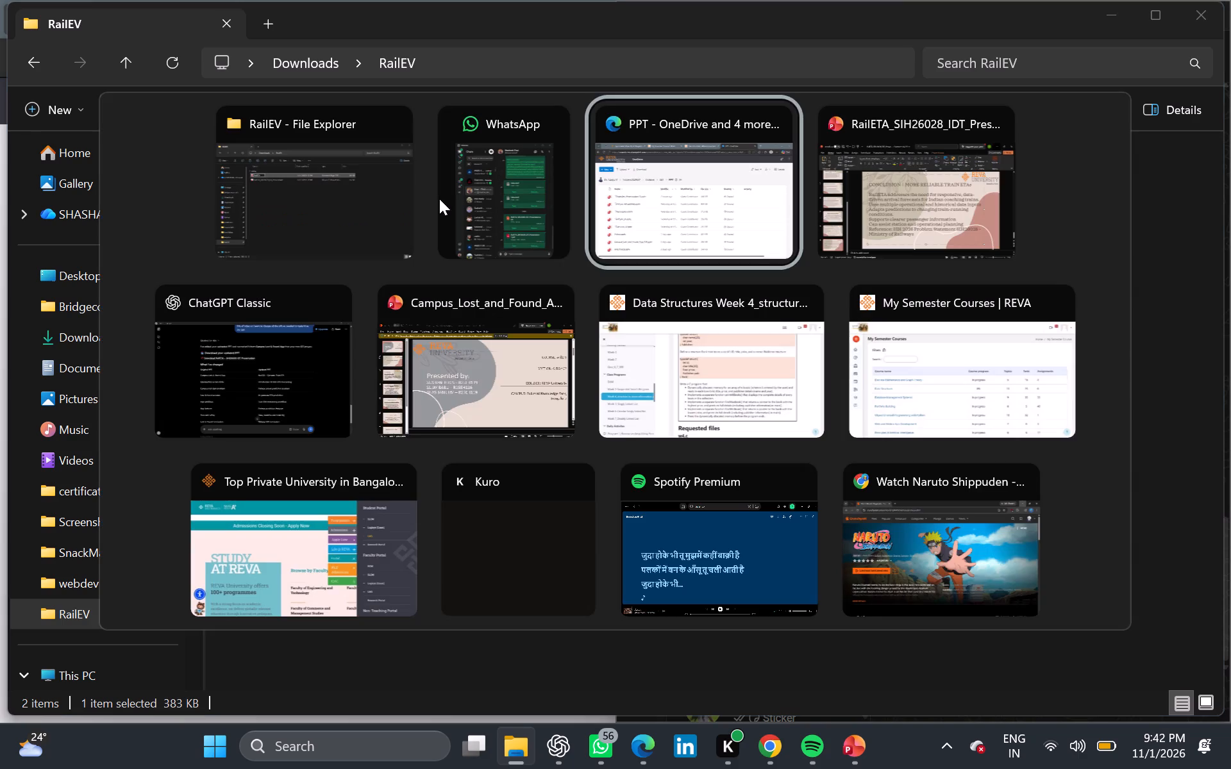
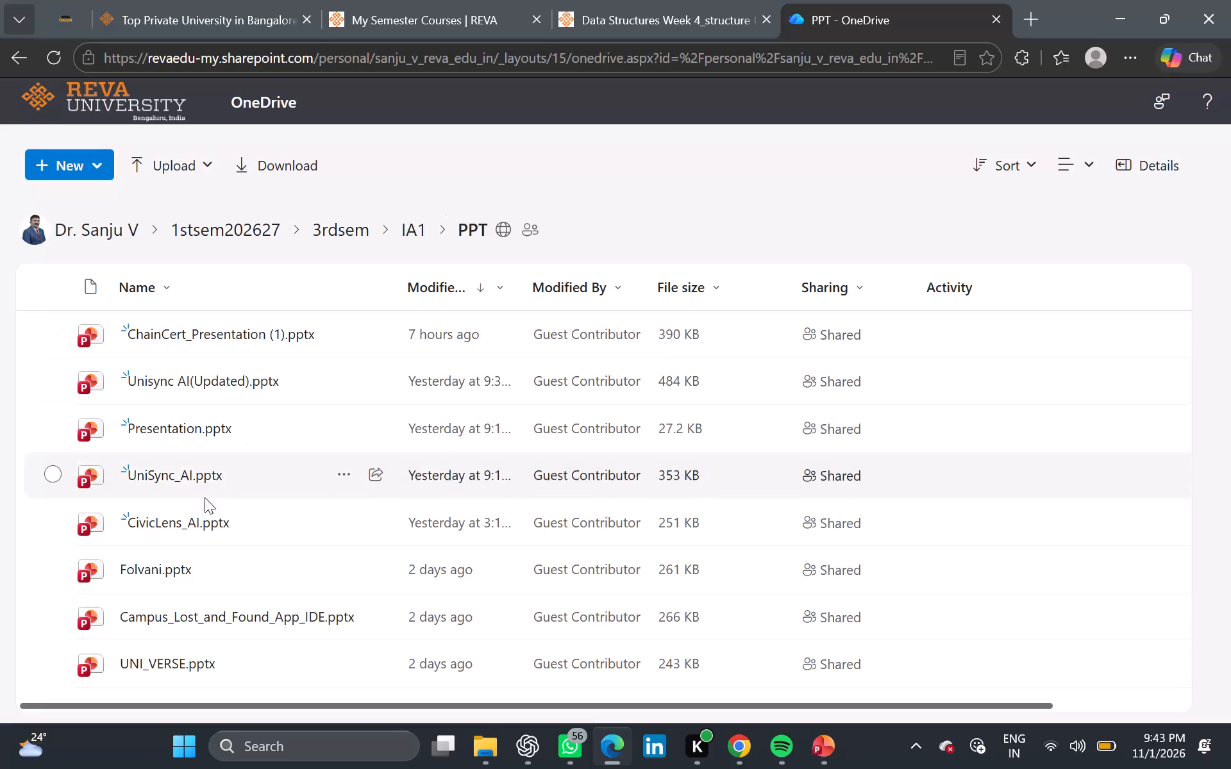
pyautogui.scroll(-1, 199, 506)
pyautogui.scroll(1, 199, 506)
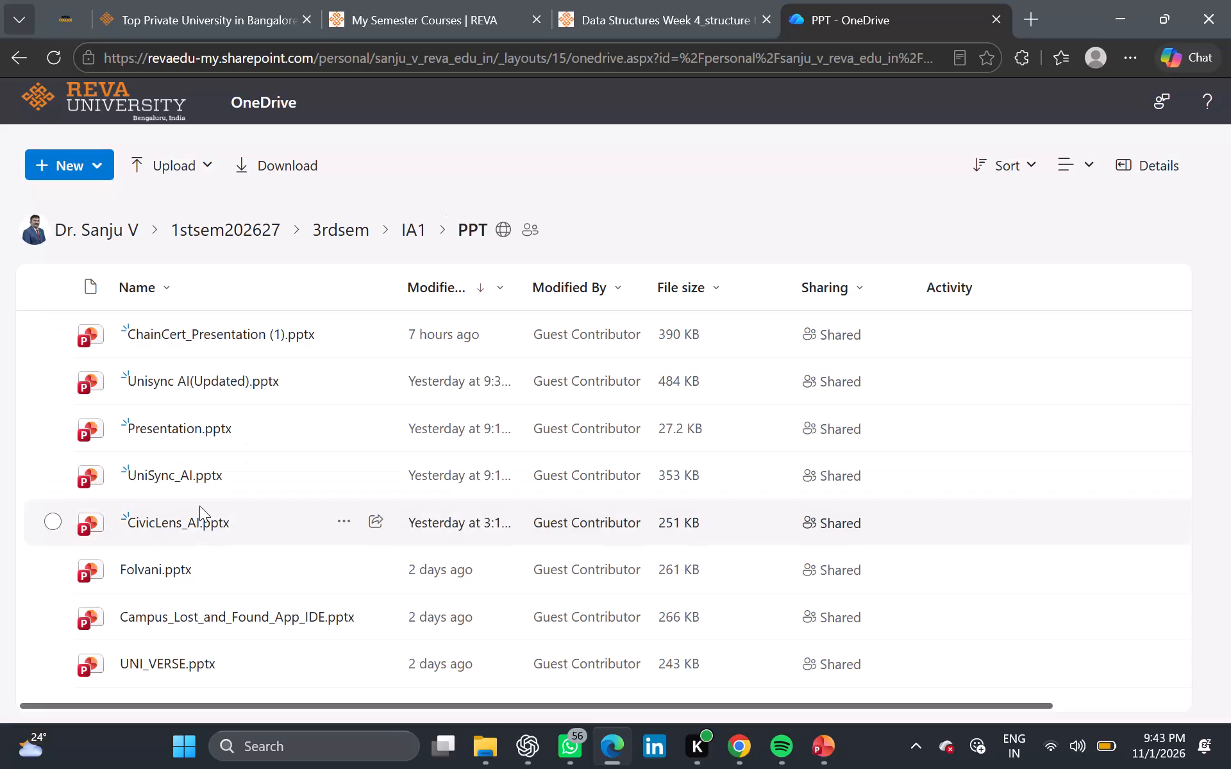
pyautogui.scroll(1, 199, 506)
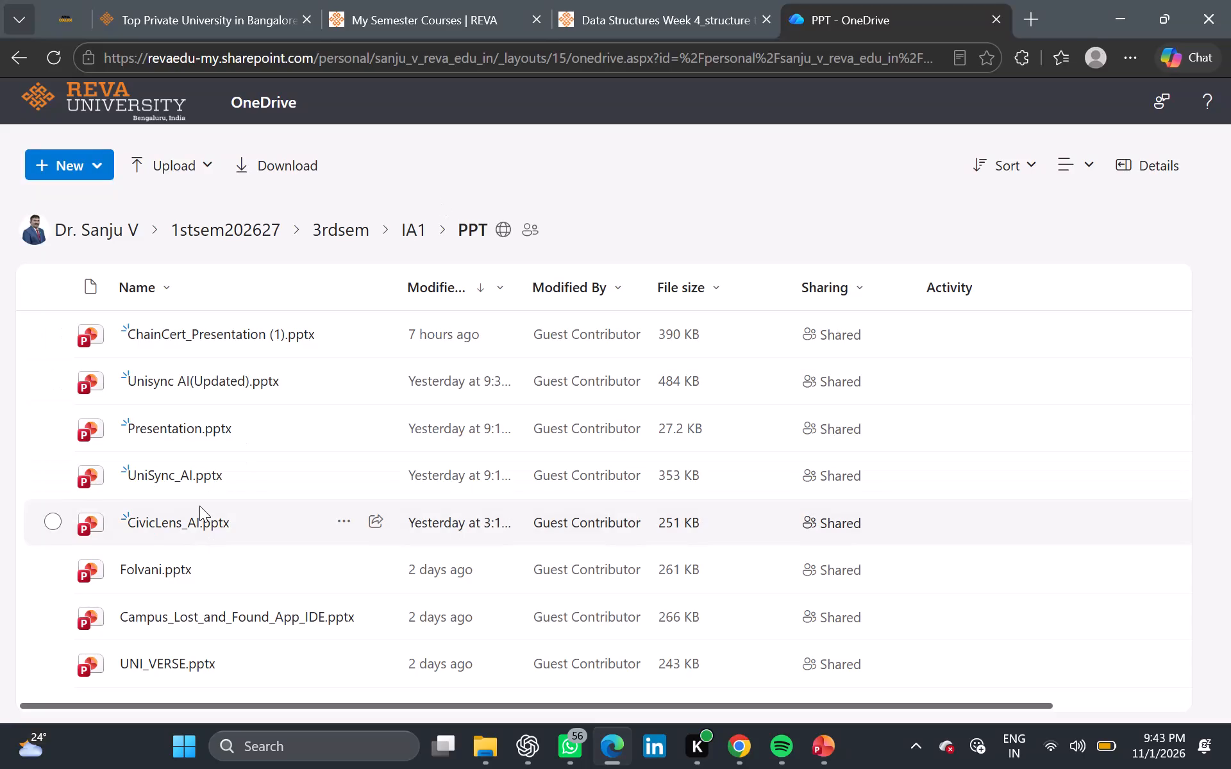
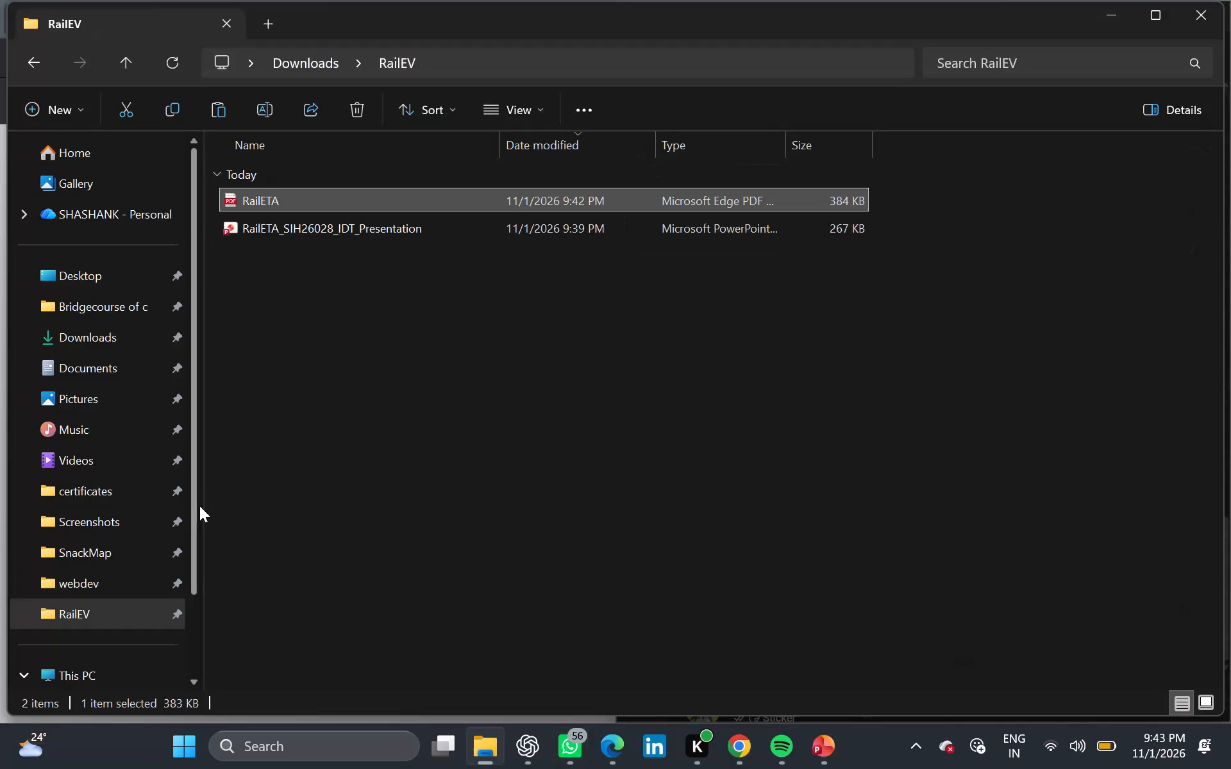
# Look through the Desktop folder and the recent files for the RailETA_SIH26028_IDT_Presentation file and check its available actions.
pyautogui.click(116, 283)
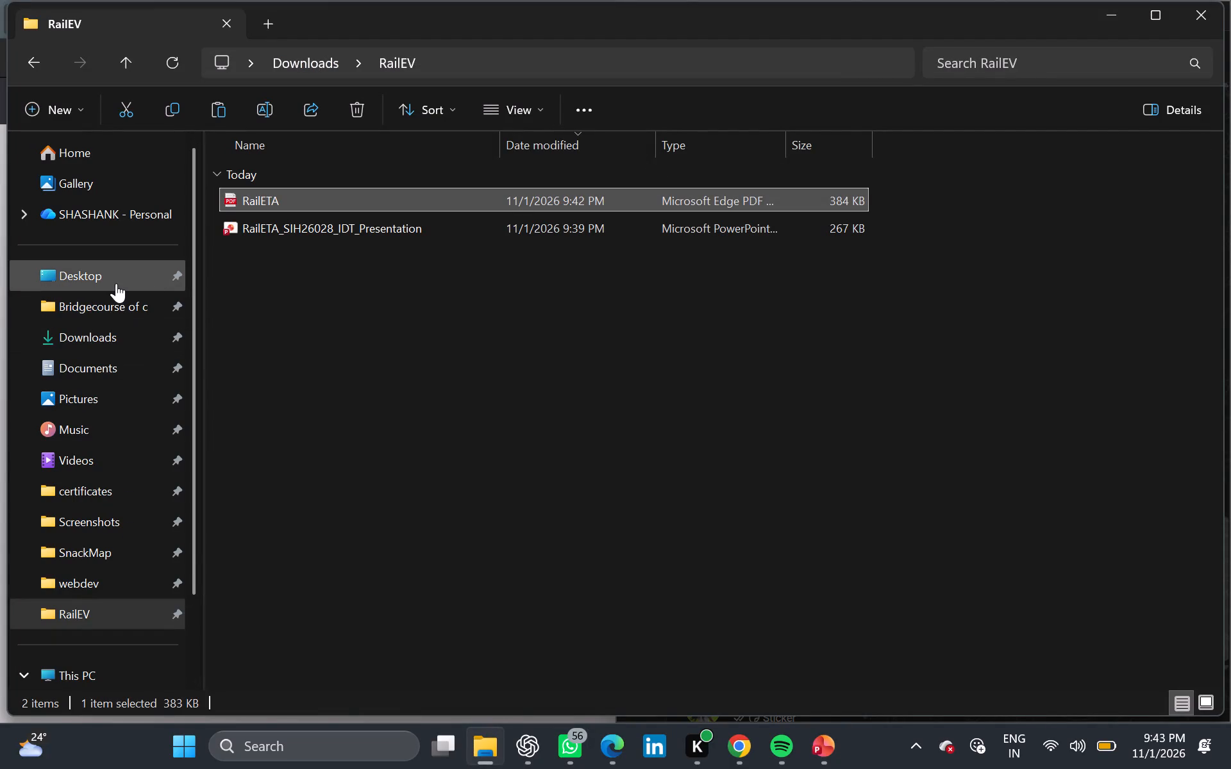
pyautogui.scroll(7, 375, 365)
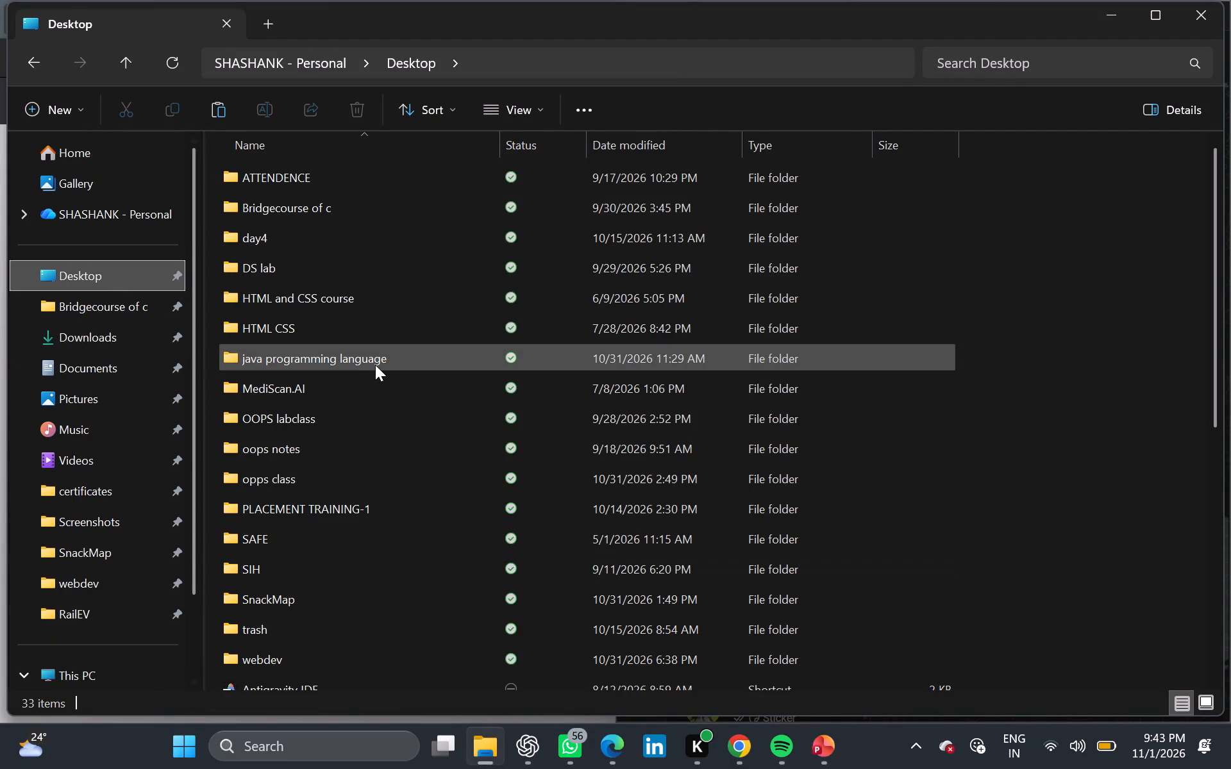
pyautogui.click(79, 161)
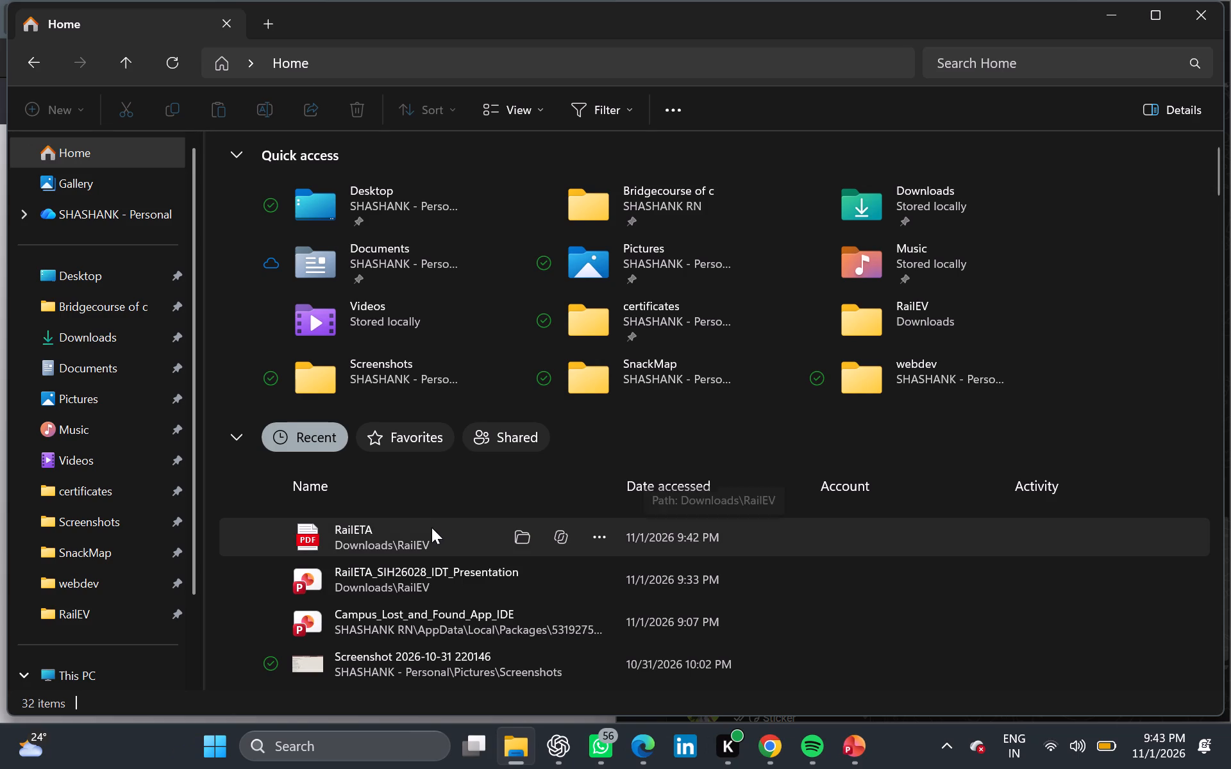
pyautogui.rightClick(438, 585)
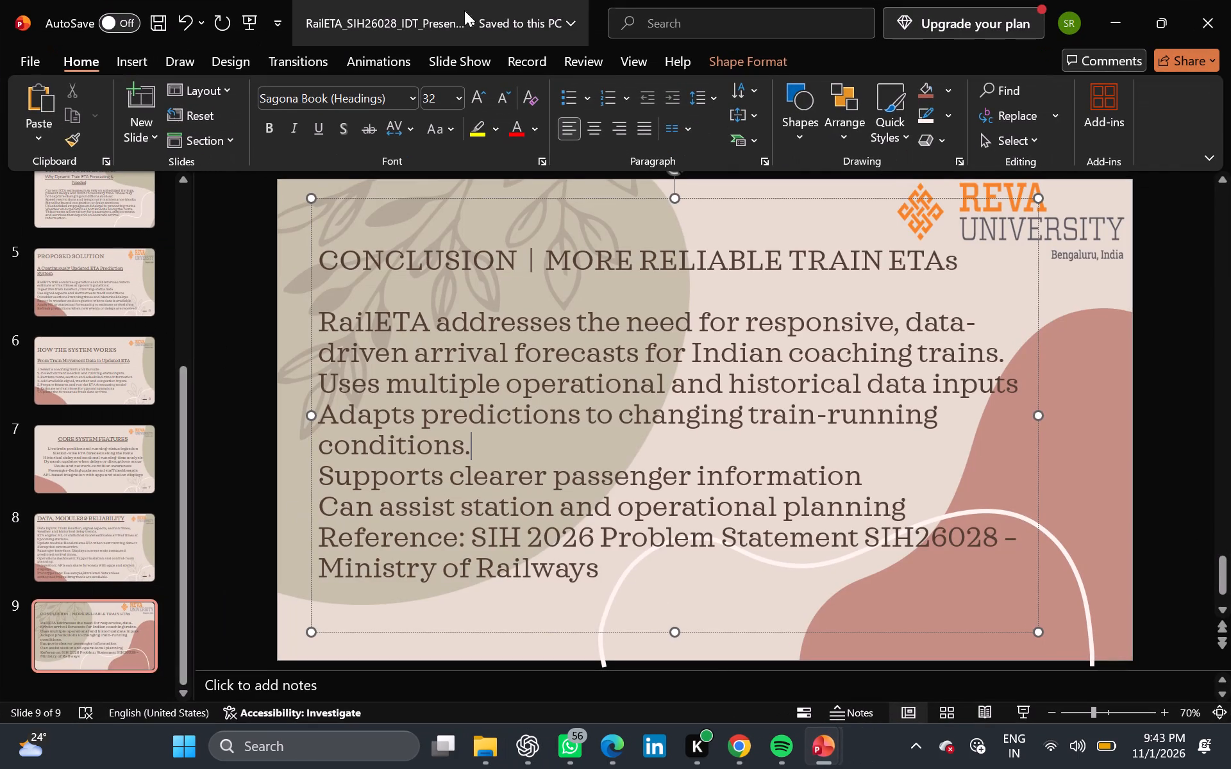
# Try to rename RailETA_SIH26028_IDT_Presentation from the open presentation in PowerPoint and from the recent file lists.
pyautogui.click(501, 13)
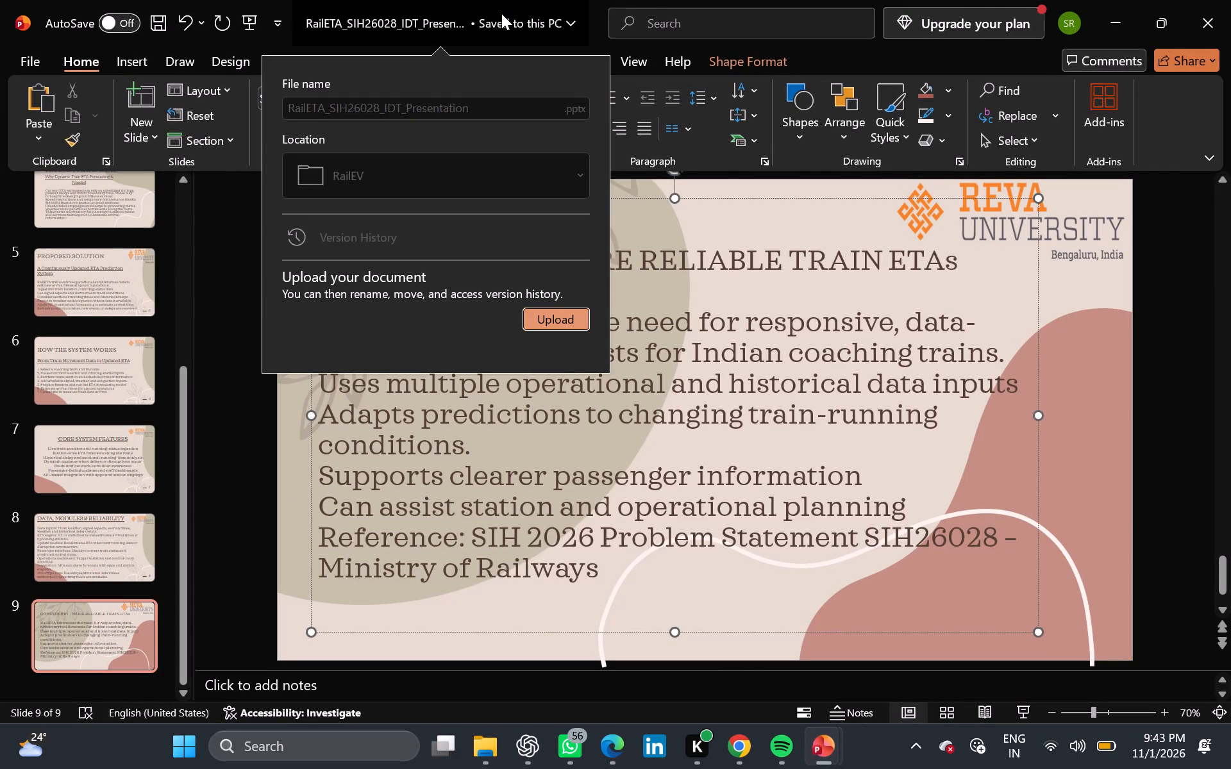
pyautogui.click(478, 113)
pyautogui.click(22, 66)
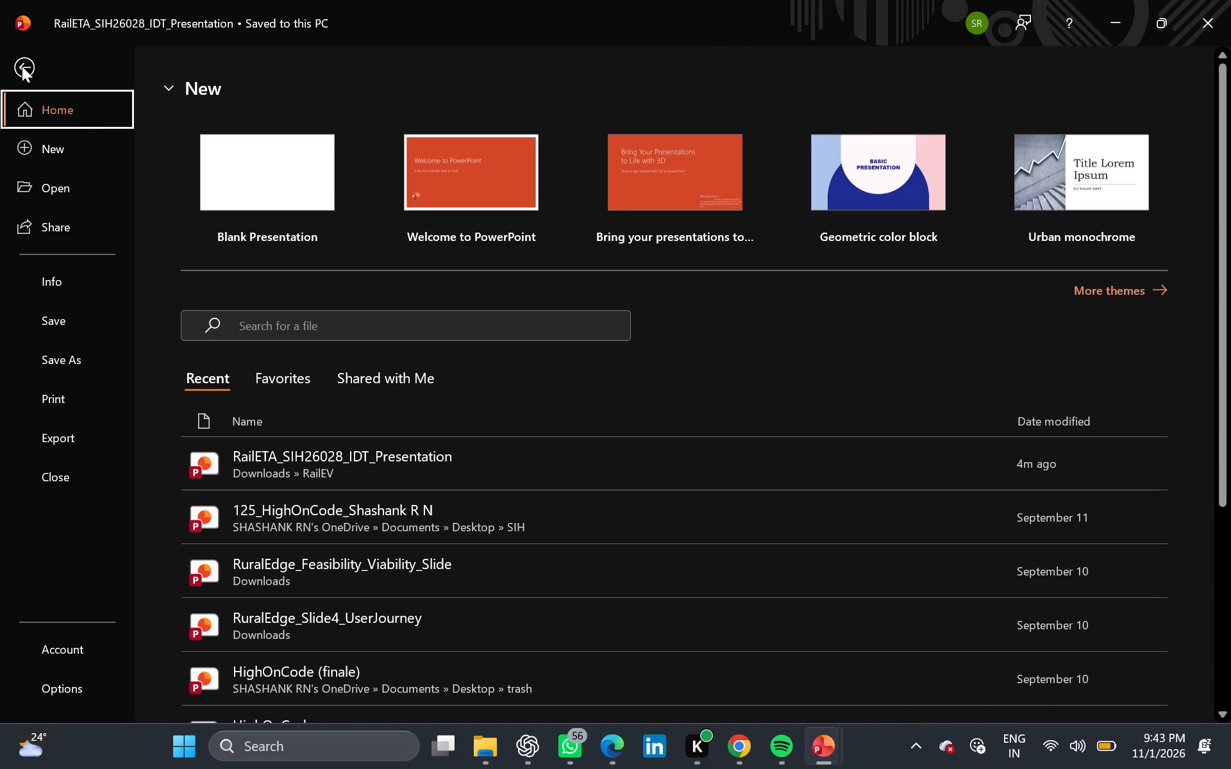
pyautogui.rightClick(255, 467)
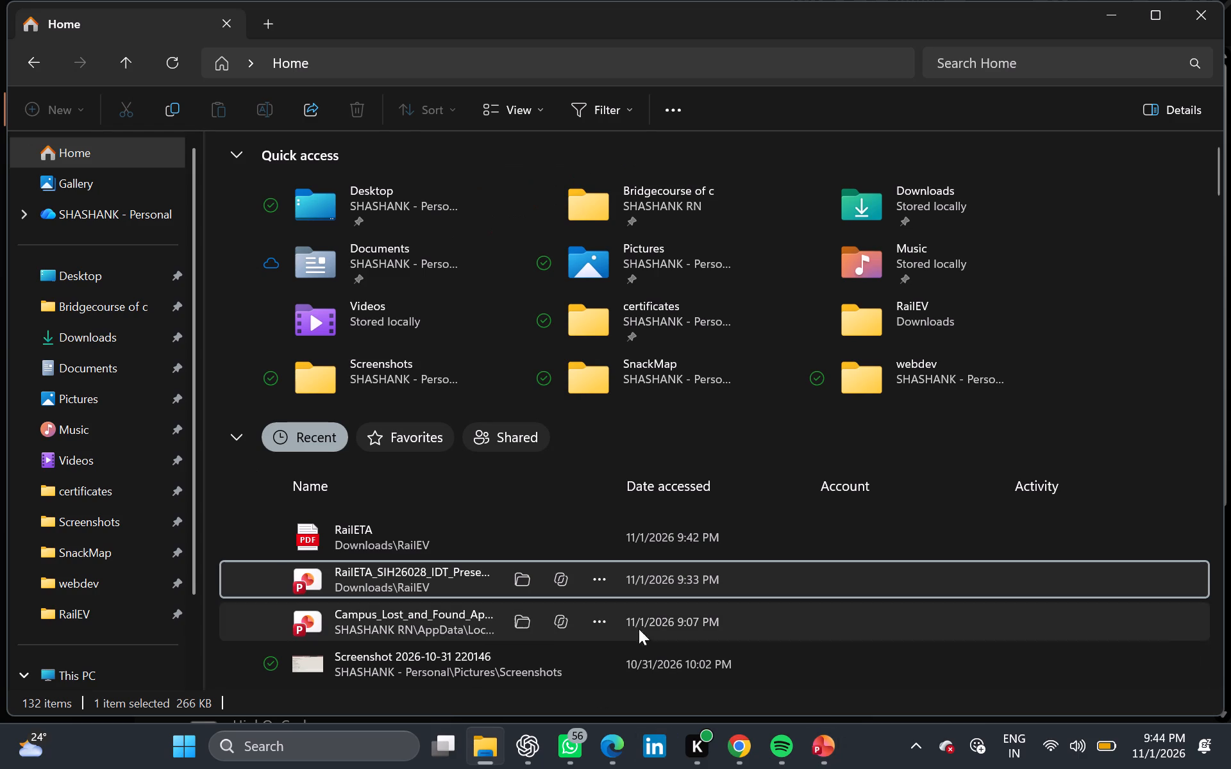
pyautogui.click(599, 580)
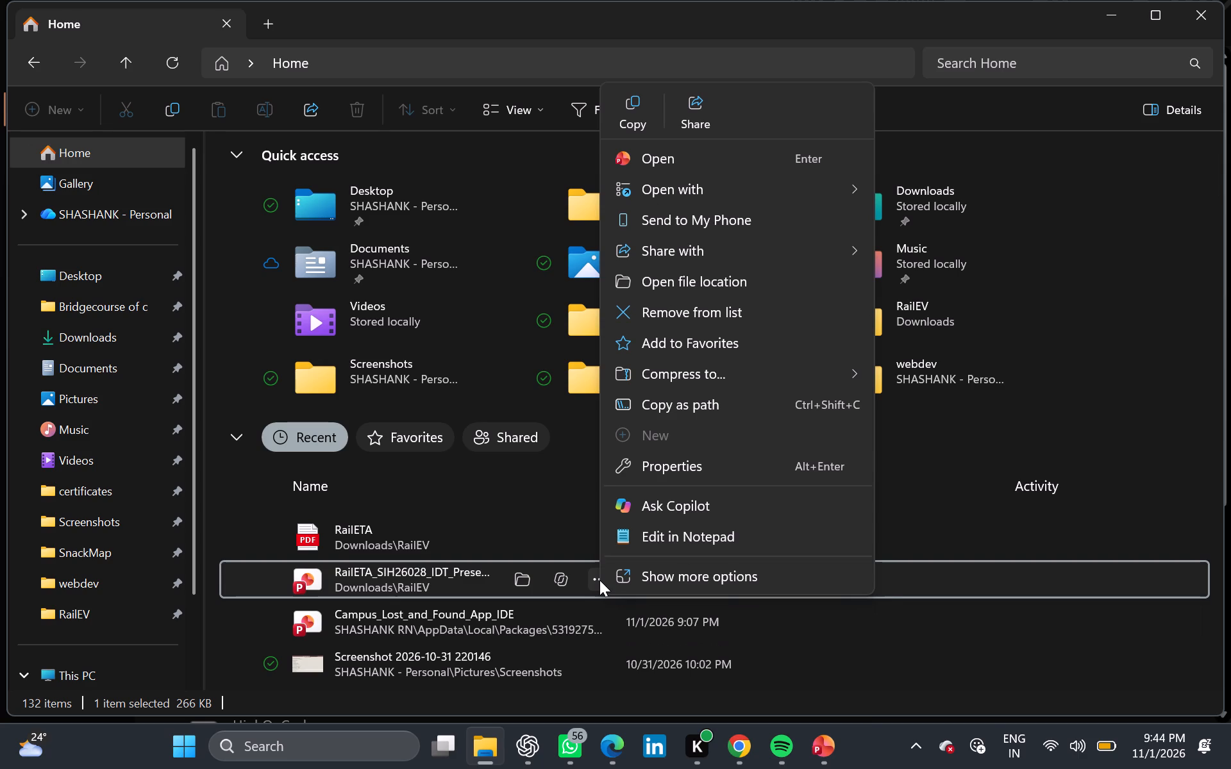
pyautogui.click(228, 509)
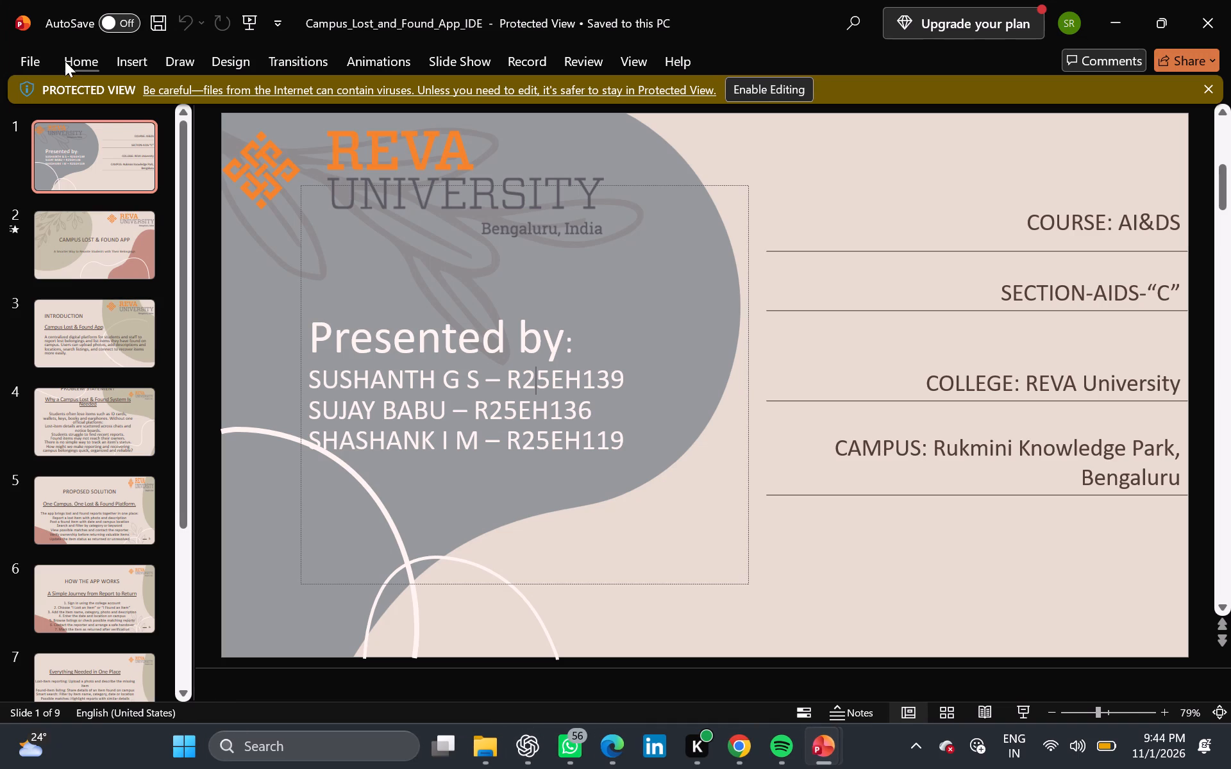
# Read the help on turning on AutoSave and saving a file from the Campus_Lost_and_Found_App_IDE presentation, and close the help.
pyautogui.click(122, 16)
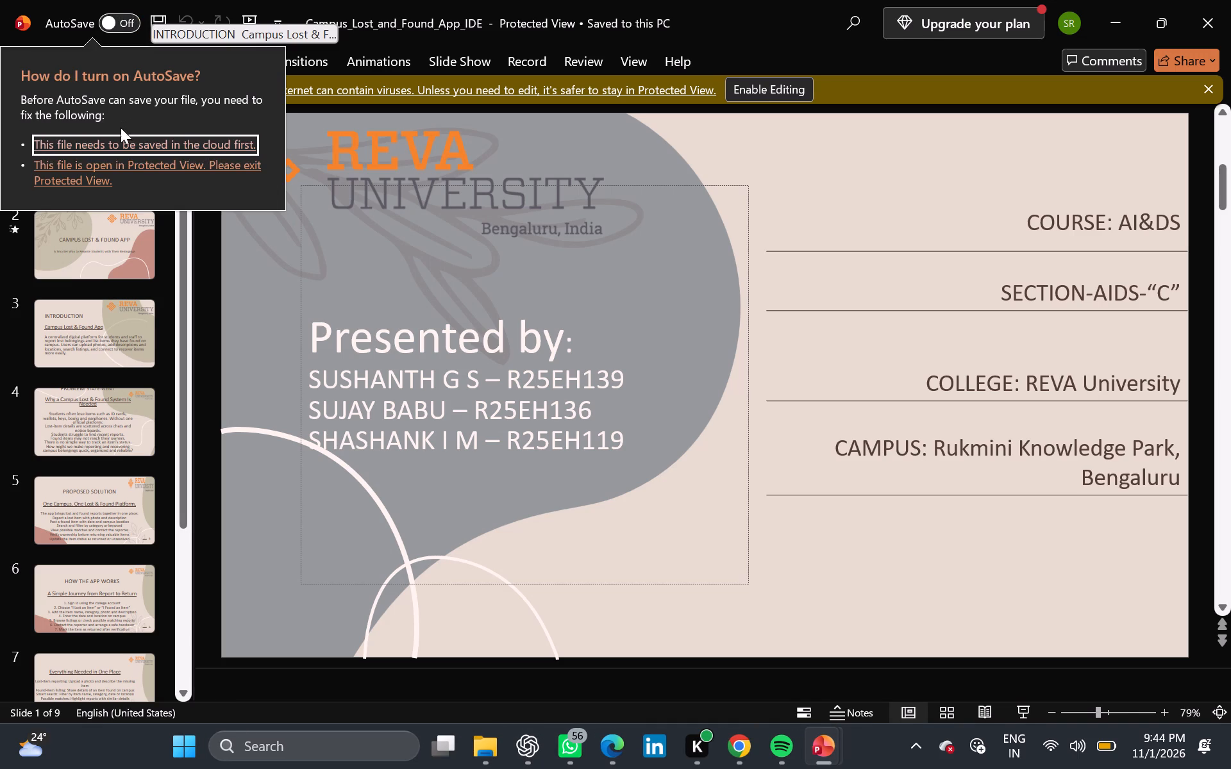
pyautogui.click(119, 144)
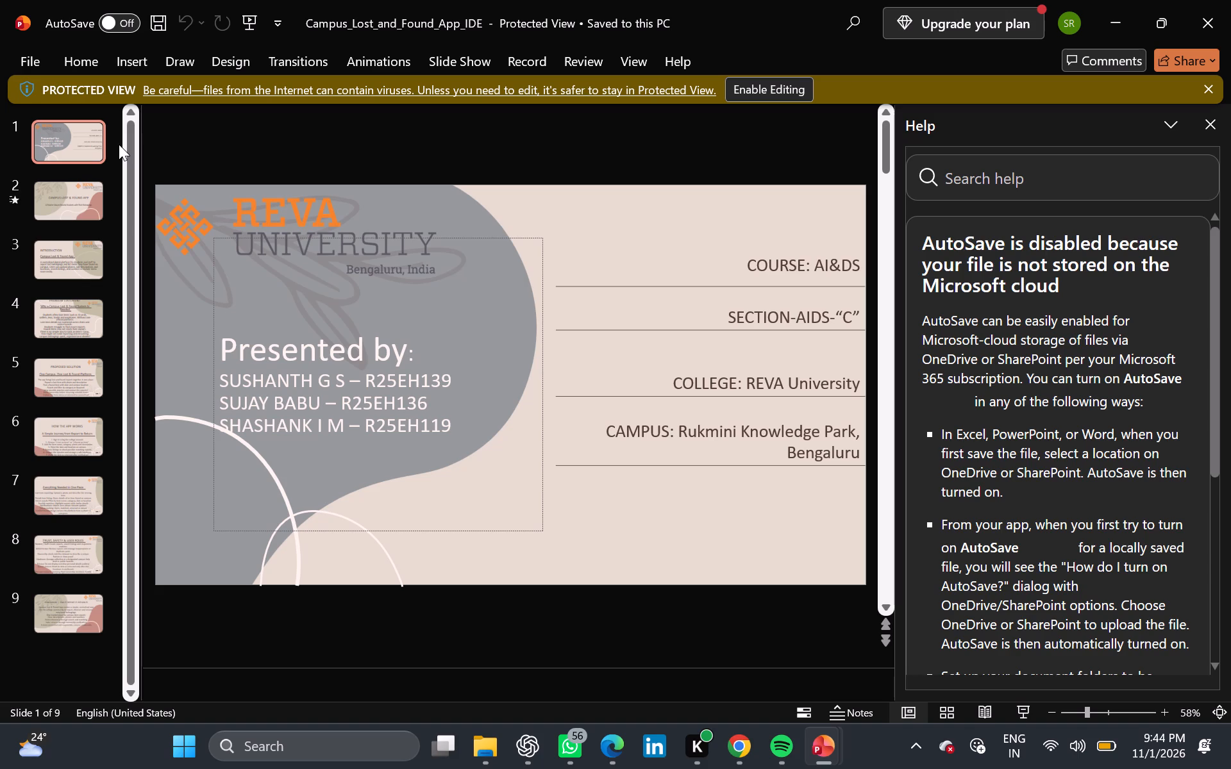
pyautogui.scroll(-5, 1085, 340)
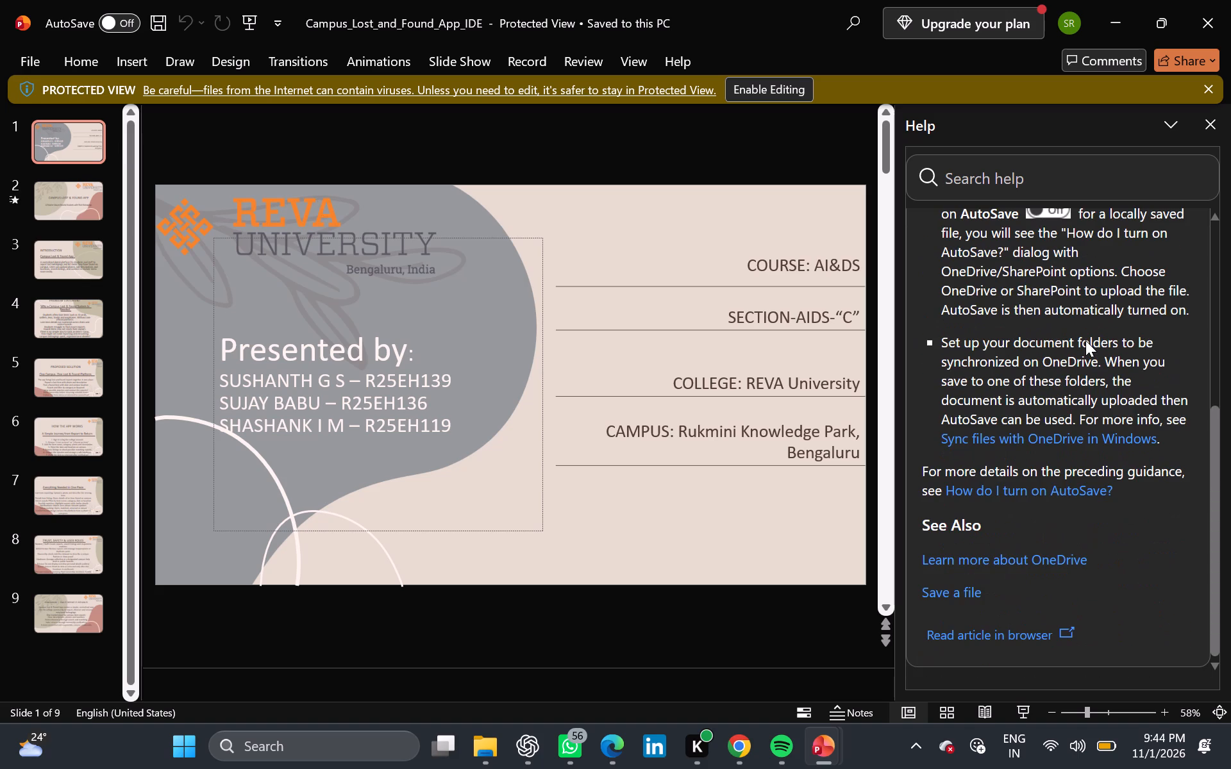
pyautogui.click(955, 593)
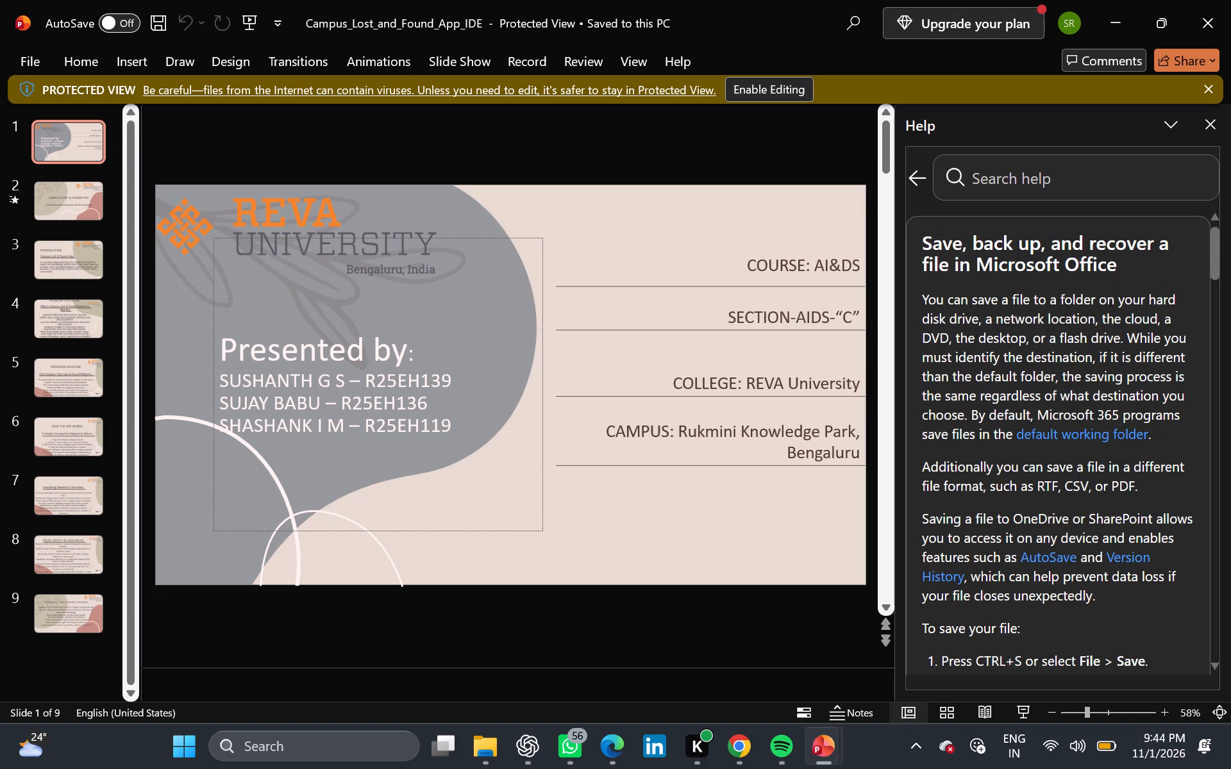
pyautogui.scroll(-4, 990, 538)
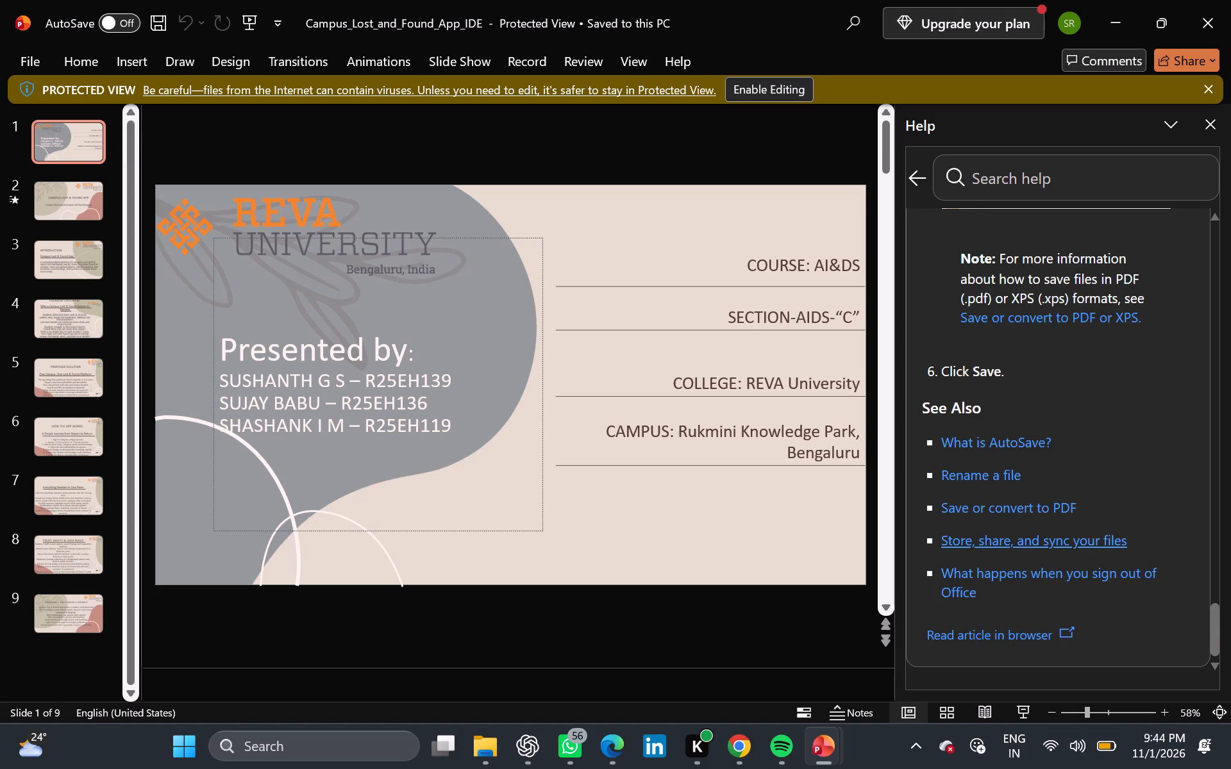
pyautogui.click(983, 442)
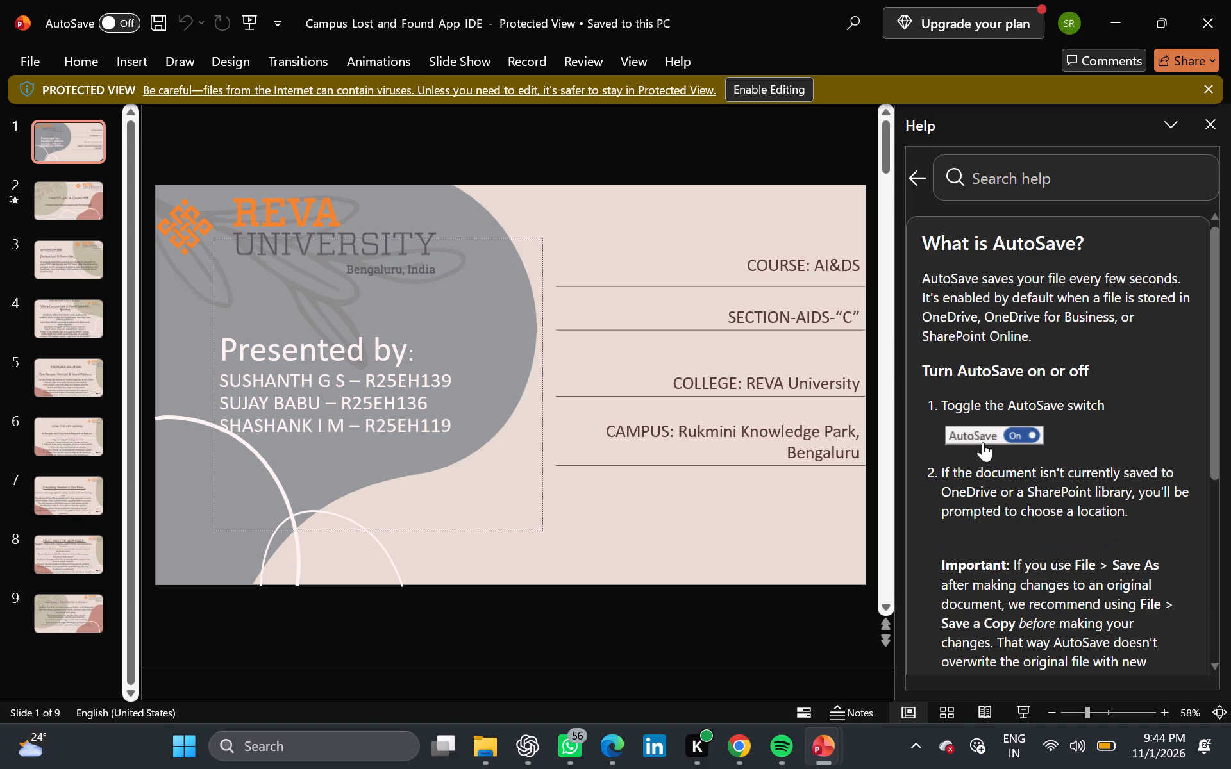
pyautogui.scroll(-4, 983, 442)
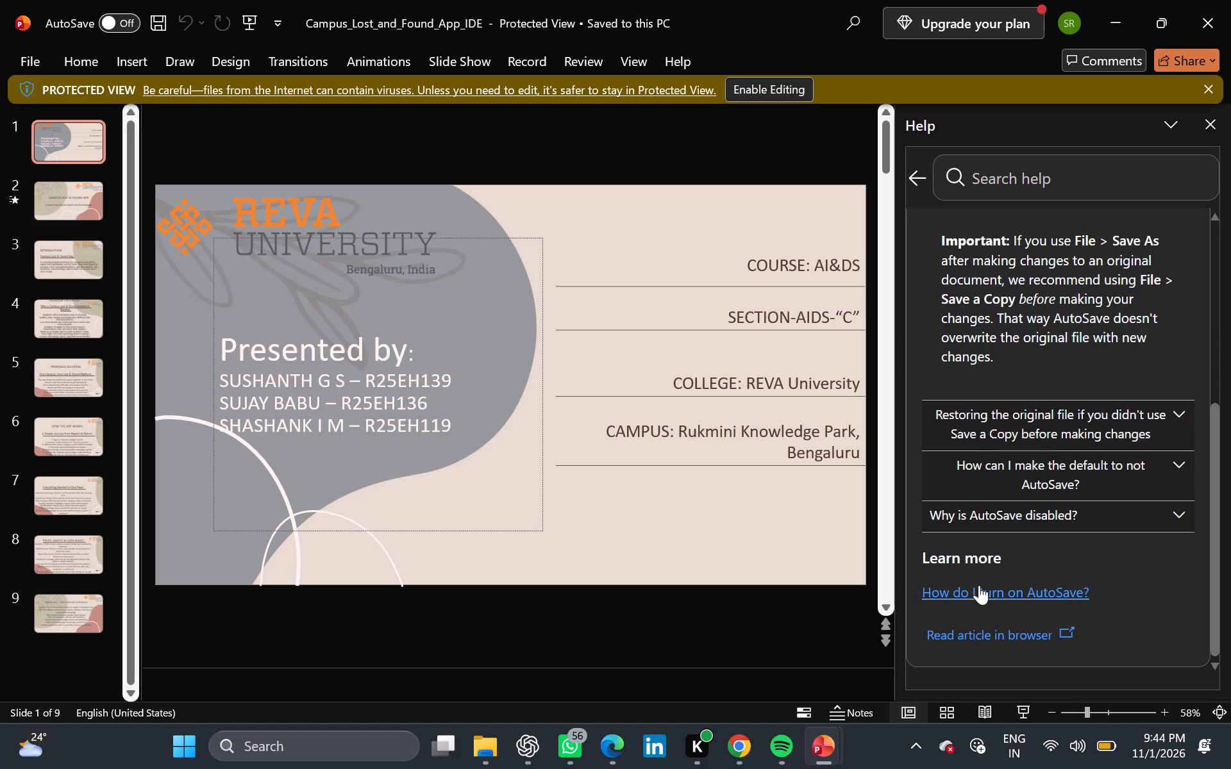
pyautogui.click(1212, 124)
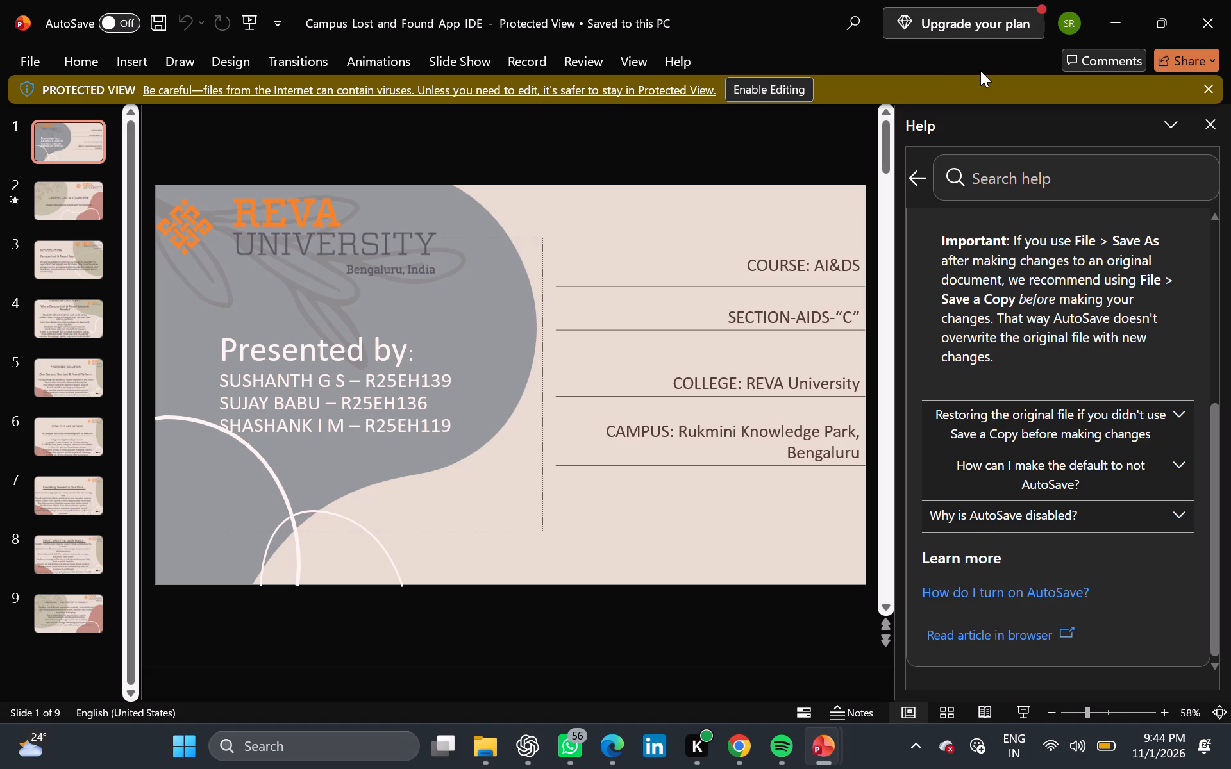
pyautogui.click(1213, 127)
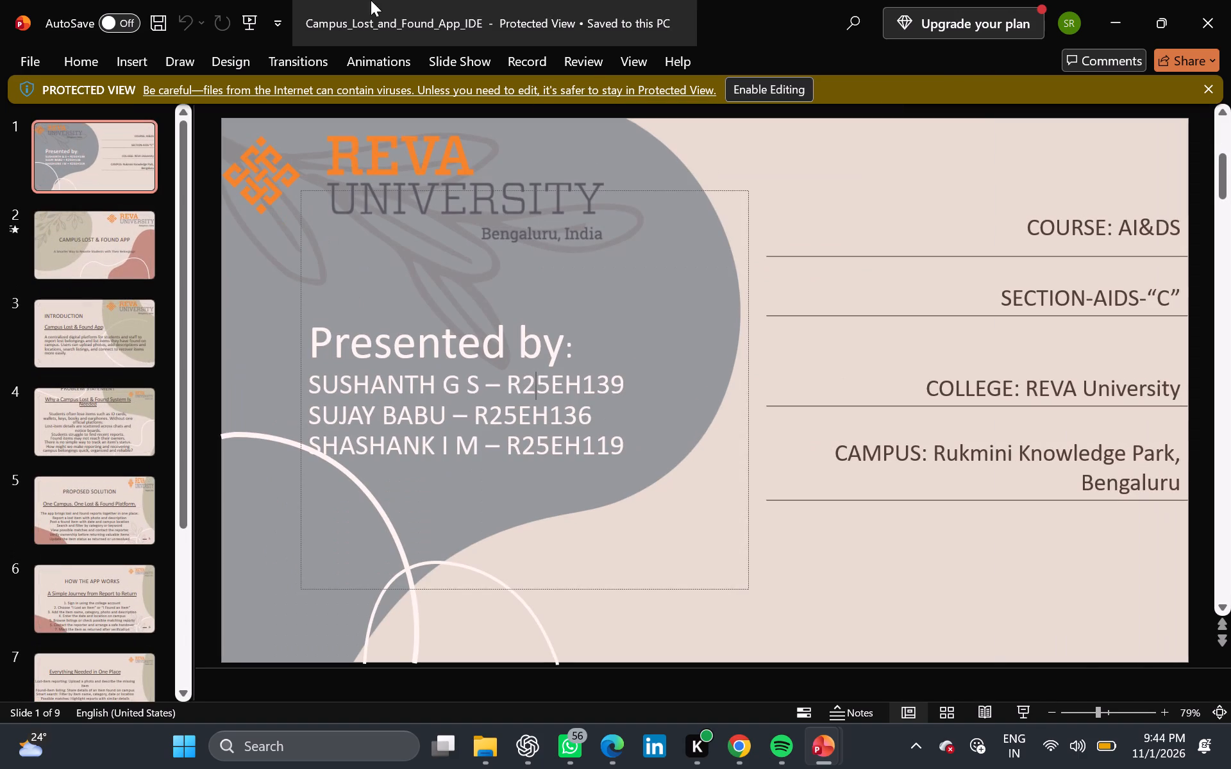
# Enable editing in Campus_Lost_and_Found_App_IDE and turn on AutoSave to OneDrive - Personal, closing the presentation when done.
pyautogui.click(103, 30)
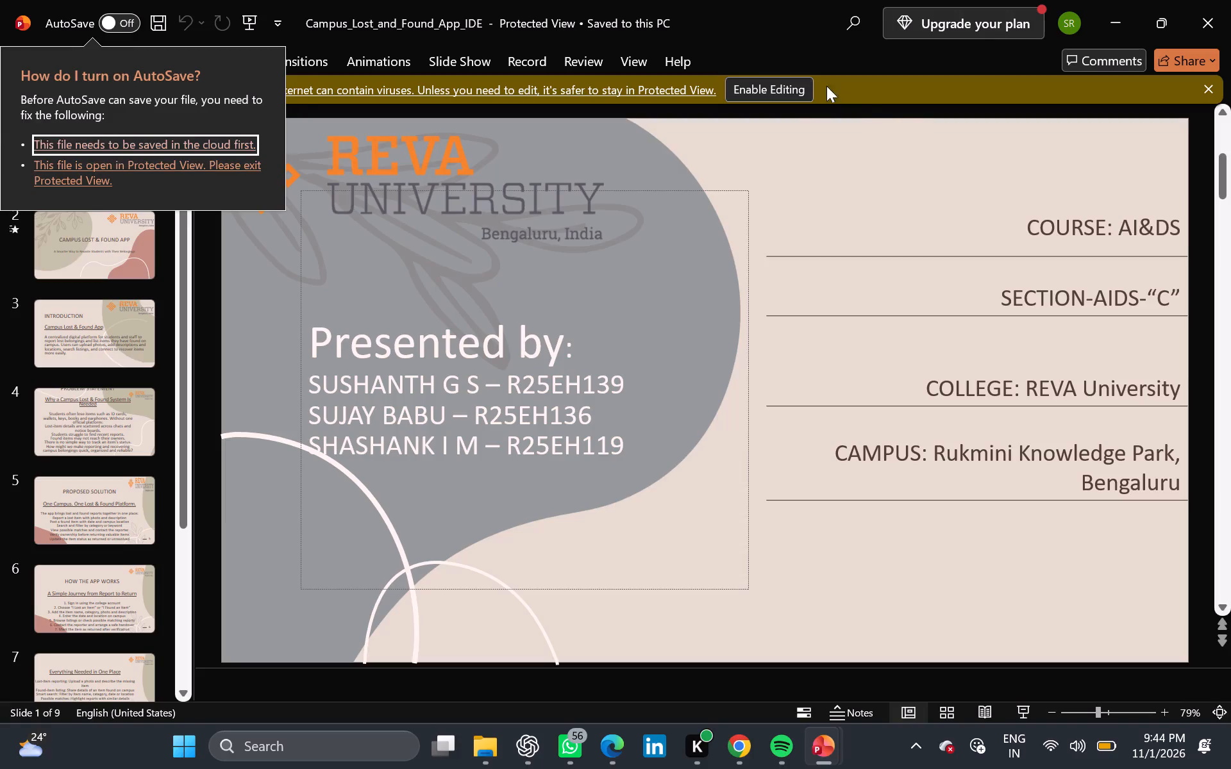
pyautogui.click(758, 79)
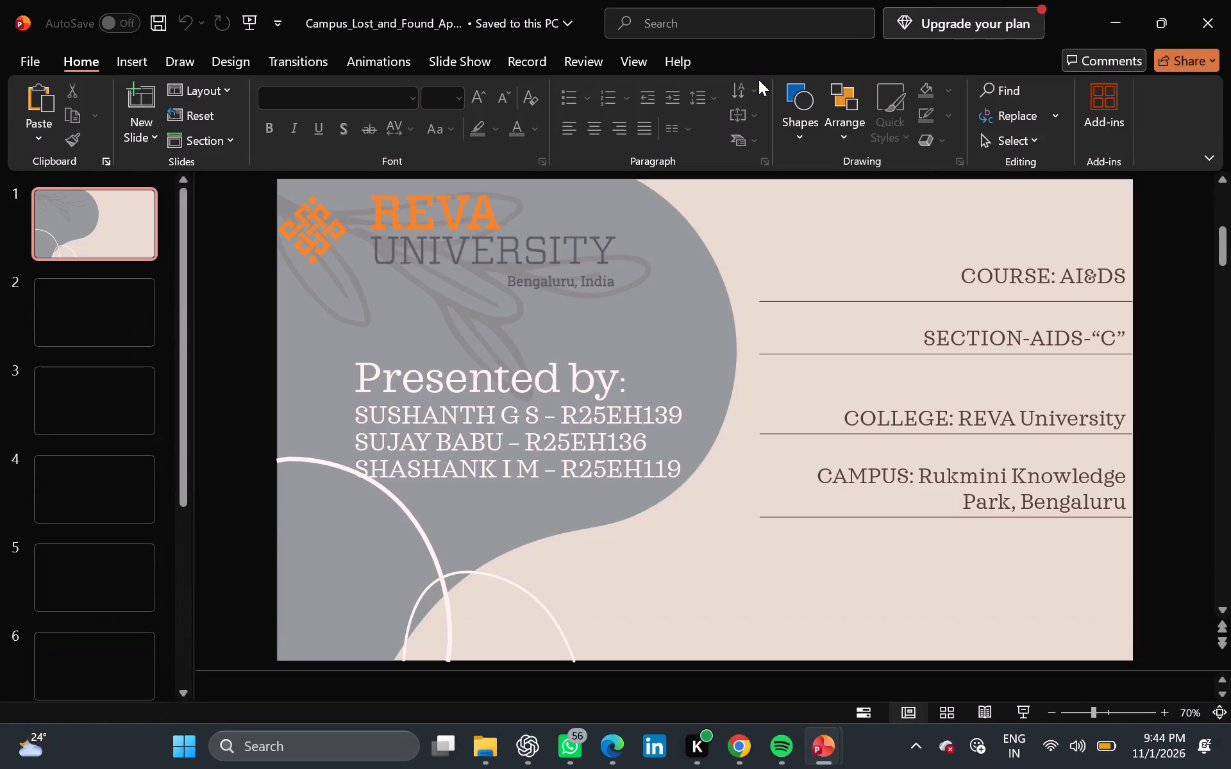
pyautogui.click(127, 25)
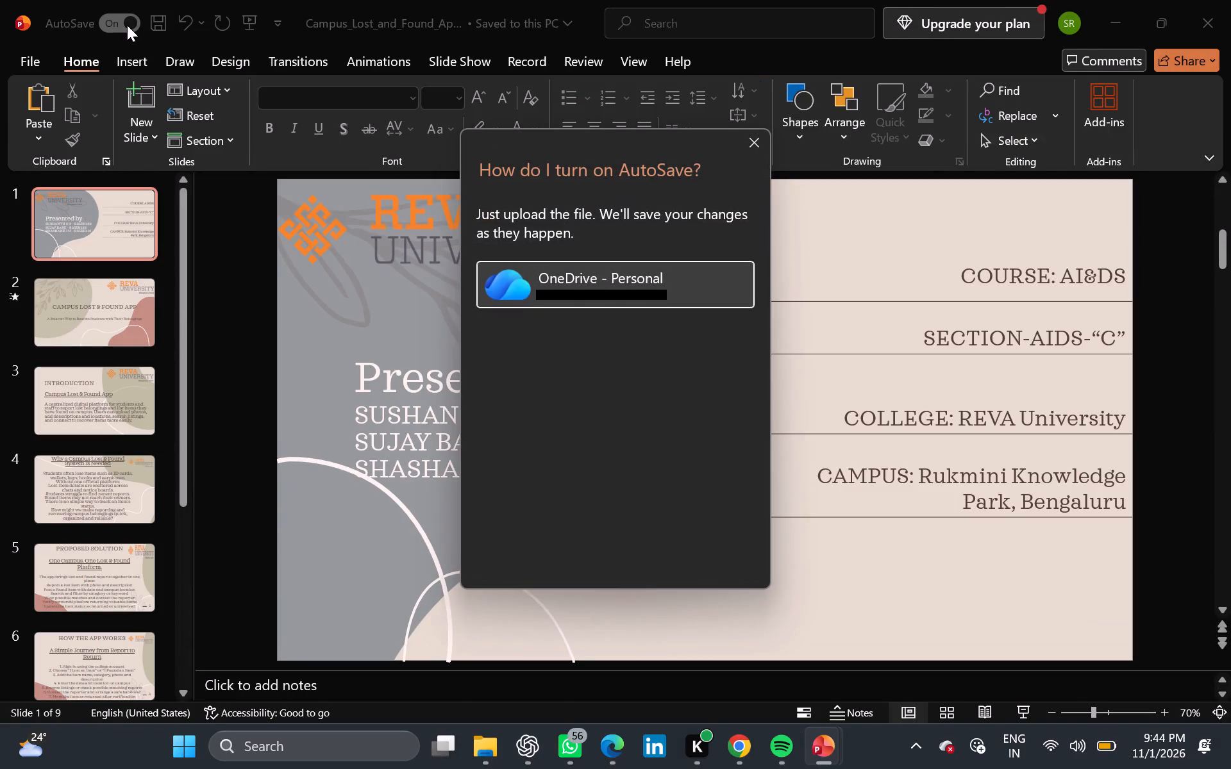
pyautogui.click(574, 286)
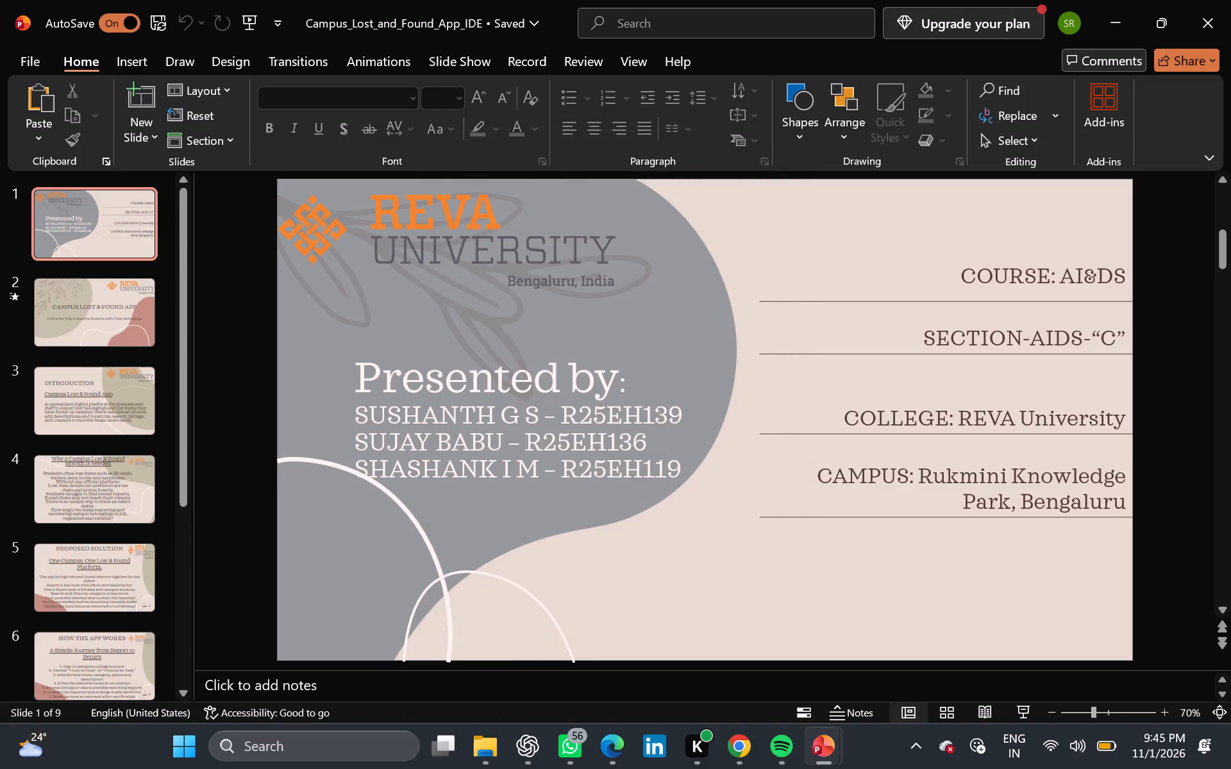
pyautogui.click(502, 13)
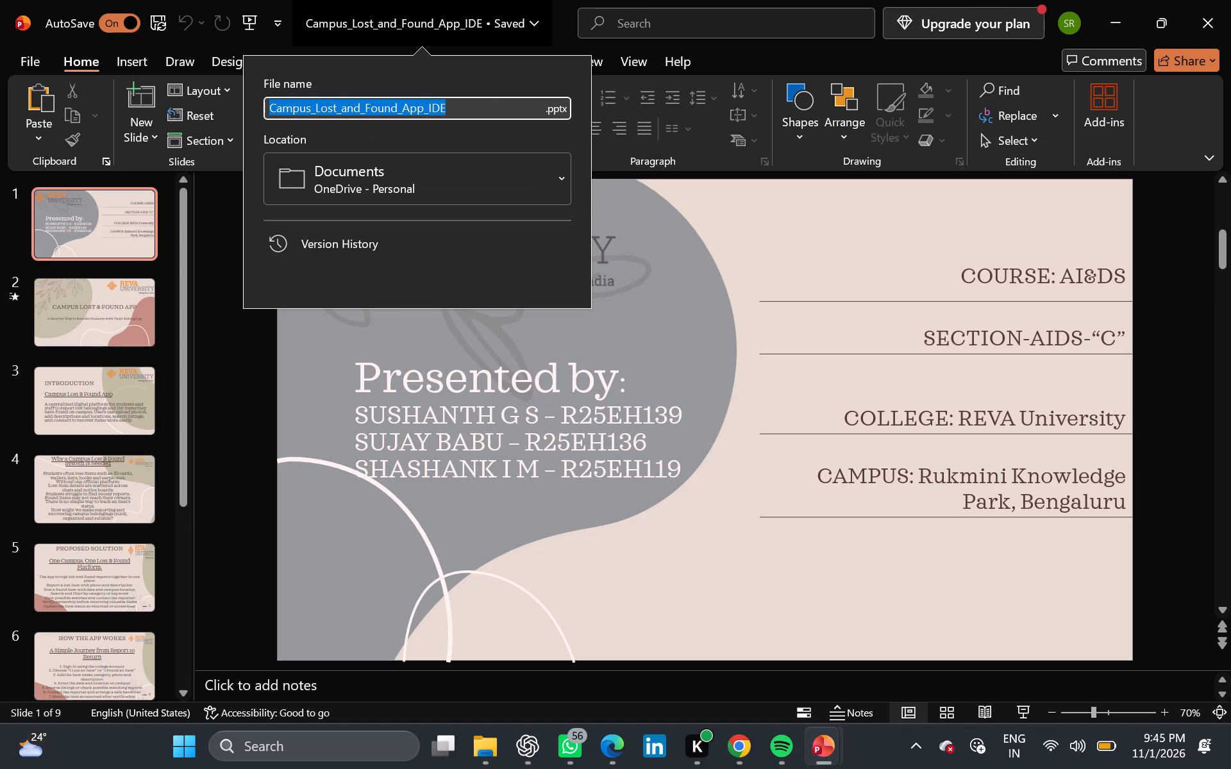
pyautogui.click(1222, 17)
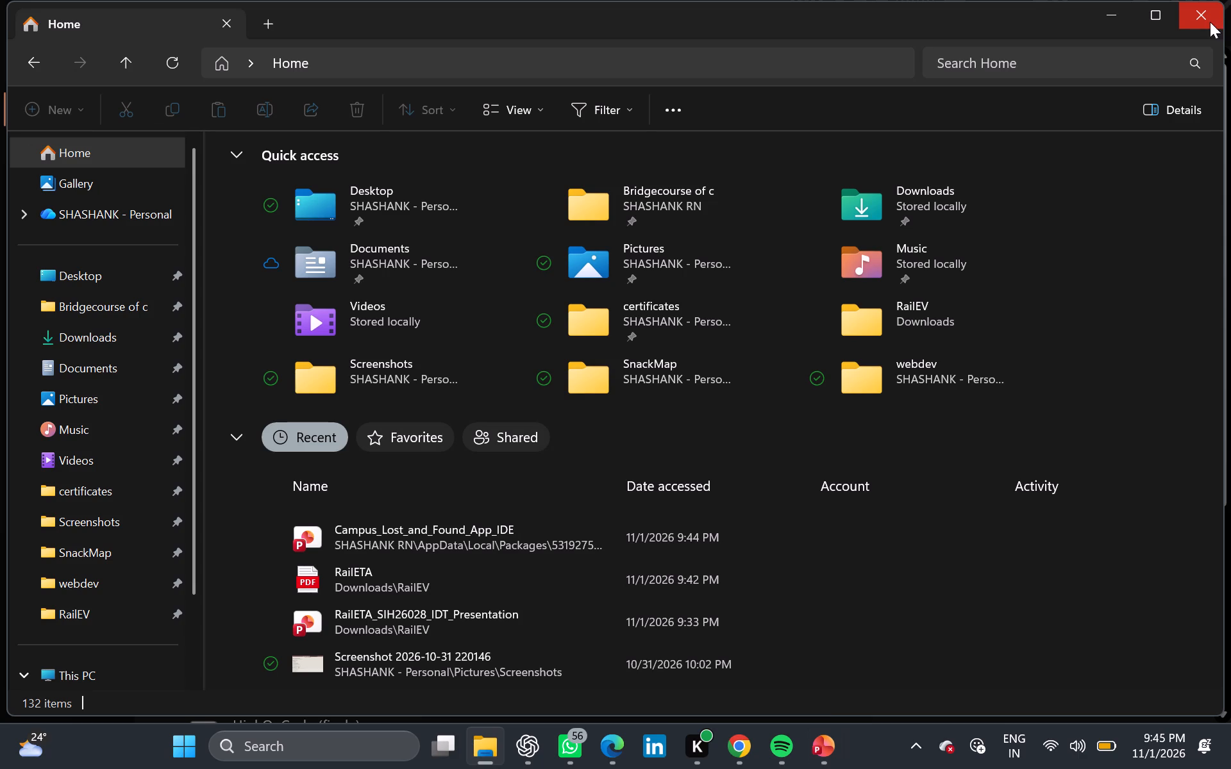
# Return to the open RailETA_SIH26028_IDT_Presentation and turn on AutoSave by uploading it to OneDrive - Personal.
pyautogui.doubleClick(407, 617)
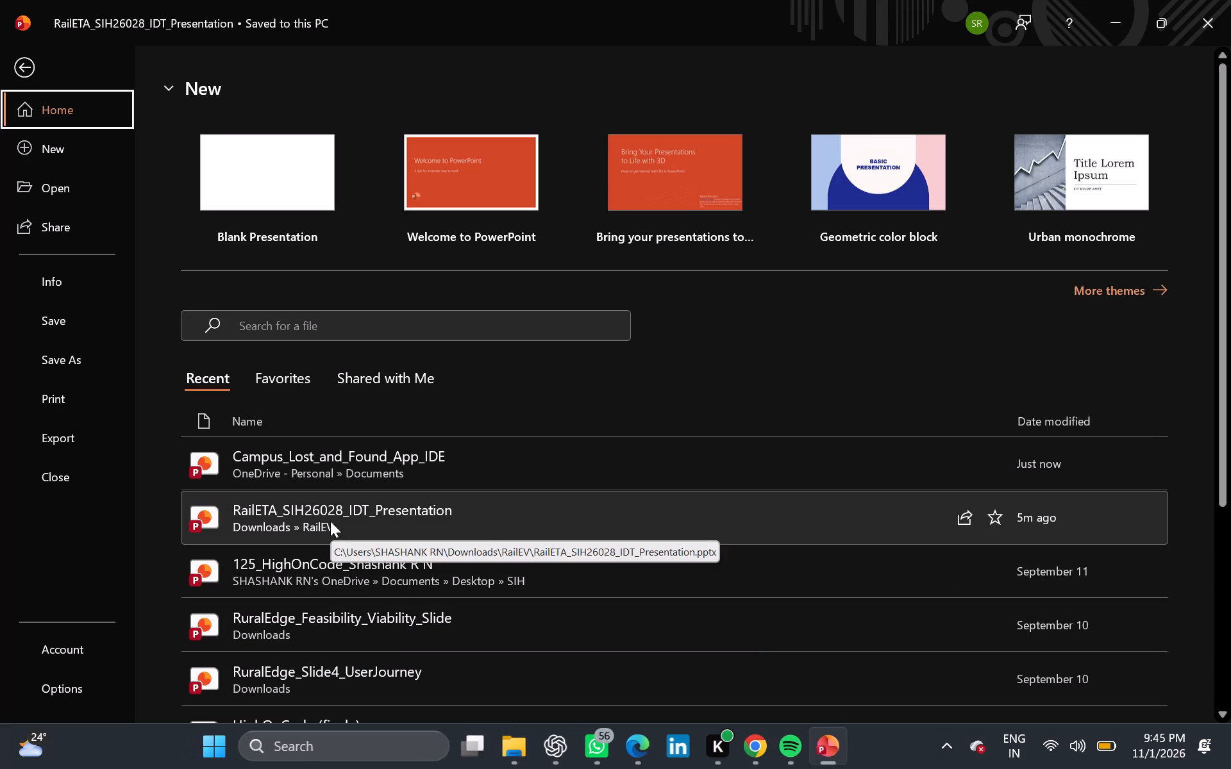
pyautogui.doubleClick(330, 521)
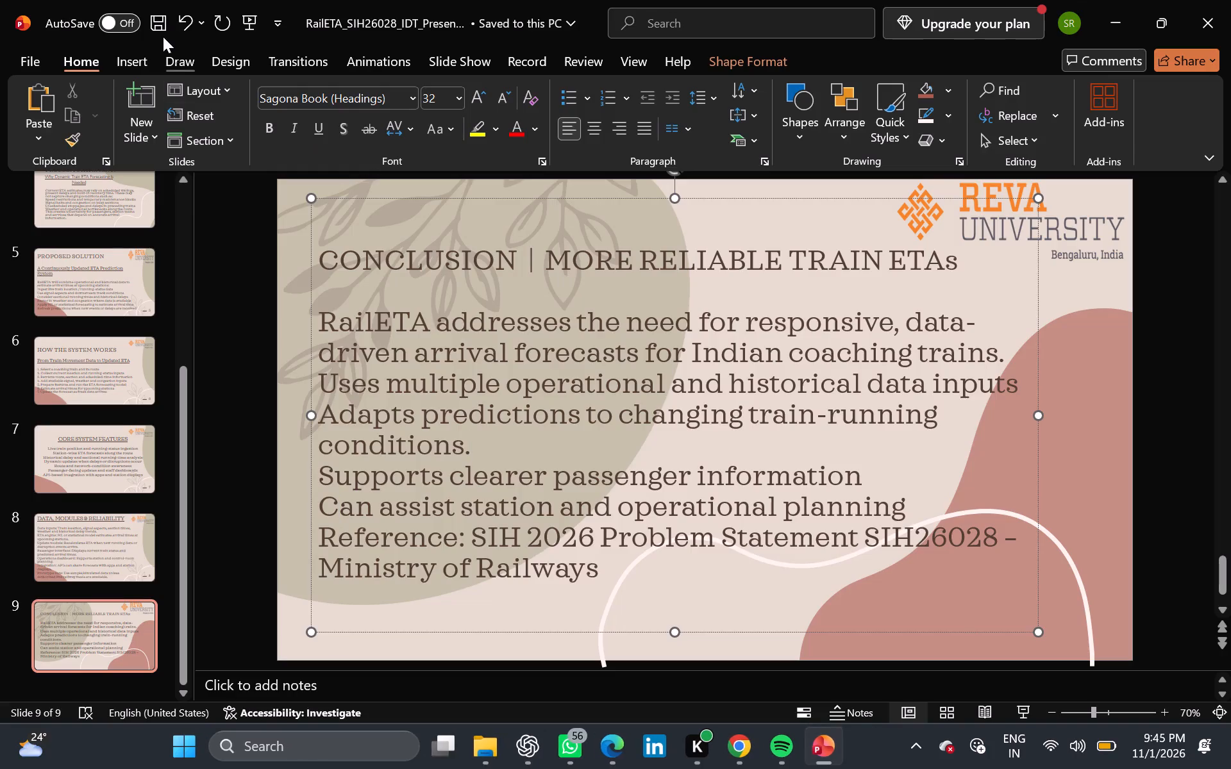
pyautogui.click(120, 20)
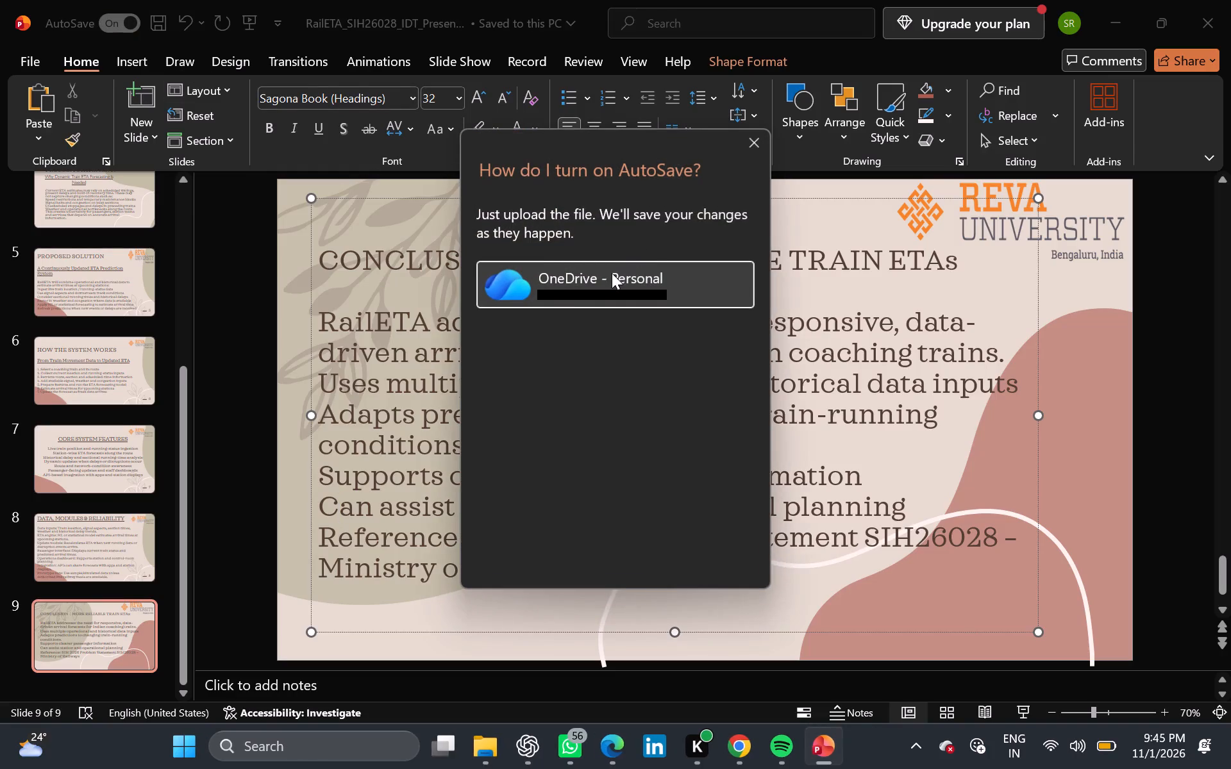
pyautogui.click(612, 273)
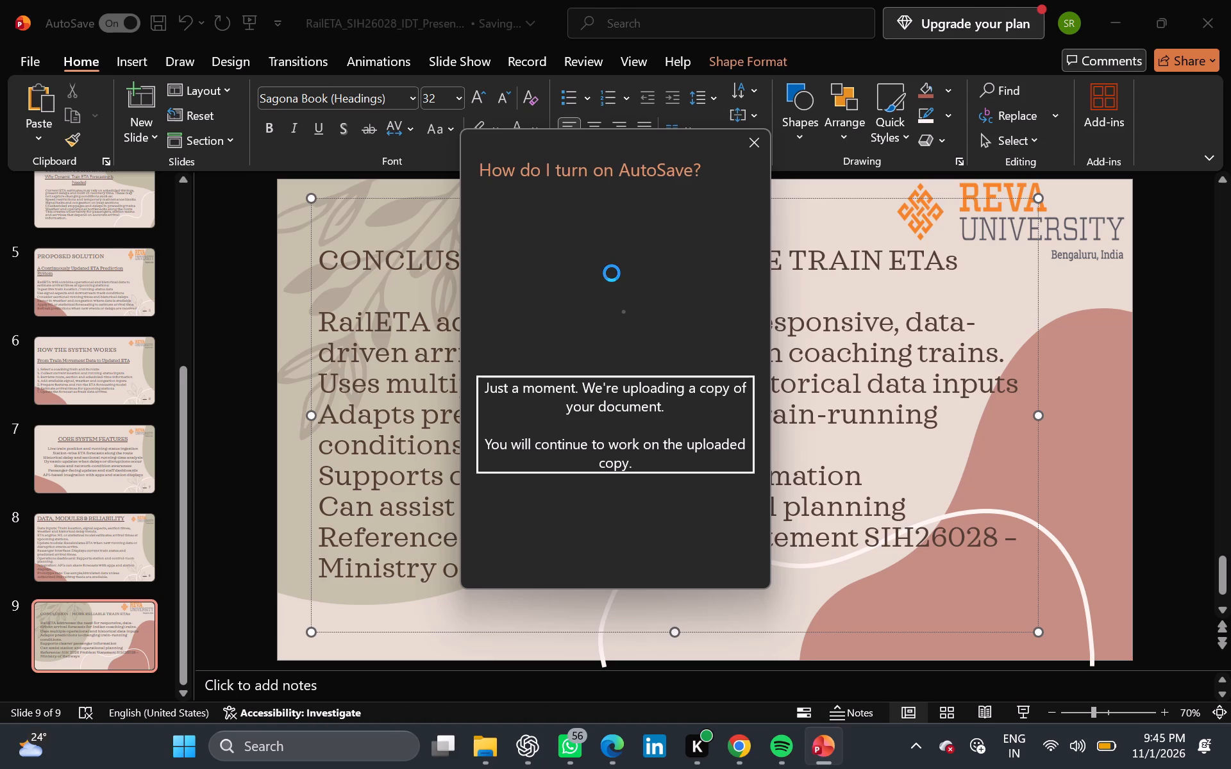
# Rename the uploaded RailETA_SIH26028_IDT_Presentation file as RailETA.
pyautogui.click(426, 31)
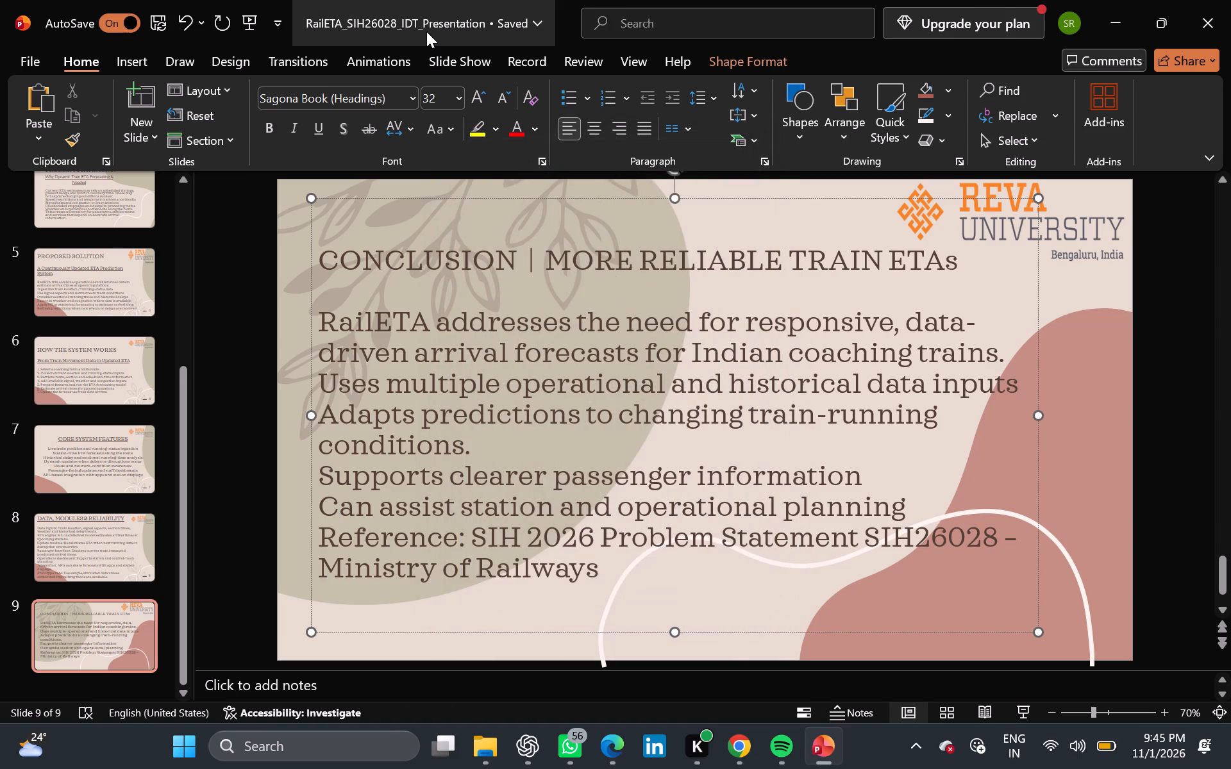
pyautogui.click(476, 109)
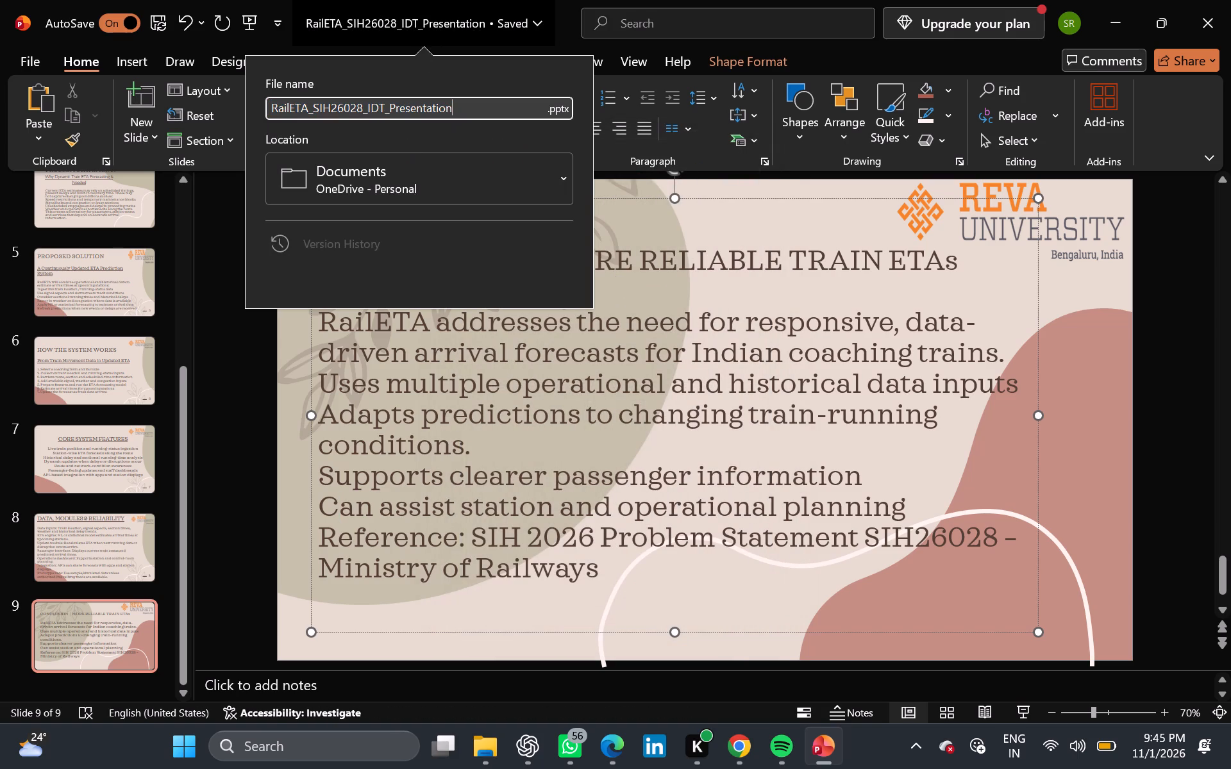
pyautogui.press('BackSpace')
pyautogui.press('BackSpace')
pyautogui.press('BackSpace')
pyautogui.press('BackSpace')
pyautogui.press('BackSpace')
pyautogui.press('BackSpace')
pyautogui.press('BackSpace')
pyautogui.press('BackSpace')
pyautogui.press('BackSpace')
pyautogui.press('BackSpace')
pyautogui.press('BackSpace')
pyautogui.press('BackSpace')
pyautogui.press('BackSpace')
pyautogui.press('BackSpace')
pyautogui.press('BackSpace')
pyautogui.press('BackSpace')
pyautogui.press('BackSpace')
pyautogui.press('BackSpace')
pyautogui.press('BackSpace')
pyautogui.press('BackSpace')
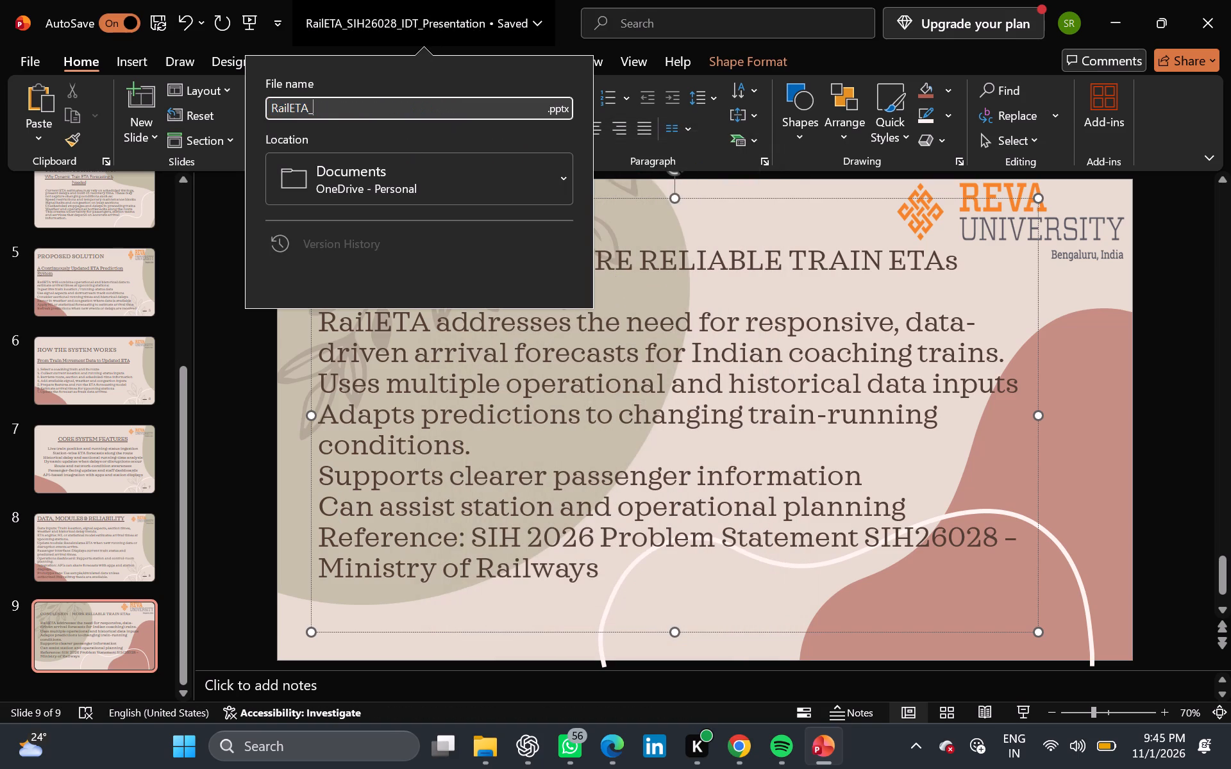
pyautogui.press('BackSpace')
pyautogui.press('Return')
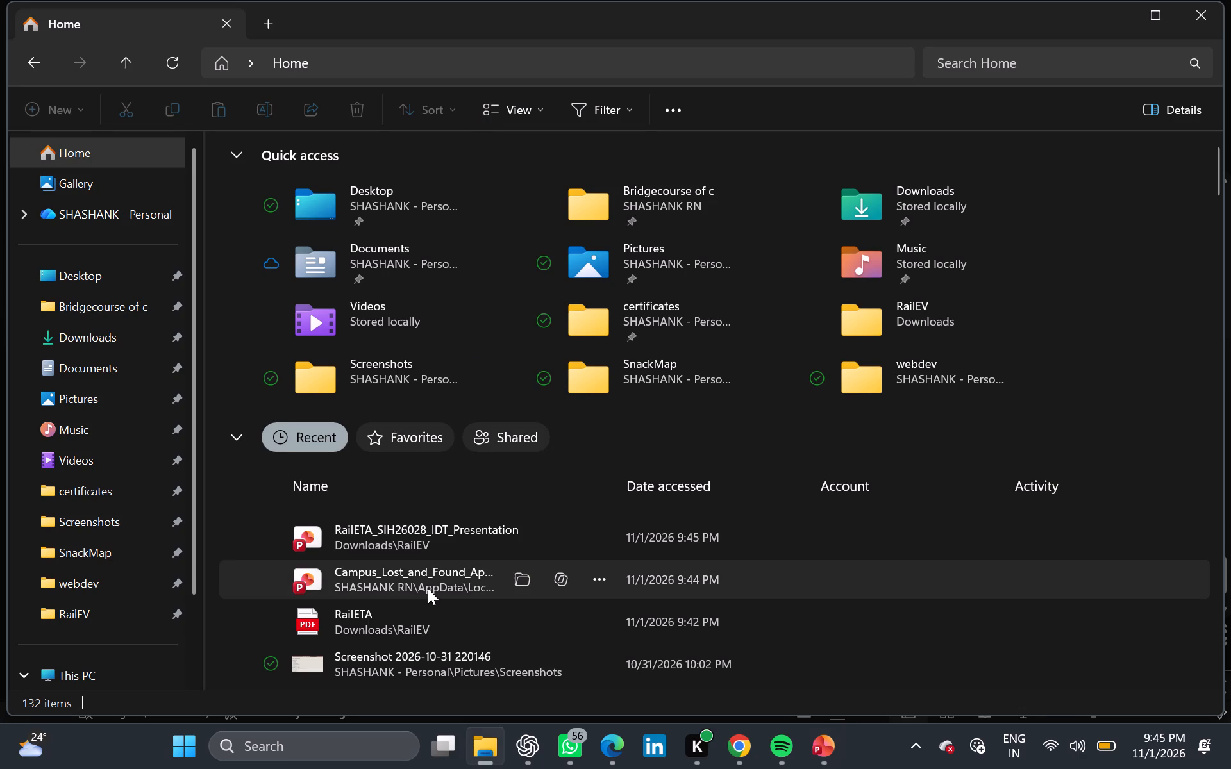
# Switch to File Explorer and delete the local RailETA_SIH26028_IDT_Presentation file from the Downloads RailEV folder.
pyautogui.doubleClick(102, 624)
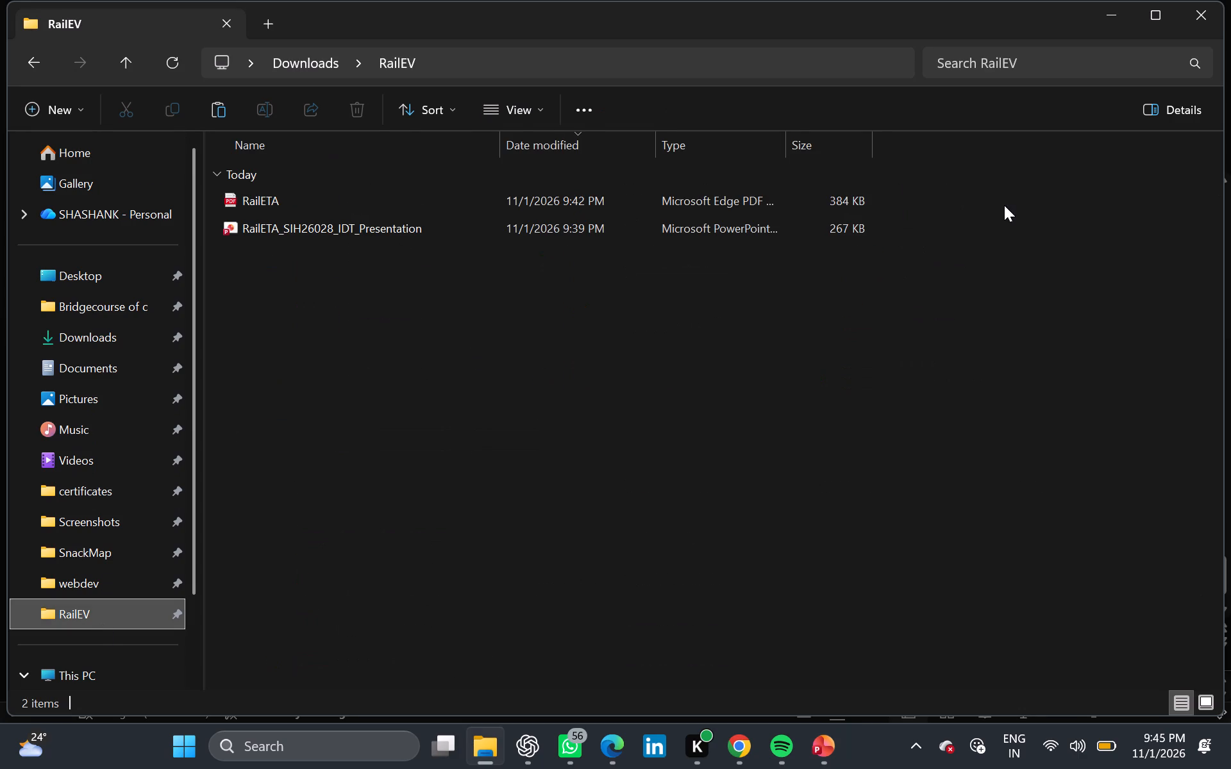
pyautogui.moveTo(930, 238); pyautogui.dragTo(848, 236)
pyautogui.press('Delete')
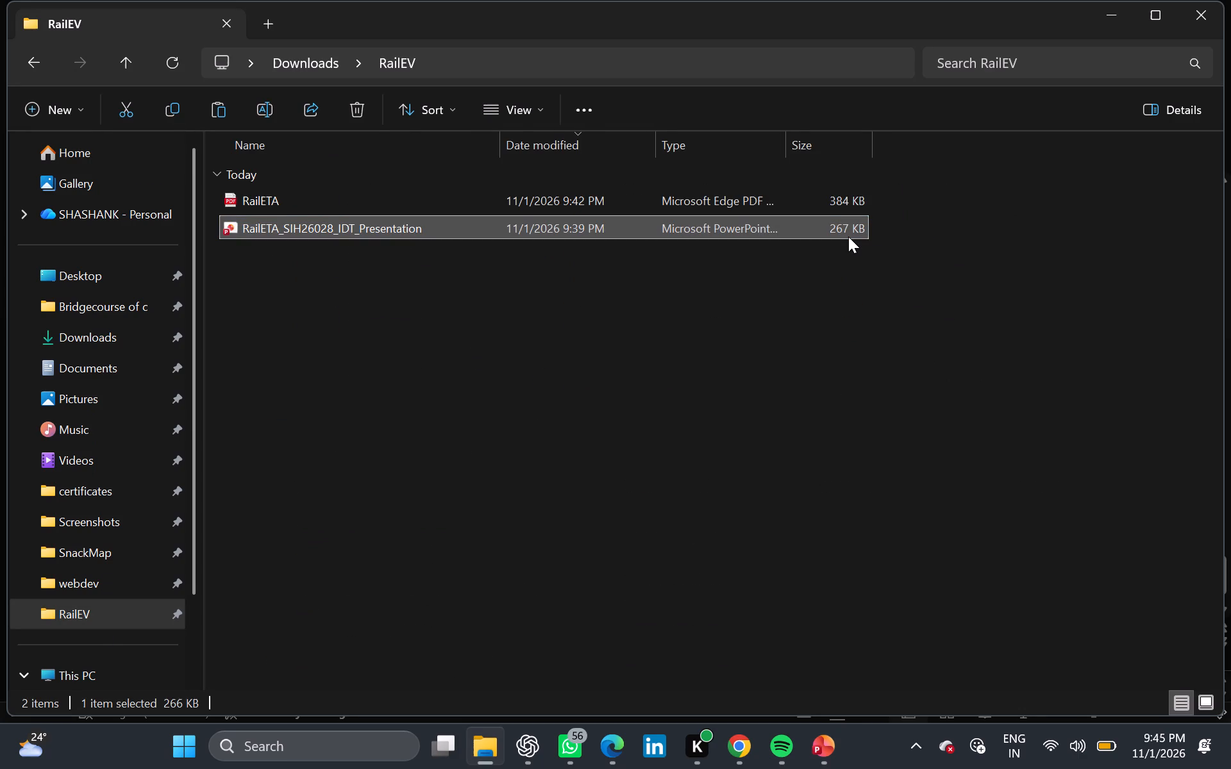
# Look through the recent files on File Explorer's Home page for the RailETA presentation.
pyautogui.click(99, 166)
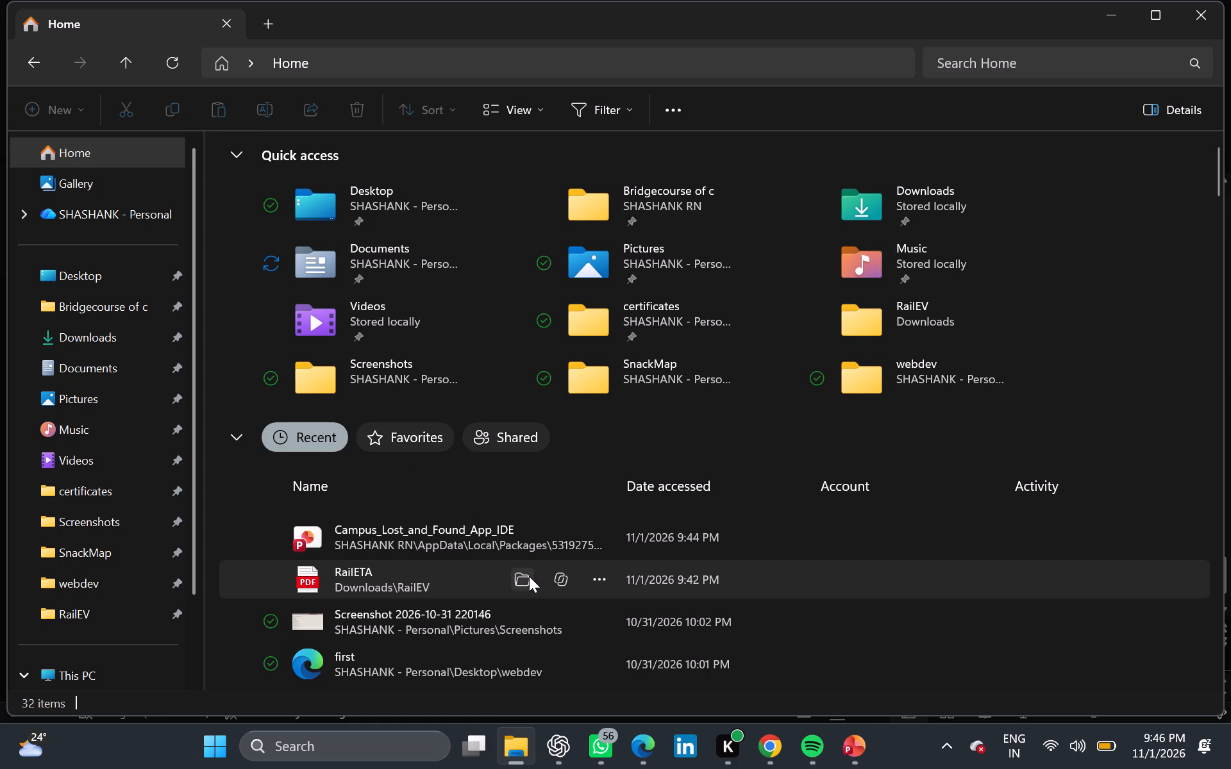
pyautogui.scroll(-1, 529, 576)
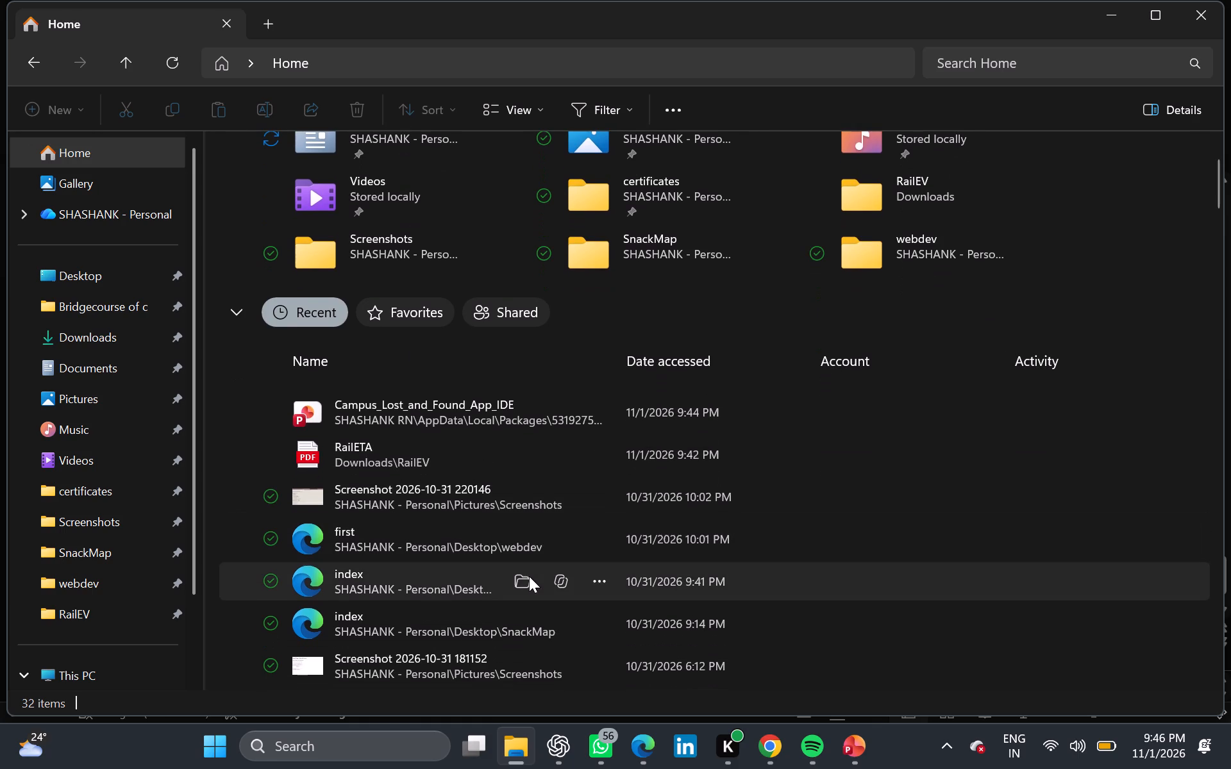
pyautogui.scroll(-1, 529, 576)
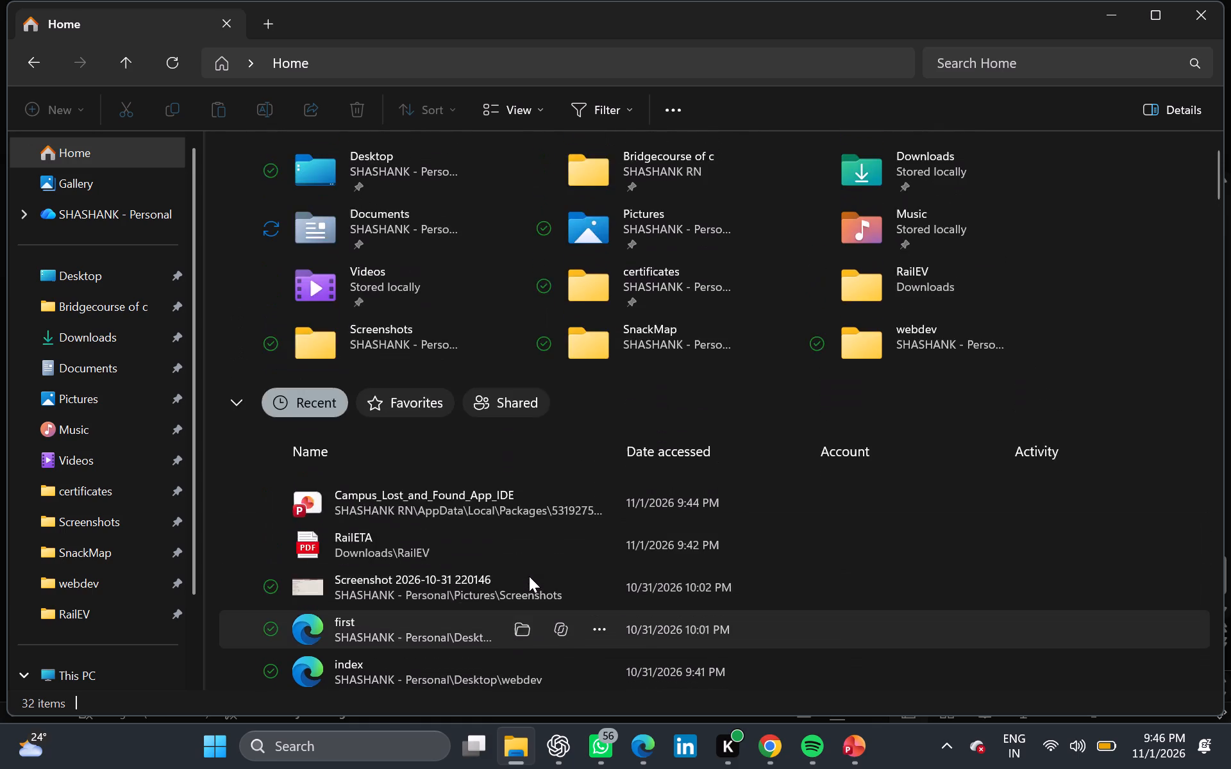
pyautogui.scroll(-2, 529, 576)
pyautogui.scroll(2, 529, 576)
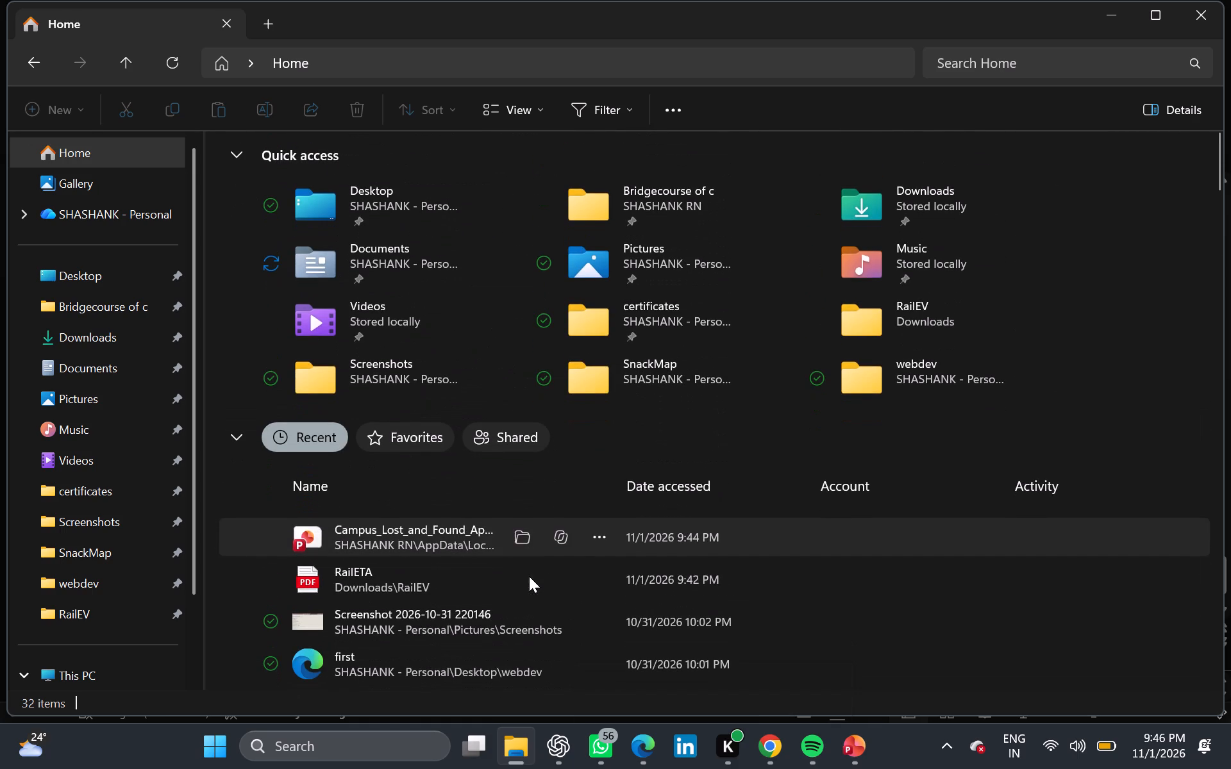
# Switch to PowerPoint and save a copy of RailETA as a PowerPoint Presentation in the Downloads RailEV folder.
pyautogui.click(855, 741)
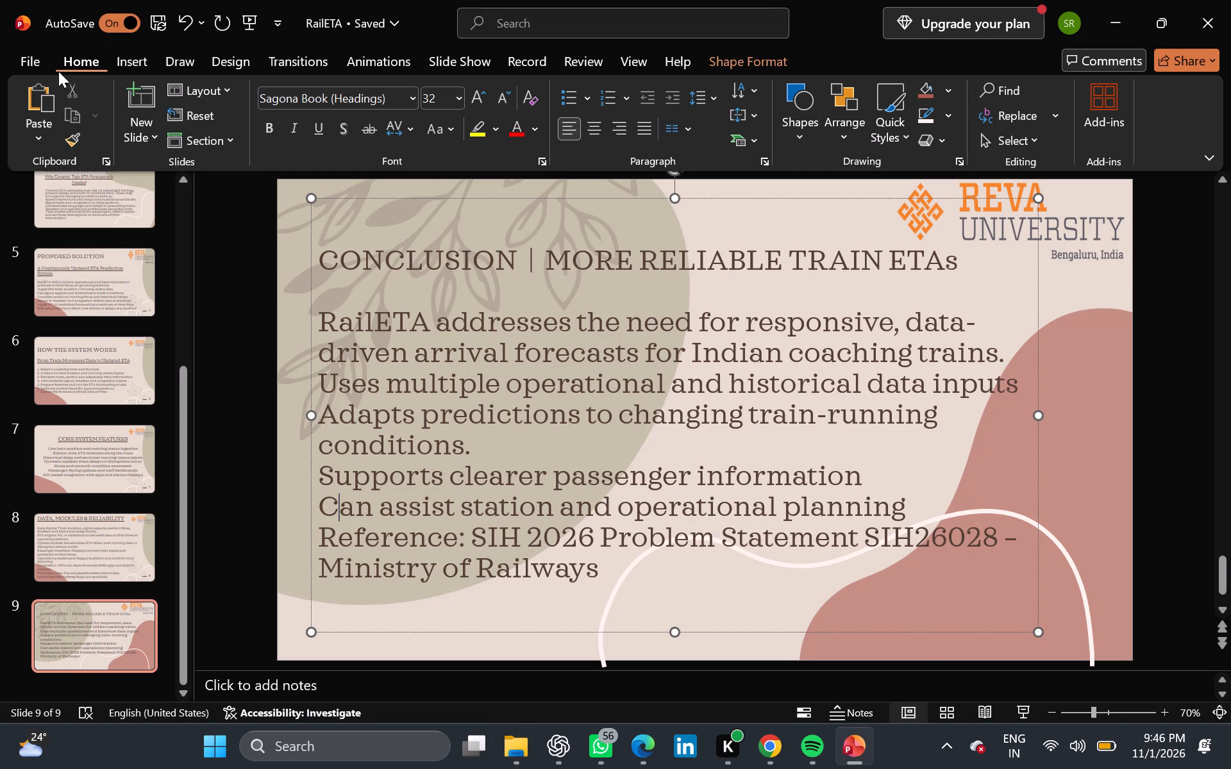
pyautogui.click(30, 62)
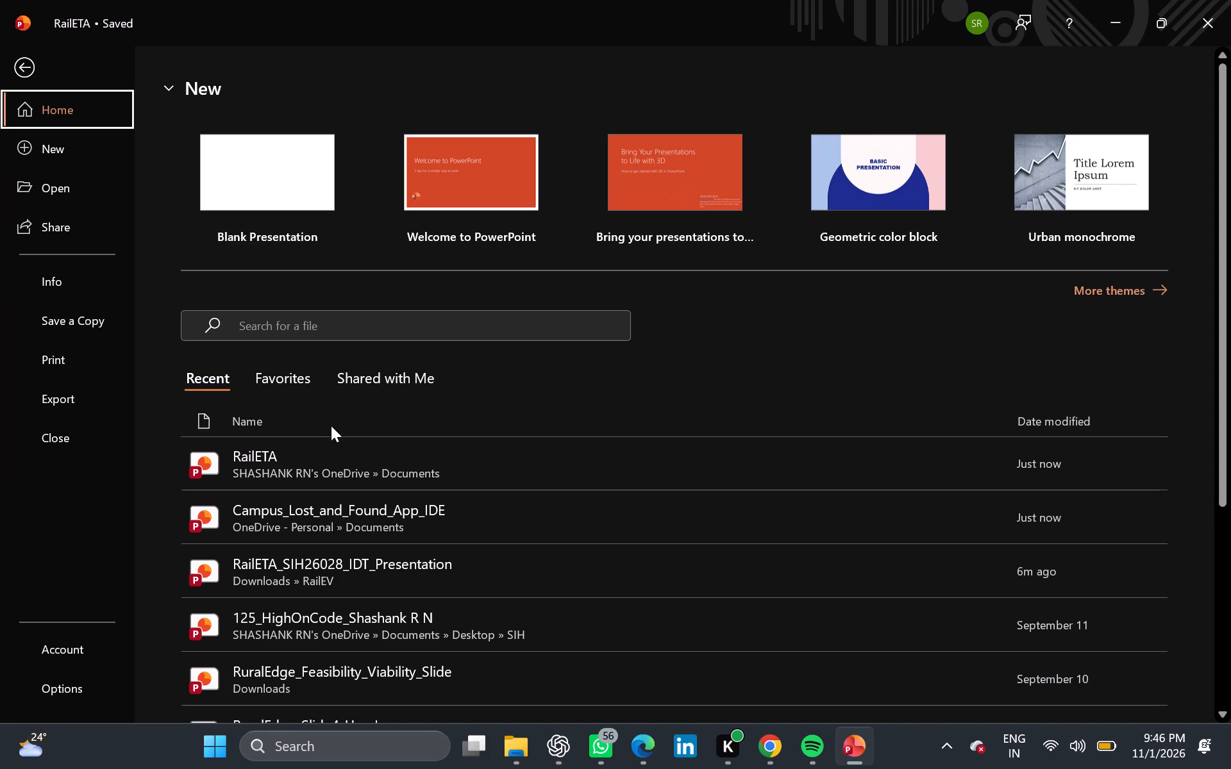
pyautogui.rightClick(317, 459)
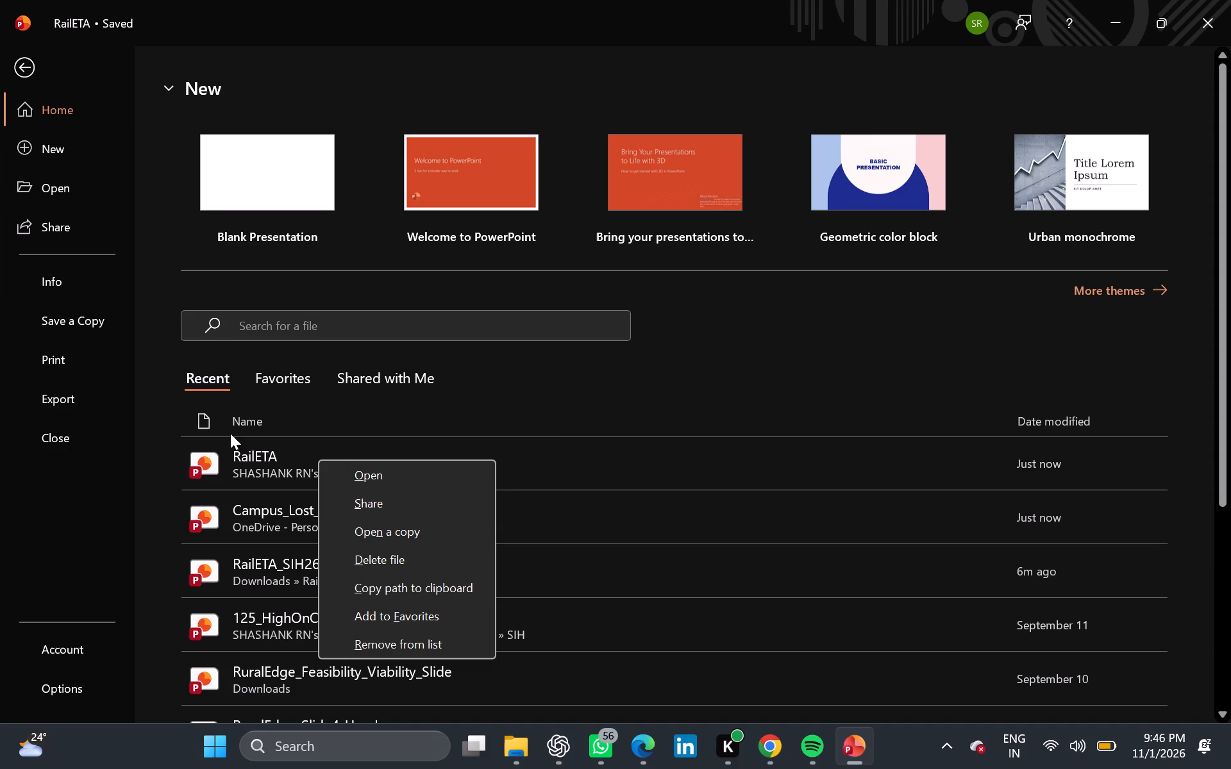
pyautogui.click(46, 398)
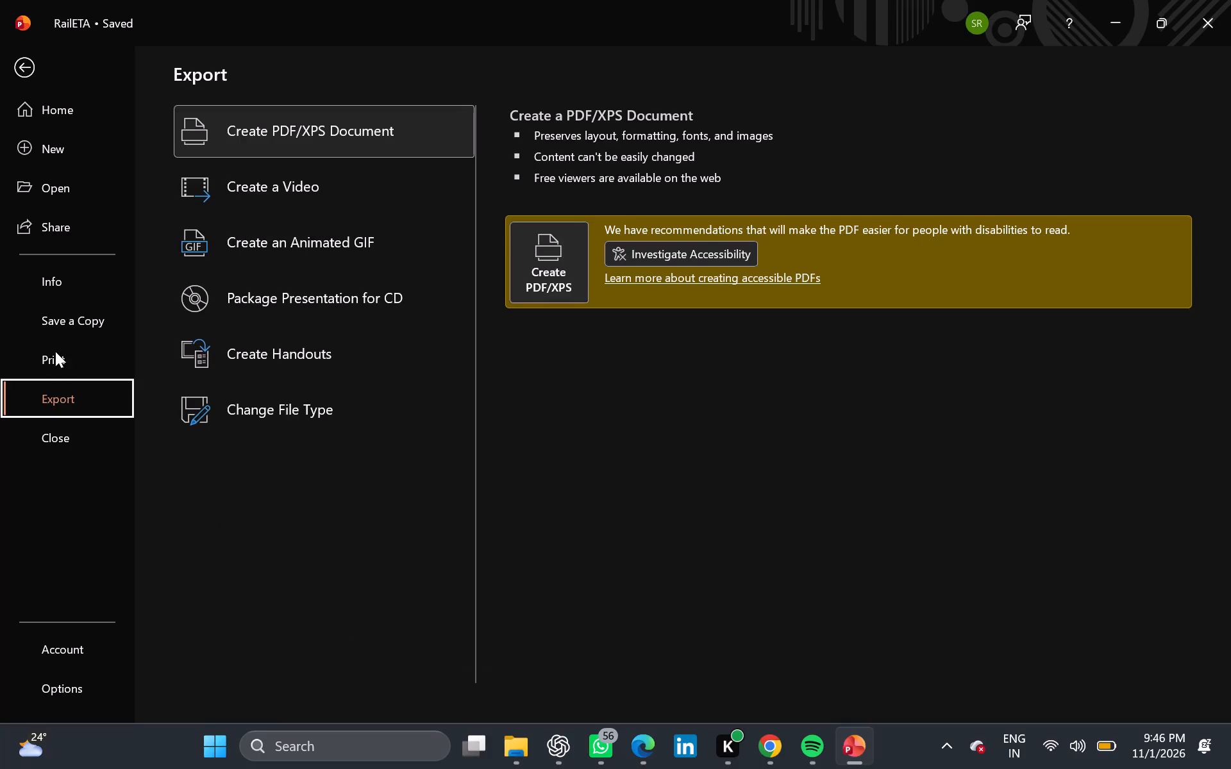
pyautogui.click(50, 319)
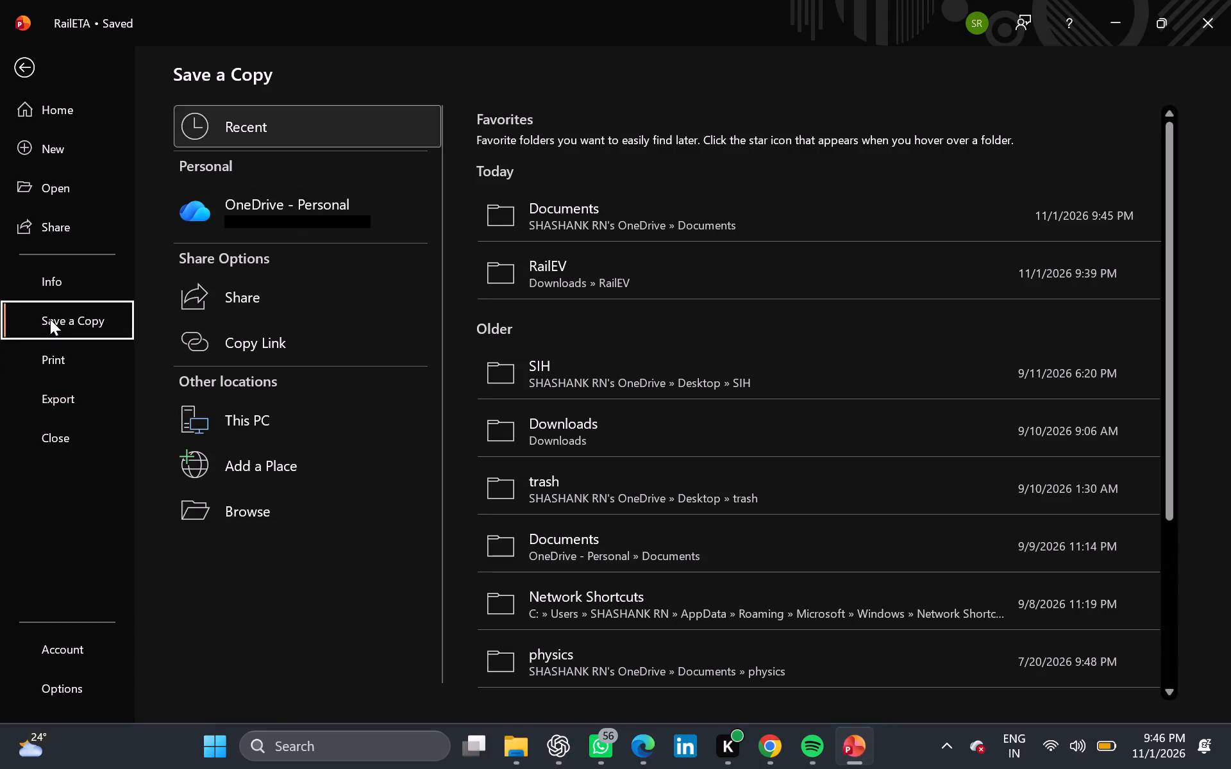
pyautogui.click(603, 267)
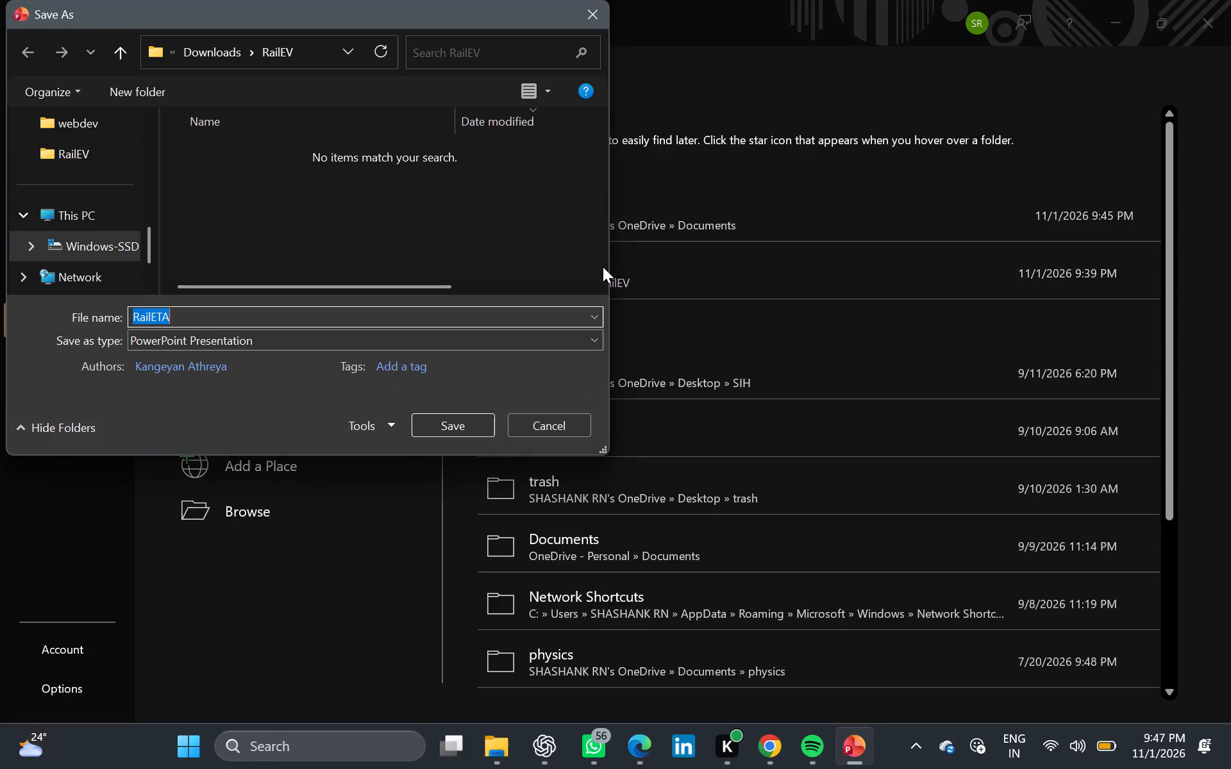
pyautogui.click(457, 440)
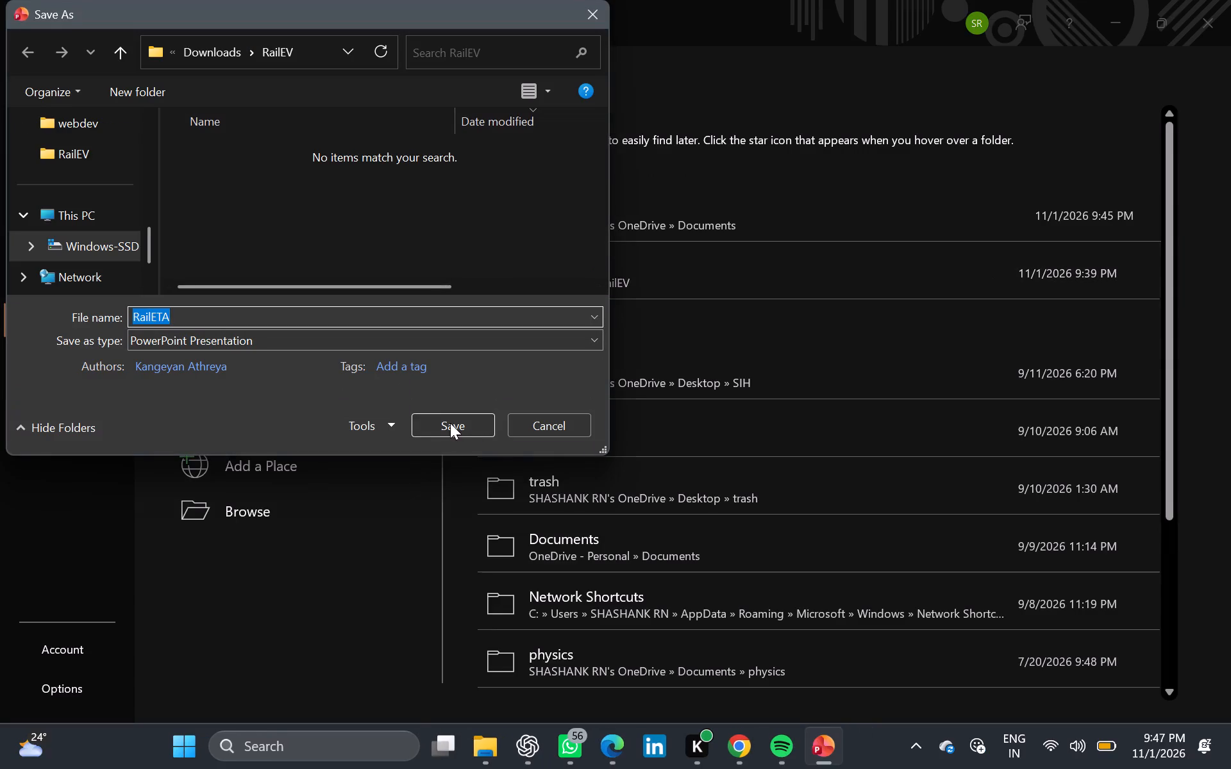
pyautogui.click(450, 423)
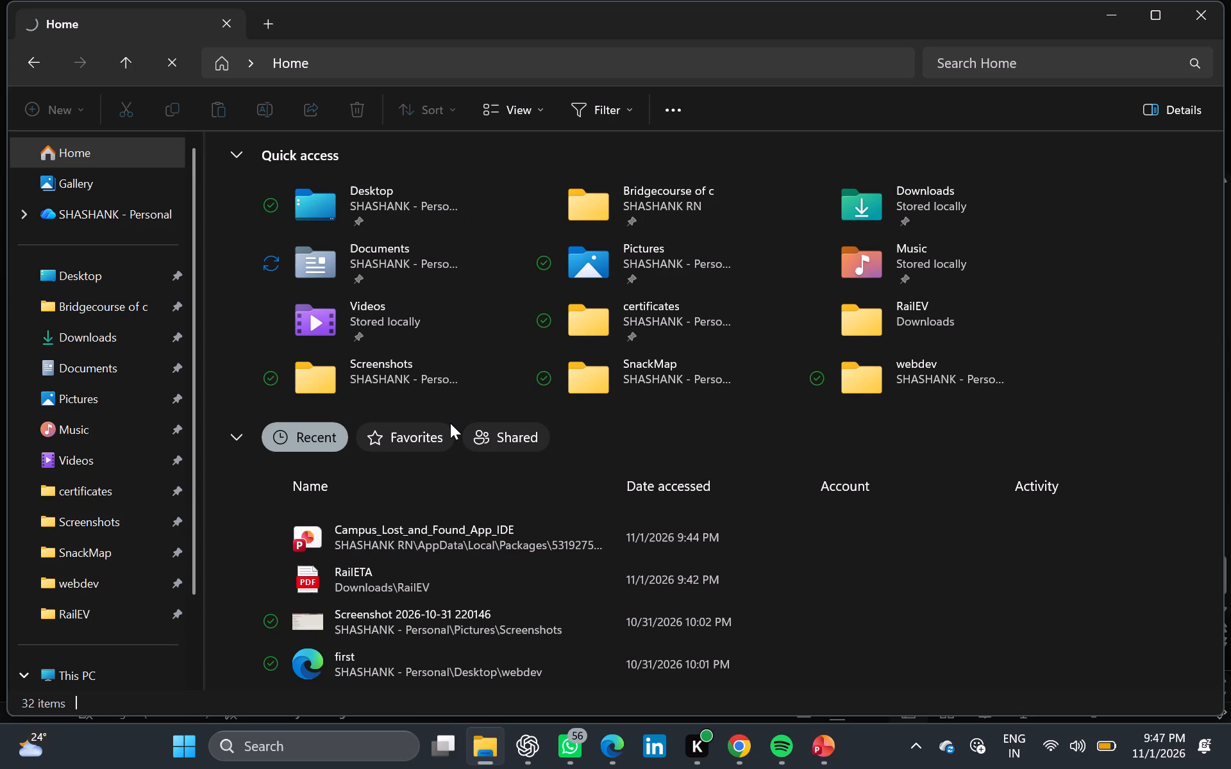
# Switch to File Explorer and copy the RailETA PowerPoint file in the RailEV folder.
pyautogui.doubleClick(141, 599)
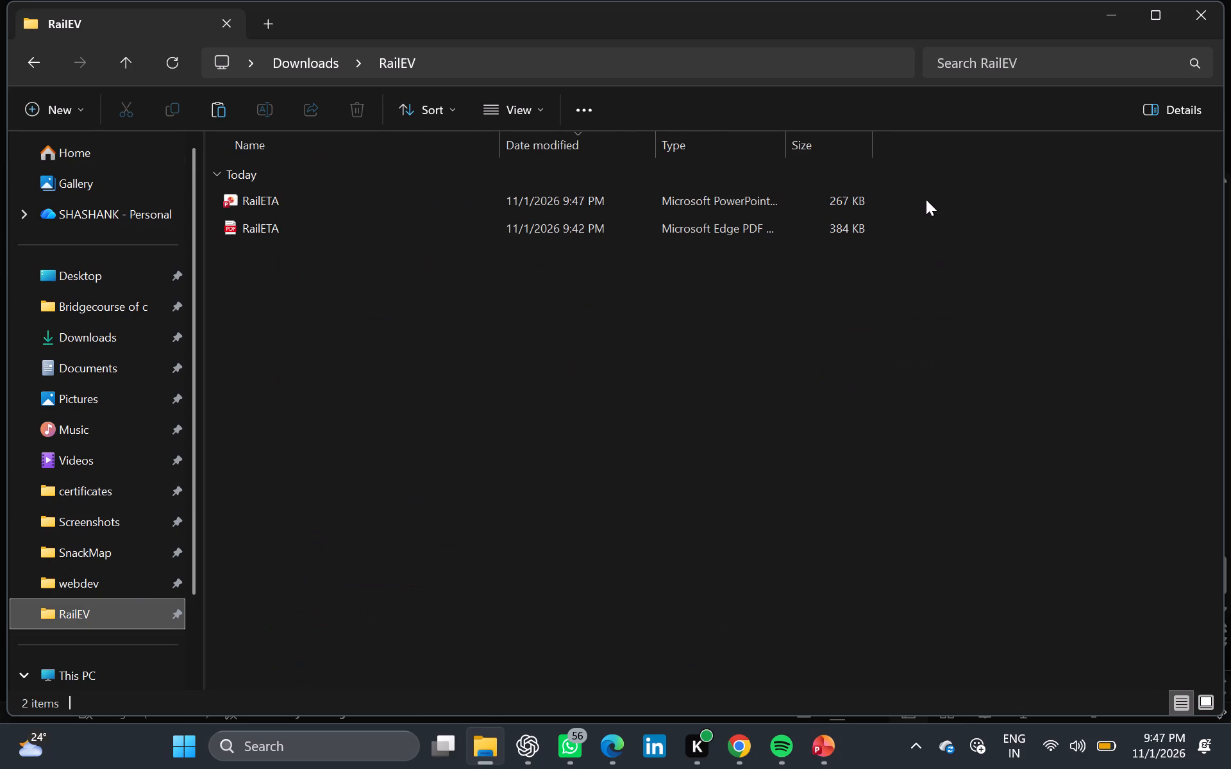
pyautogui.moveTo(896, 197); pyautogui.dragTo(844, 203)
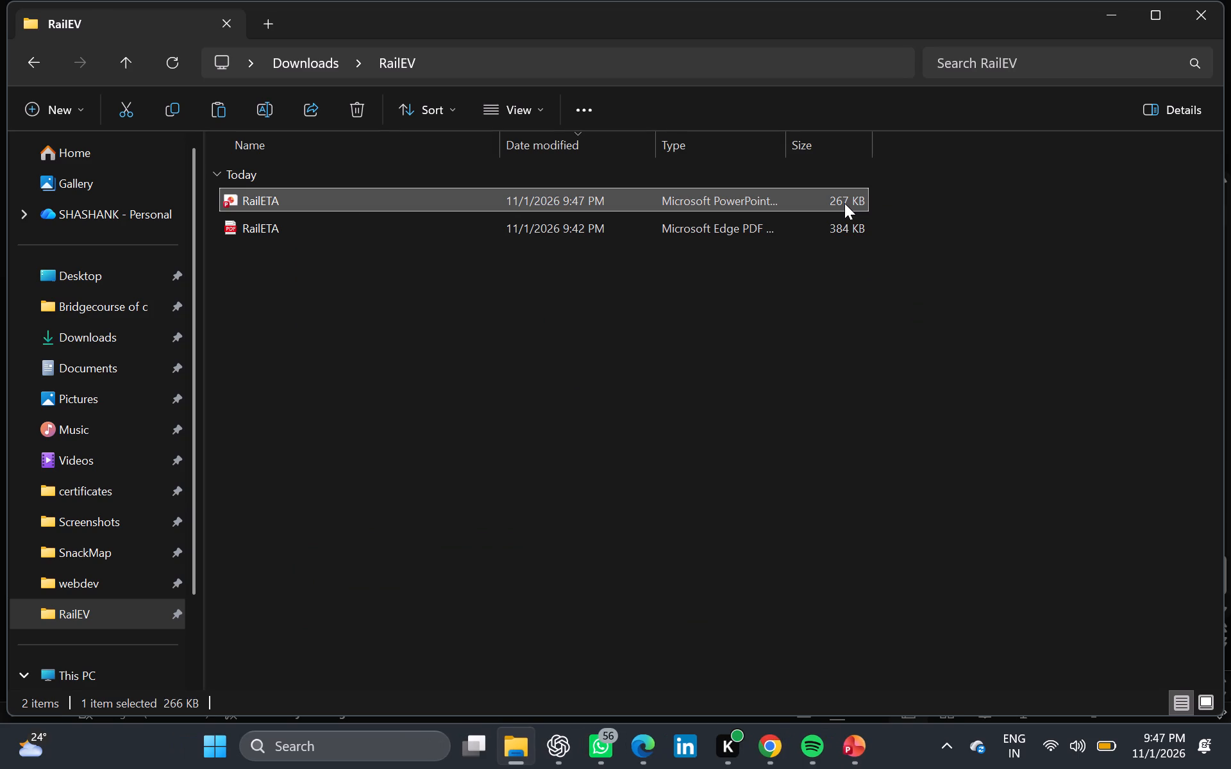
pyautogui.hotkey('ctrl', 'c')
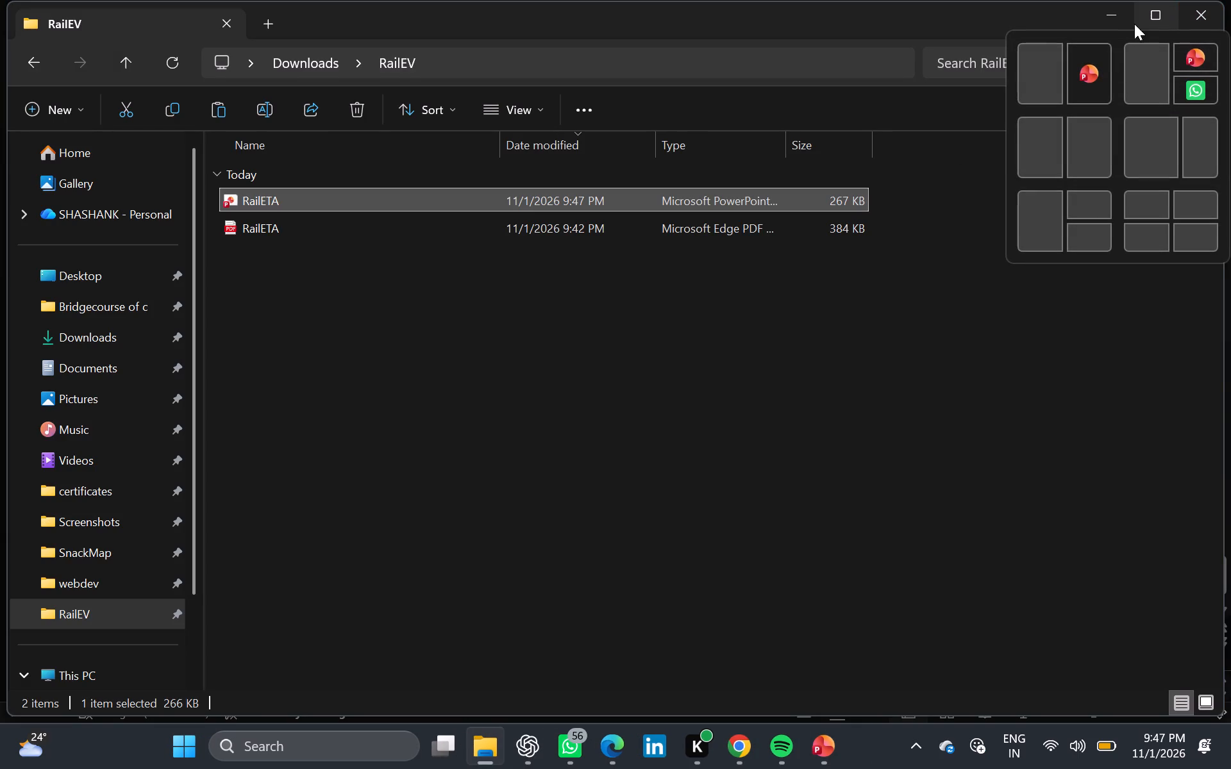
# Arrange the RailEV folder window side by side with the Edge window showing the OneDrive PPT folder.
pyautogui.click(1028, 144)
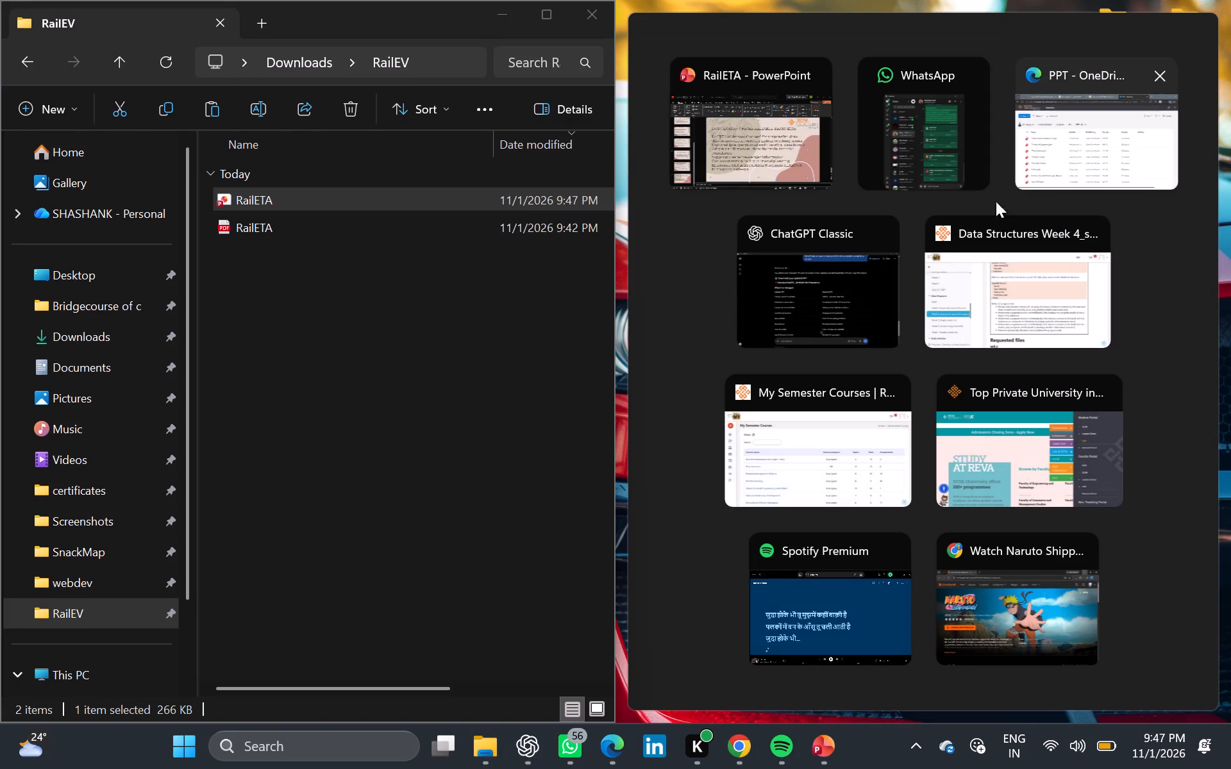
pyautogui.click(1055, 157)
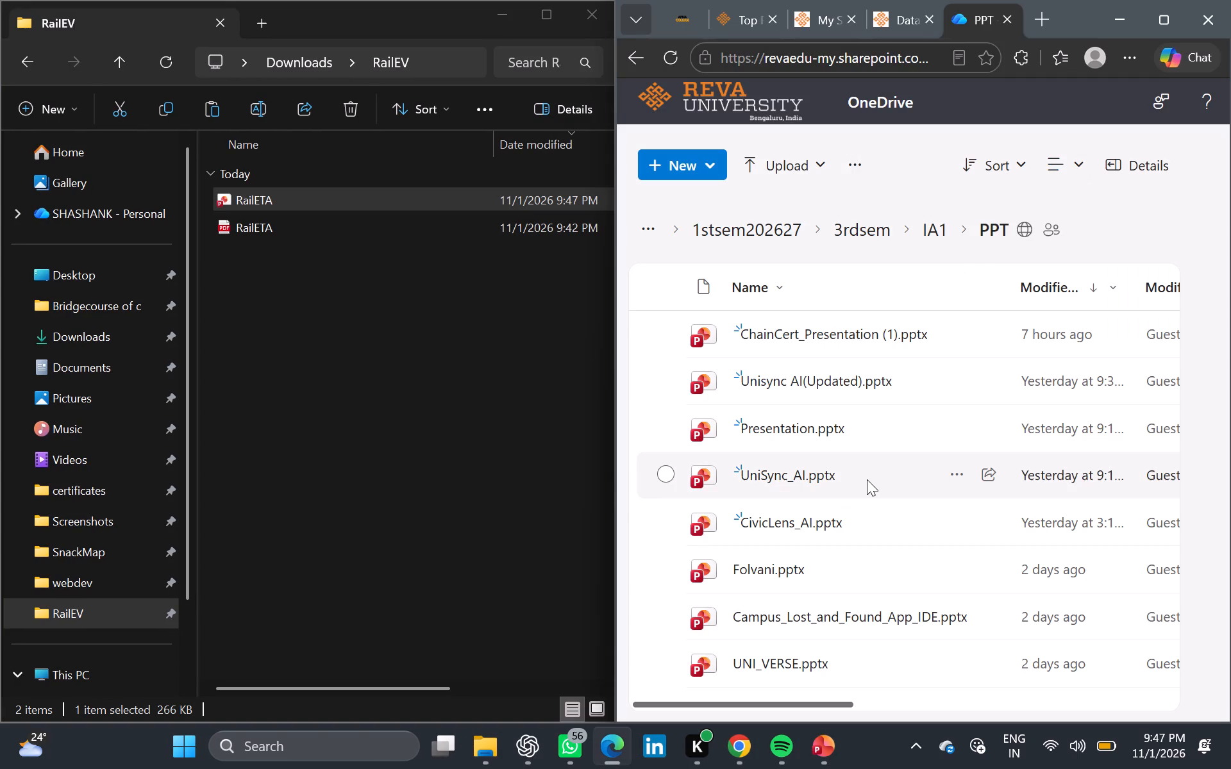
# Upload the RailETA PowerPoint file from Downloads RailEV to the REVA University OneDrive folder IA1 > PPT.
pyautogui.scroll(-3, 867, 479)
pyautogui.scroll(1, 867, 479)
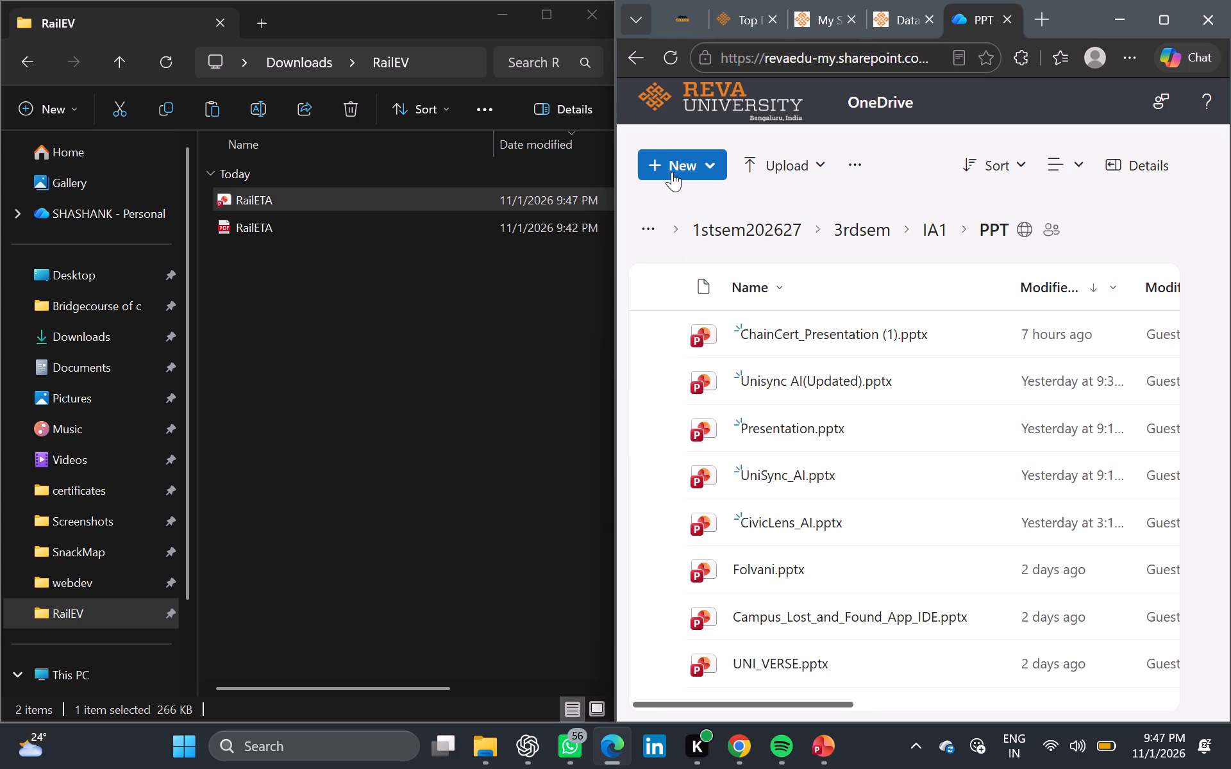
pyautogui.click(754, 165)
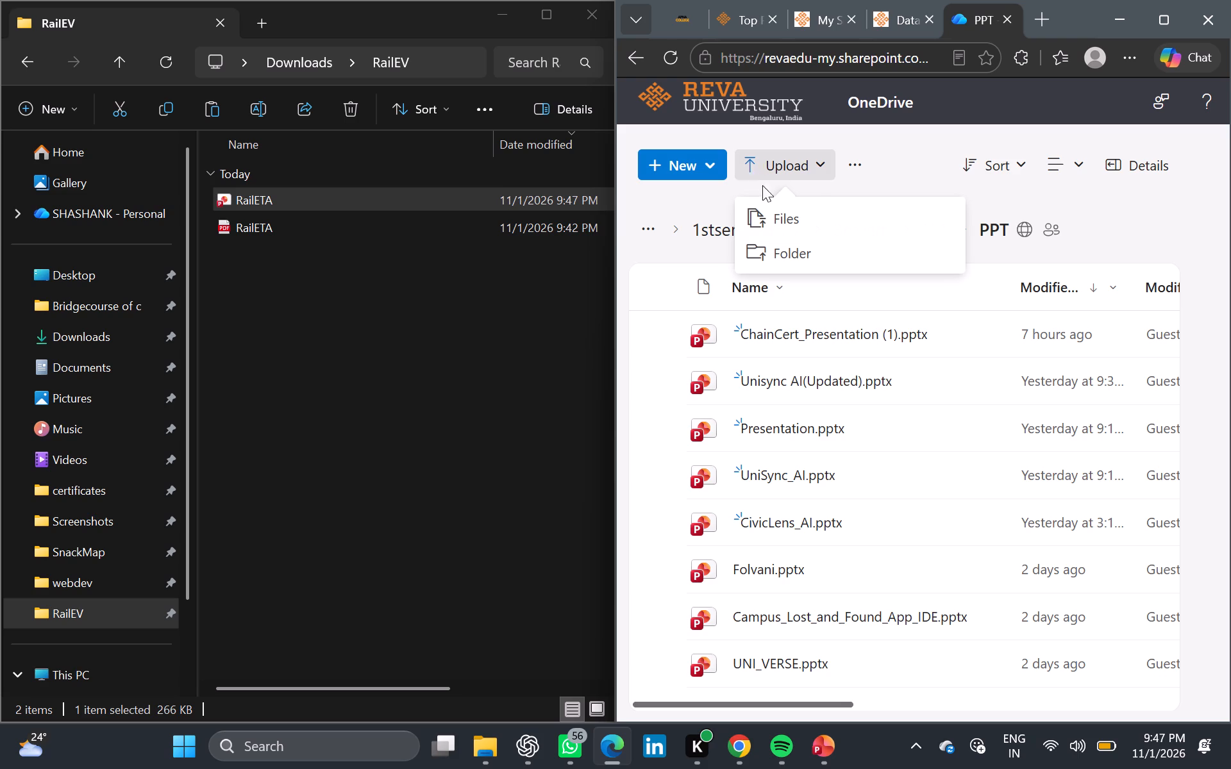
pyautogui.click(771, 215)
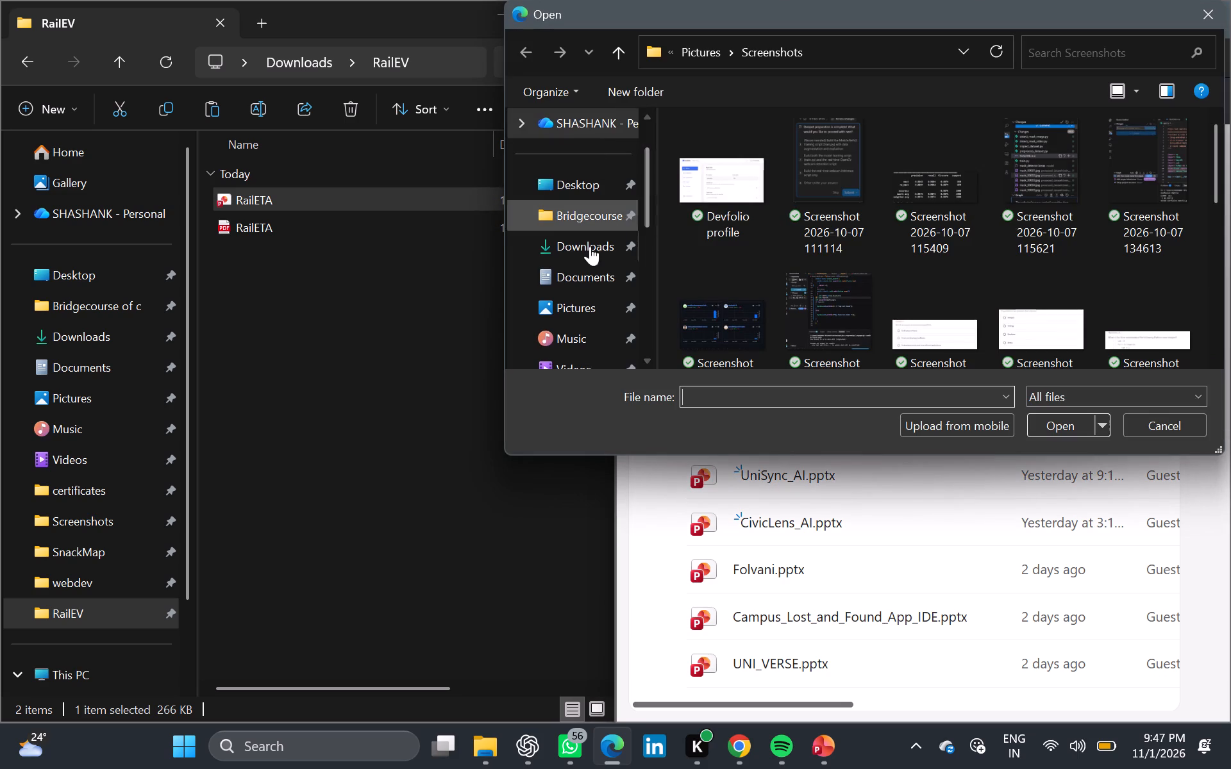
pyautogui.scroll(-3, 587, 258)
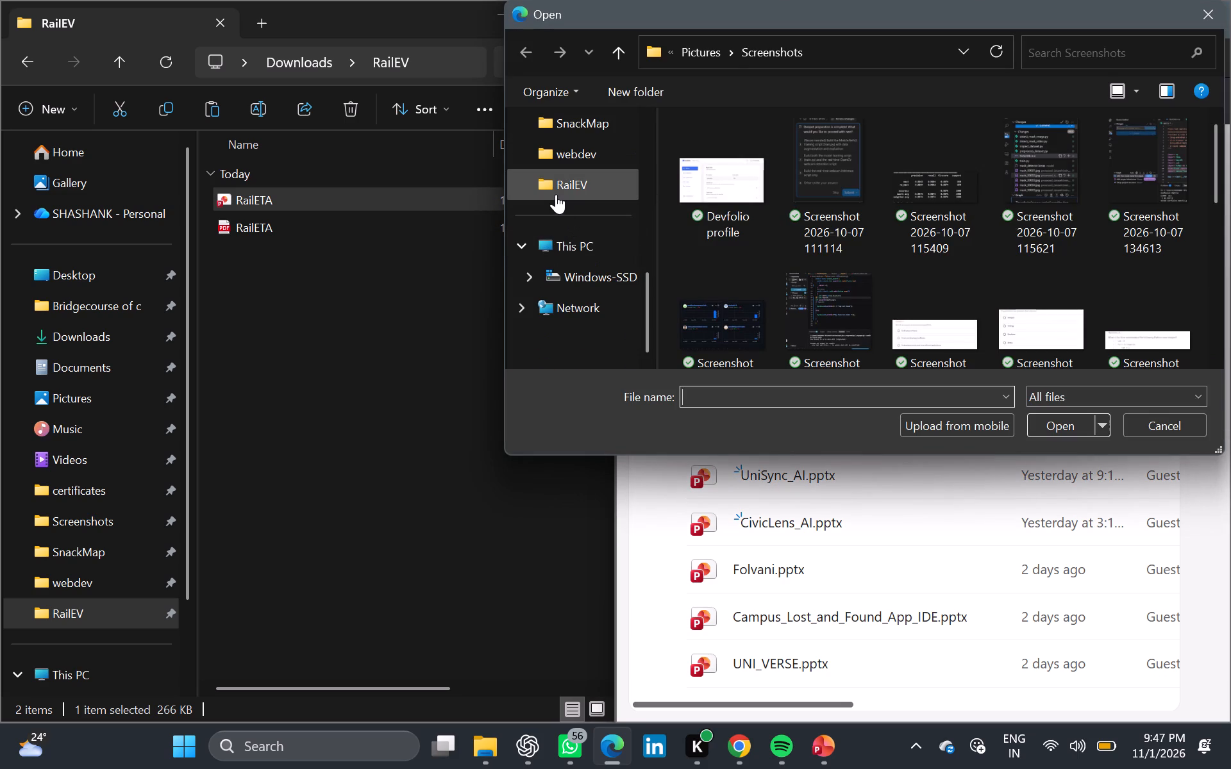
pyautogui.click(556, 194)
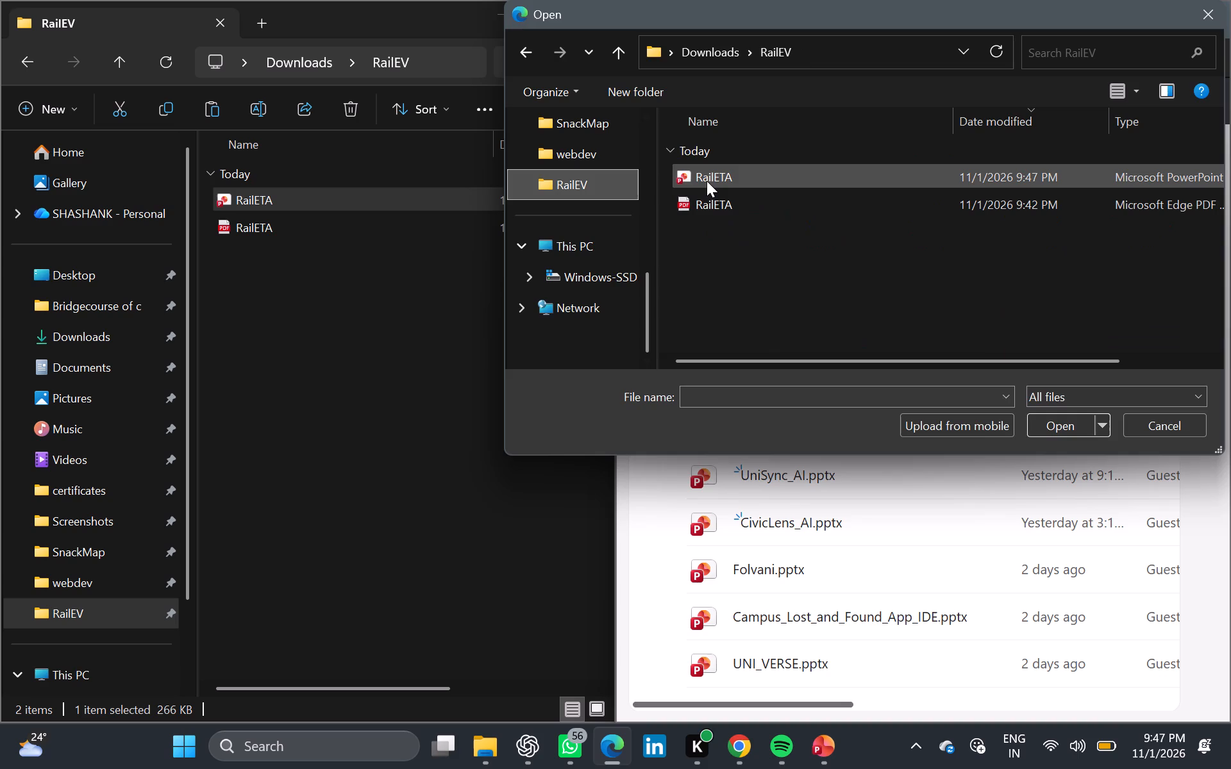
pyautogui.doubleClick(707, 181)
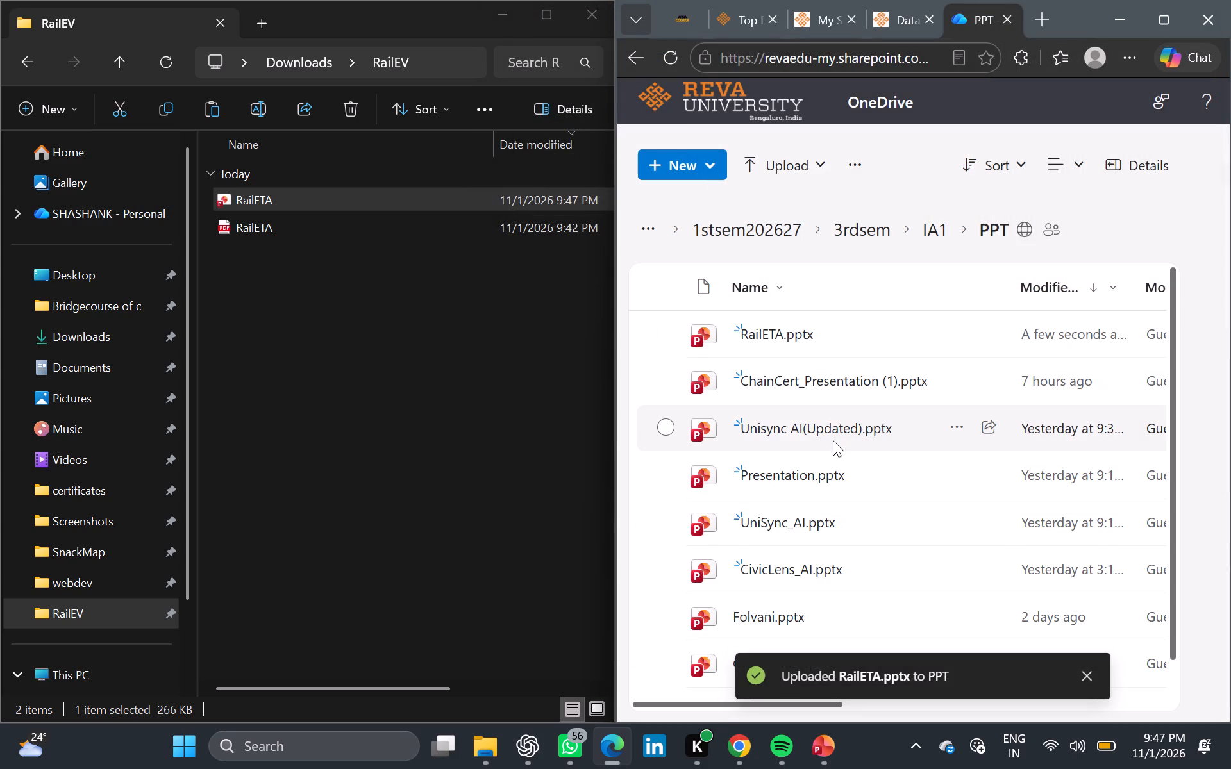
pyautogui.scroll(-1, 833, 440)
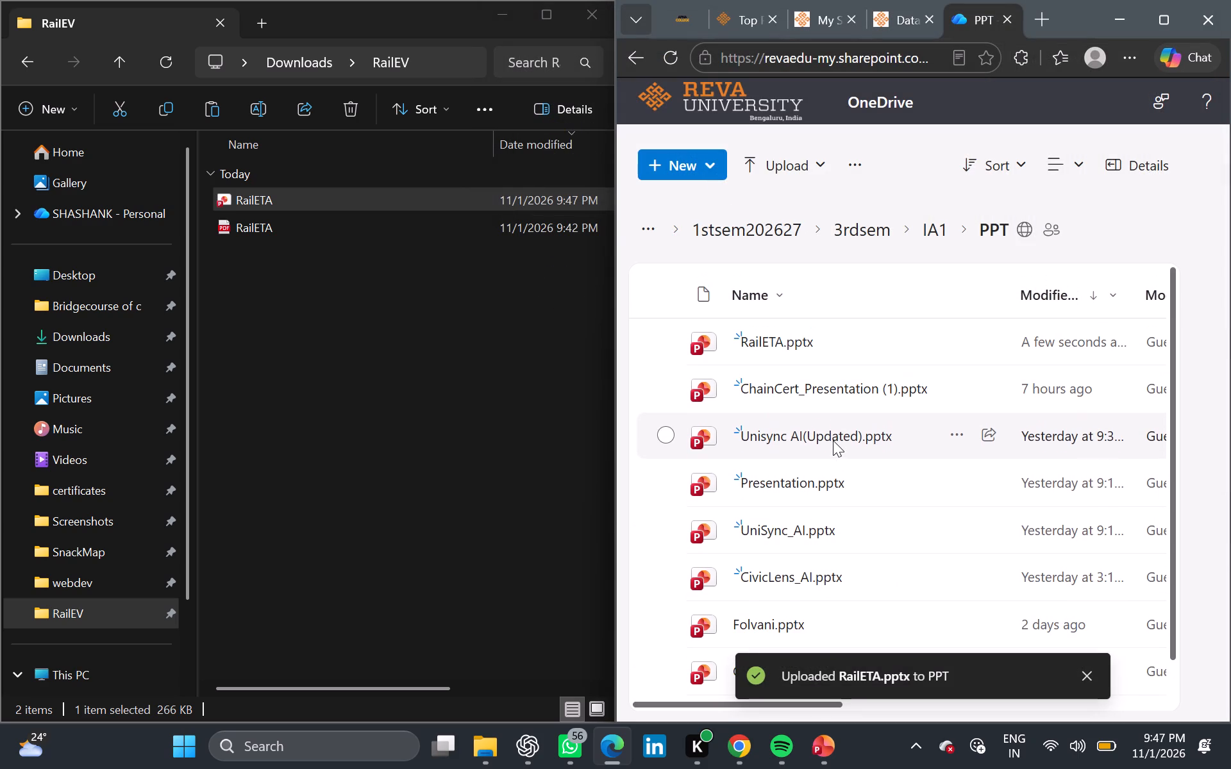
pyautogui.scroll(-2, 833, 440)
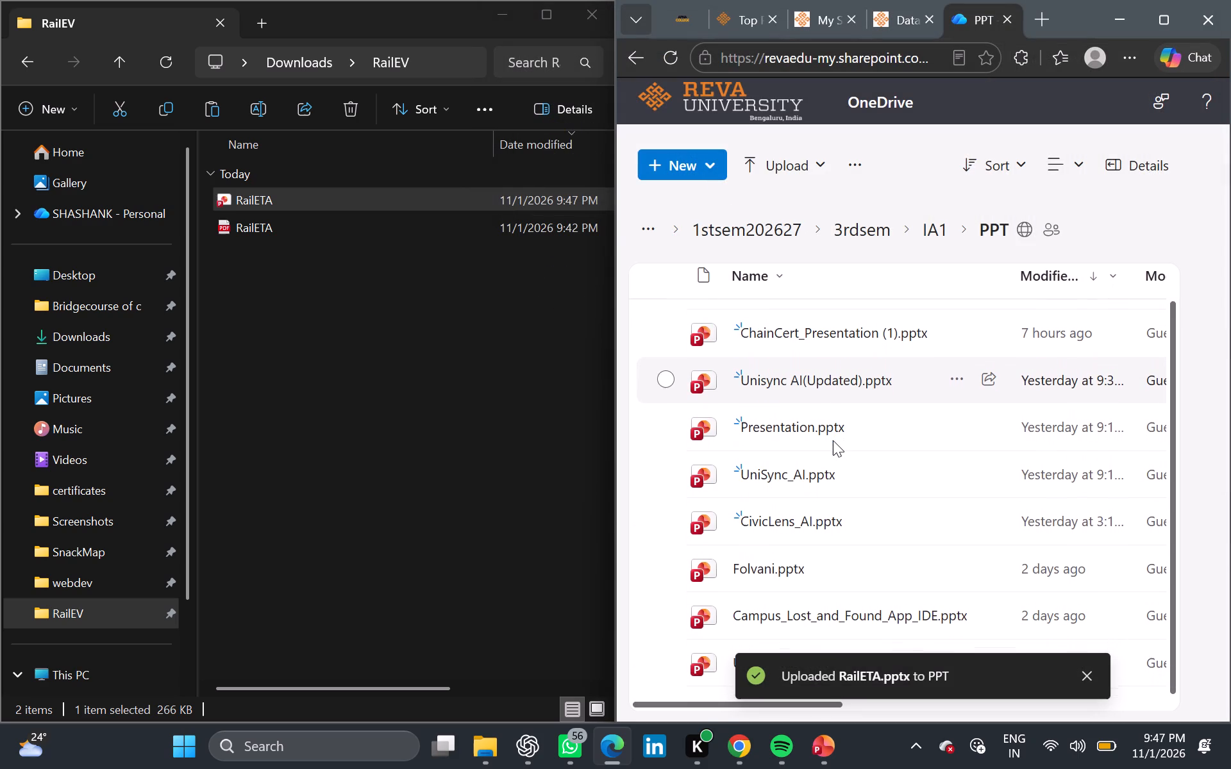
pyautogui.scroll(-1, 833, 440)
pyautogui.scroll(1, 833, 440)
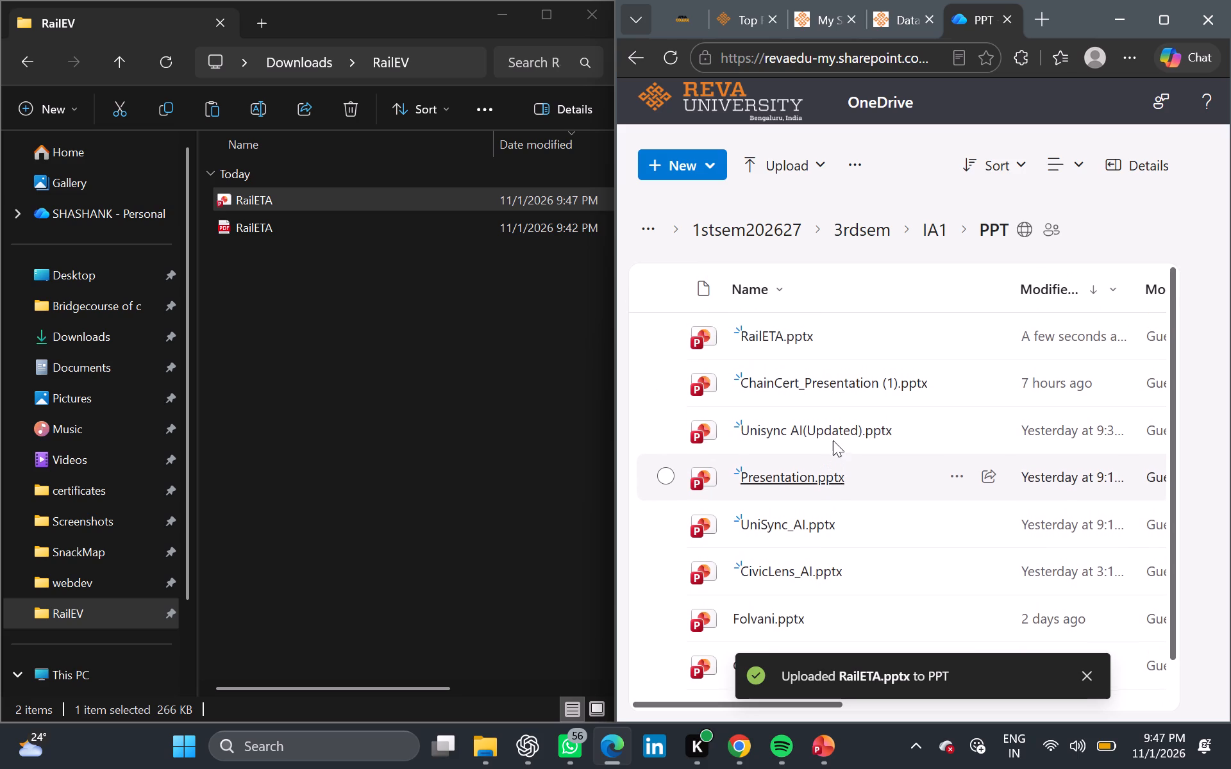
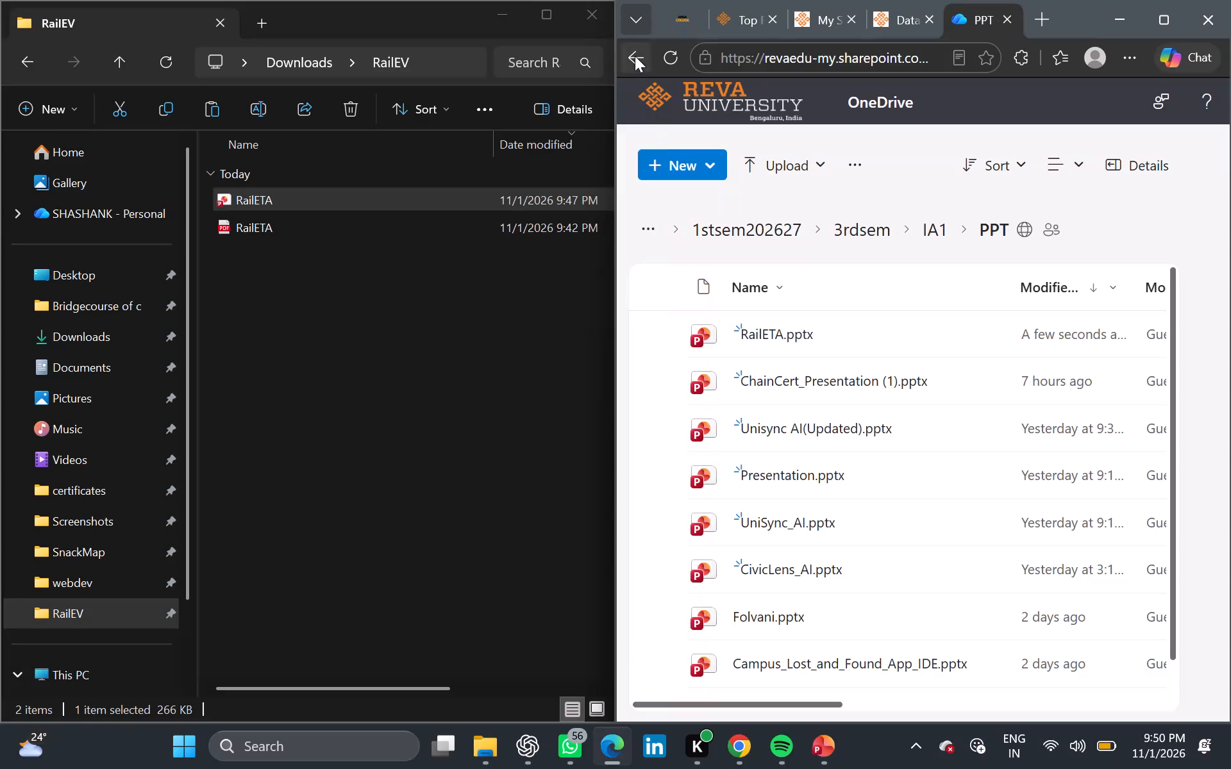
# Go back to the IA1 folder in the shared OneDrive and open its report folder to view the submitted files.
pyautogui.click(635, 56)
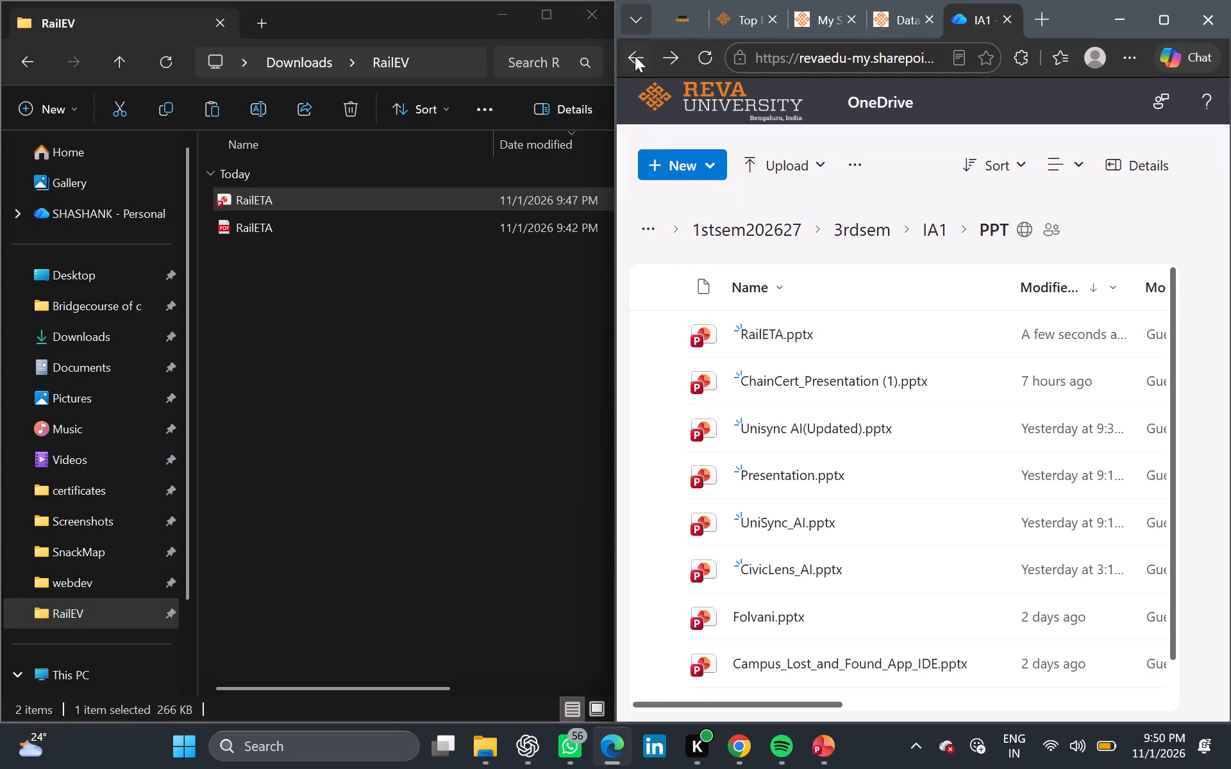
pyautogui.doubleClick(769, 371)
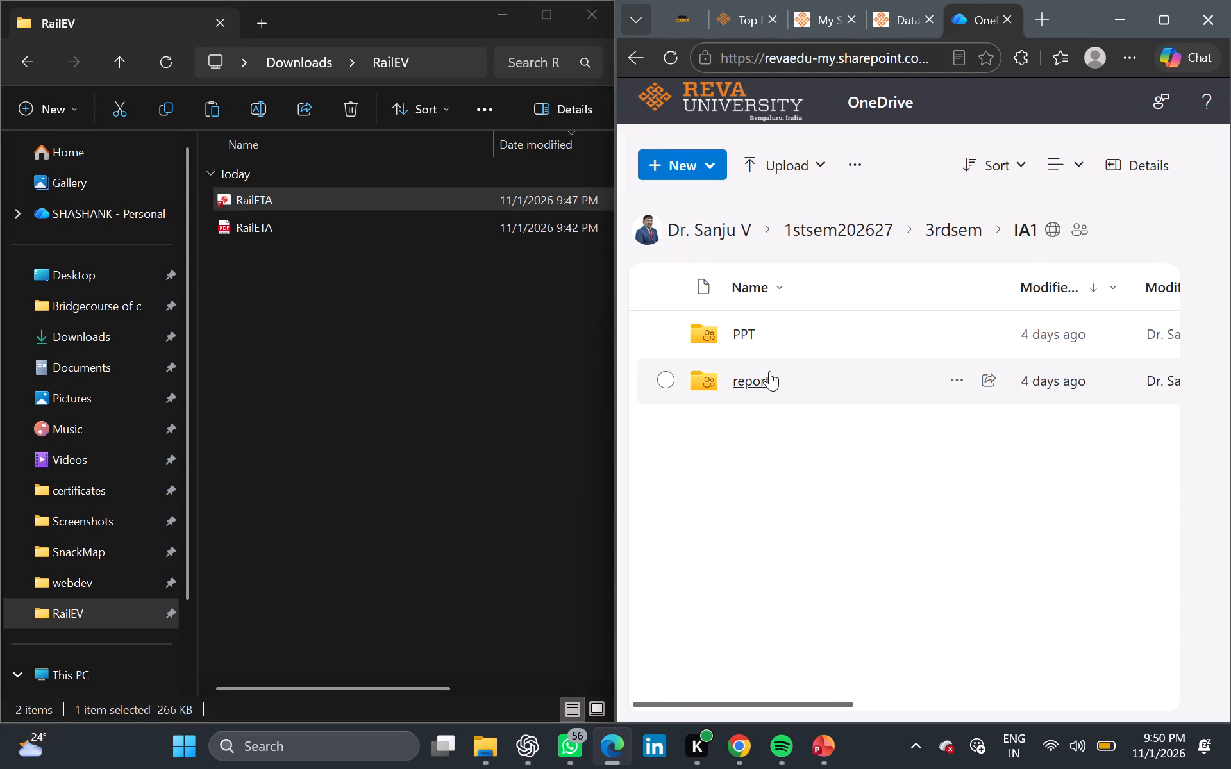
pyautogui.scroll(-1, 769, 371)
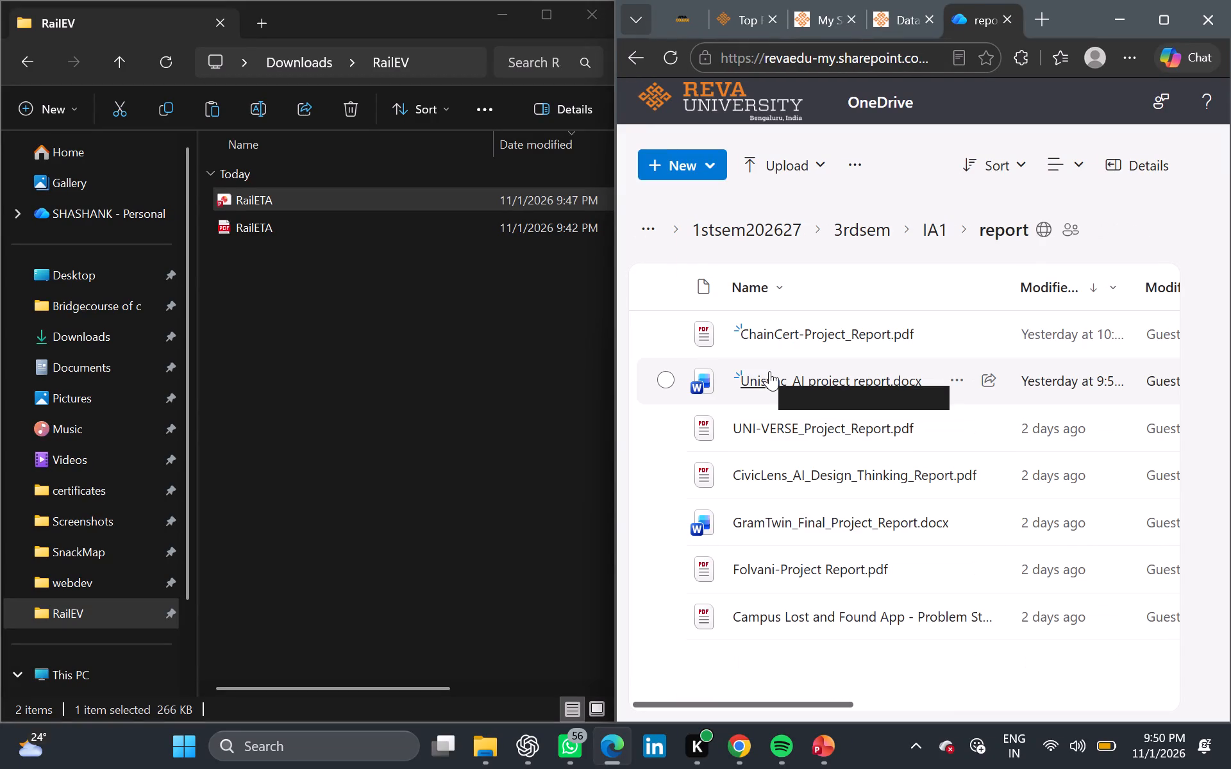
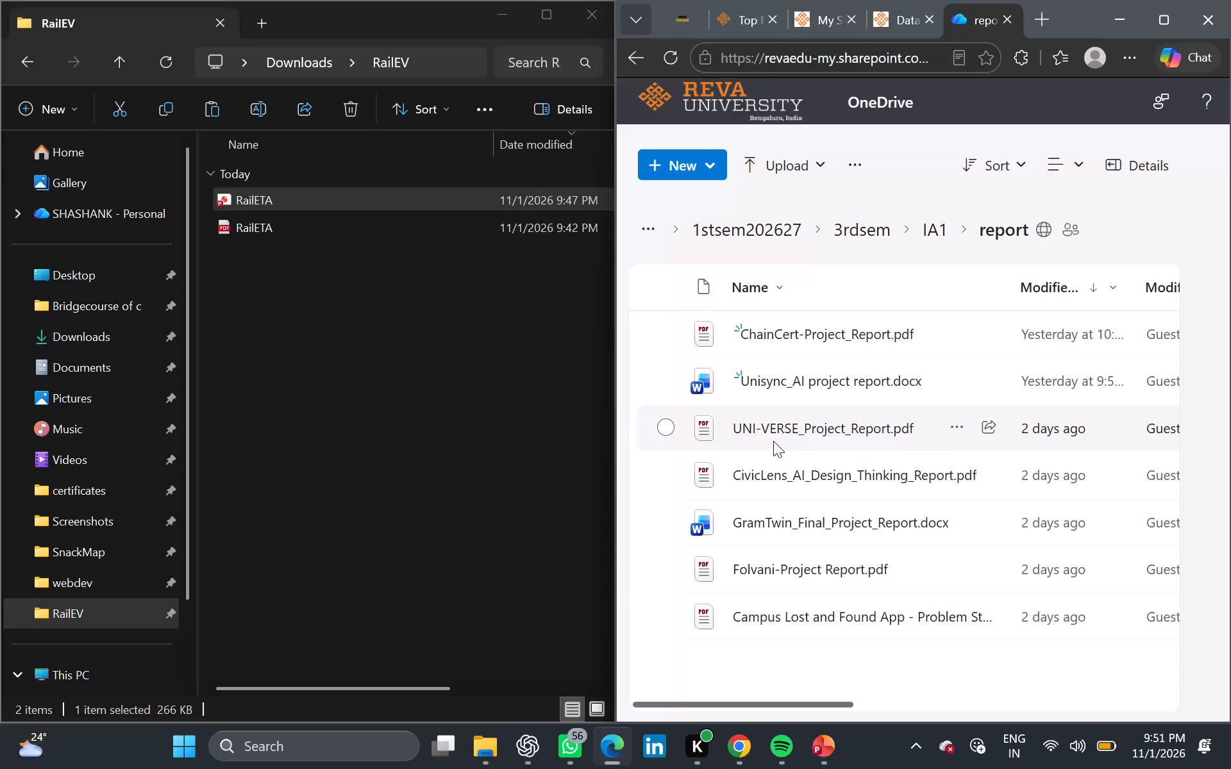
pyautogui.click(765, 473)
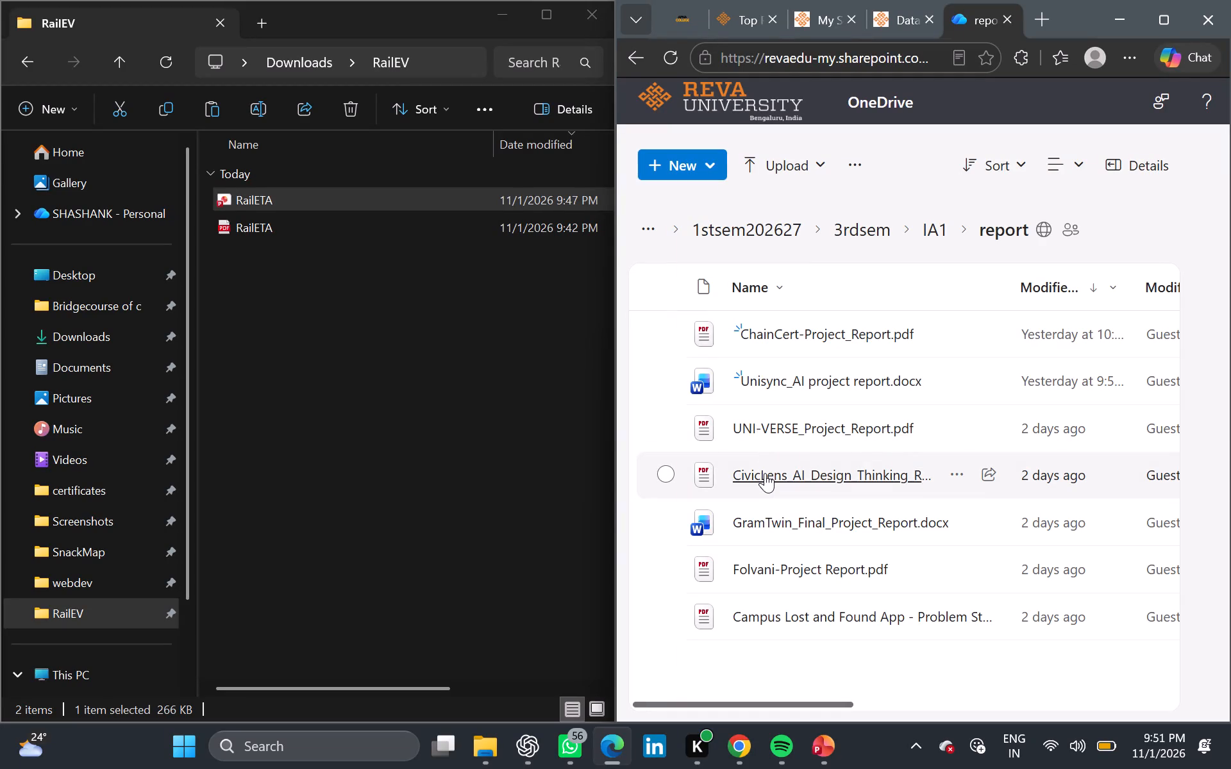
pyautogui.doubleClick(765, 473)
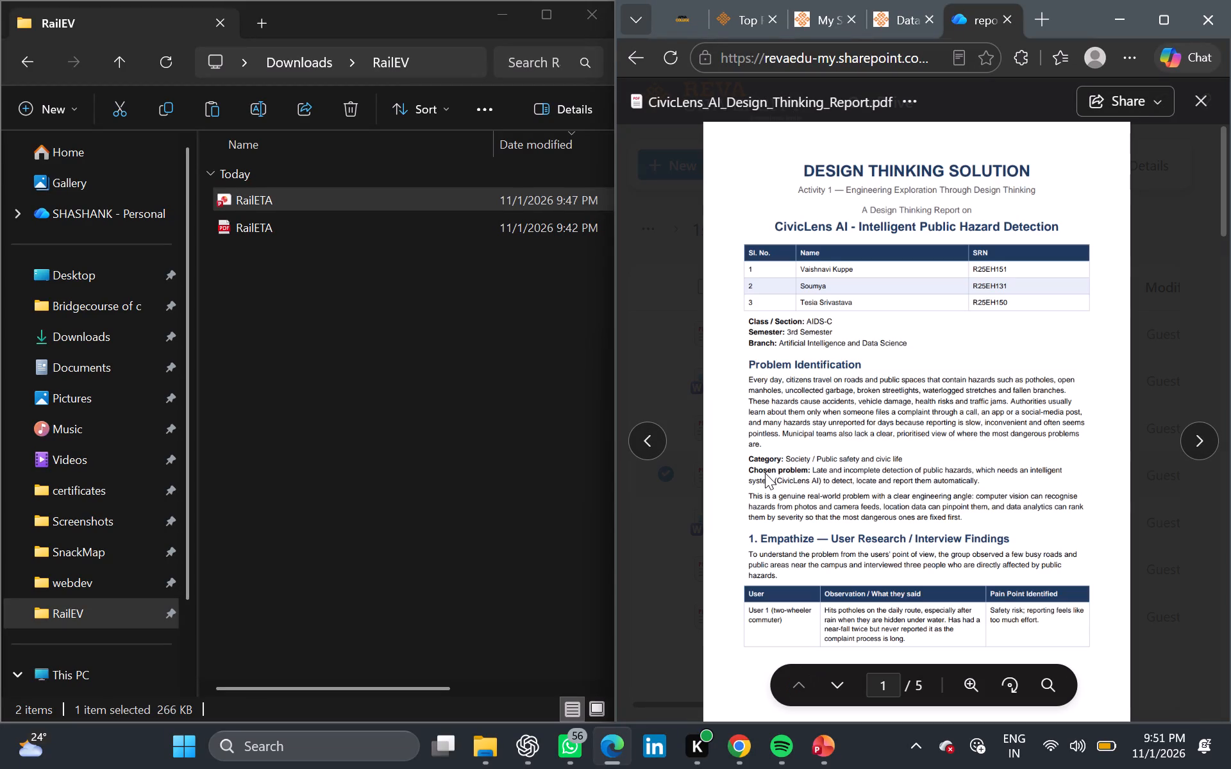
pyautogui.scroll(-4, 820, 402)
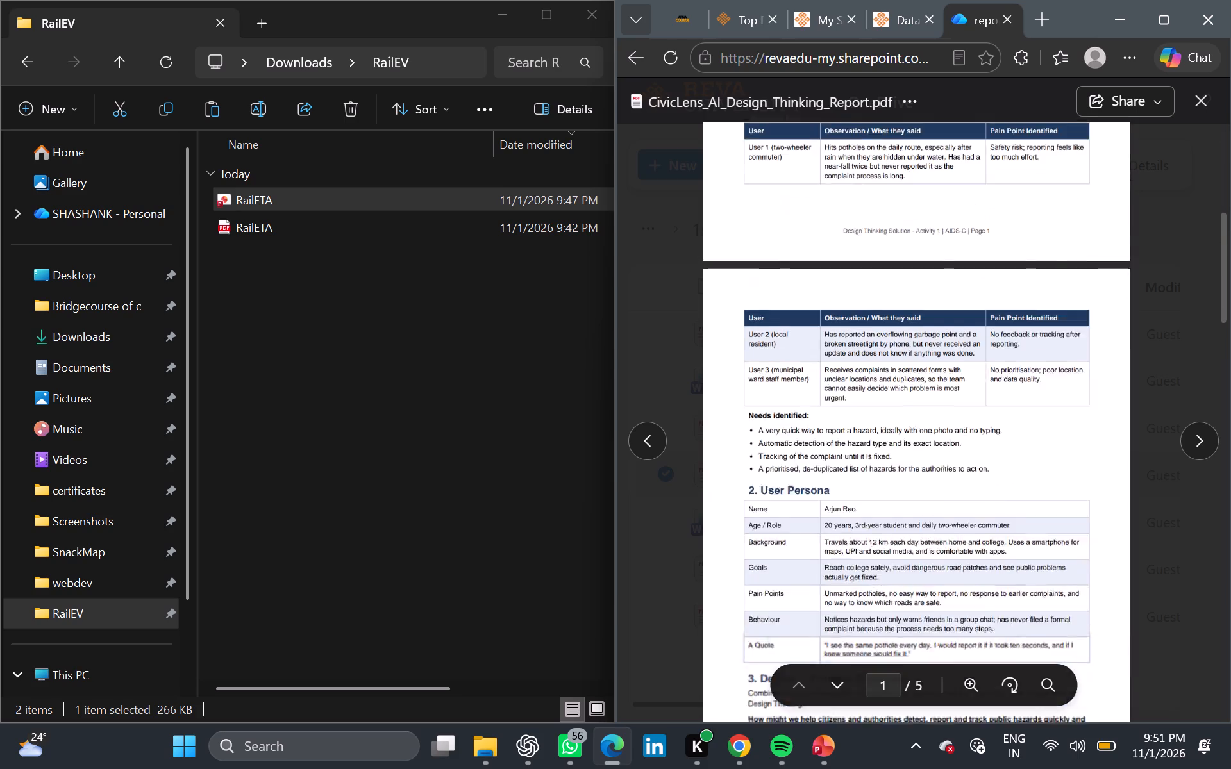
pyautogui.scroll(8, 820, 402)
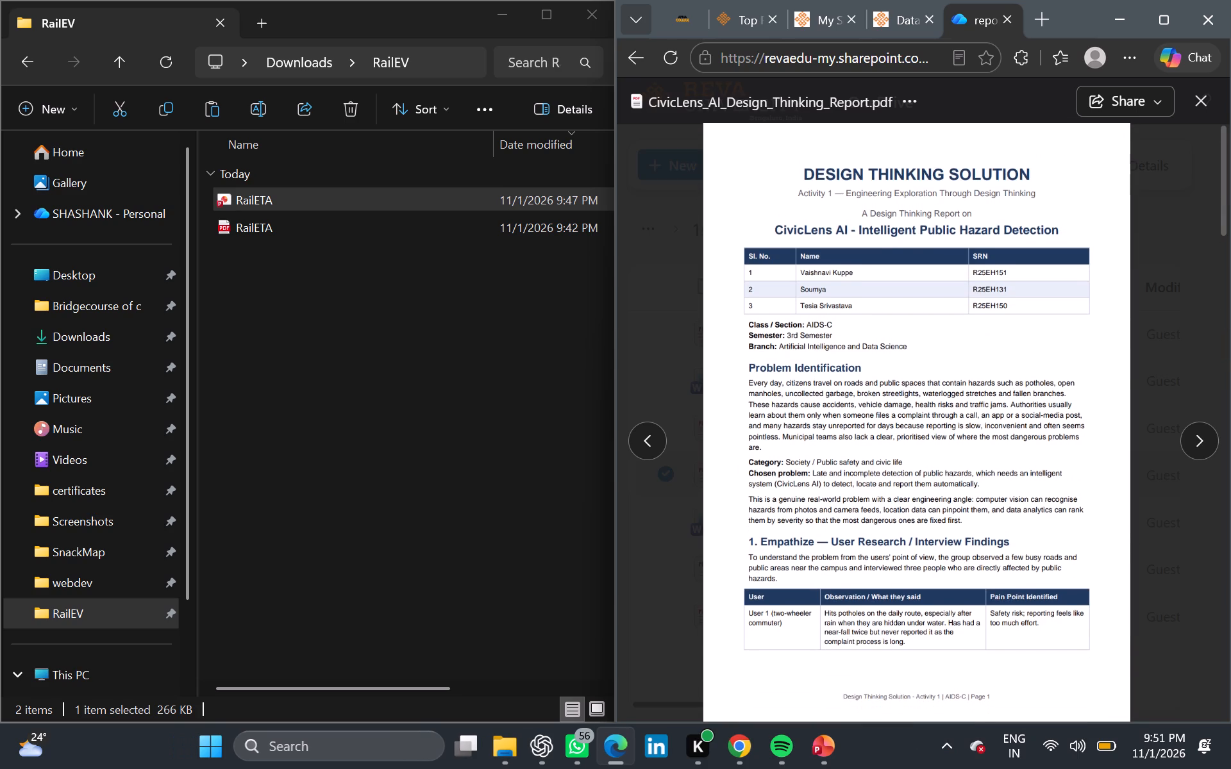
pyautogui.scroll(-11, 820, 402)
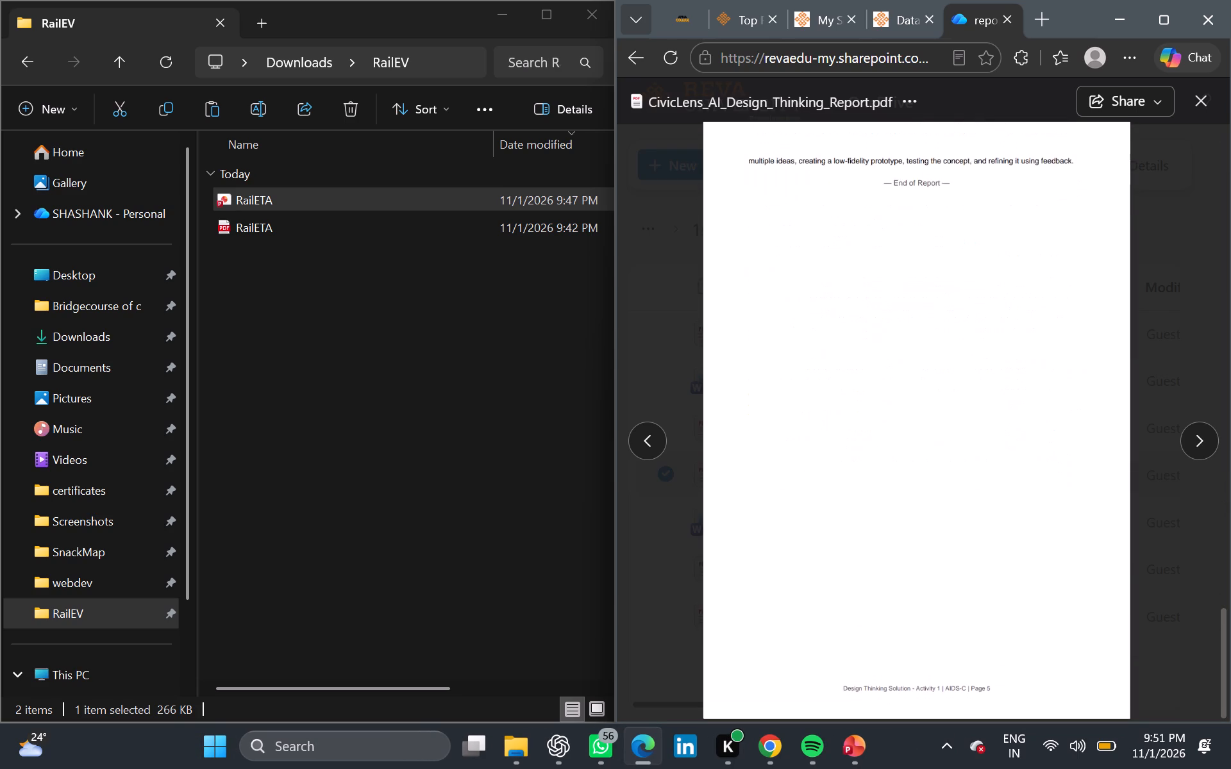
pyautogui.scroll(6, 820, 402)
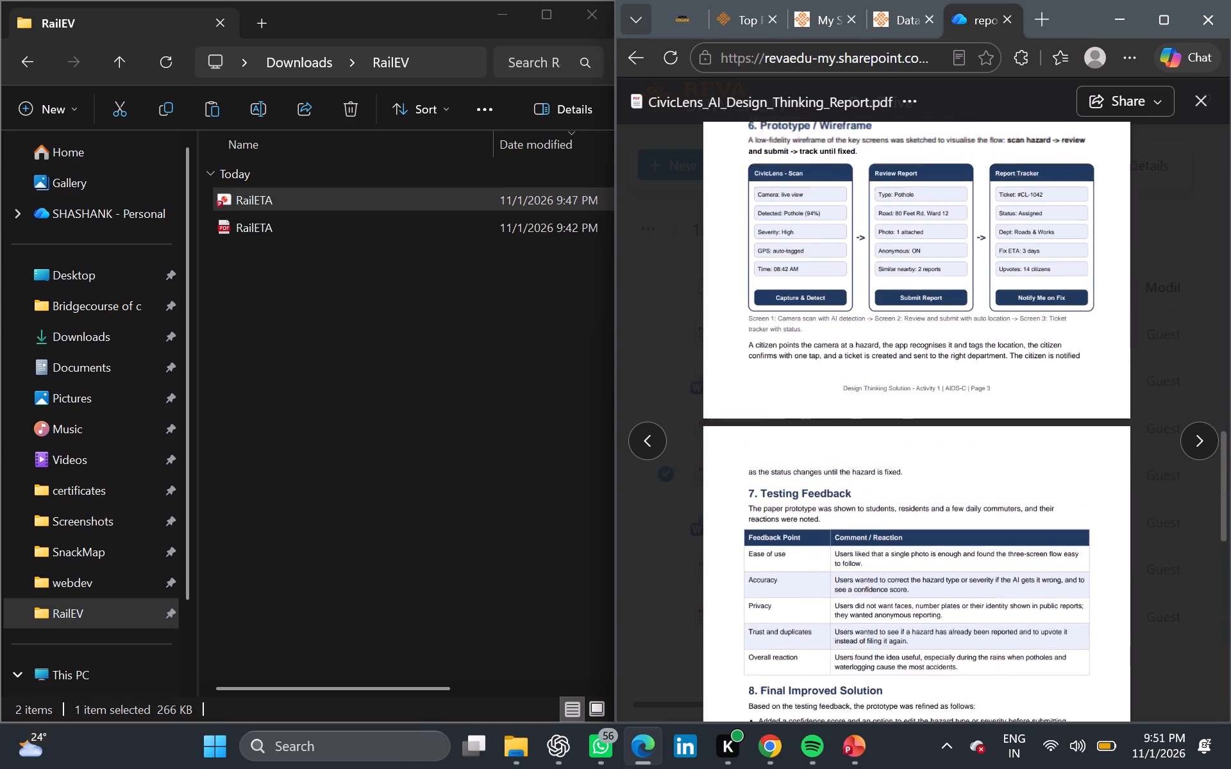
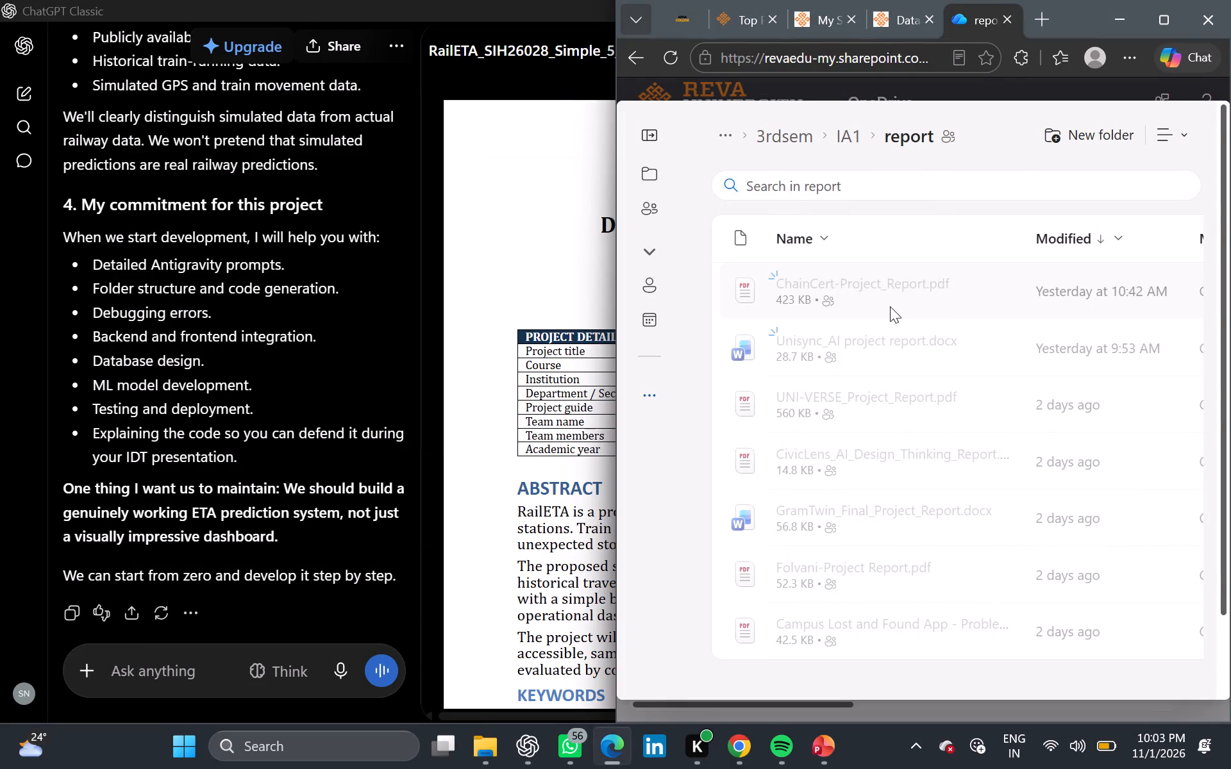
pyautogui.click(890, 306)
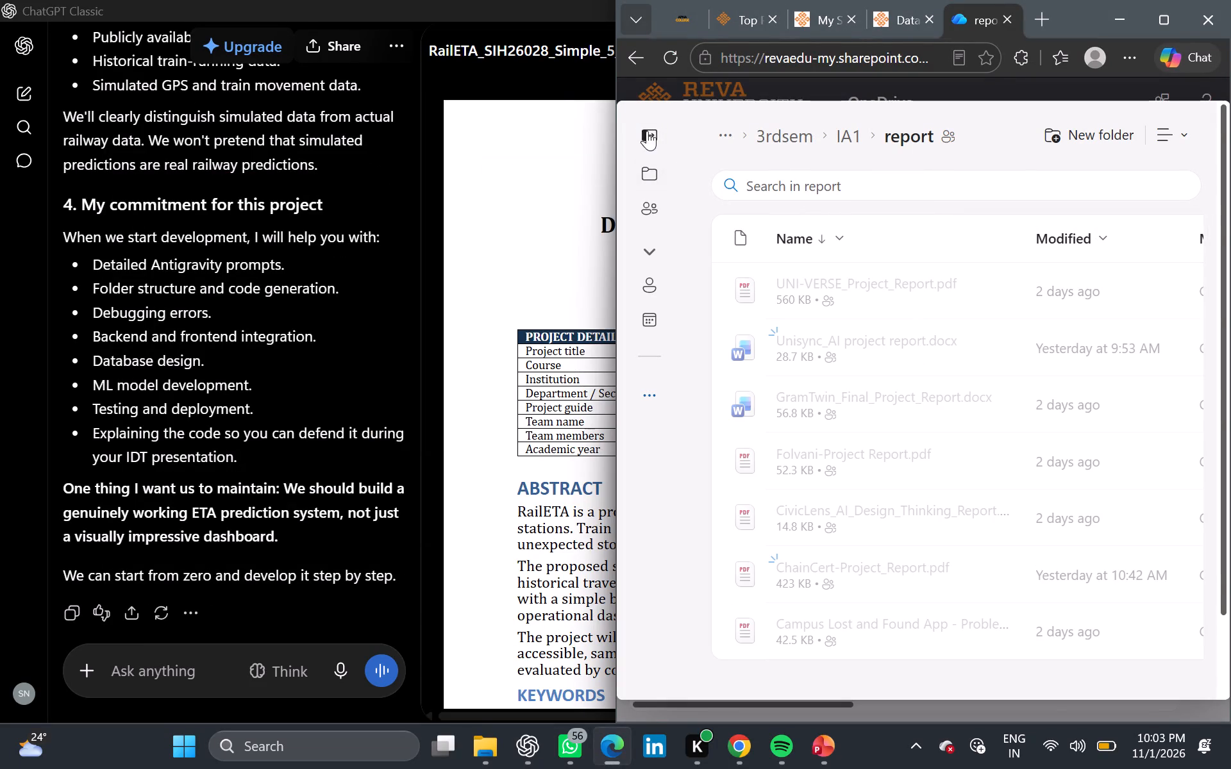
# Go back from the name sort in the shared report folder and maximize the browser window.
pyautogui.click(639, 60)
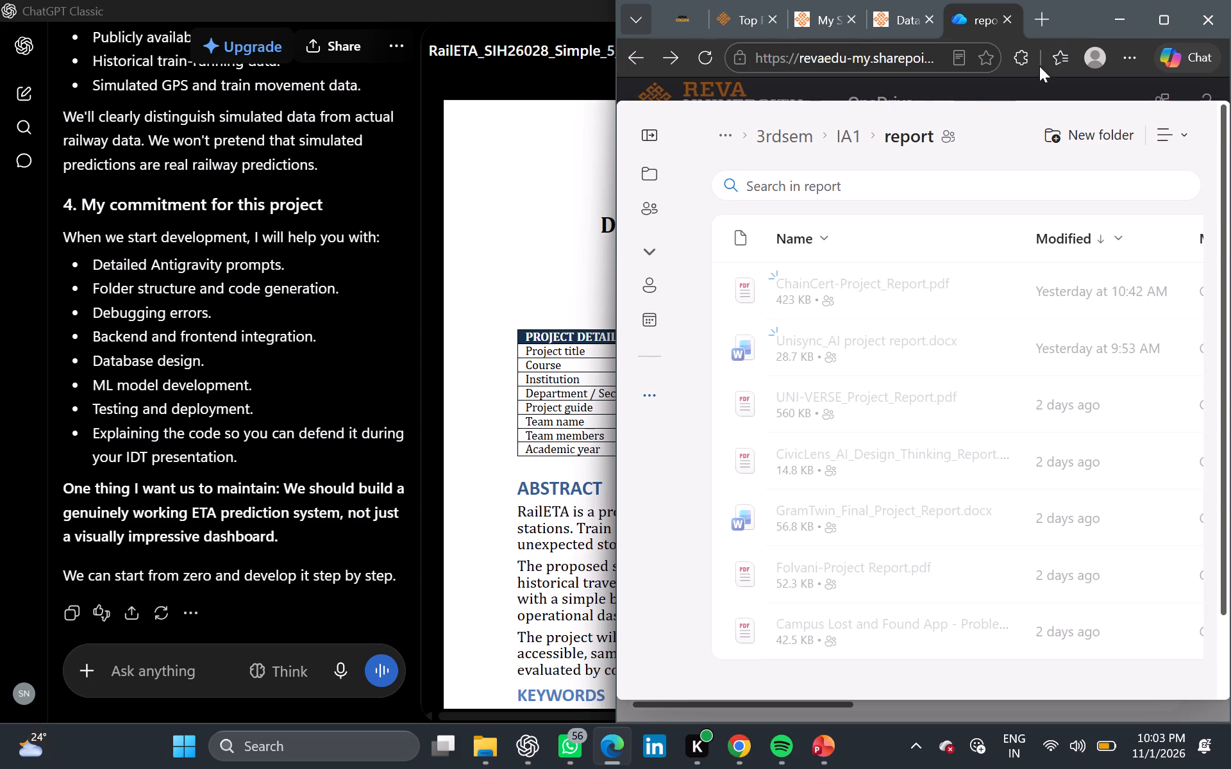
pyautogui.click(1153, 27)
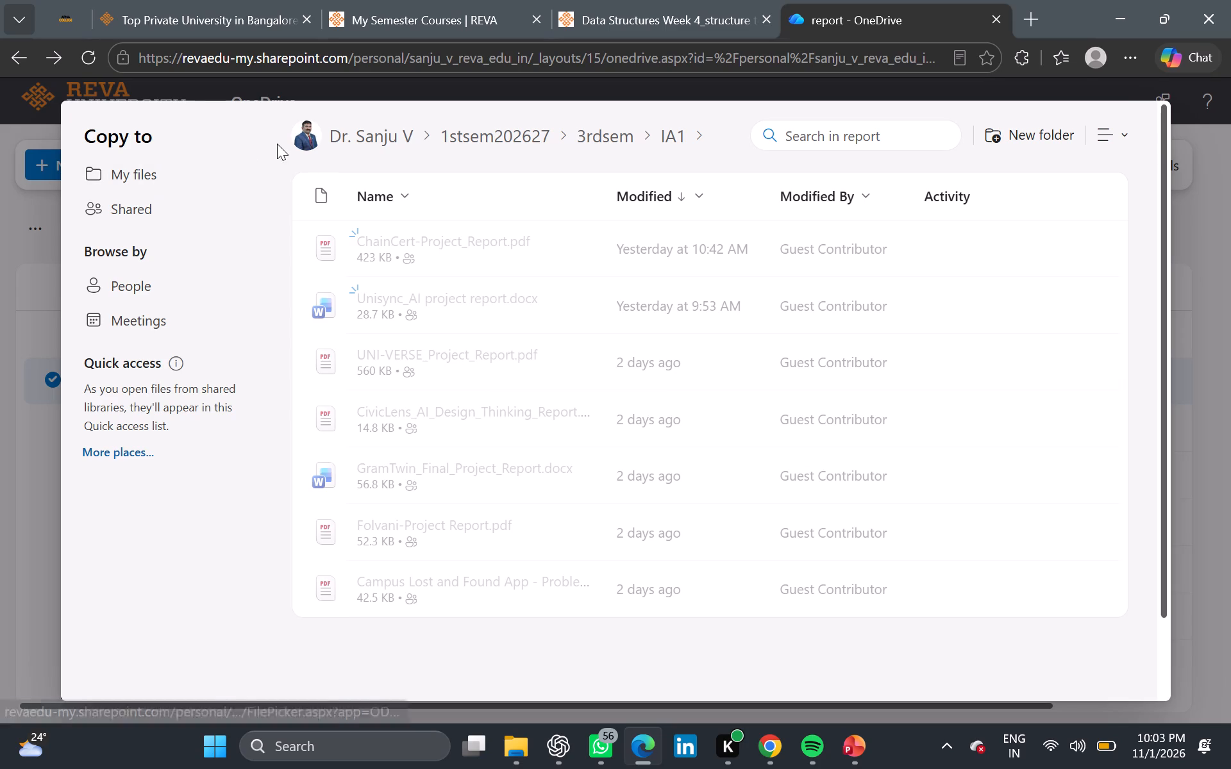
# Close the OneDrive report tab, leaving the open Copy to dialog.
pyautogui.click(1001, 15)
pyautogui.click(720, 192)
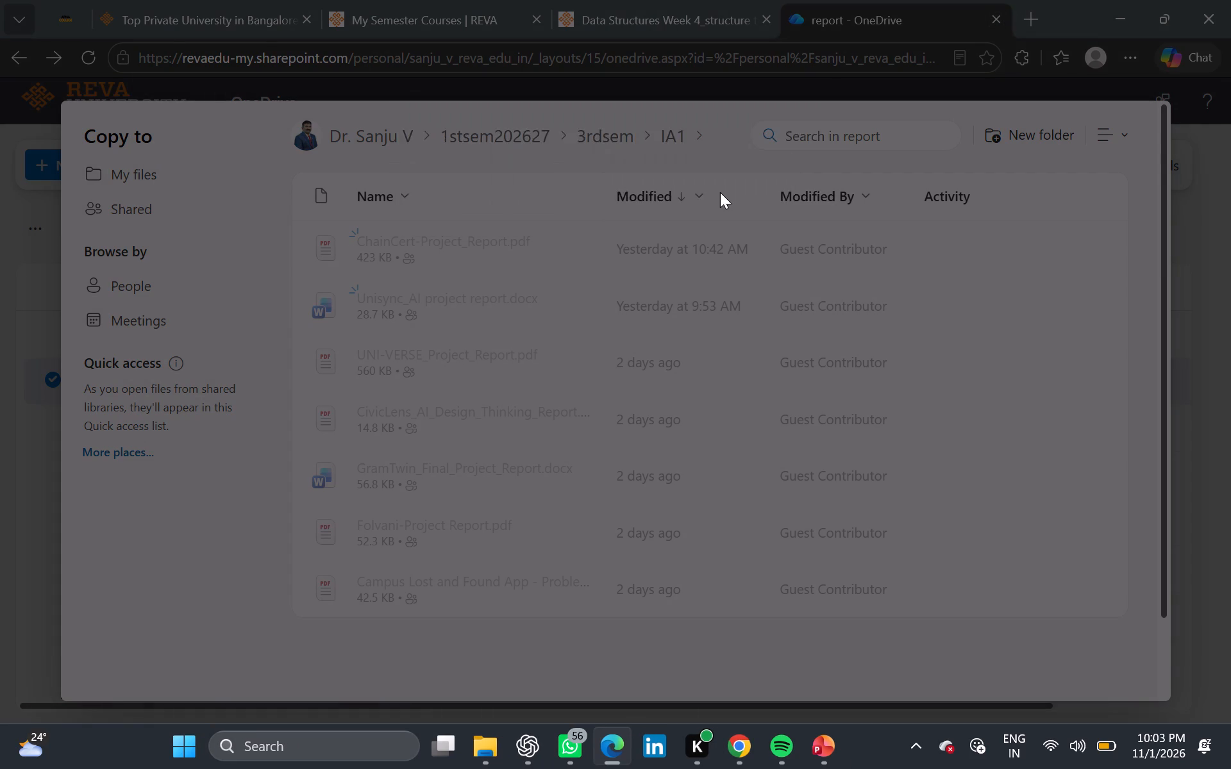
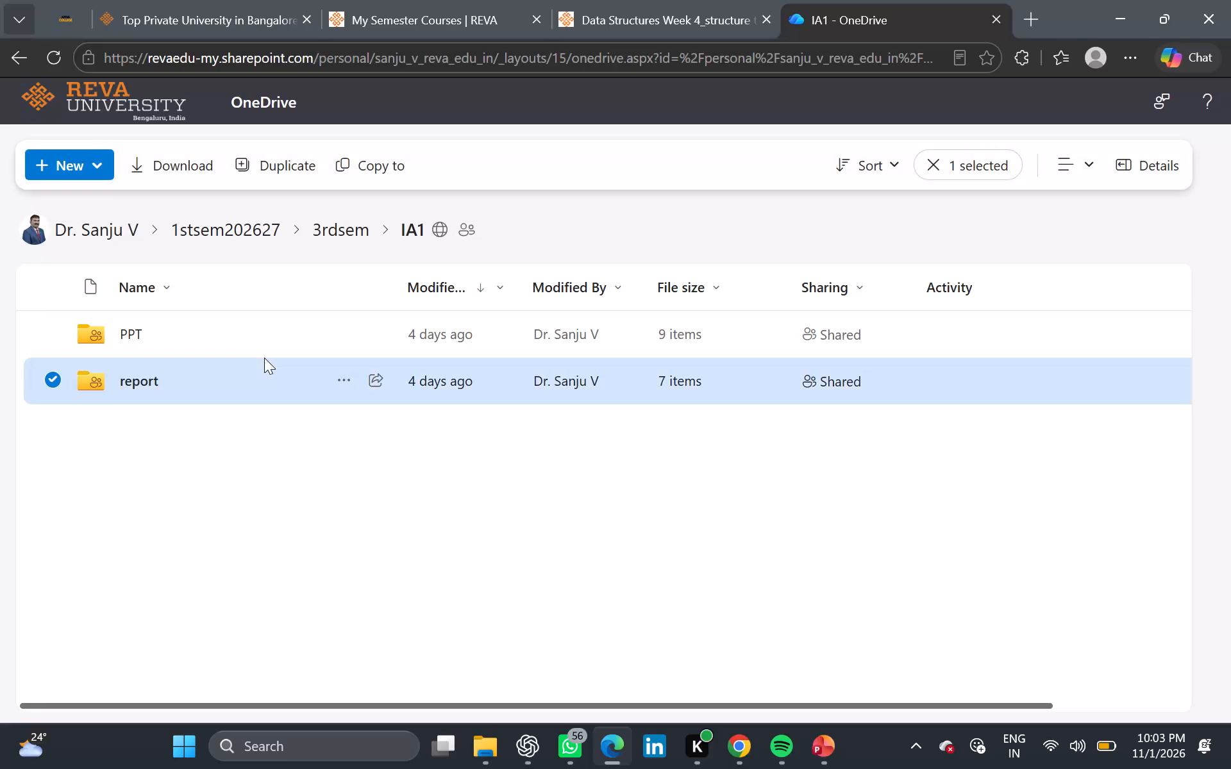
# Open the Unisync_AI project report.docx from the report folder inside the shared IA1 folder.
pyautogui.doubleClick(260, 378)
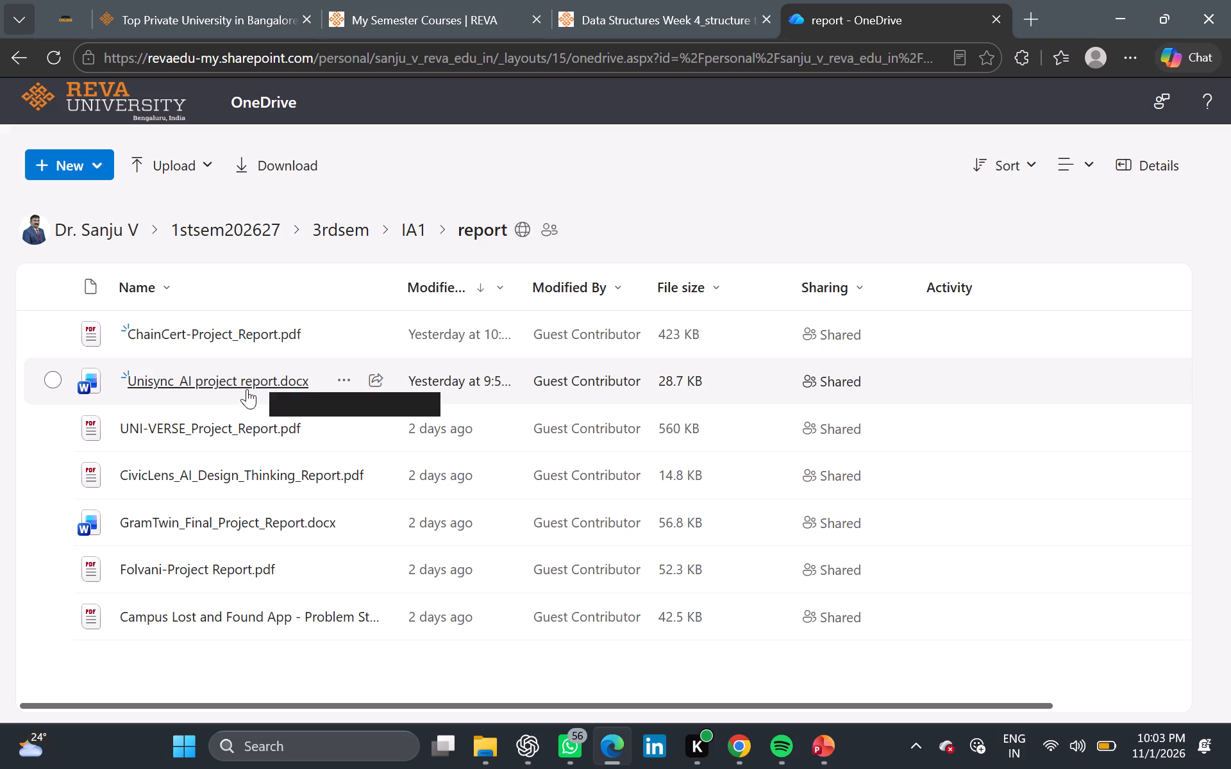
pyautogui.click(212, 381)
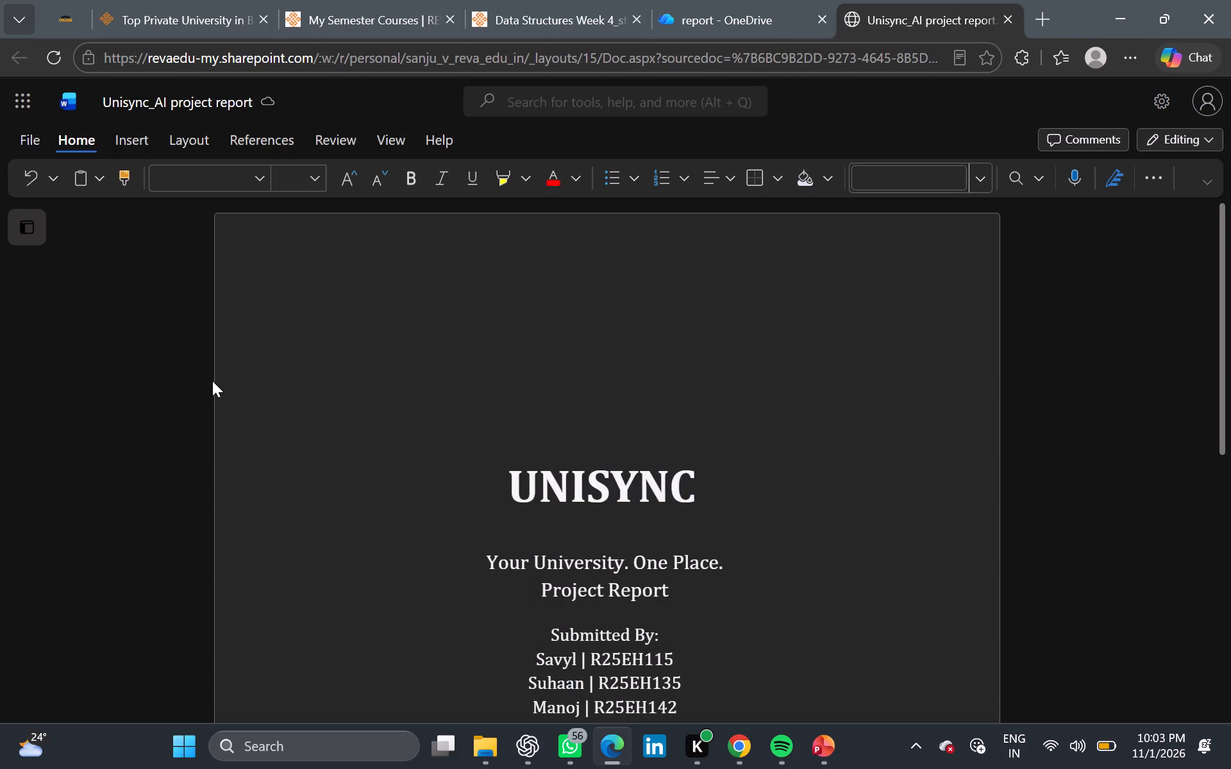
# Examine the cover page layout of the Unisync_AI project report, then close the document.
pyautogui.scroll(-1, 413, 488)
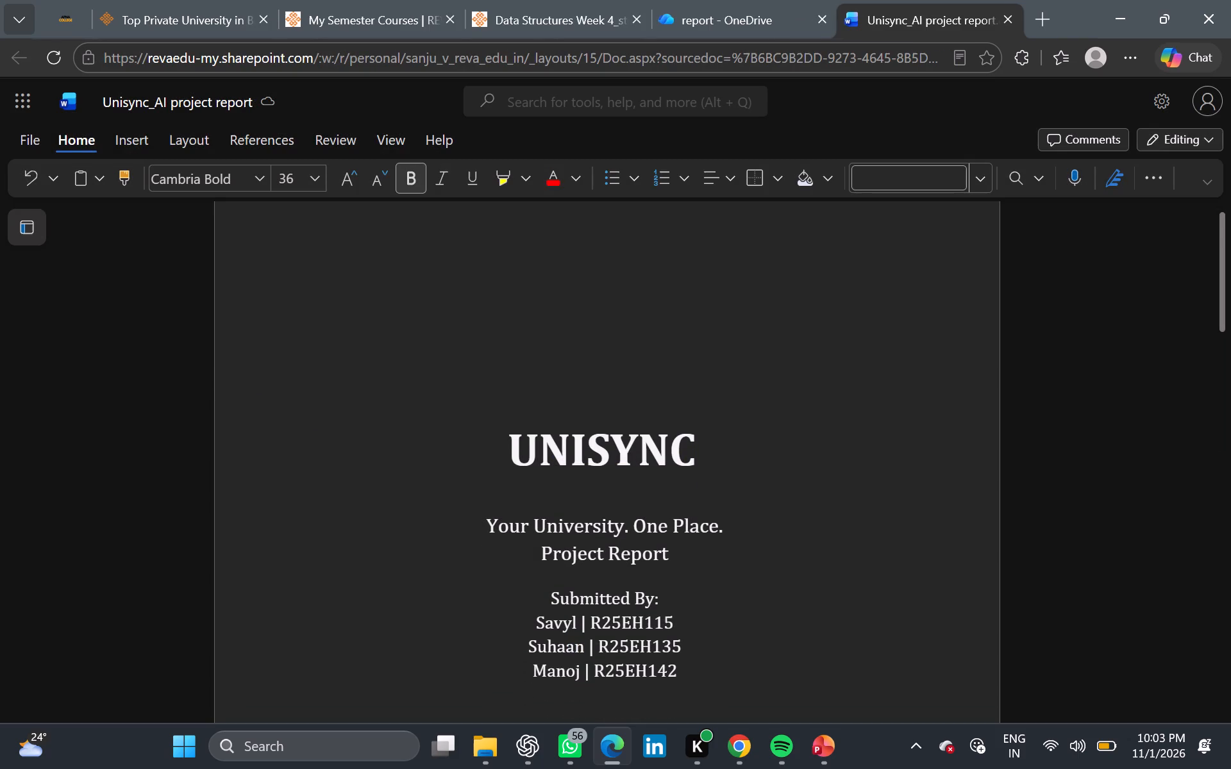
pyautogui.scroll(-3, 413, 488)
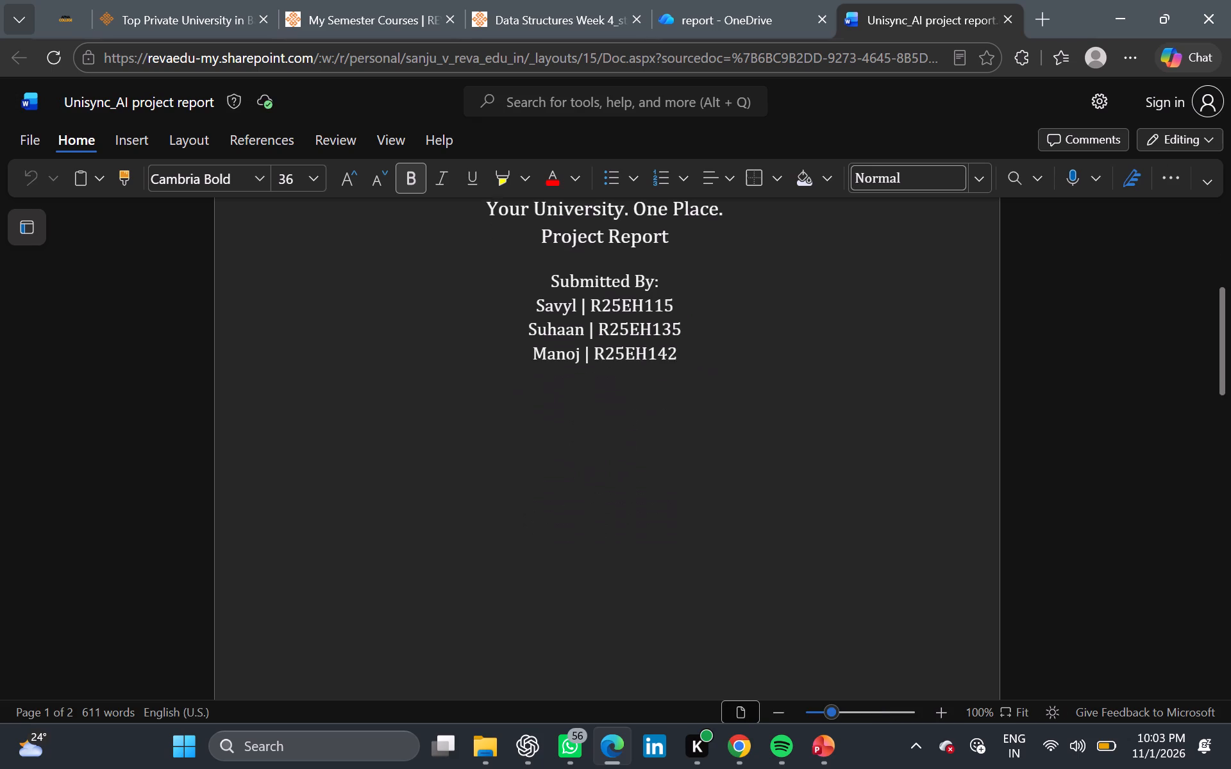
pyautogui.scroll(-5, 413, 488)
pyautogui.scroll(4, 413, 488)
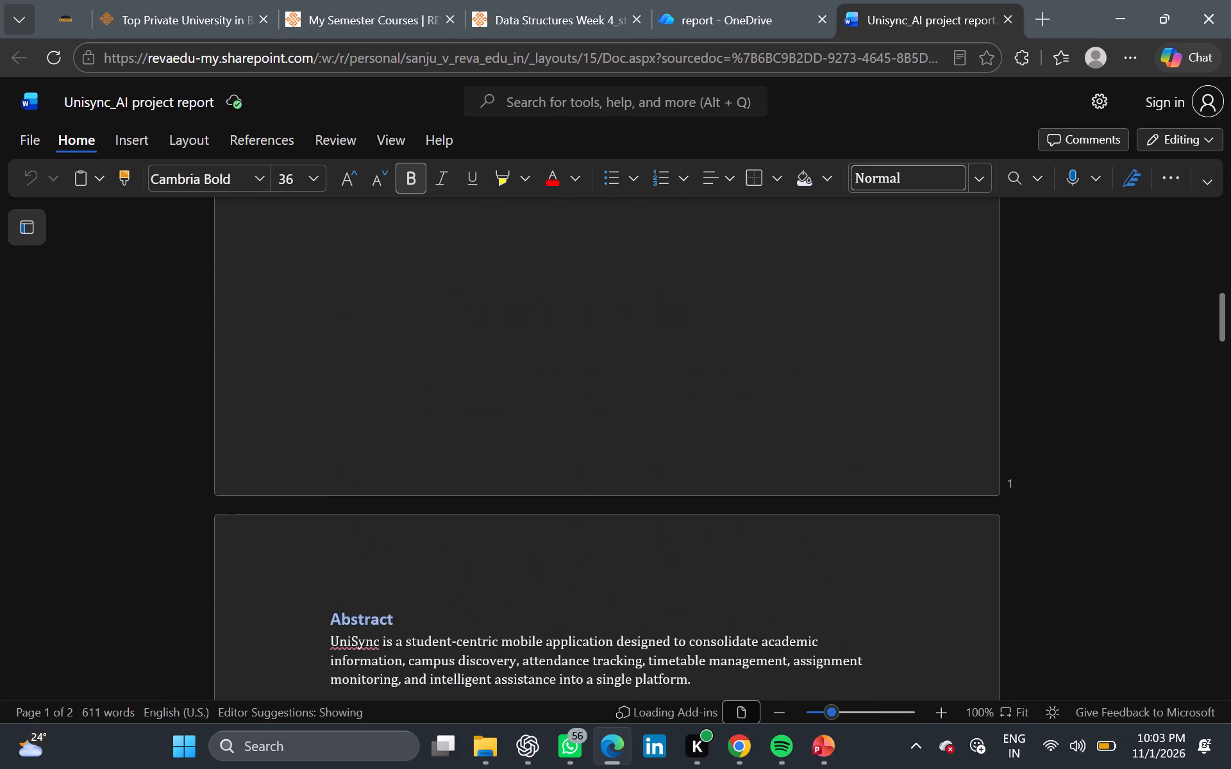
pyautogui.scroll(3, 413, 488)
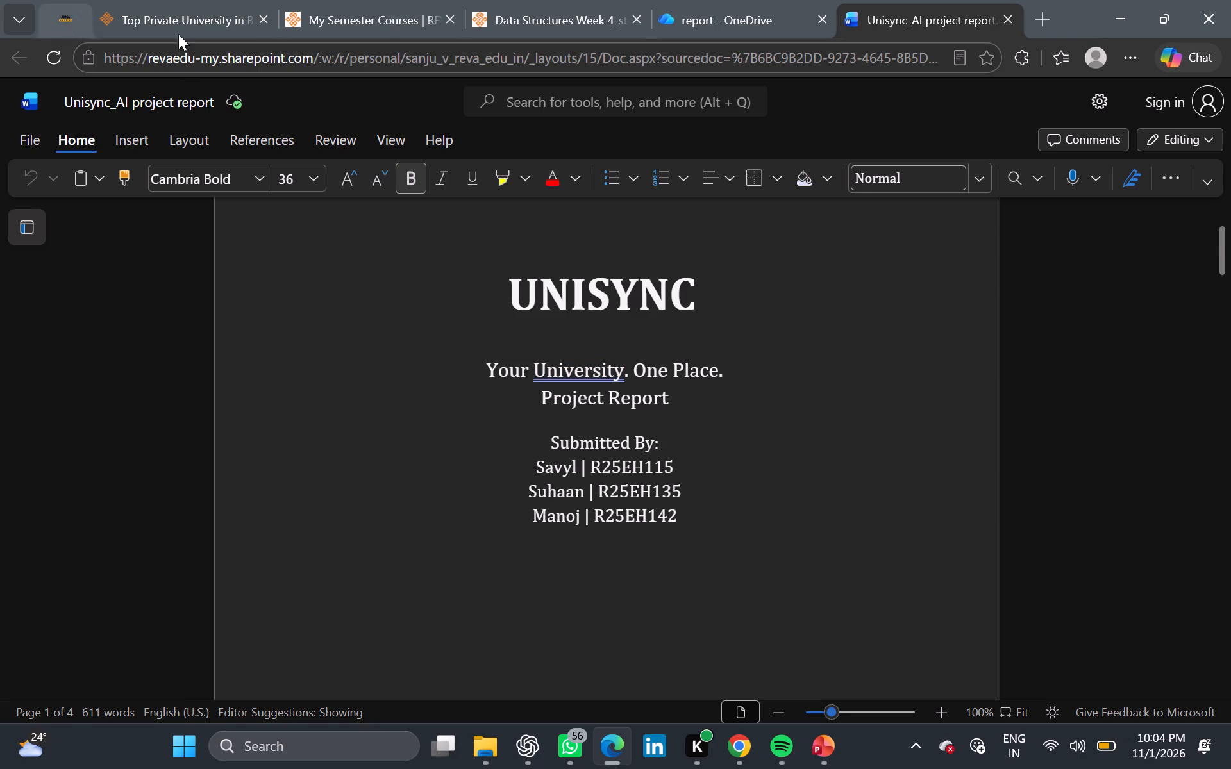
pyautogui.click(1010, 15)
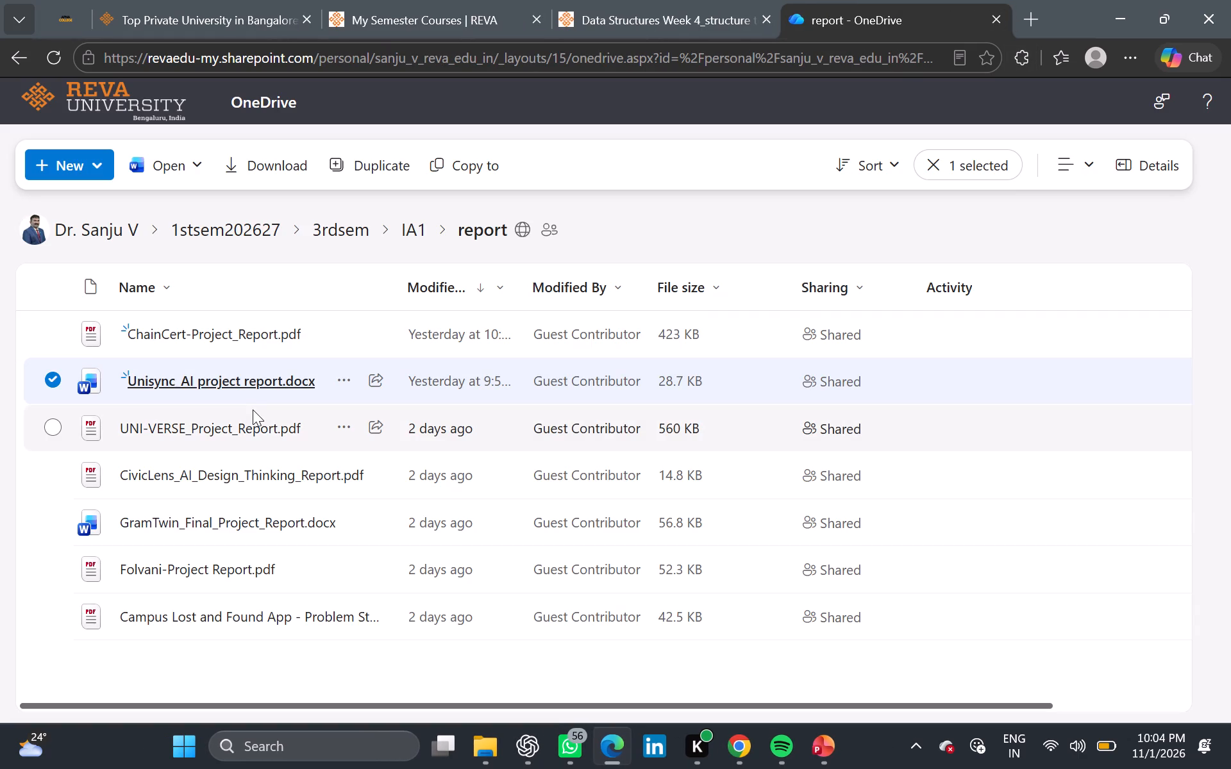
# Open UNI-VERSE_Project_Report.pdf from the shared report folder and examine its cover page layout.
pyautogui.click(221, 430)
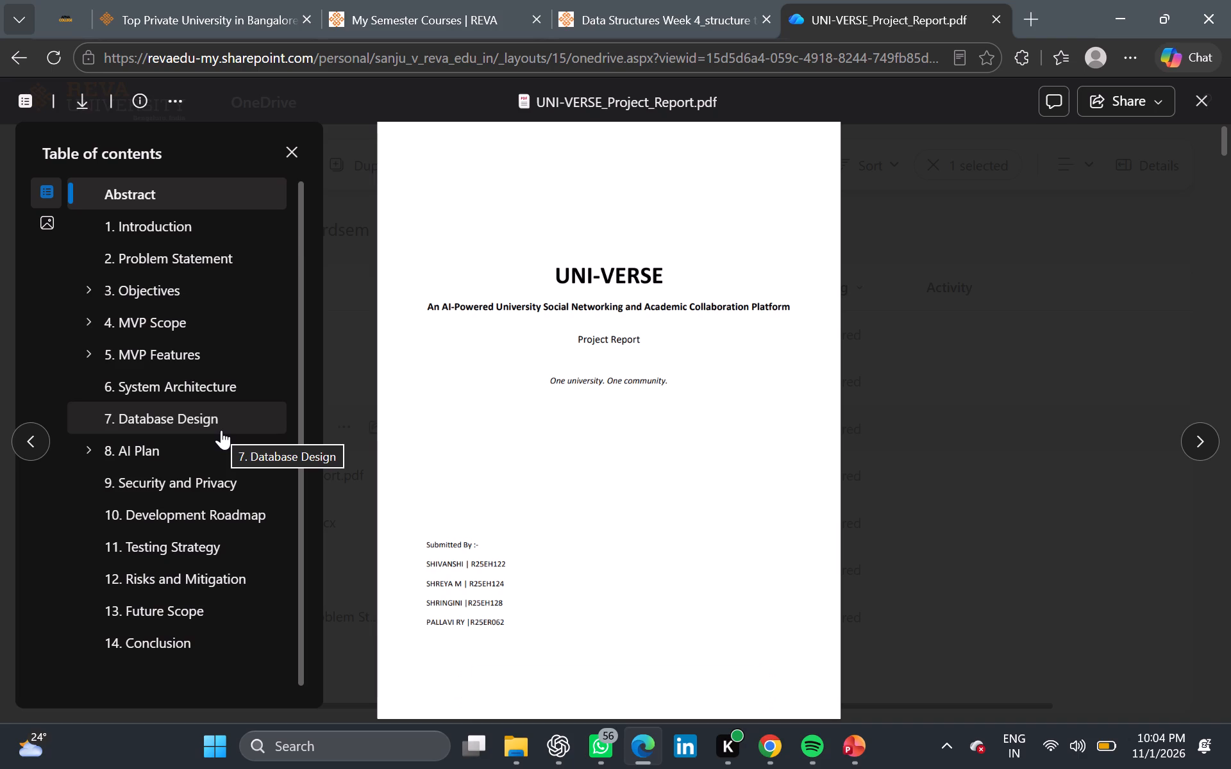
pyautogui.scroll(-2, 573, 424)
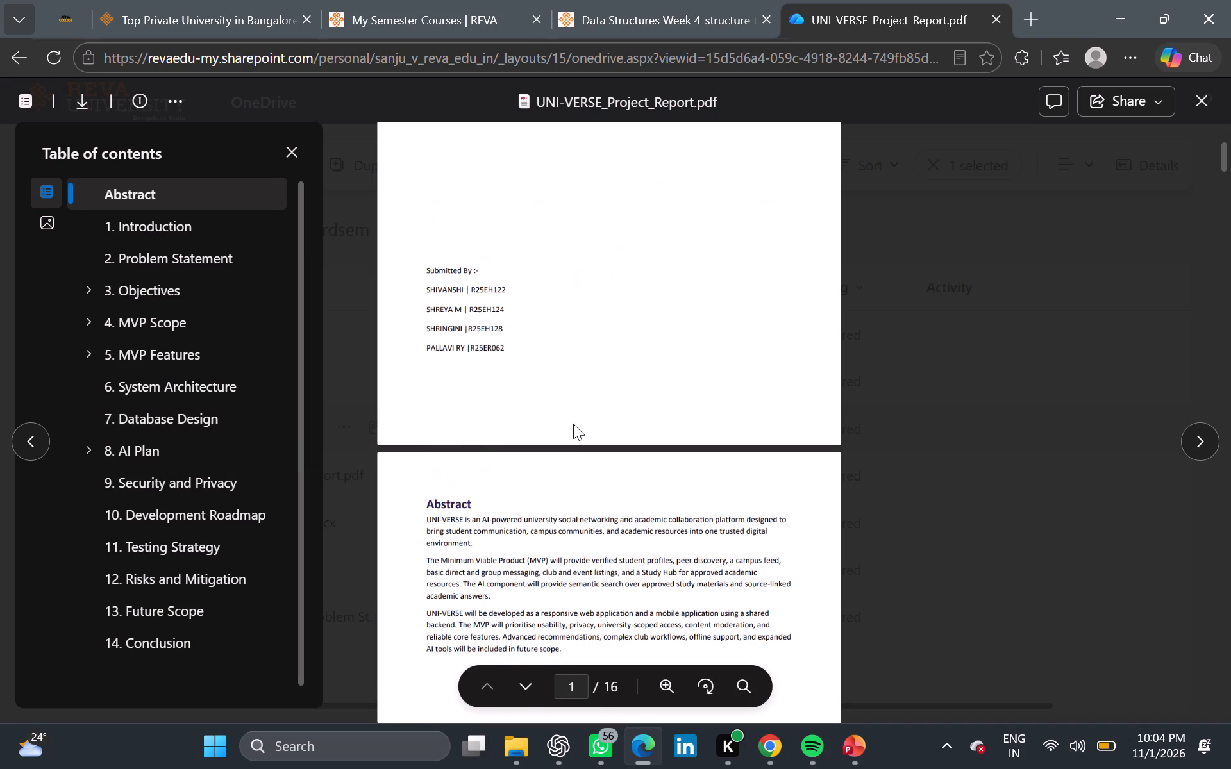
pyautogui.scroll(2, 573, 424)
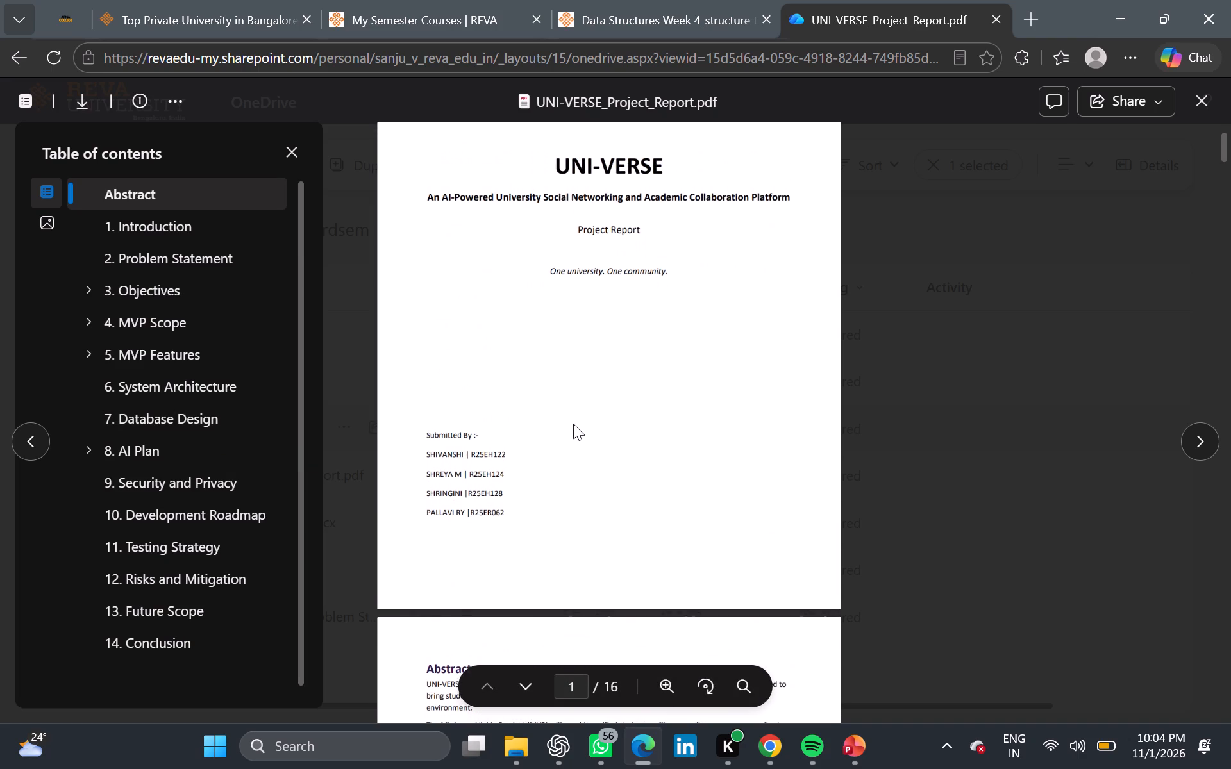
pyautogui.scroll(1, 573, 424)
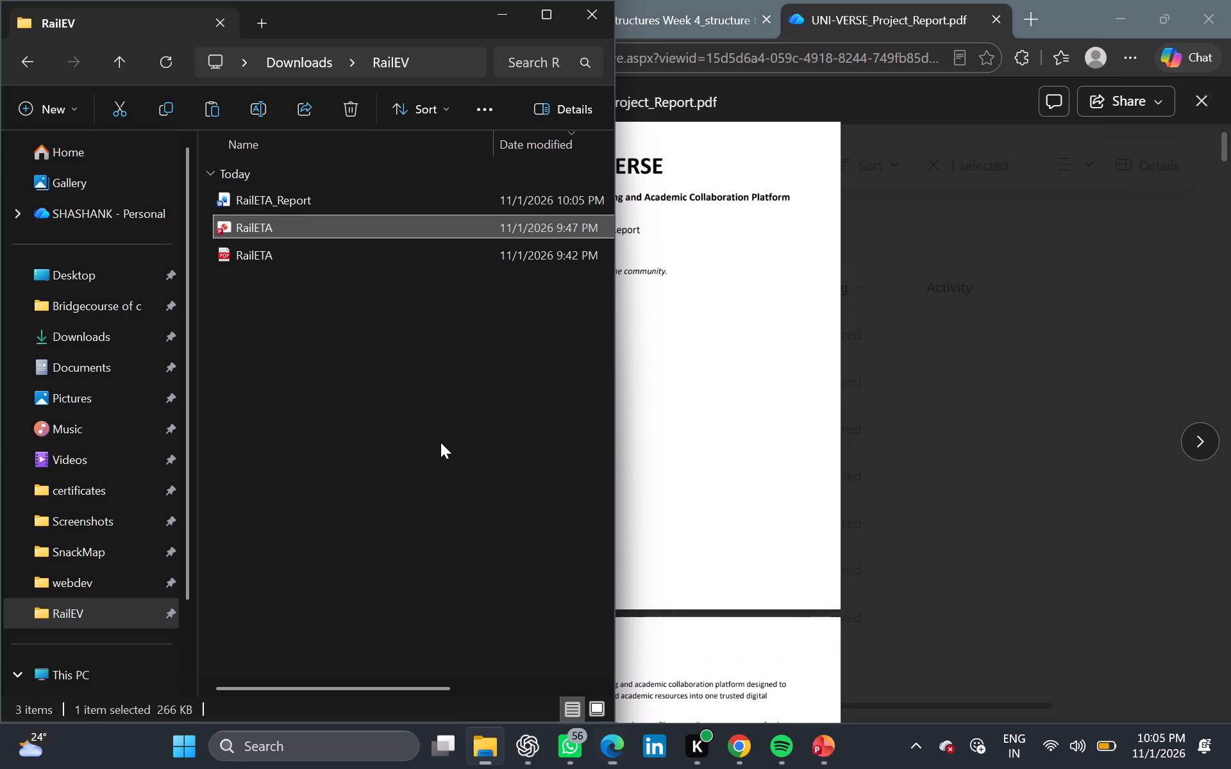
# Open RailETA_Report from the RailEV folder in Word, maximised and with editing enabled.
pyautogui.doubleClick(280, 204)
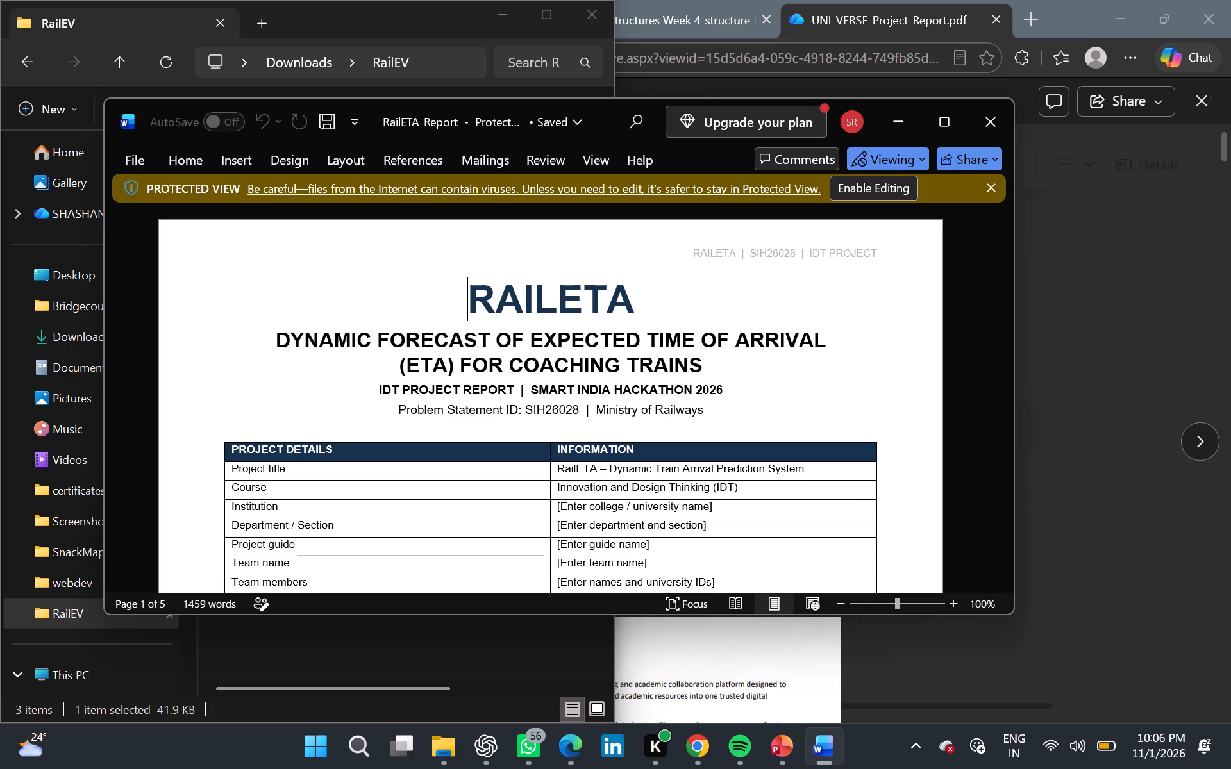
pyautogui.click(927, 110)
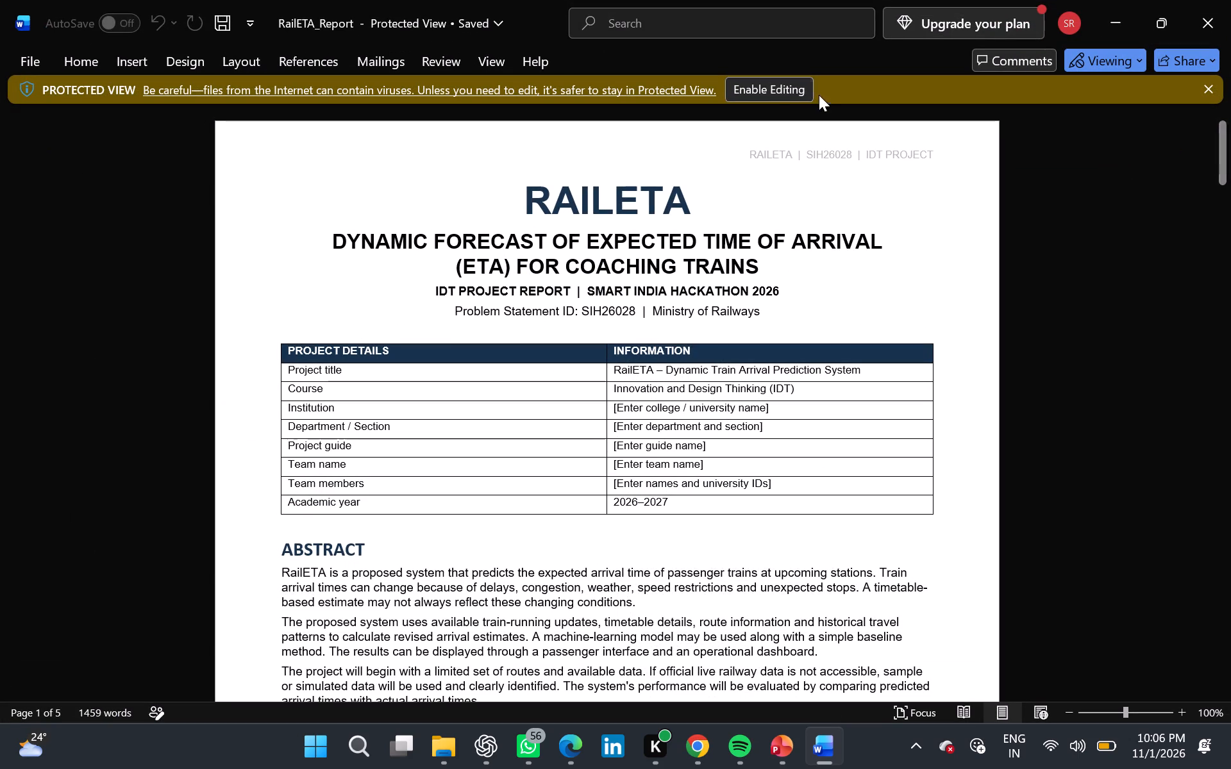
pyautogui.click(769, 97)
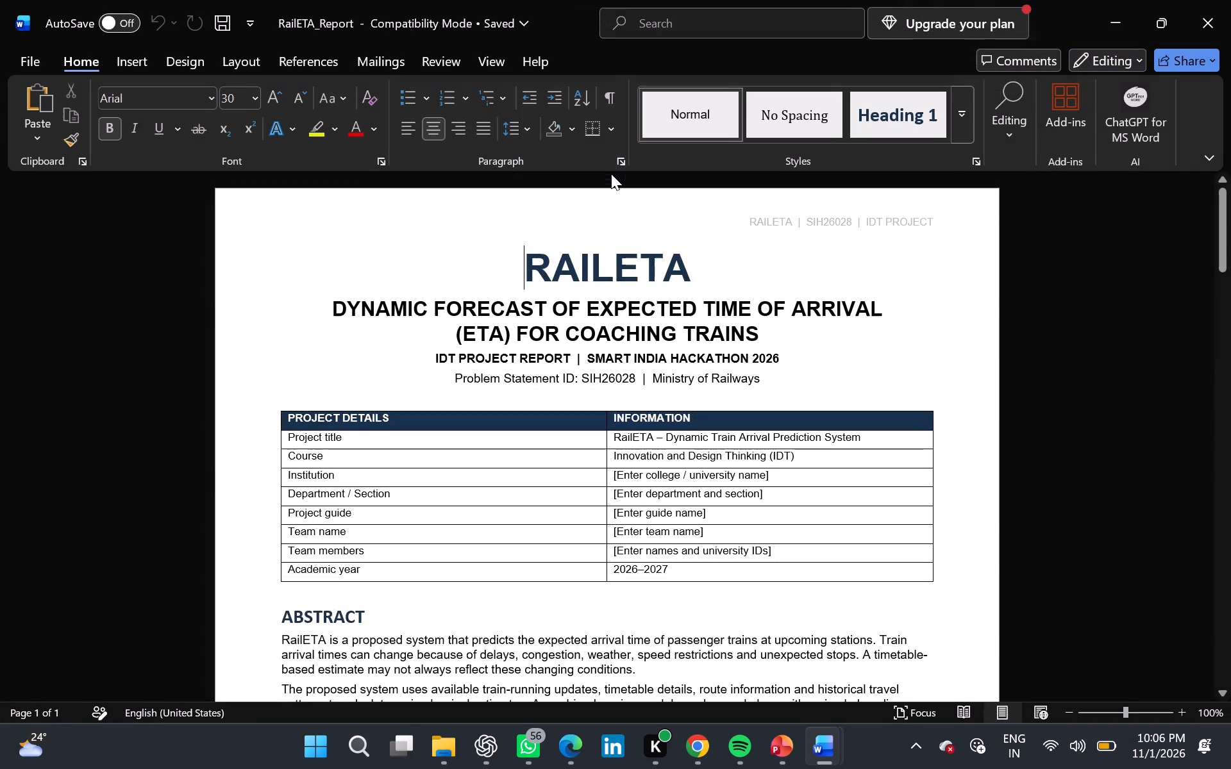
# Change the capitalisation of the report's main title to "RailETA".
pyautogui.click(611, 174)
pyautogui.press('BackSpace')
pyautogui.press('BackSpace')
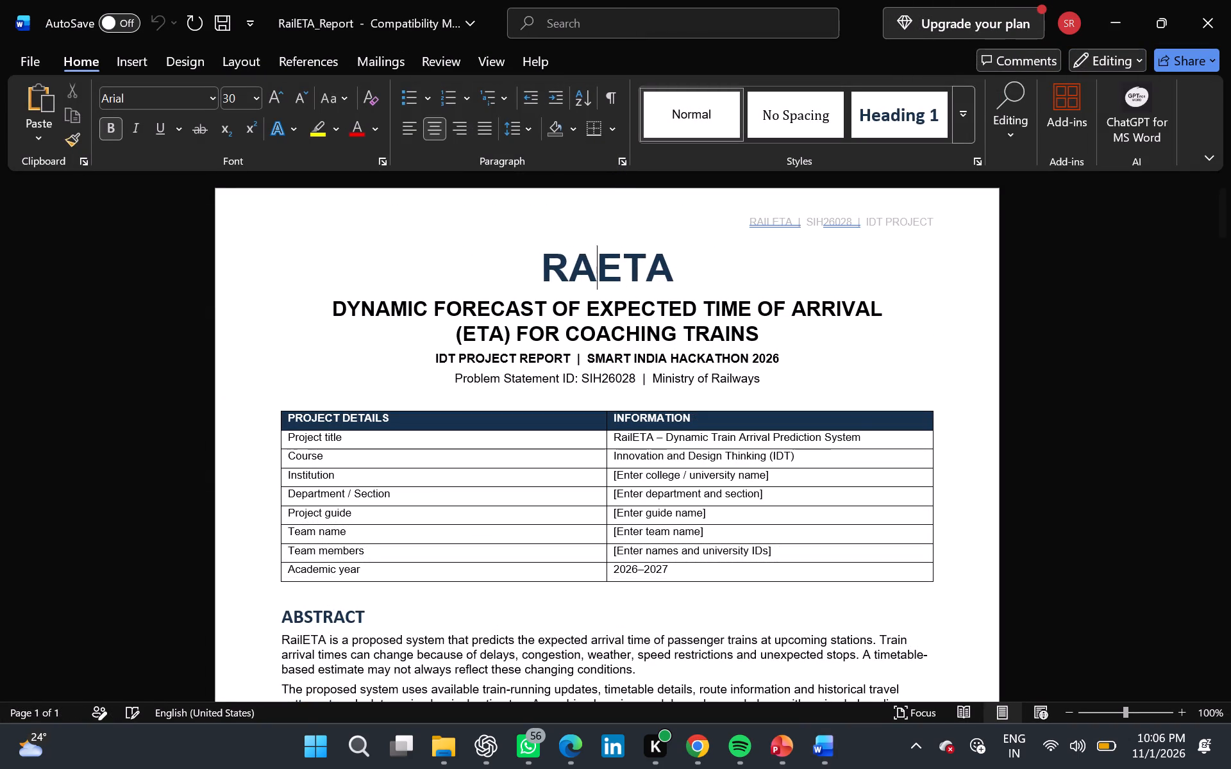
pyautogui.press('BackSpace')
pyautogui.write('ail')
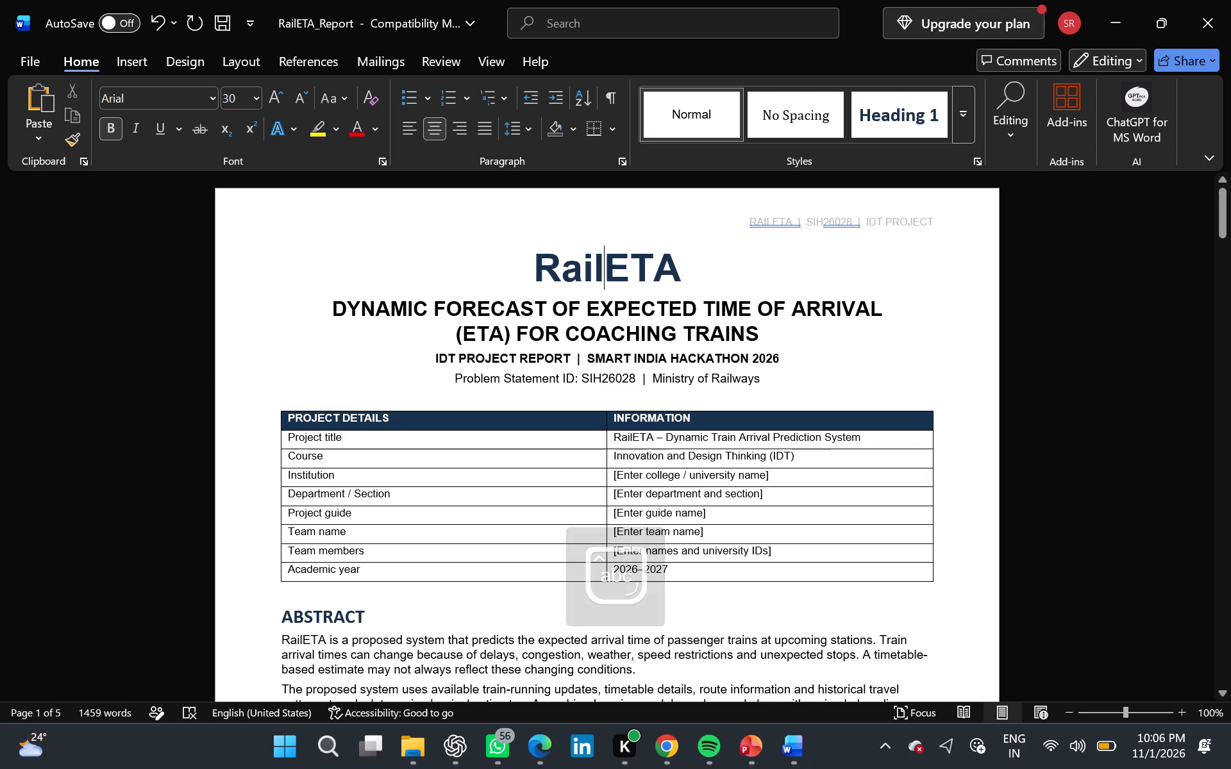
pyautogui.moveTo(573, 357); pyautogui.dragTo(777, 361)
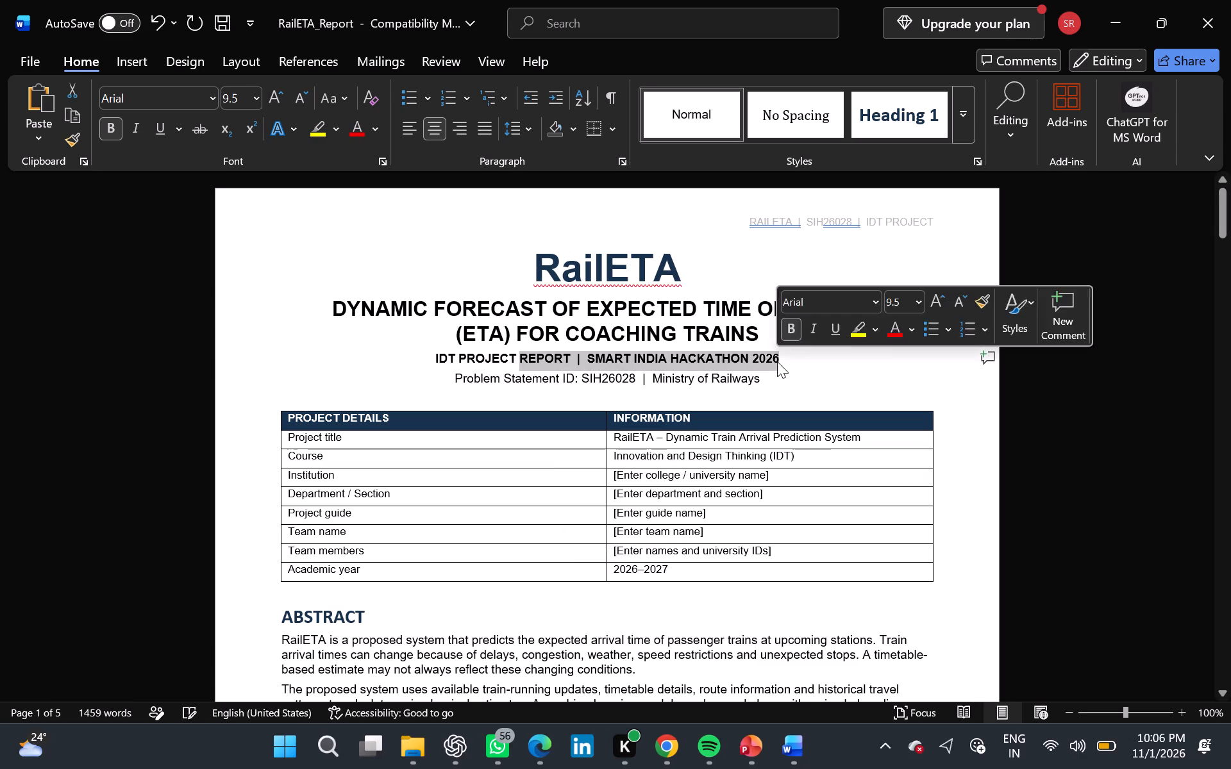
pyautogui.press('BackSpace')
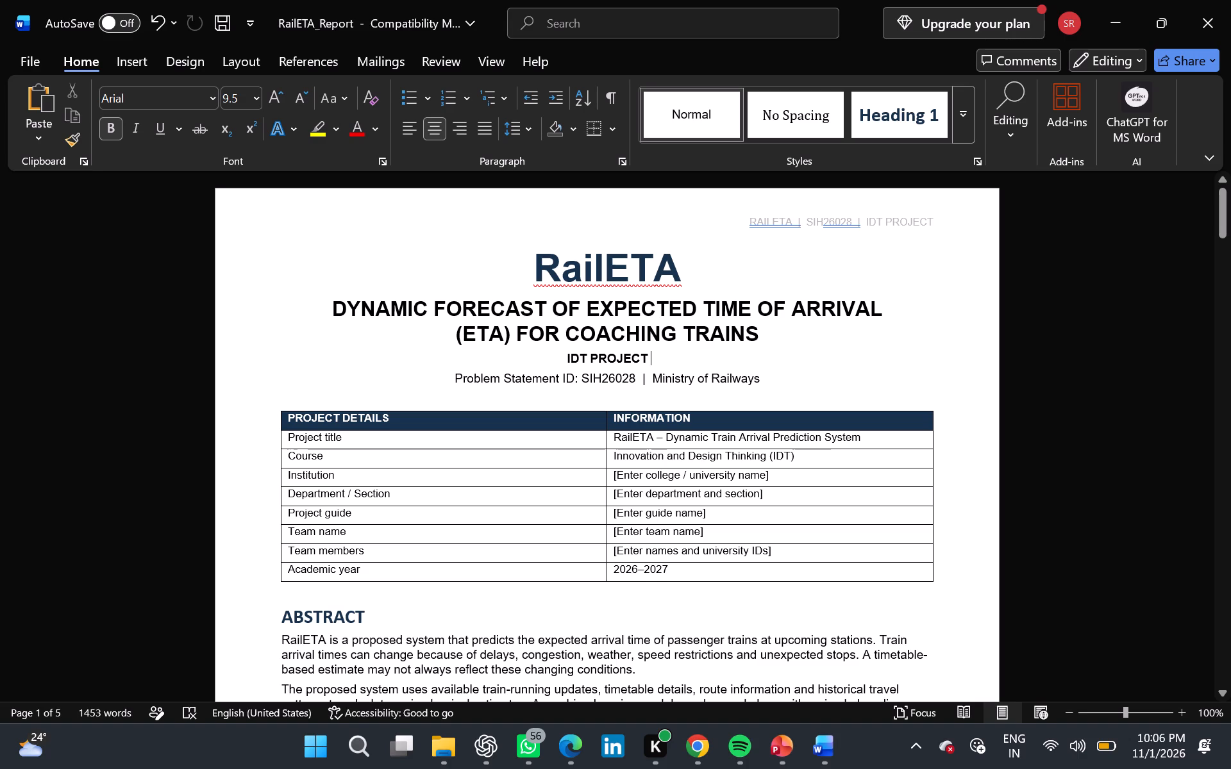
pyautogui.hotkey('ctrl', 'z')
# Delete "| SMART INDIA HACKATHON 2026" from the subtitle line, keeping only "IDT PROJECT REPORT".
pyautogui.click(586, 352)
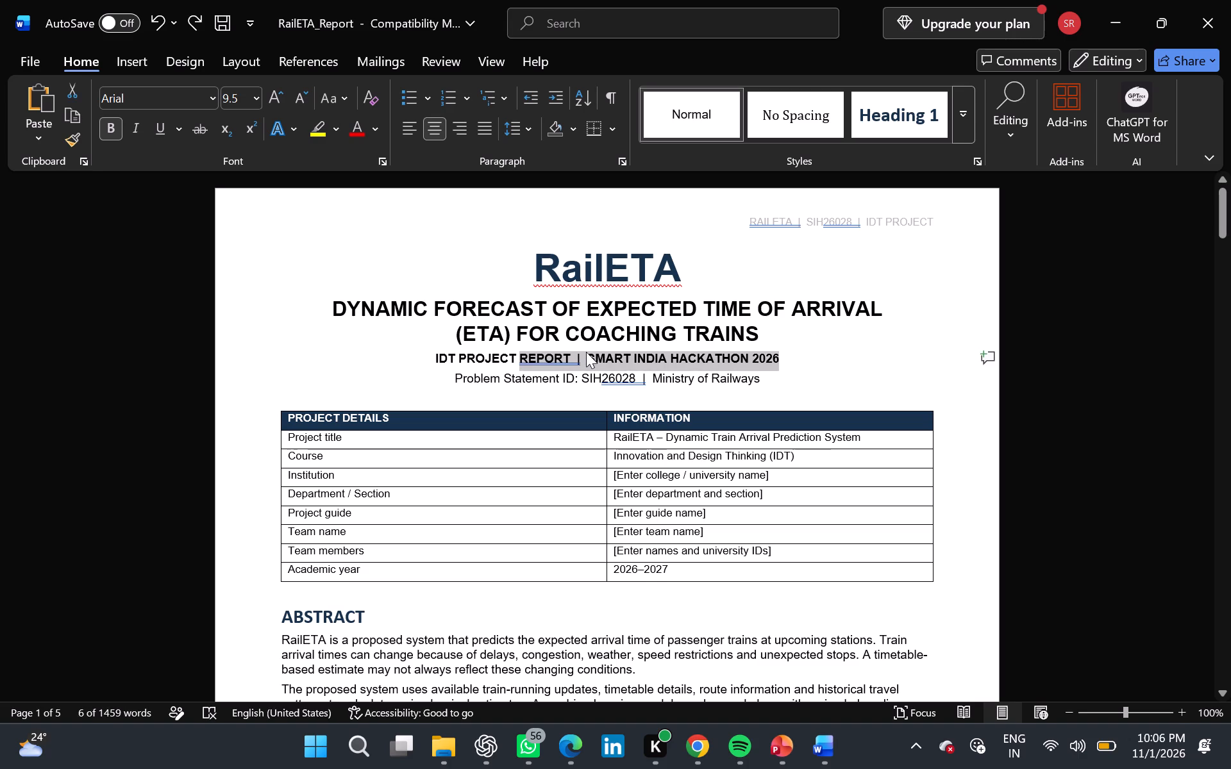
pyautogui.click(579, 356)
pyautogui.moveTo(579, 356); pyautogui.dragTo(788, 354)
pyautogui.press('BackSpace')
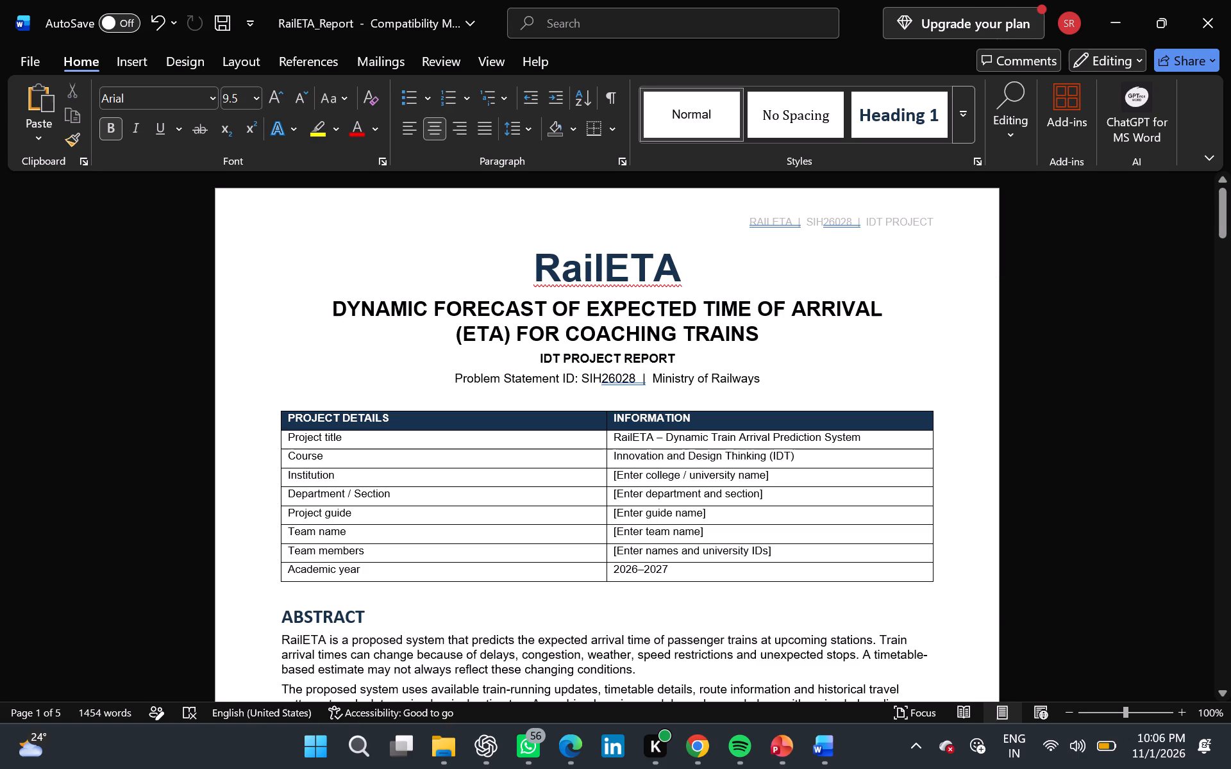
# Delete the problem statement ID and separator before "Ministry of Railways", keeping that line centred.
pyautogui.click(648, 378)
pyautogui.press('BackSpace')
pyautogui.press('BackSpace')
pyautogui.press('BackSpace')
pyautogui.press('BackSpace')
pyautogui.press('BackSpace')
pyautogui.press('BackSpace')
pyautogui.press('BackSpace')
pyautogui.press('BackSpace')
pyautogui.press('BackSpace')
pyautogui.press('BackSpace')
pyautogui.press('BackSpace')
pyautogui.press('BackSpace')
pyautogui.press('BackSpace')
pyautogui.press('BackSpace')
pyautogui.press('BackSpace')
pyautogui.press('BackSpace')
pyautogui.press('BackSpace')
pyautogui.press('BackSpace')
pyautogui.press('BackSpace')
pyautogui.press('BackSpace')
pyautogui.press('BackSpace')
pyautogui.press('BackSpace')
pyautogui.press('BackSpace')
pyautogui.press('BackSpace')
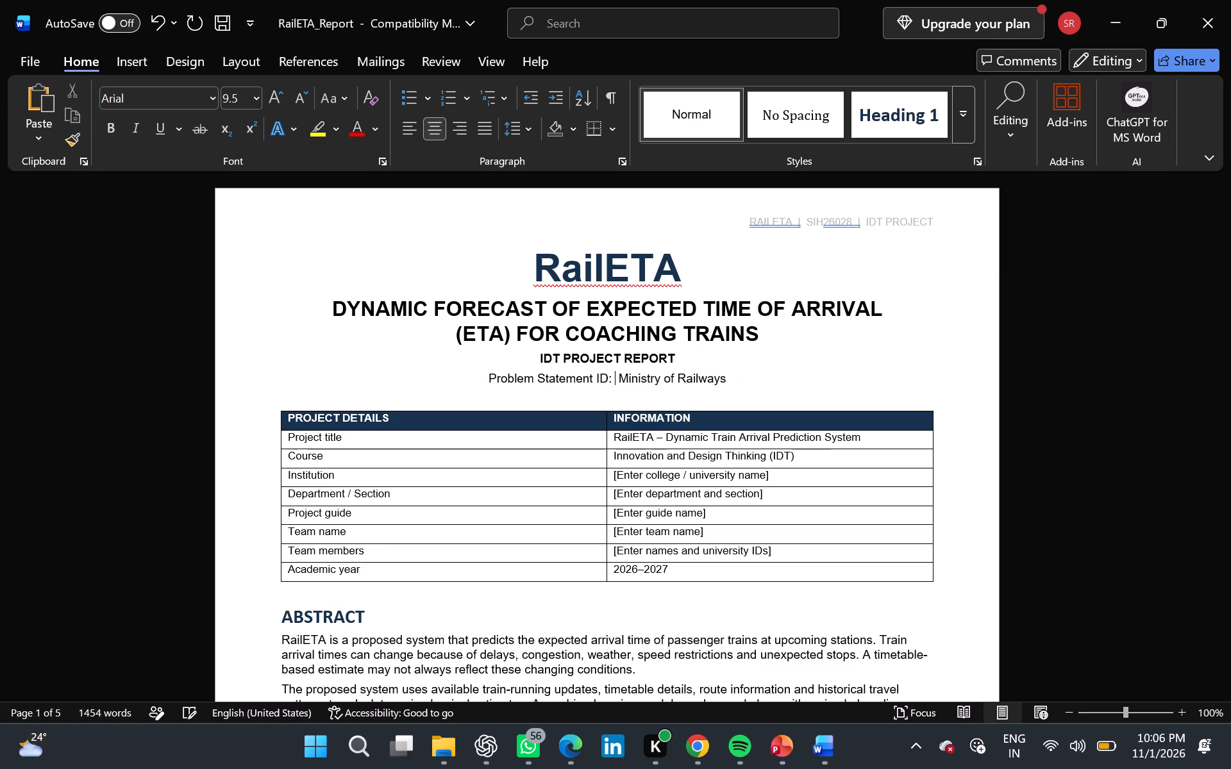
pyautogui.press('BackSpace')
pyautogui.press('BackSpace')
pyautogui.press('BackSpace')
pyautogui.press('BackSpace')
pyautogui.press('BackSpace')
pyautogui.press('BackSpace')
pyautogui.press('BackSpace')
pyautogui.press('BackSpace')
pyautogui.press('BackSpace')
pyautogui.press('BackSpace')
pyautogui.press('BackSpace')
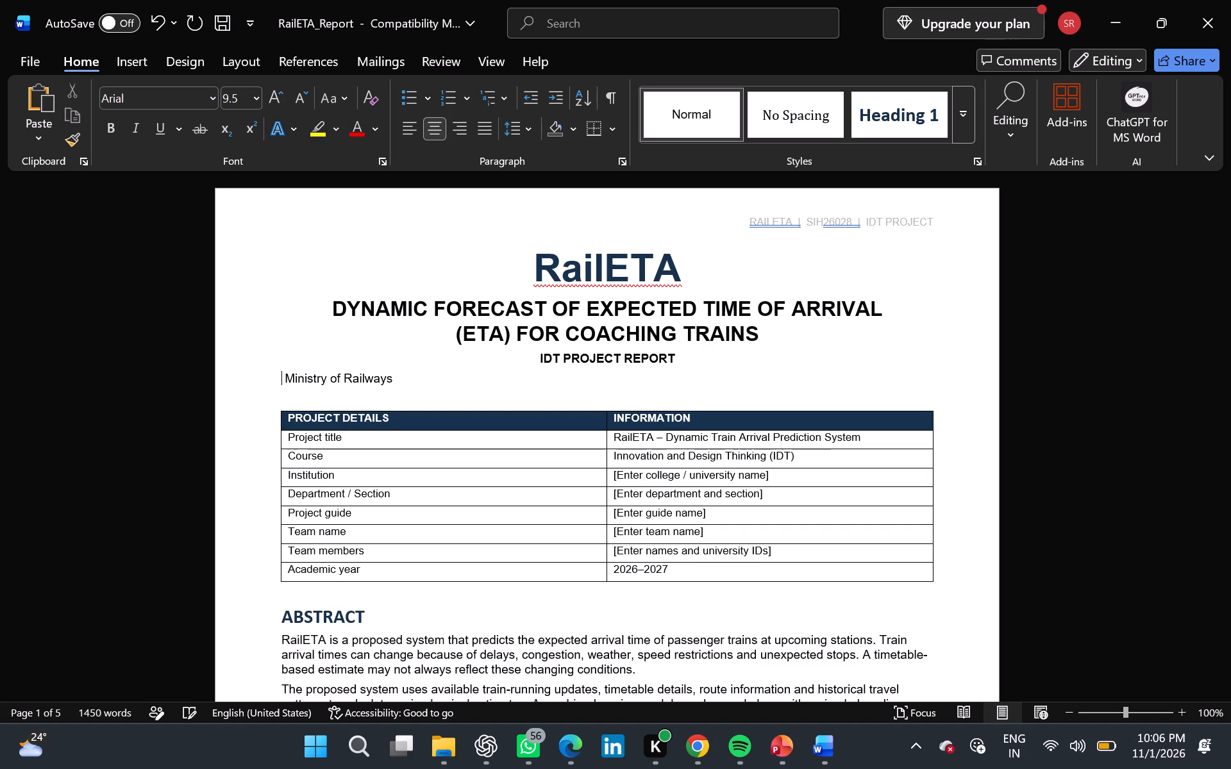
pyautogui.hotkey('ctrl', 'z')
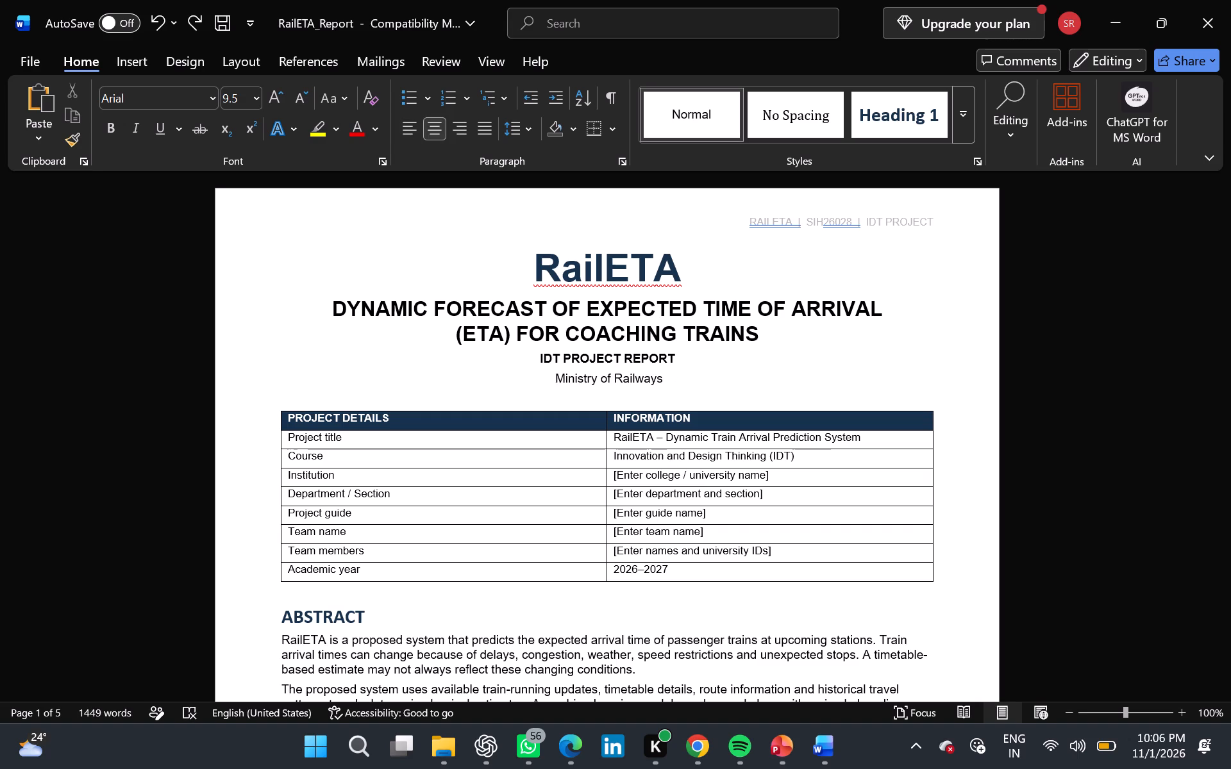
pyautogui.click(775, 355)
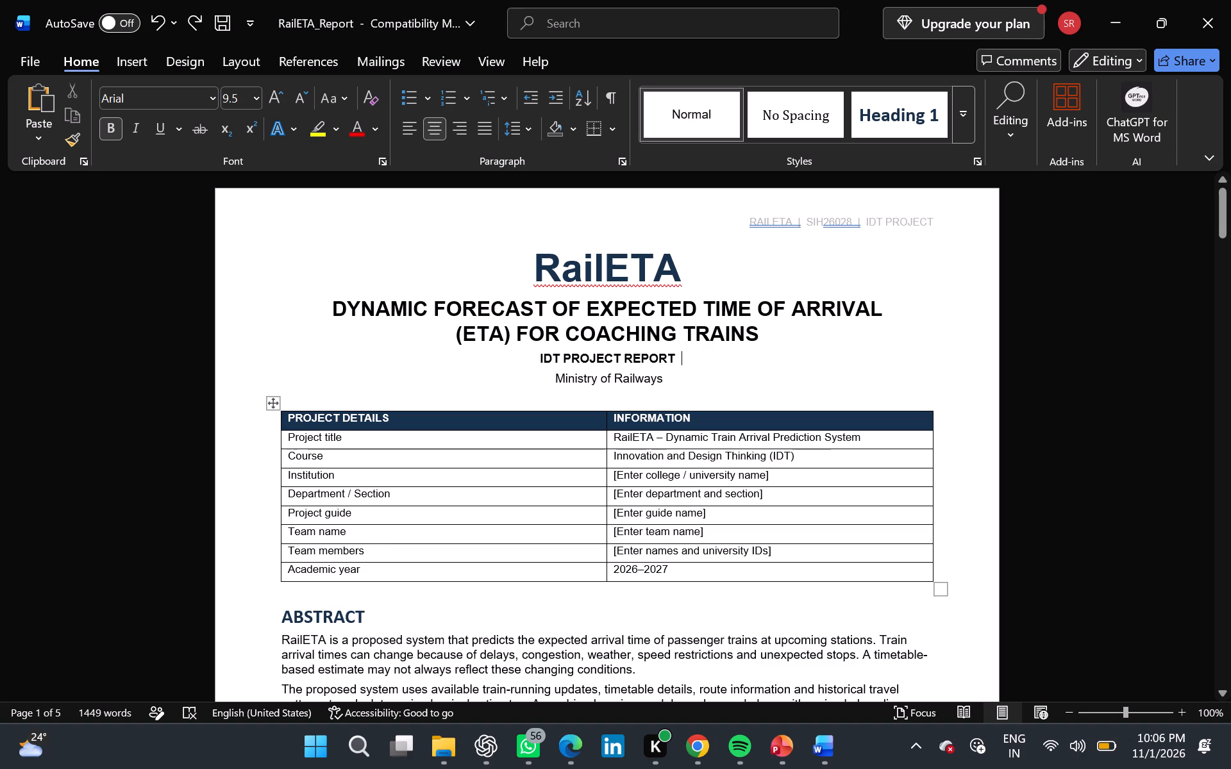
# Delete the whole project details table from the first page.
pyautogui.moveTo(963, 577); pyautogui.dragTo(763, 529)
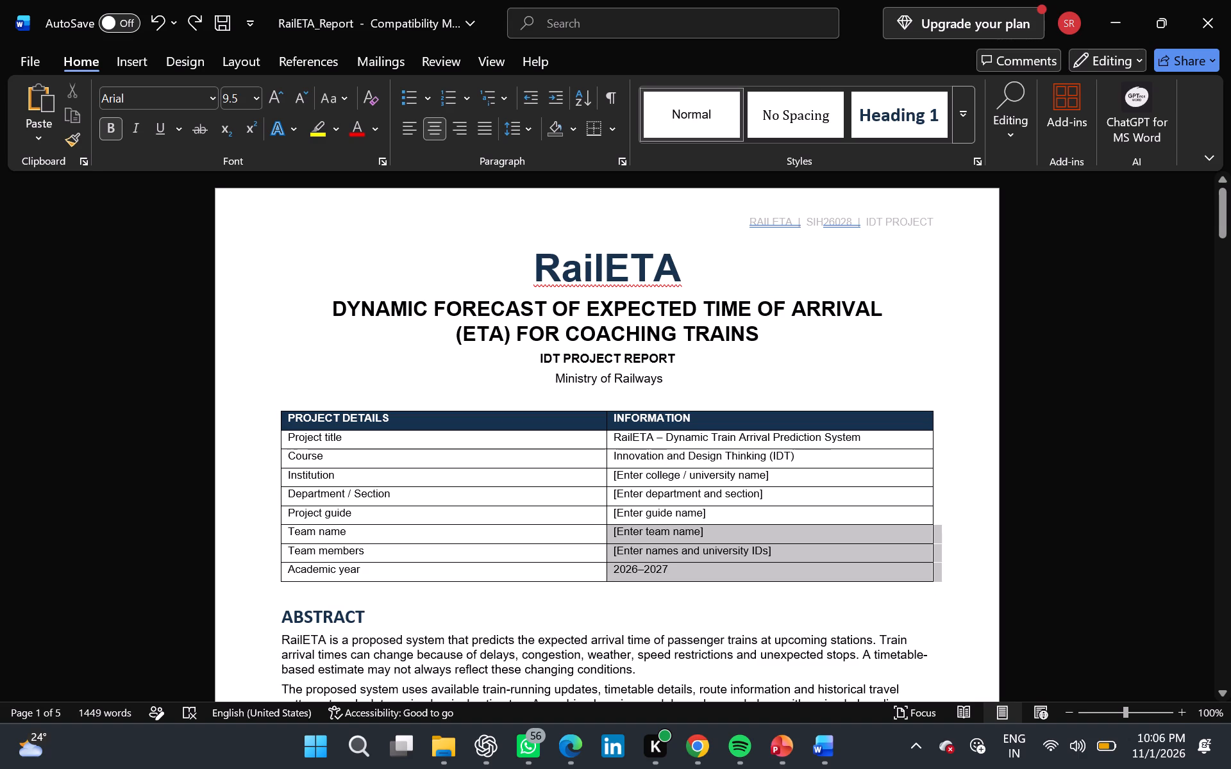
pyautogui.moveTo(763, 529); pyautogui.dragTo(606, 543)
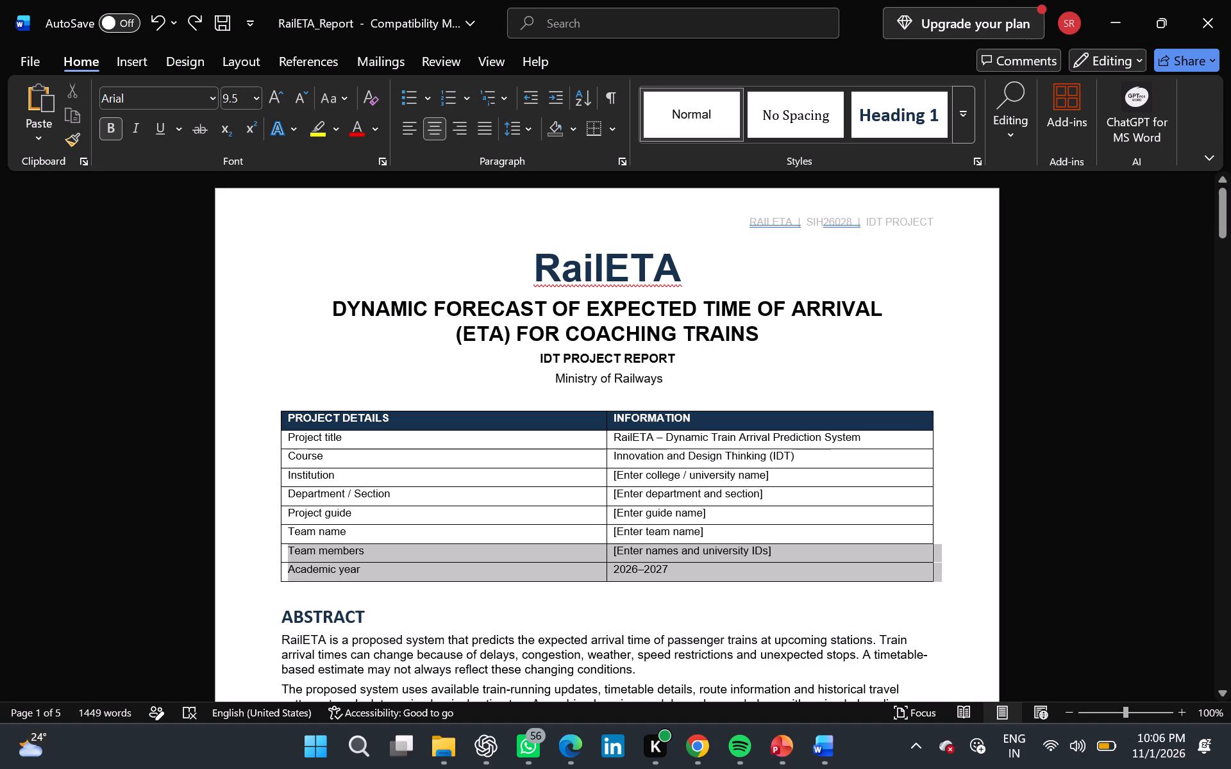
pyautogui.moveTo(606, 543); pyautogui.dragTo(298, 408)
pyautogui.press('BackSpace')
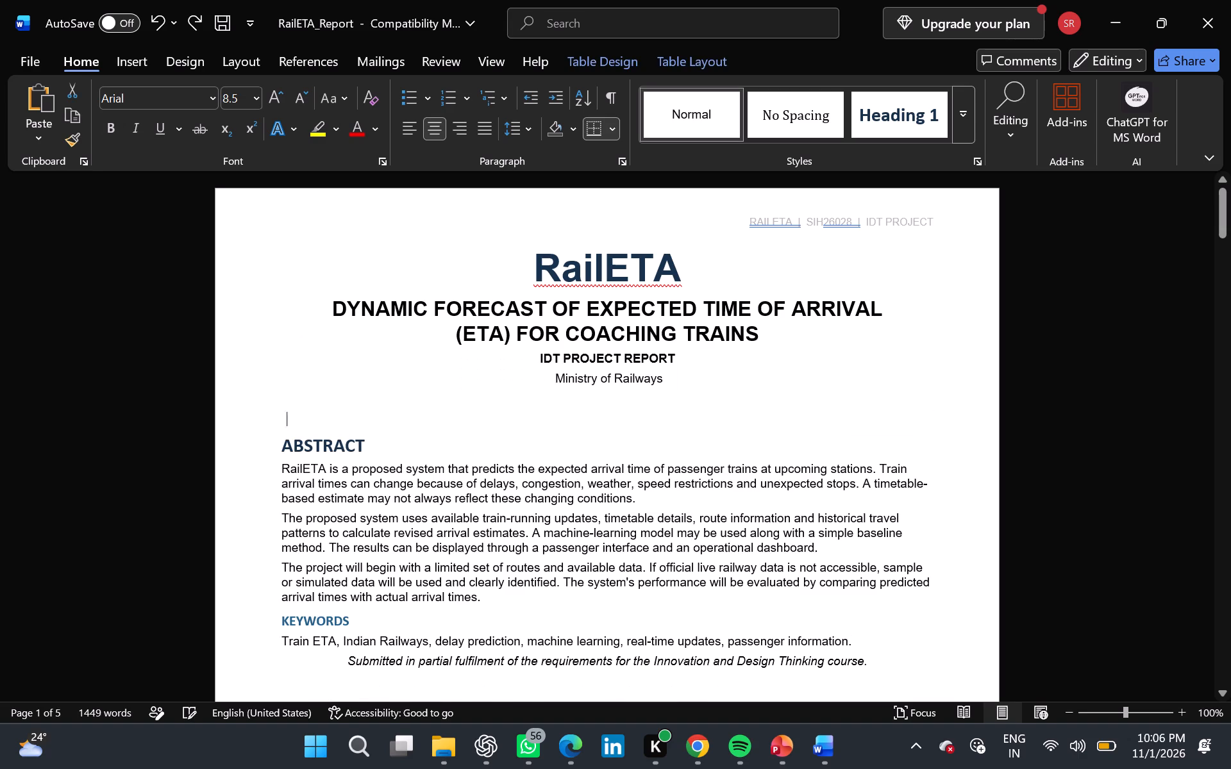
# Insert blank lines below "Ministry of Railways" until the Abstract section starts on page 2, leaving page 1 as a cover.
pyautogui.press('Return')
pyautogui.press('Return')
pyautogui.press('Return')
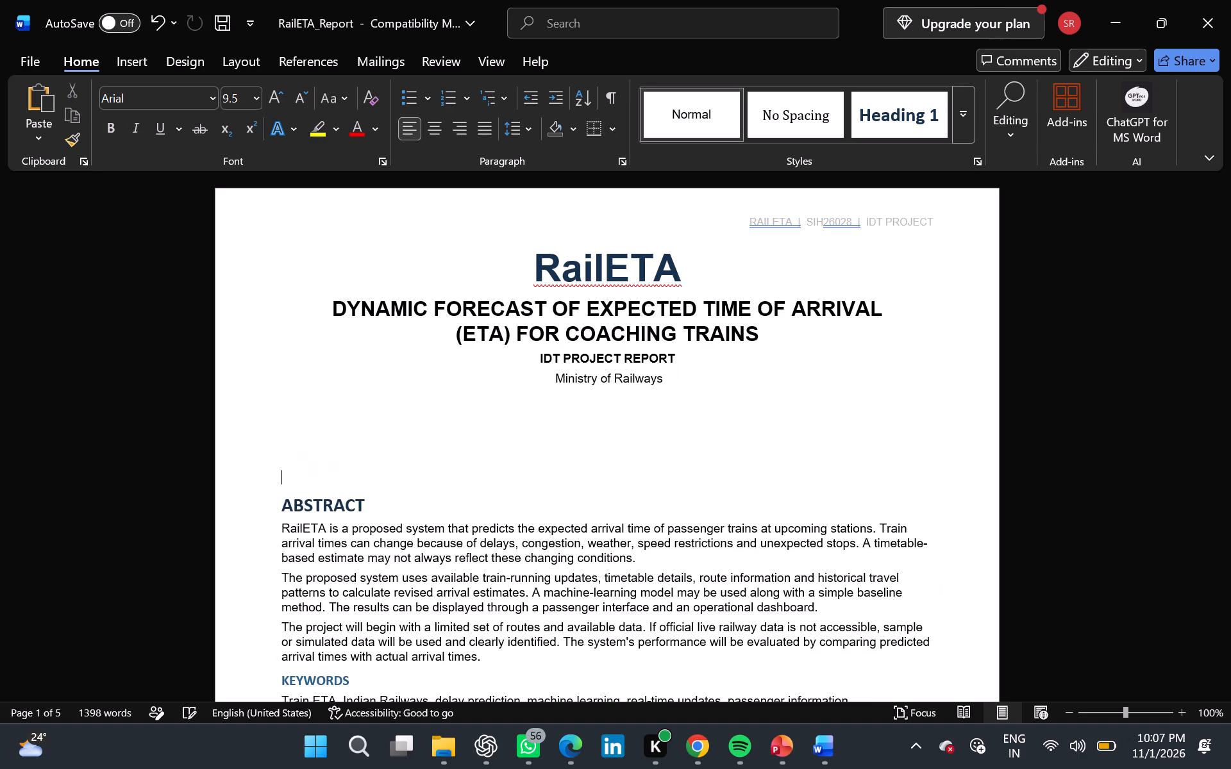
pyautogui.press('Return')
pyautogui.press('Return')
pyautogui.press('Return')
pyautogui.press('Return')
pyautogui.press('Return')
pyautogui.press('Return')
pyautogui.press('Return')
pyautogui.press('Return')
pyautogui.press('Return')
pyautogui.press('Return')
pyautogui.scroll(-1, 298, 408)
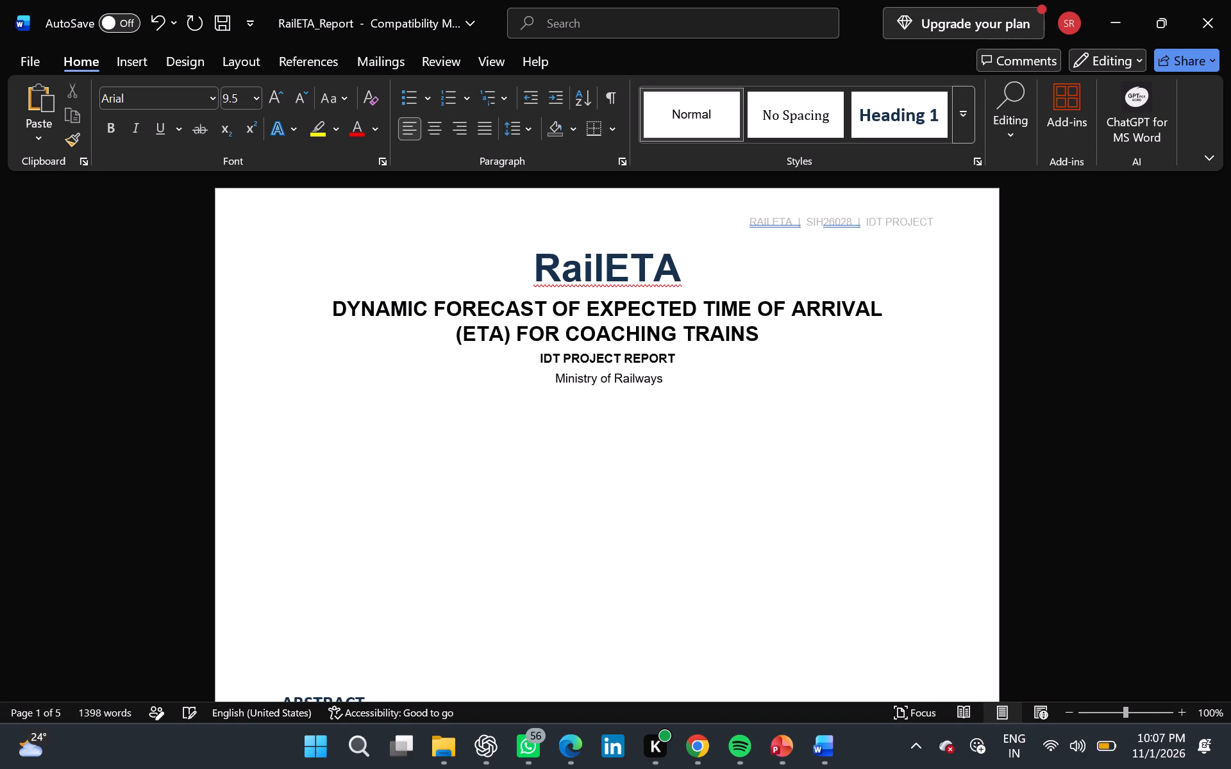
pyautogui.scroll(-2, 298, 408)
pyautogui.scroll(1, 298, 408)
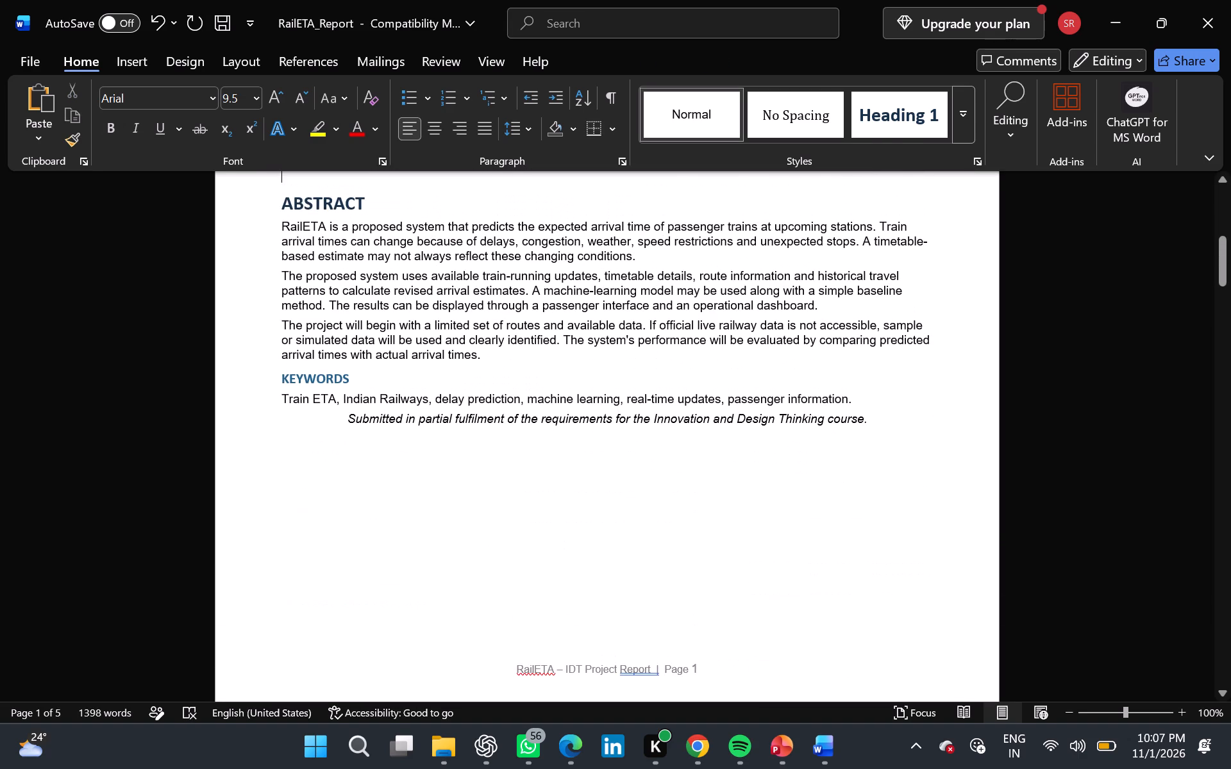
pyautogui.press('Return')
pyautogui.press('Return')
pyautogui.press('Return')
pyautogui.press('Return')
pyautogui.press('Return')
pyautogui.press('Return')
pyautogui.press('Return')
pyautogui.press('Return')
pyautogui.press('Return')
pyautogui.press('Return')
pyautogui.press('Return')
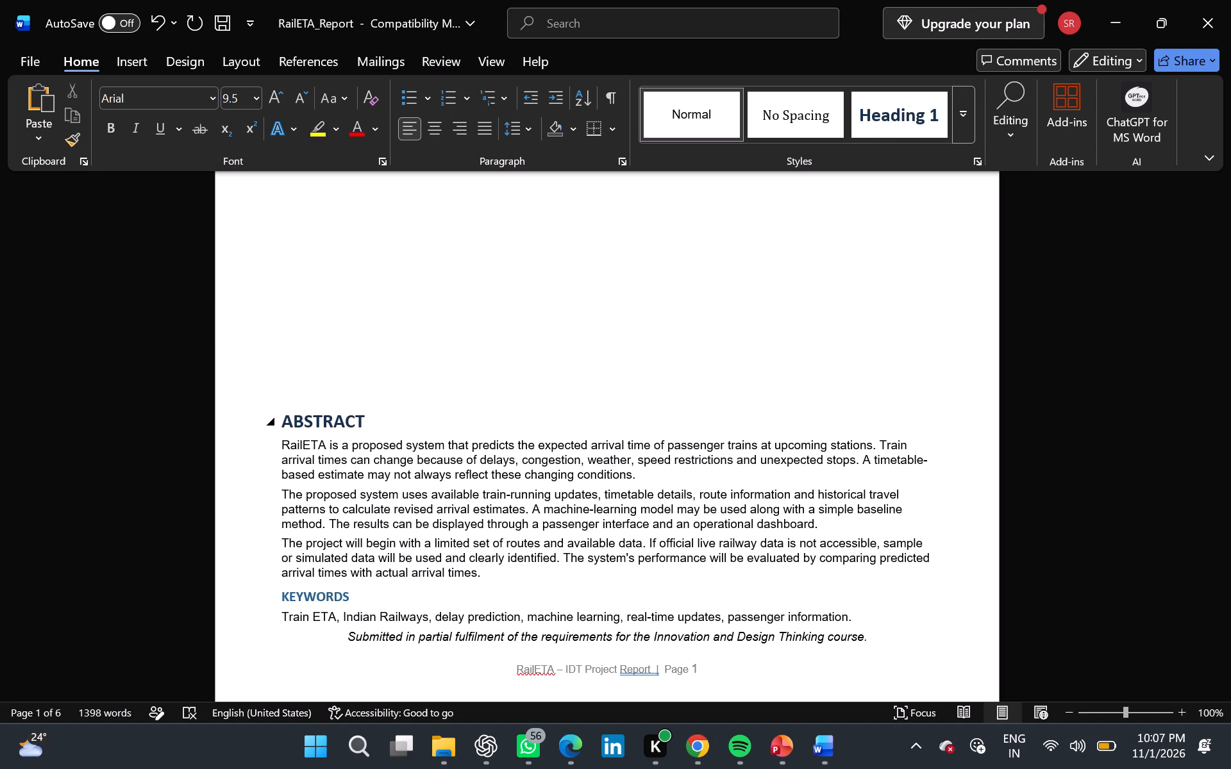
pyautogui.press('Return')
pyautogui.press('Return')
pyautogui.press('Return')
pyautogui.press('Return')
pyautogui.press('Return')
pyautogui.press('Return')
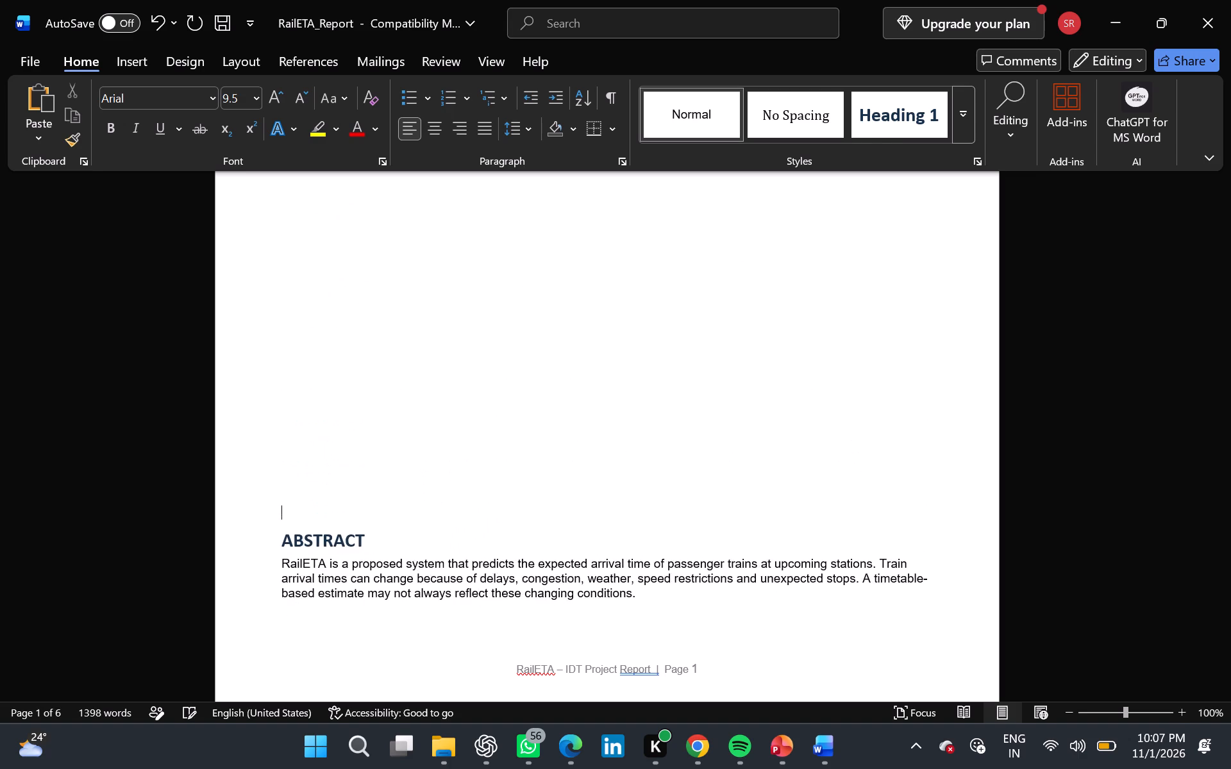
pyautogui.press('Return')
pyautogui.press('Return')
pyautogui.press('Return')
pyautogui.press('Return')
pyautogui.scroll(-3, 298, 408)
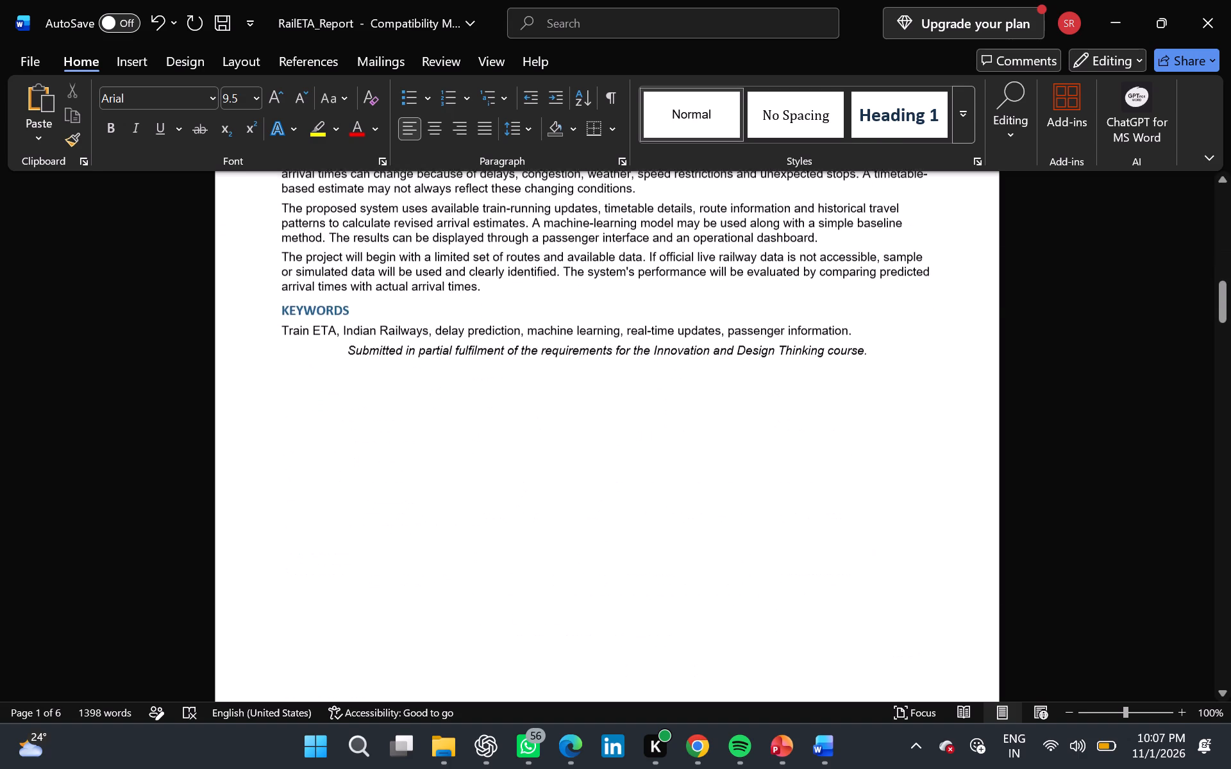
pyautogui.scroll(-3, 298, 408)
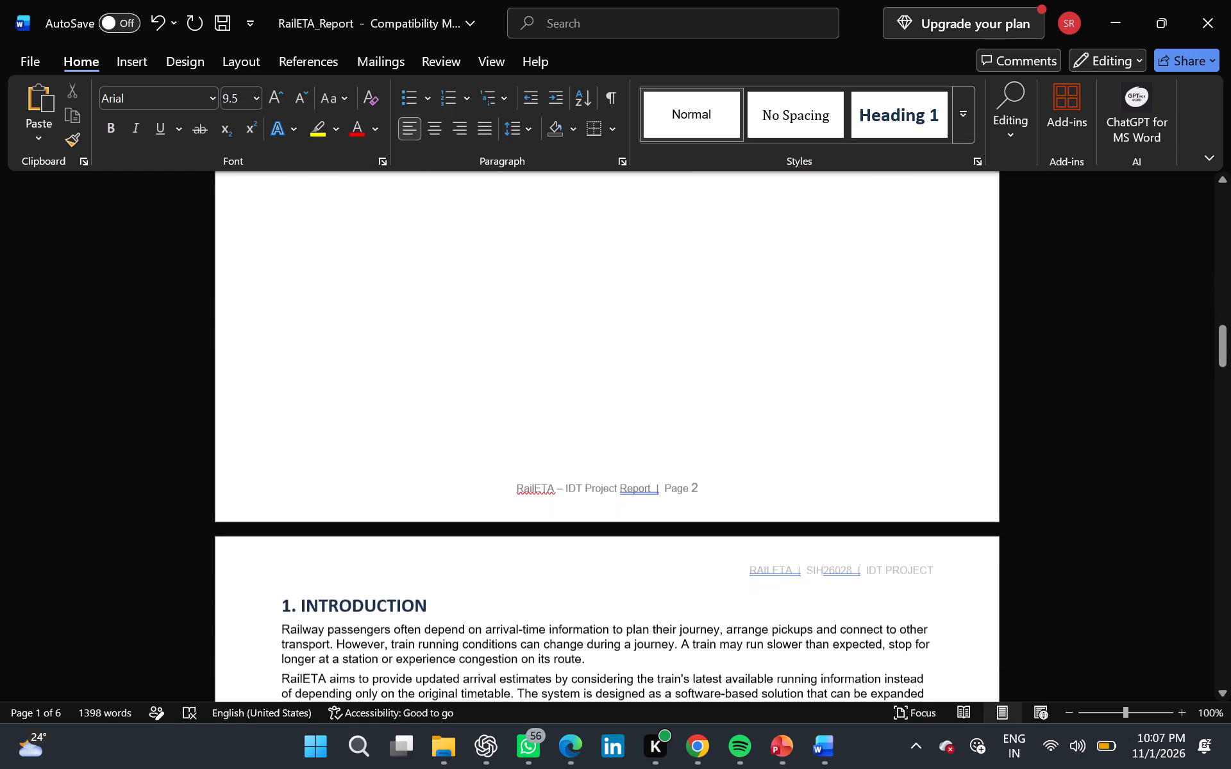
pyautogui.scroll(3, 298, 408)
pyautogui.scroll(-1, 298, 408)
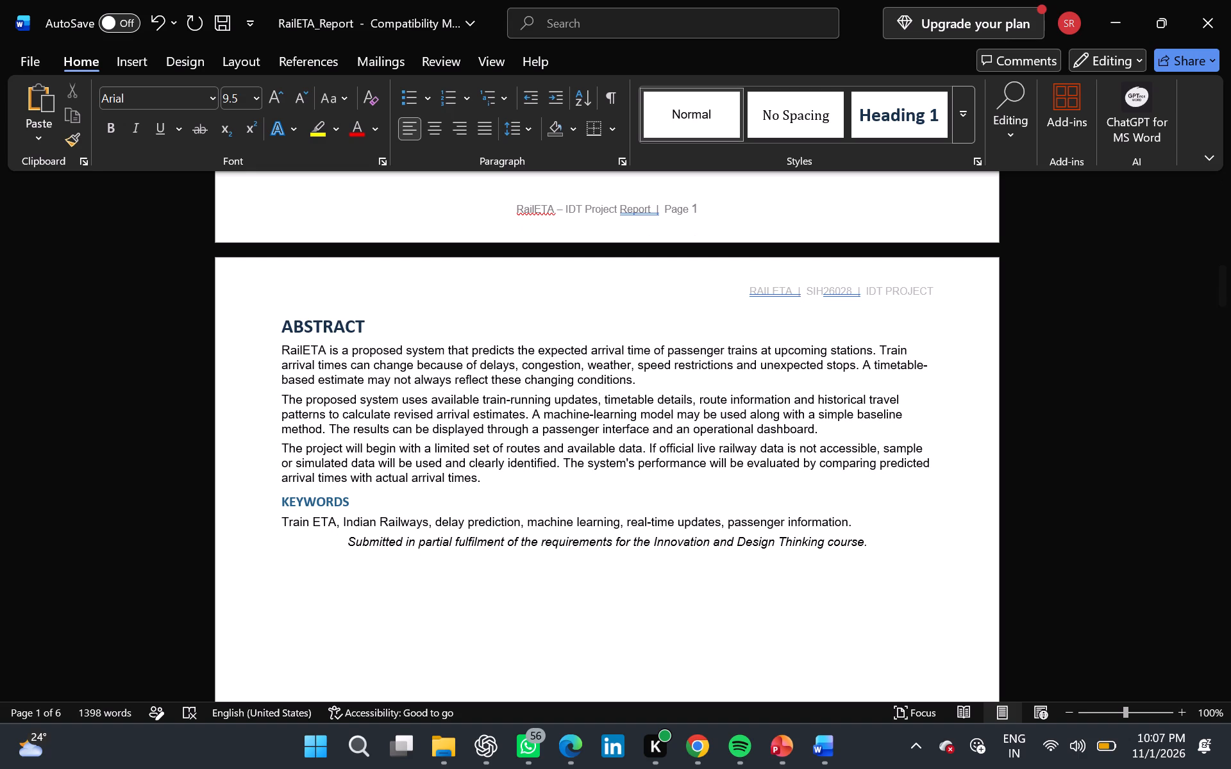
pyautogui.scroll(5, 358, 398)
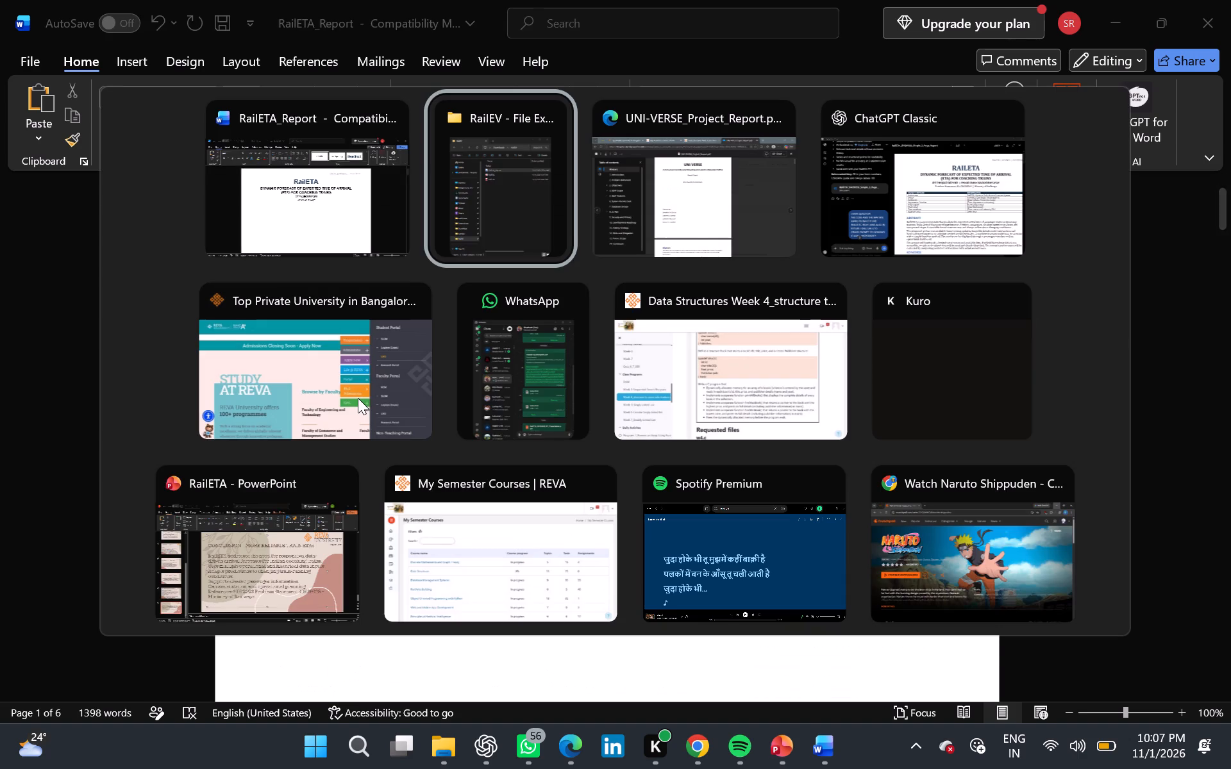
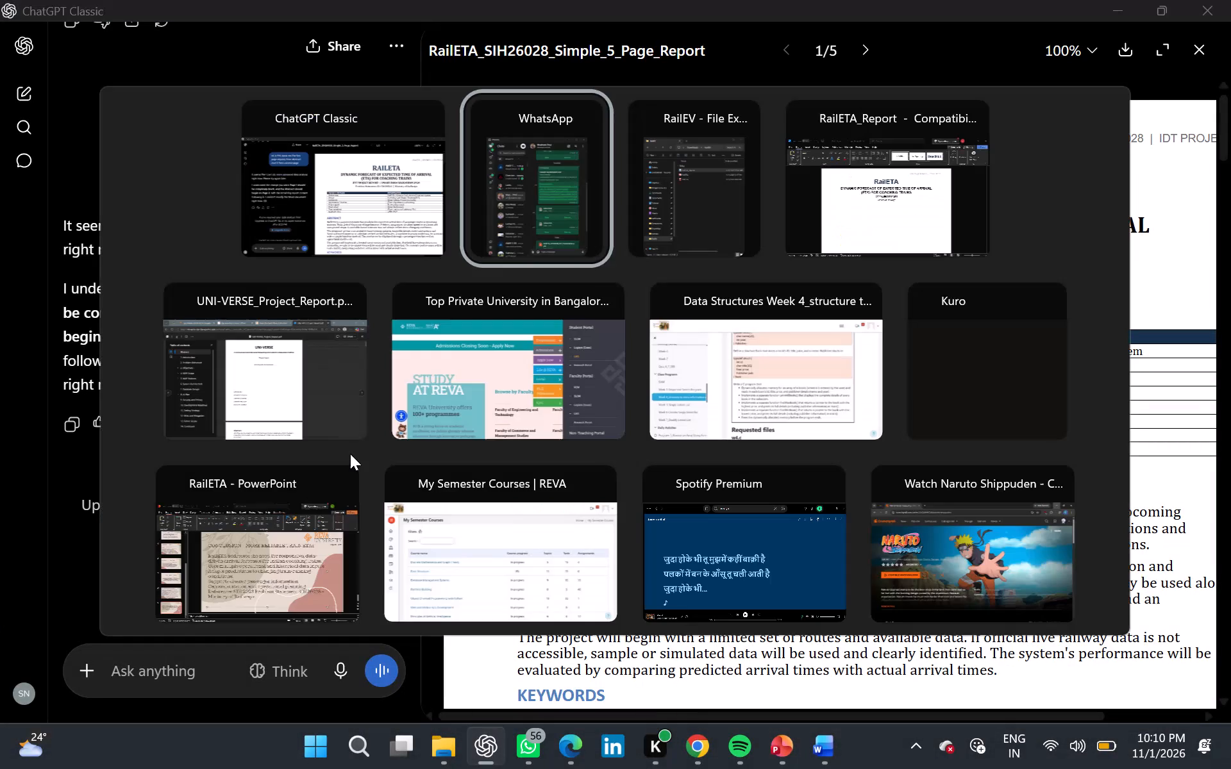
# In the RailETA Word report, insert three blank lines above the ABSTRACT heading on page 2.
pyautogui.scroll(-1, 350, 454)
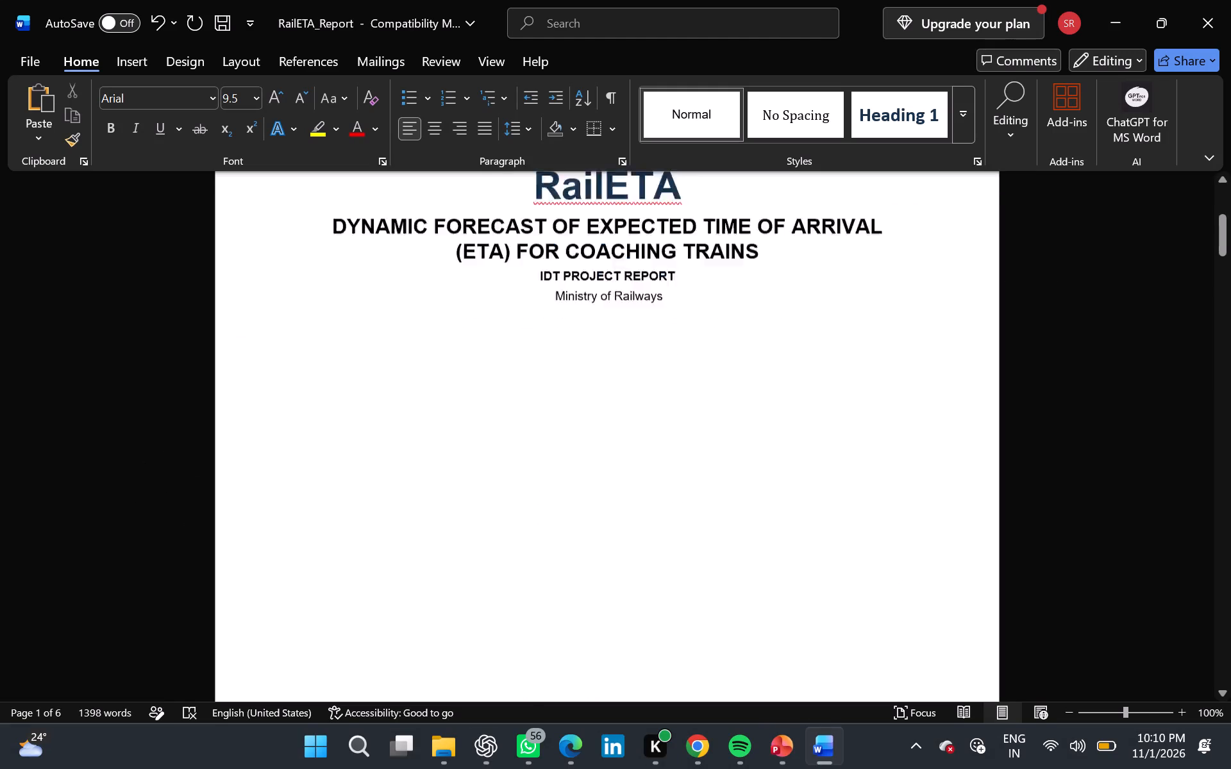
pyautogui.scroll(-2, 350, 454)
pyautogui.hscroll(3, 350, 454)
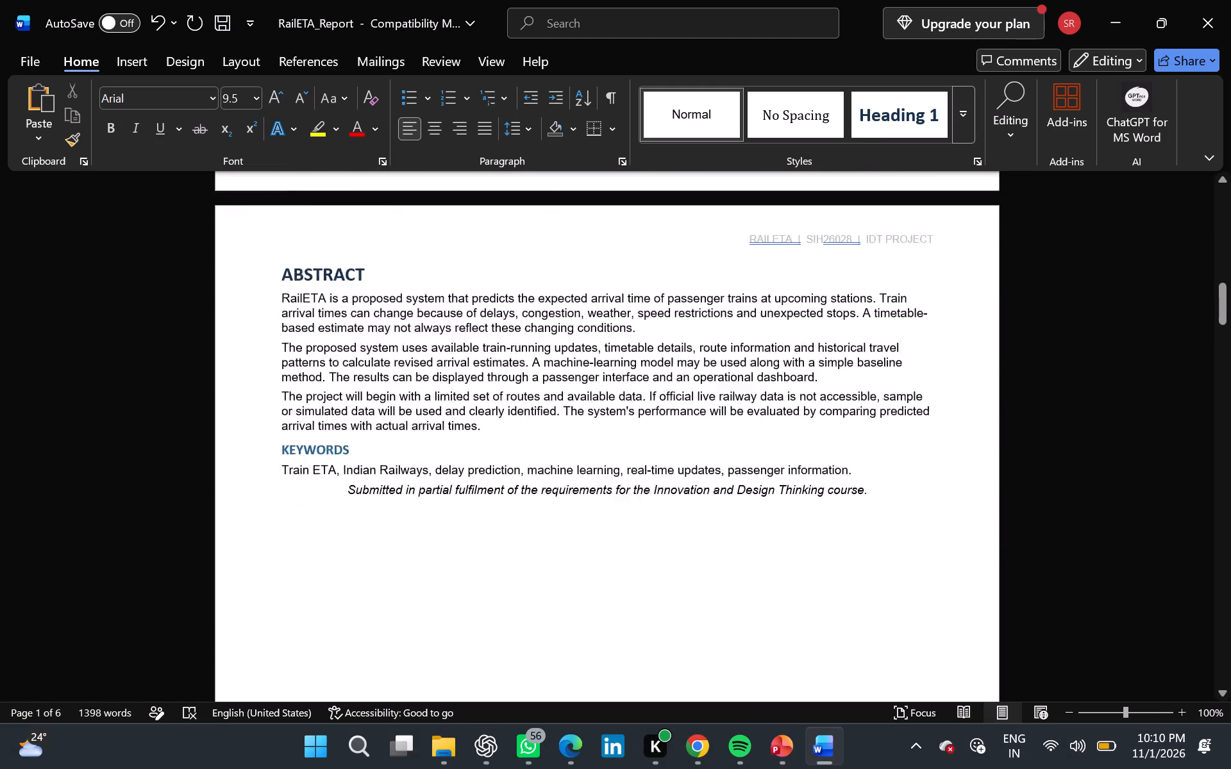
pyautogui.scroll(-2, 350, 454)
pyautogui.scroll(1, 350, 454)
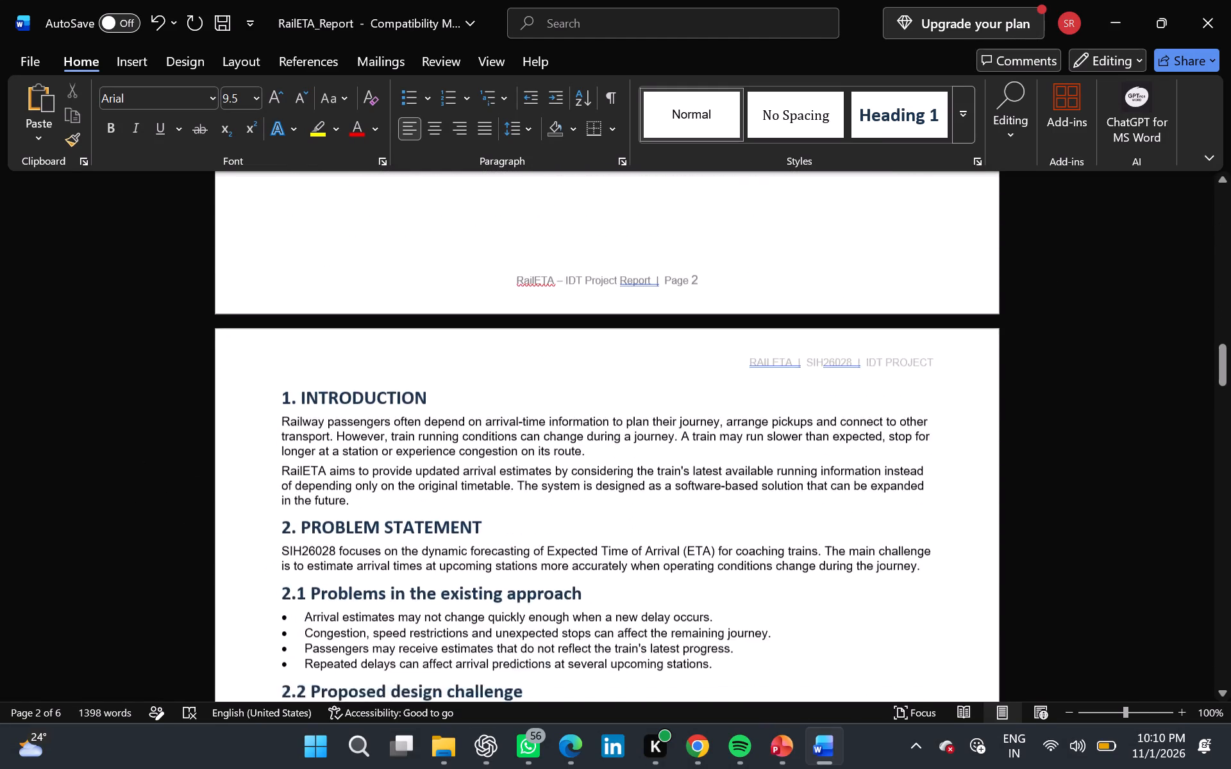
pyautogui.scroll(2, 350, 454)
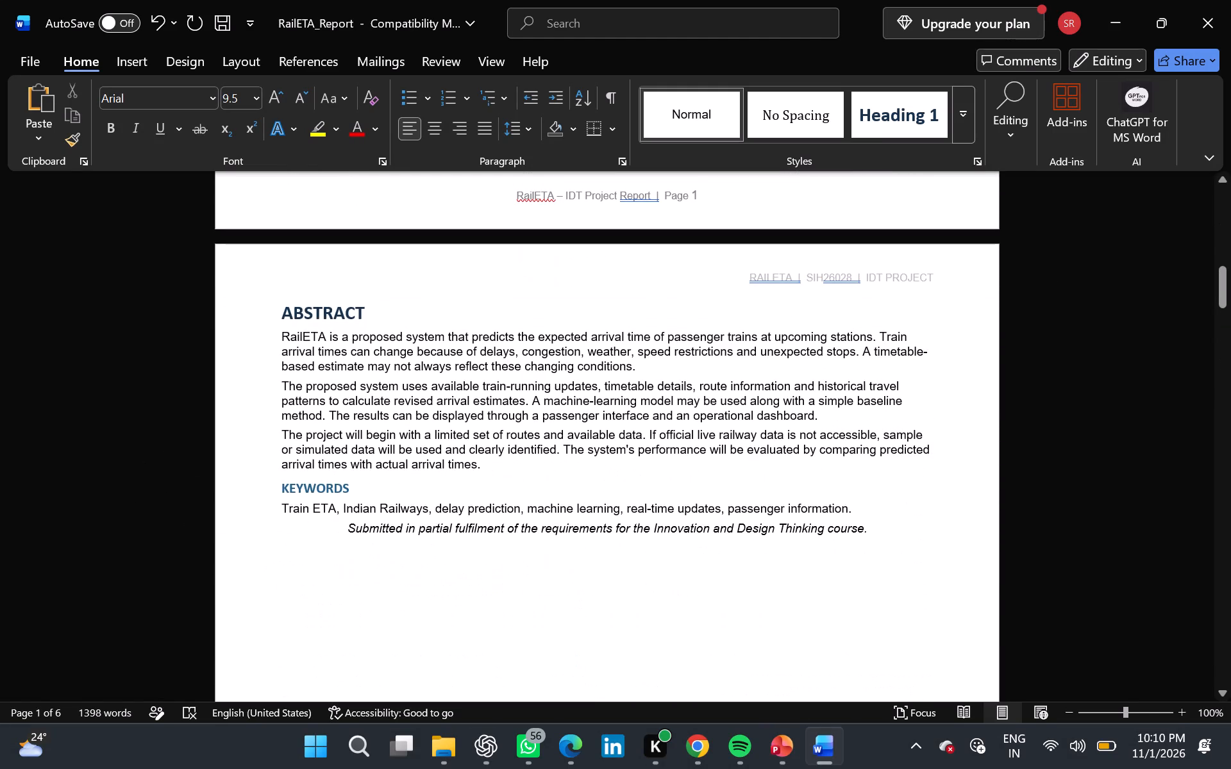
pyautogui.click(278, 286)
pyautogui.press('Return')
pyautogui.press('Return')
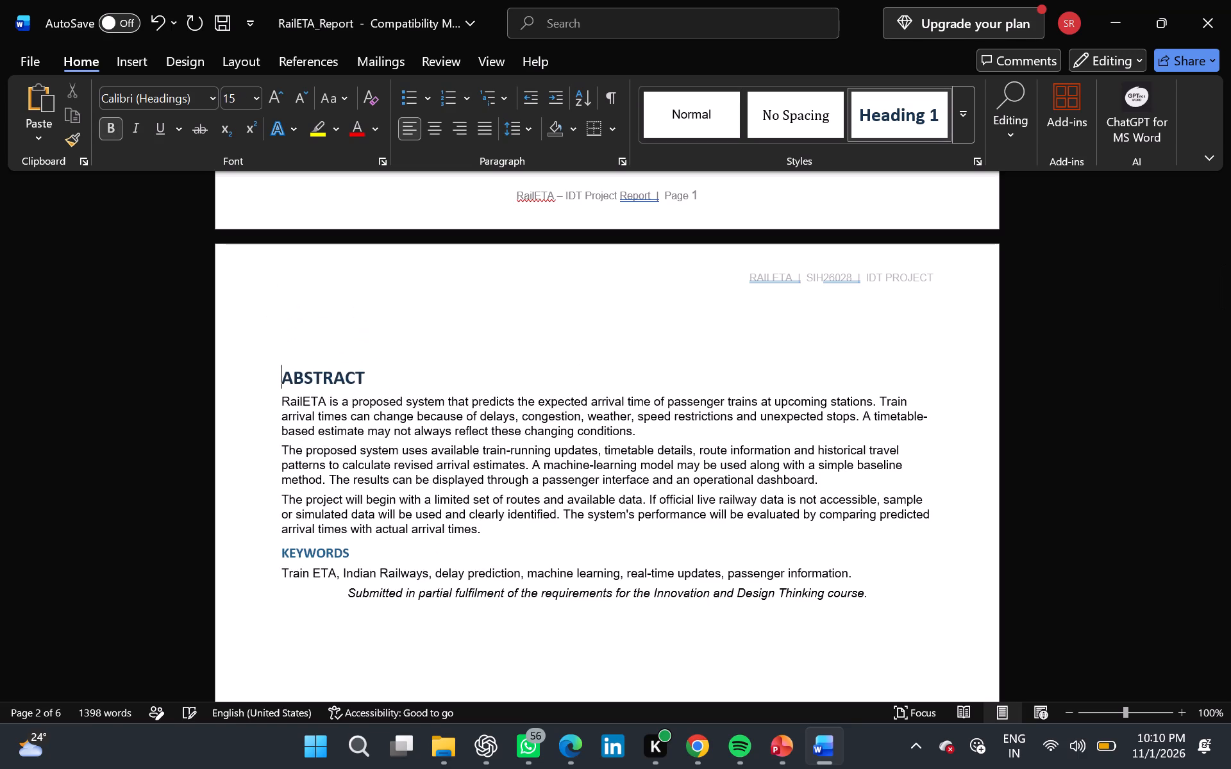
pyautogui.press('Return')
# Change the capitalisation of the project name in the page header to RailETA.
pyautogui.click(611, 276)
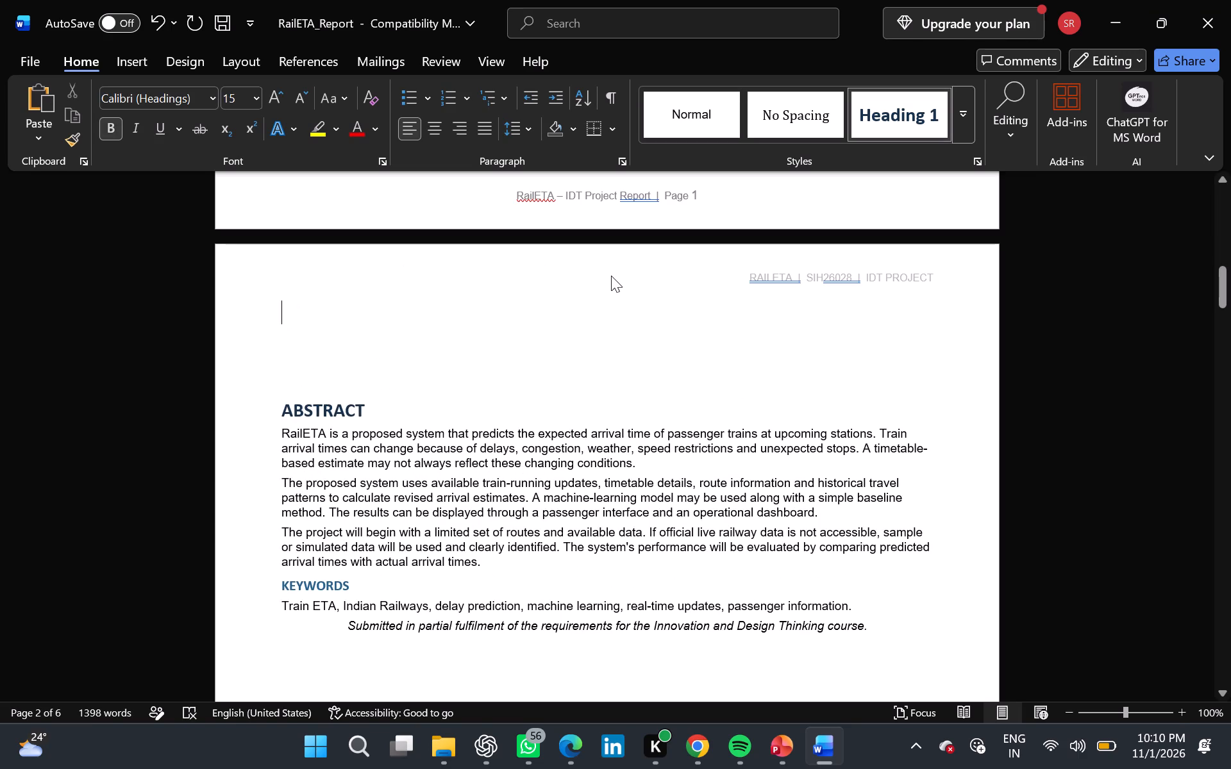
pyautogui.click(768, 276)
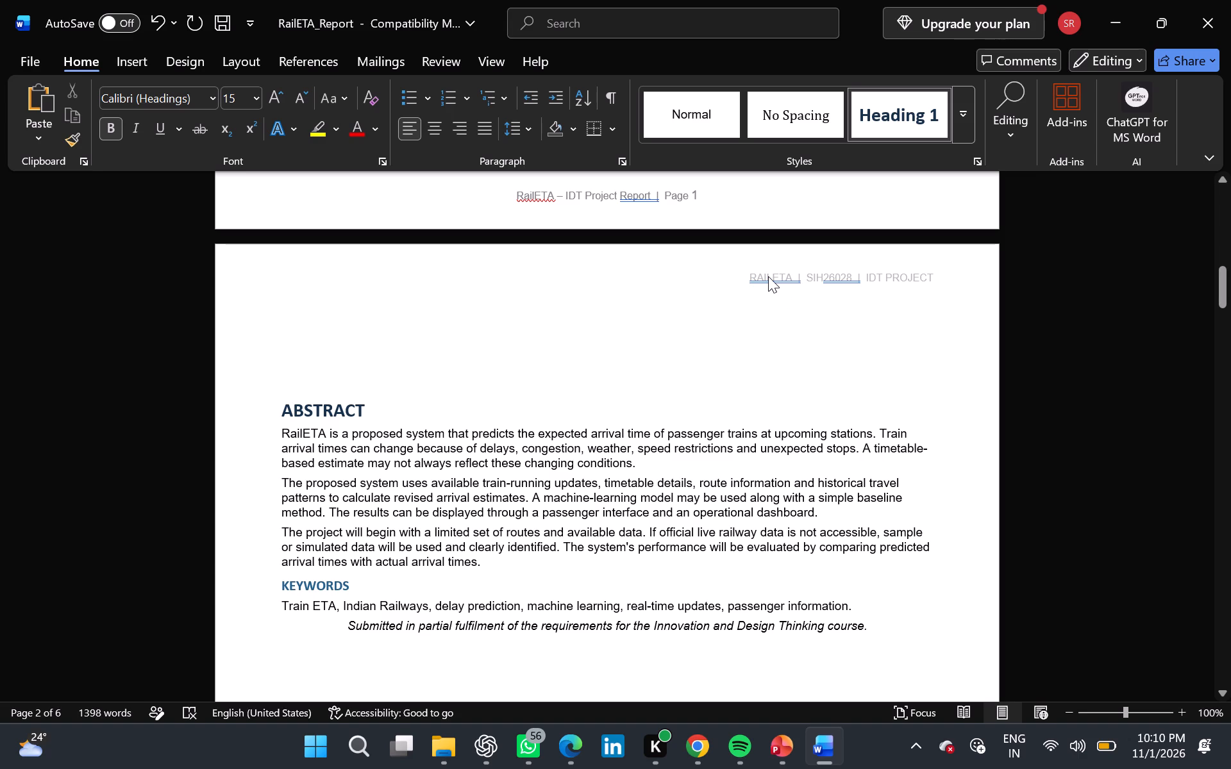
pyautogui.click(768, 276)
pyautogui.doubleClick(768, 276)
pyautogui.click(768, 276)
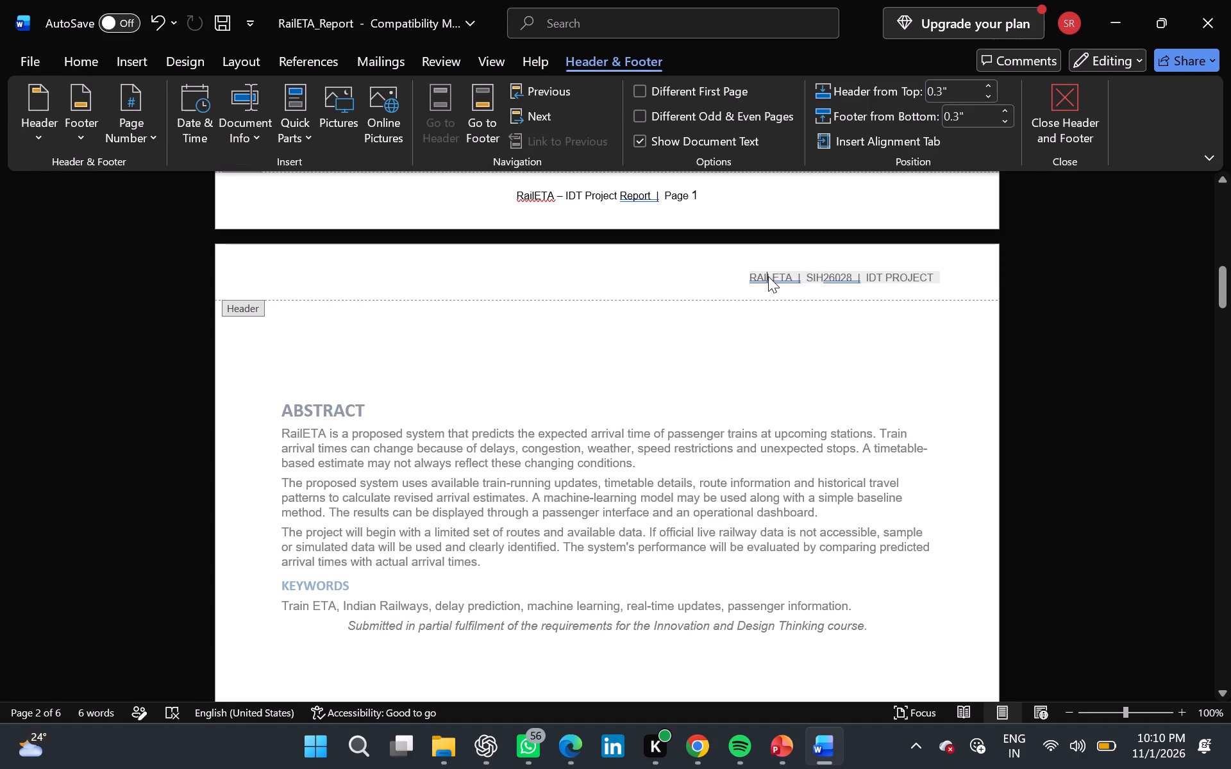
pyautogui.press('BackSpace')
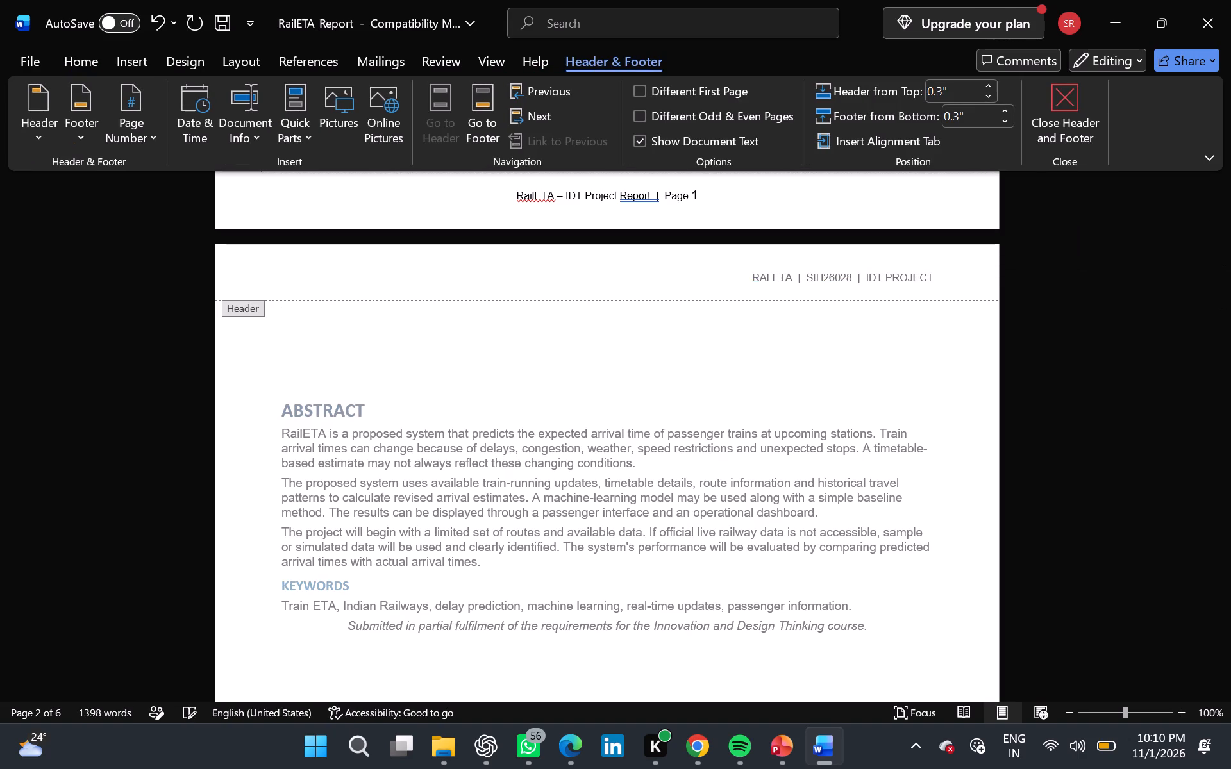
pyautogui.press('BackSpace')
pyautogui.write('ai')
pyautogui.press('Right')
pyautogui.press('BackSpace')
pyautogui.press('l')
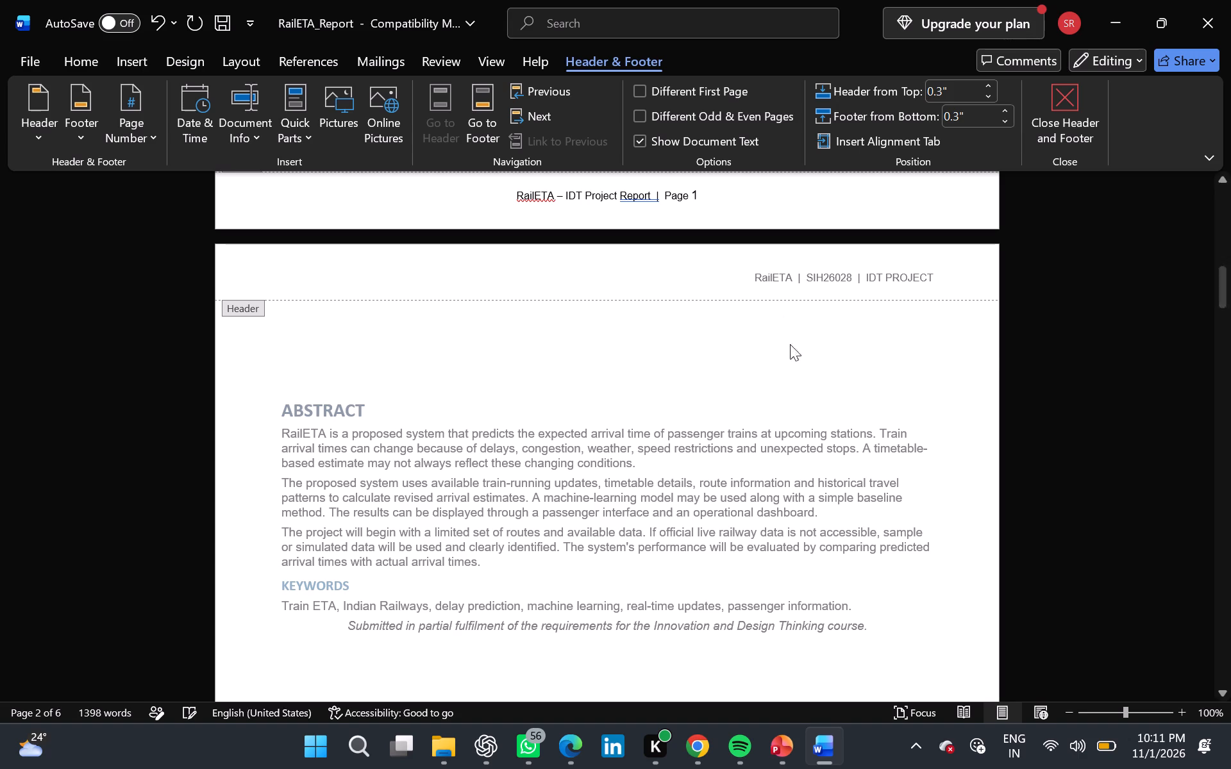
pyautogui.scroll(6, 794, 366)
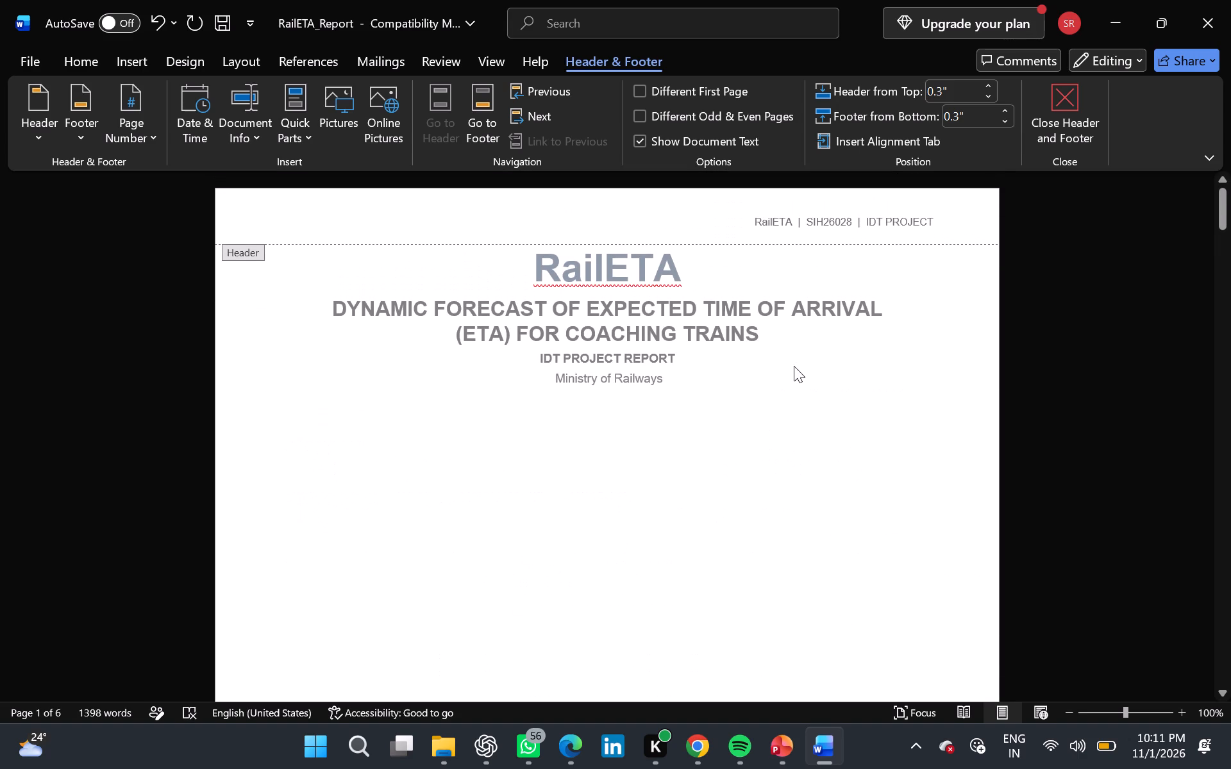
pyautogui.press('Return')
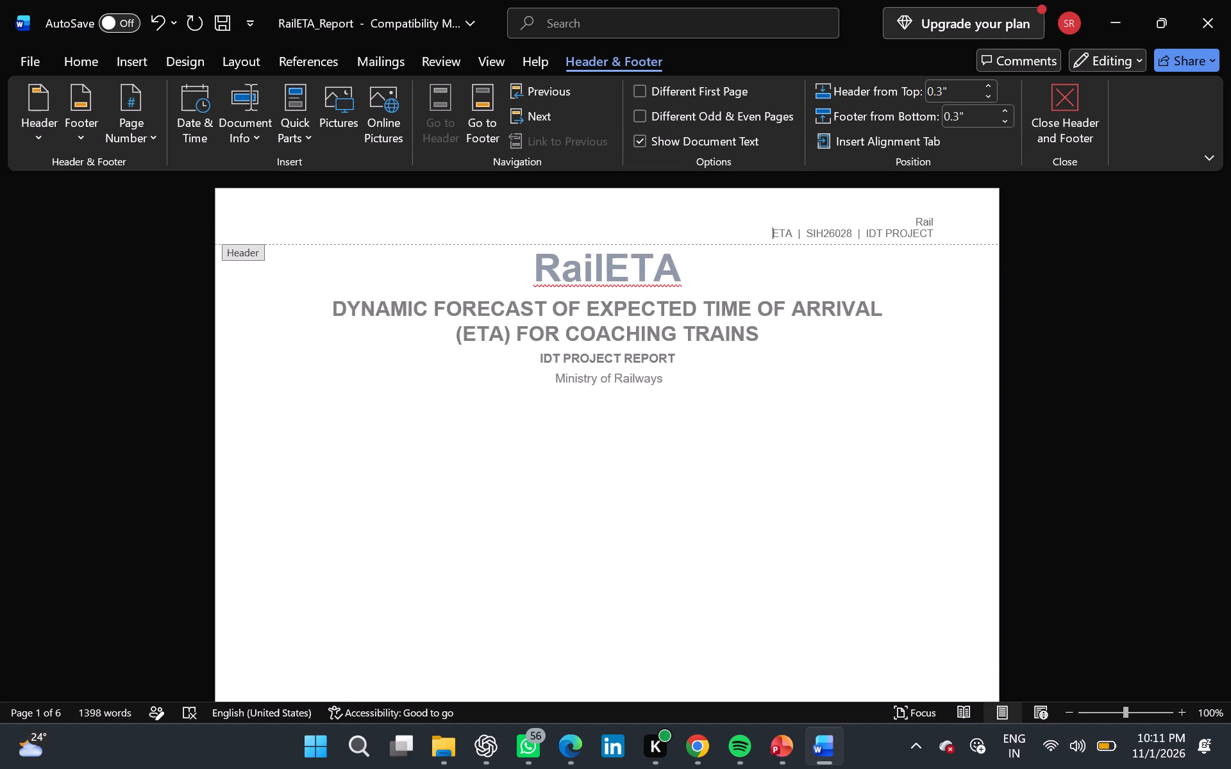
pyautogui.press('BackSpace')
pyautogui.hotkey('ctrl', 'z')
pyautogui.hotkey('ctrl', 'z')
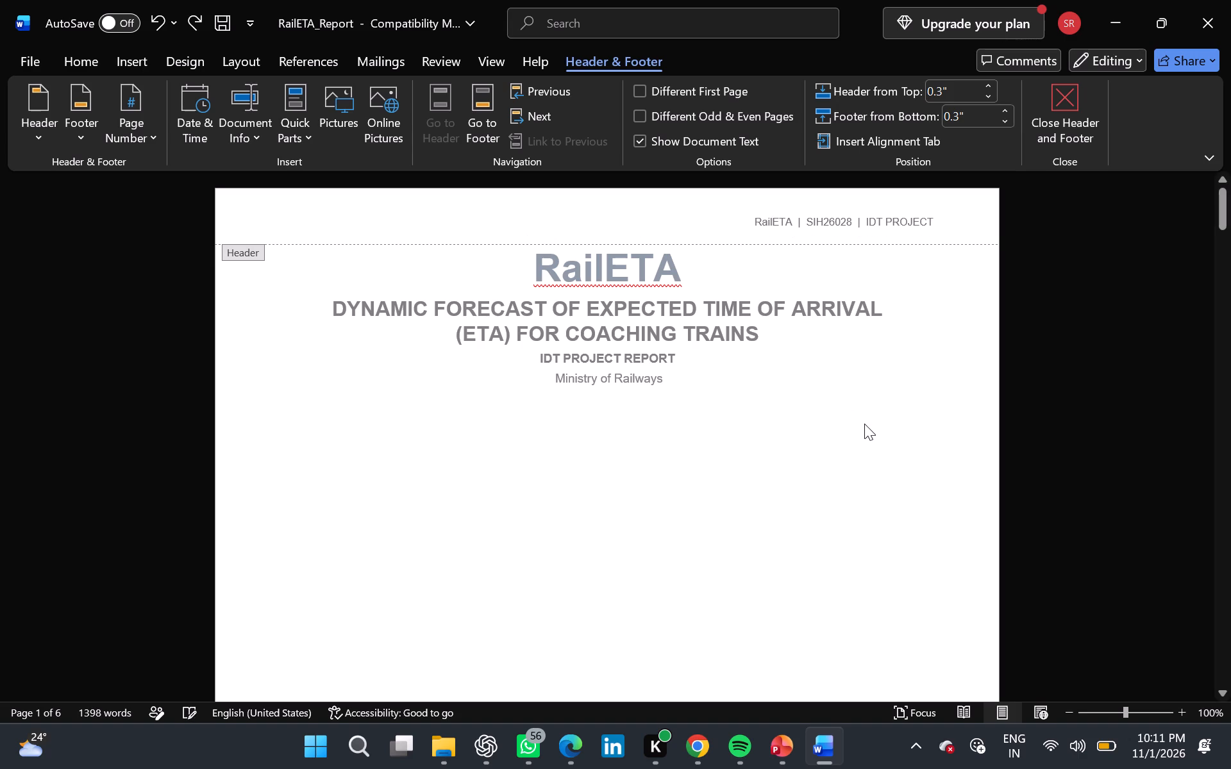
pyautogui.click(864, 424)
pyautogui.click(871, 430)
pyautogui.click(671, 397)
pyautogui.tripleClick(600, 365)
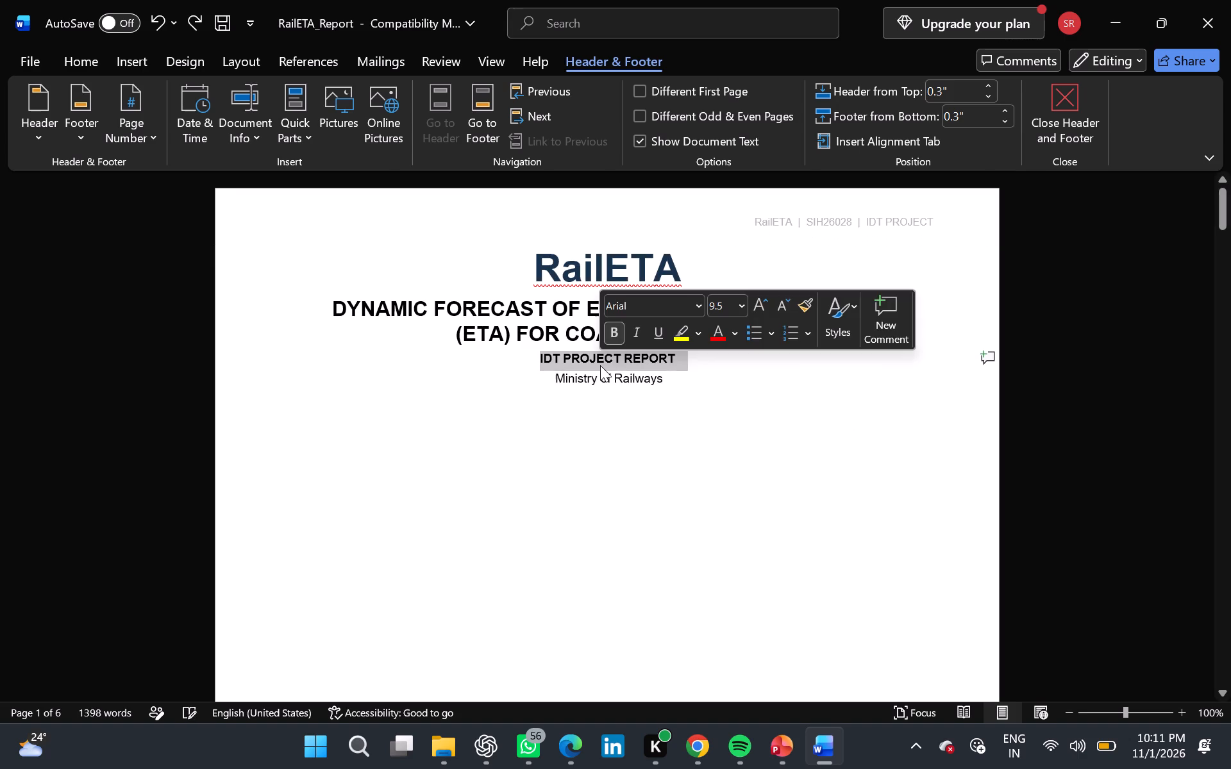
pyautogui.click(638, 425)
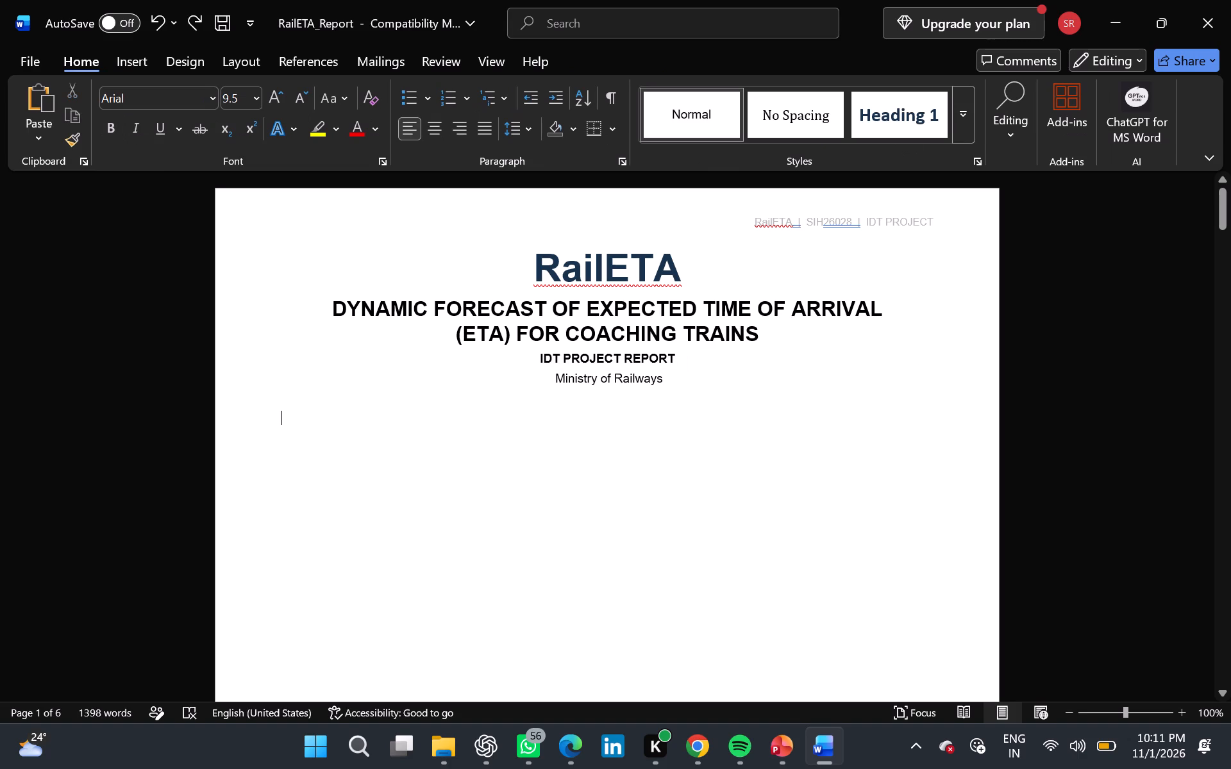
# Remove the SIH26028 code and its extra separator from the page header, leaving "RailETA | IDT PROJECT", and return to the body text.
pyautogui.click(852, 219)
pyautogui.tripleClick(852, 219)
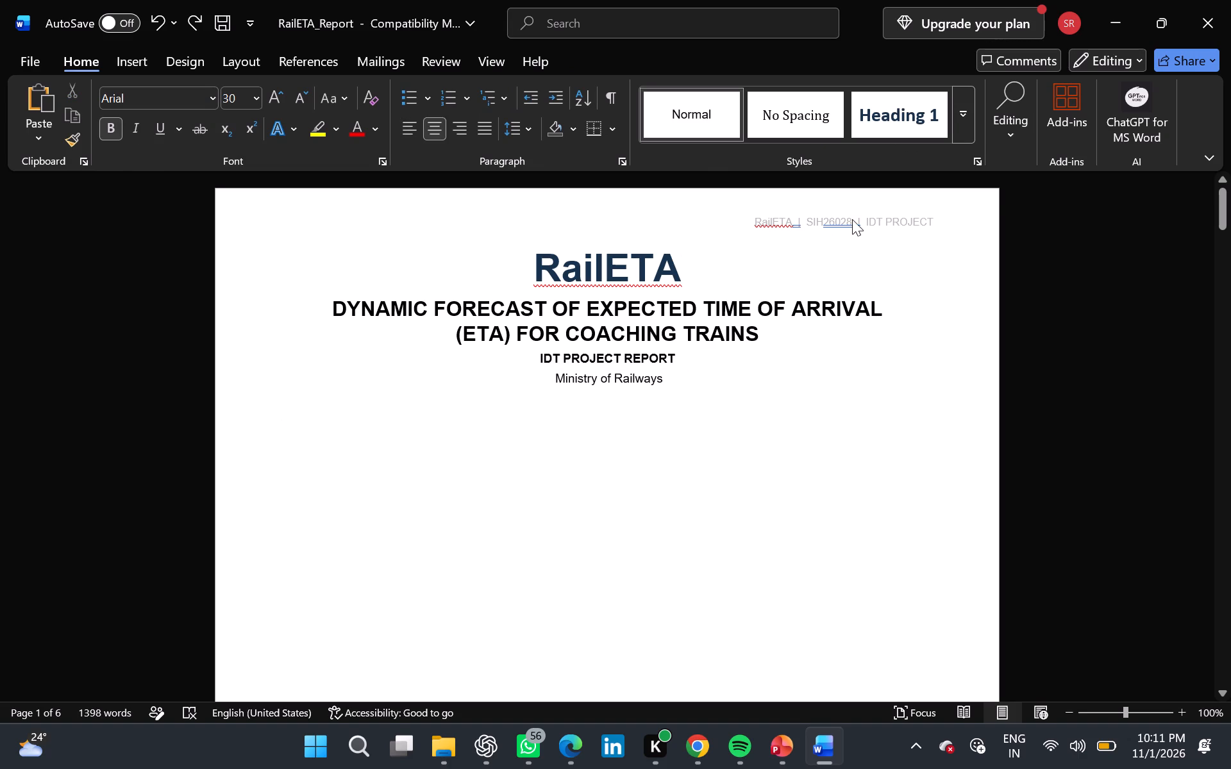
pyautogui.click(852, 219)
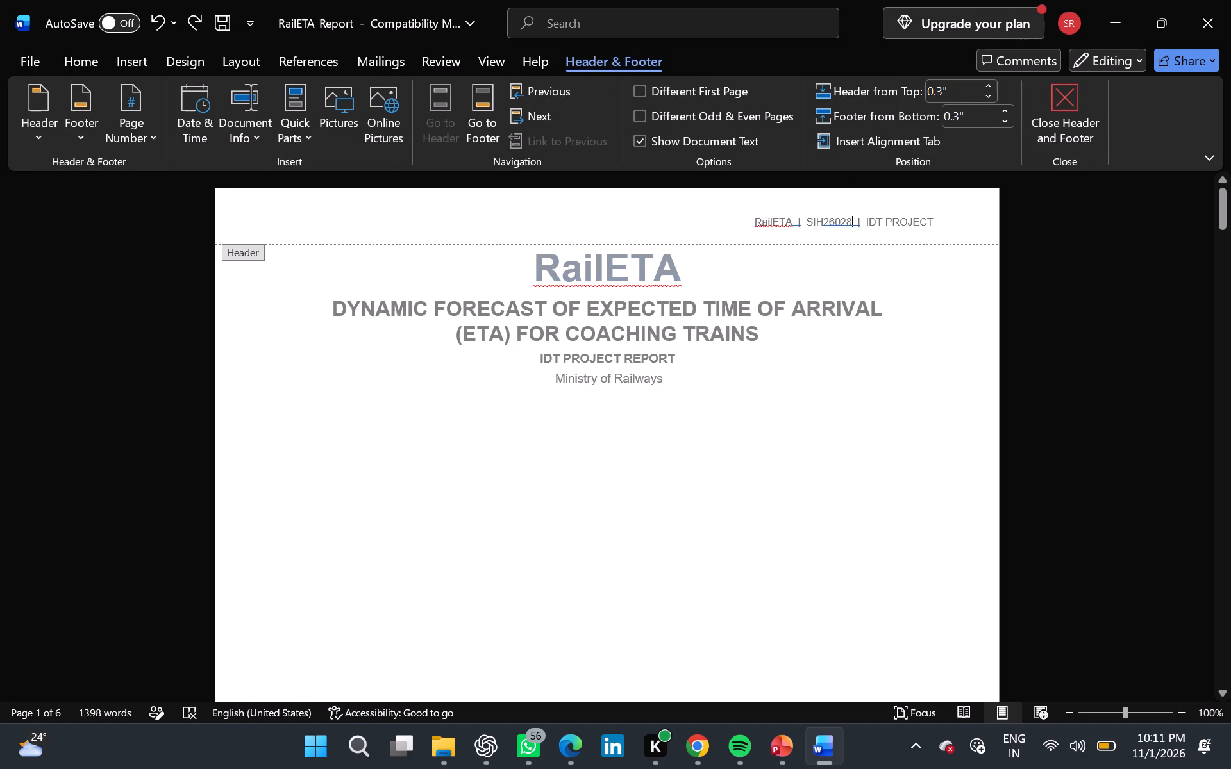
pyautogui.press('Right')
pyautogui.press('Right')
pyautogui.press('Right')
pyautogui.press('BackSpace')
pyautogui.press('BackSpace')
pyautogui.press('BackSpace')
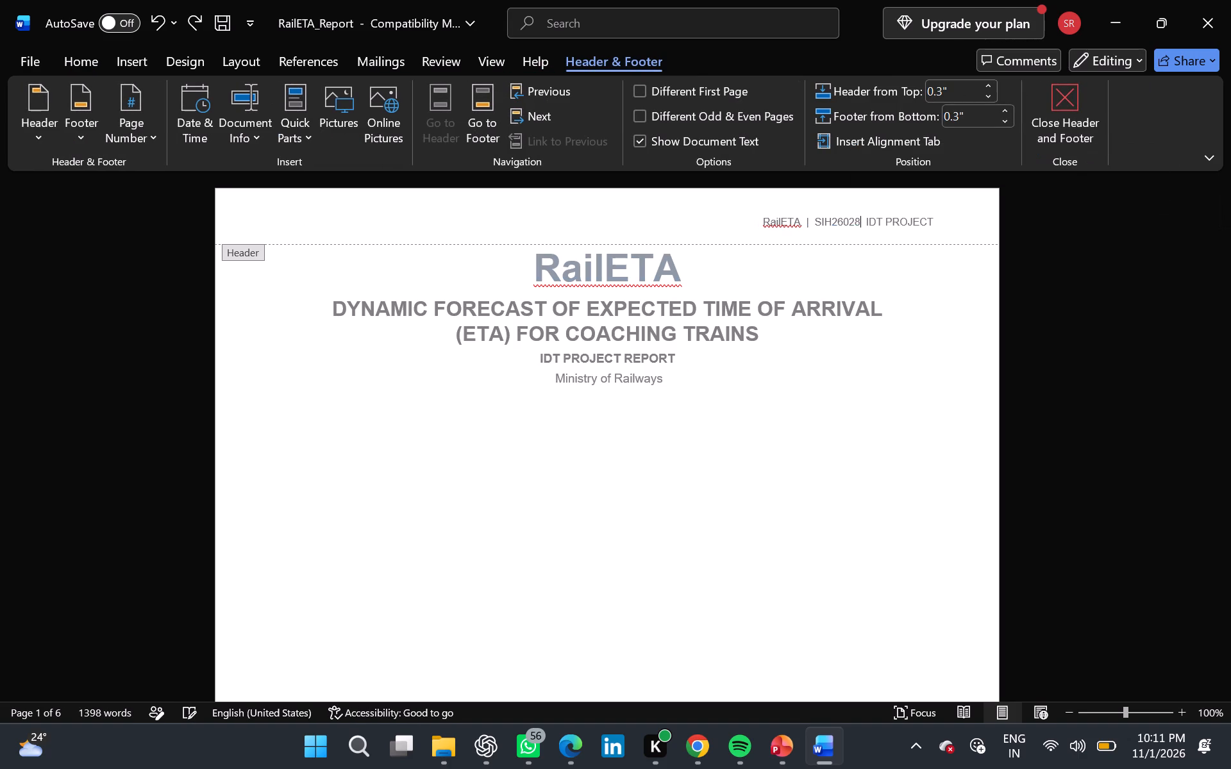
pyautogui.press('BackSpace')
pyautogui.press('BackSpace')
pyautogui.press('BackSpace')
pyautogui.press('BackSpace')
pyautogui.press('BackSpace')
pyautogui.press('BackSpace')
pyautogui.press('BackSpace')
pyautogui.press('BackSpace')
pyautogui.press('BackSpace')
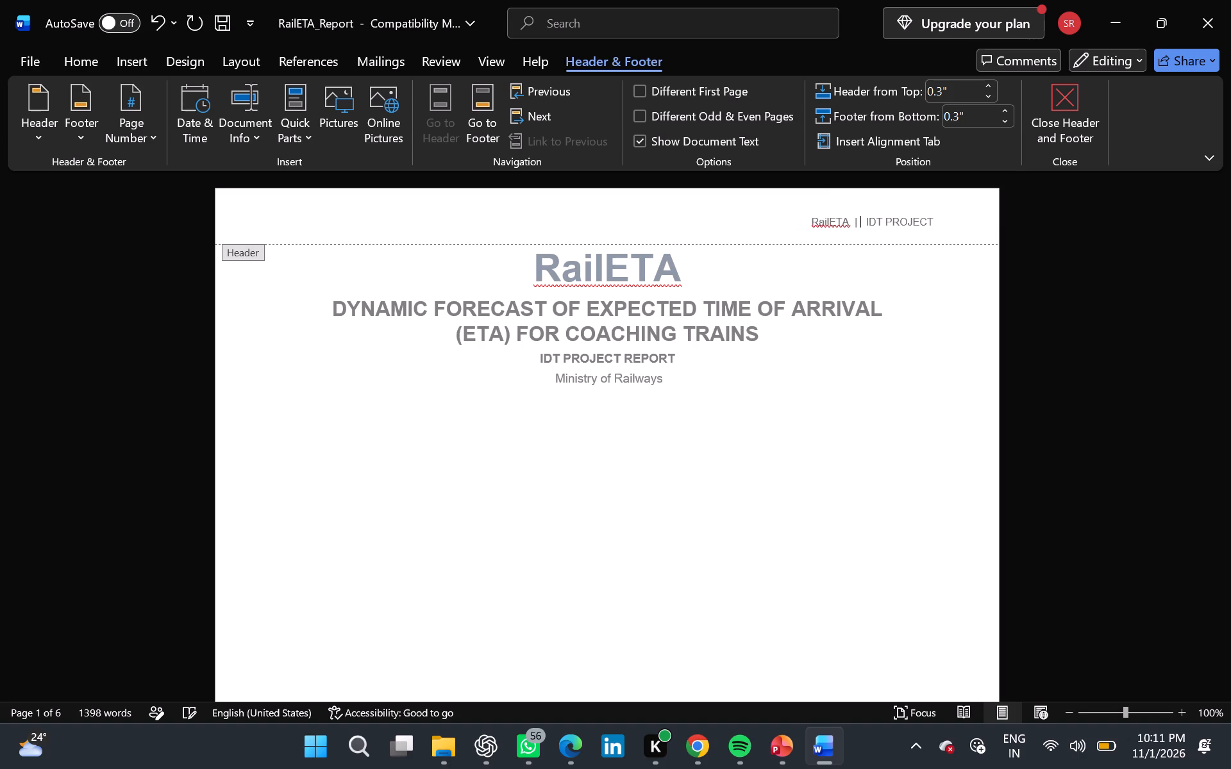
pyautogui.press('BackSpace')
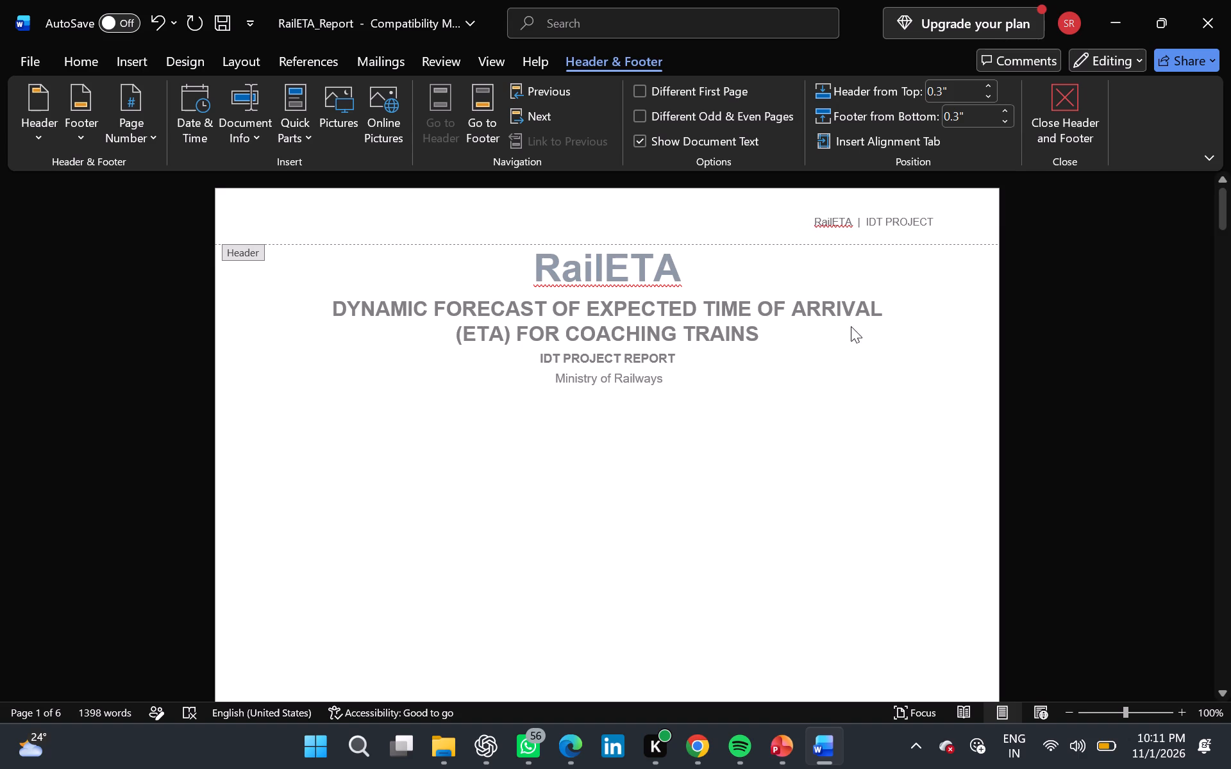
pyautogui.click(831, 349)
pyautogui.doubleClick(831, 349)
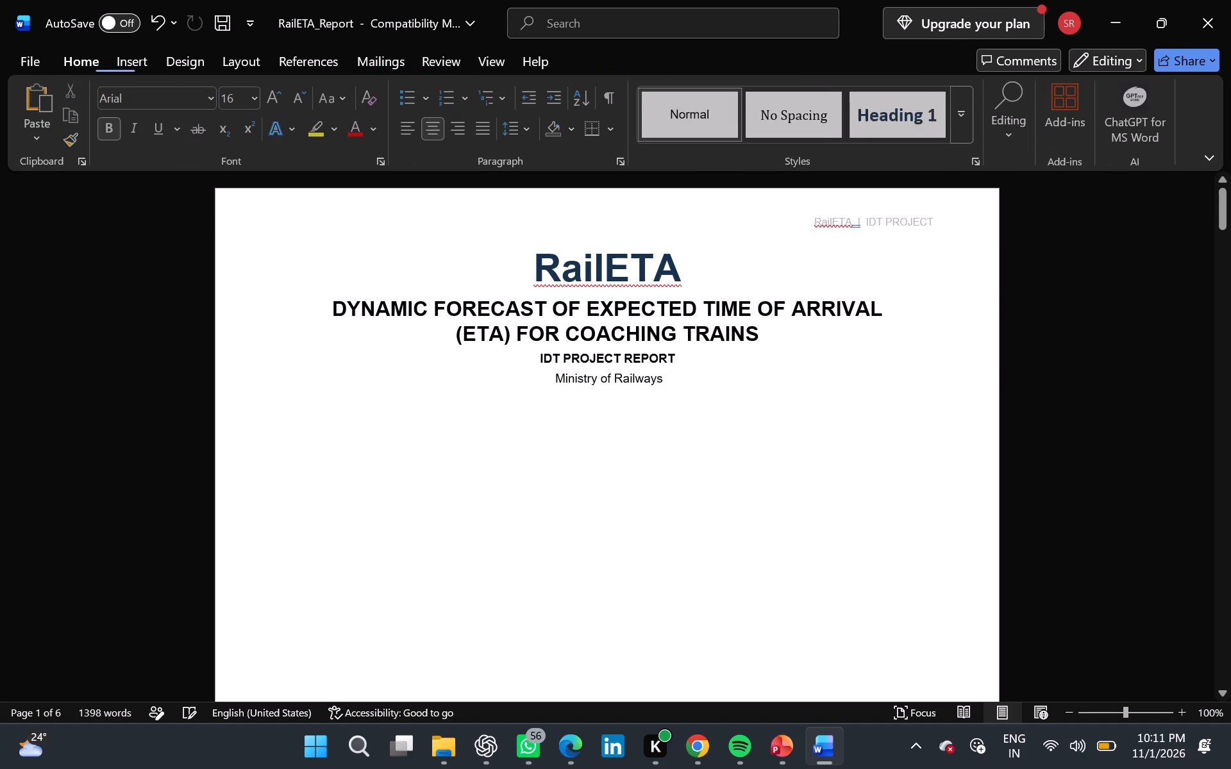
# Review the report's pages from the title page through to section 6, Technologies and Requirements.
pyautogui.scroll(-1, 817, 352)
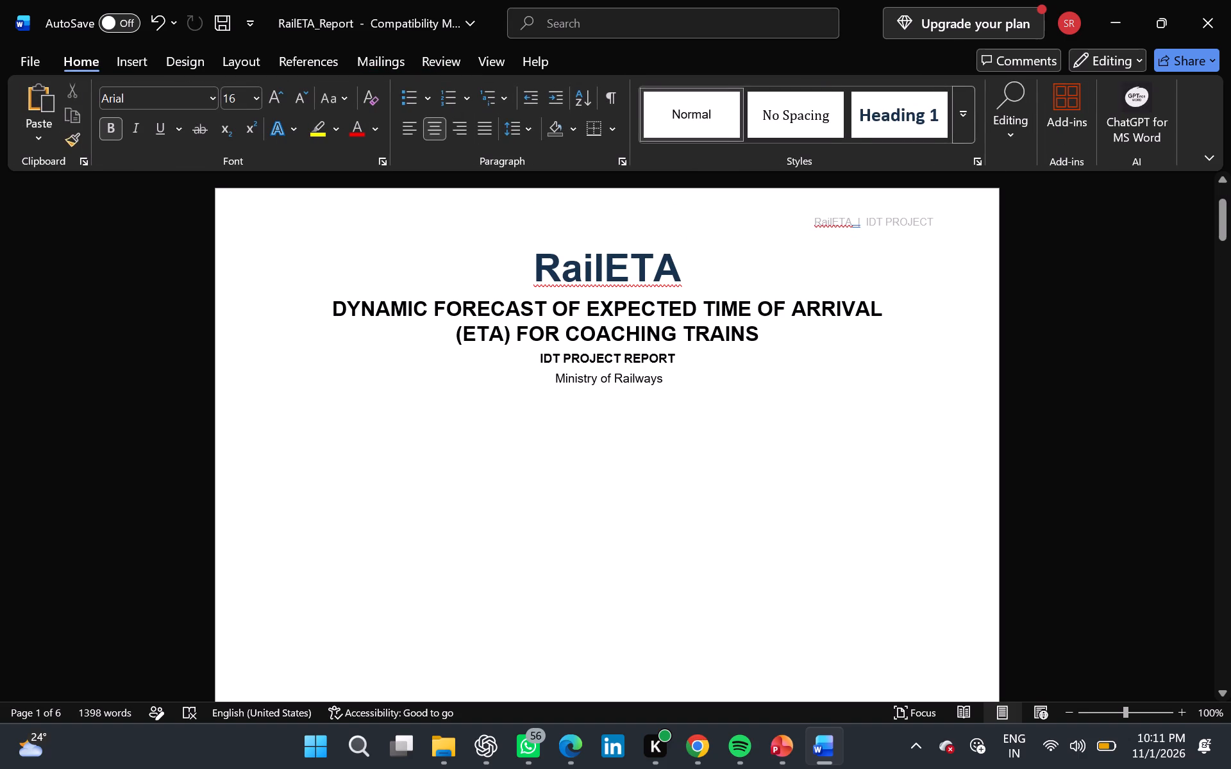
pyautogui.scroll(-6, 817, 352)
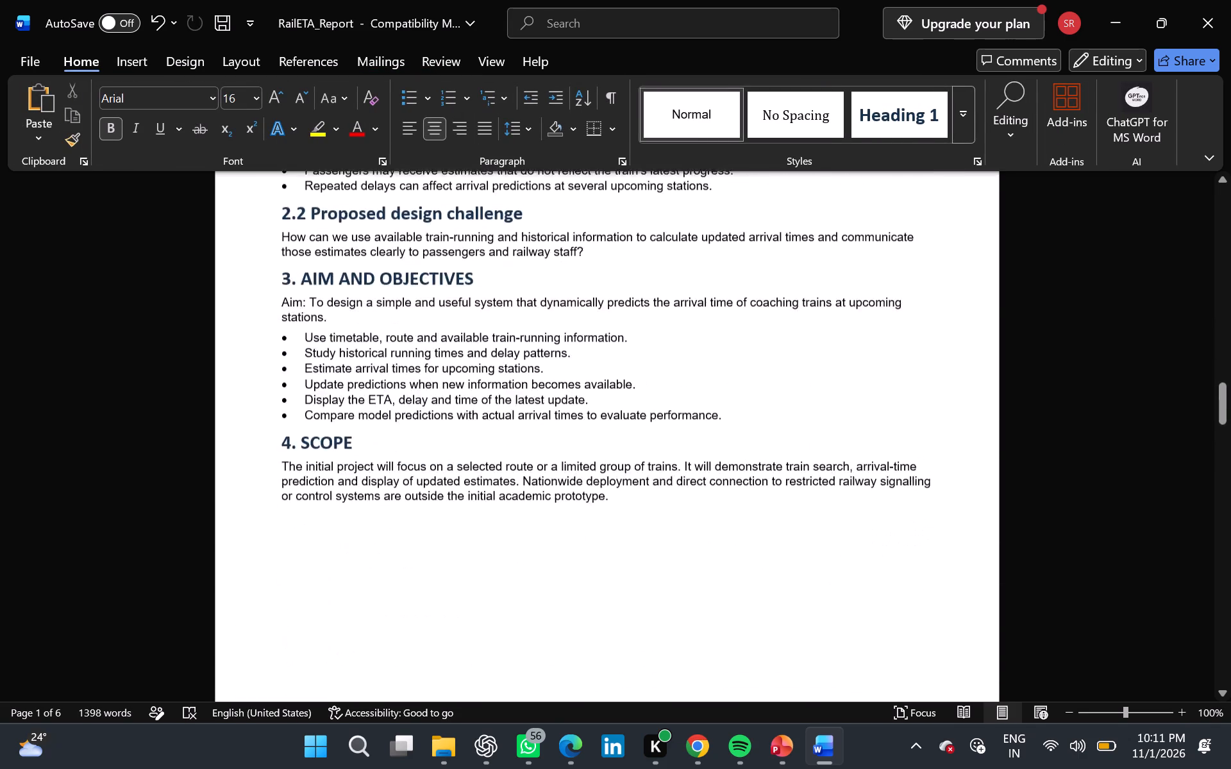
pyautogui.scroll(-2, 817, 352)
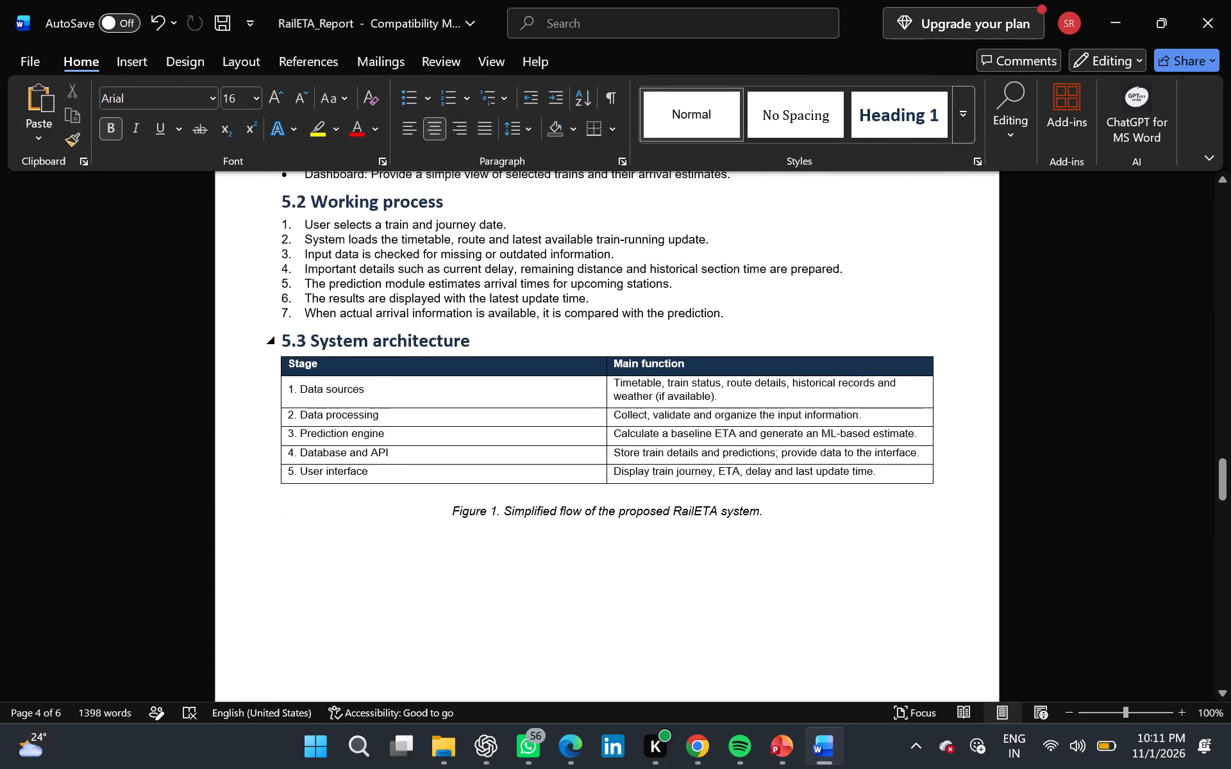
pyautogui.scroll(-2, 817, 352)
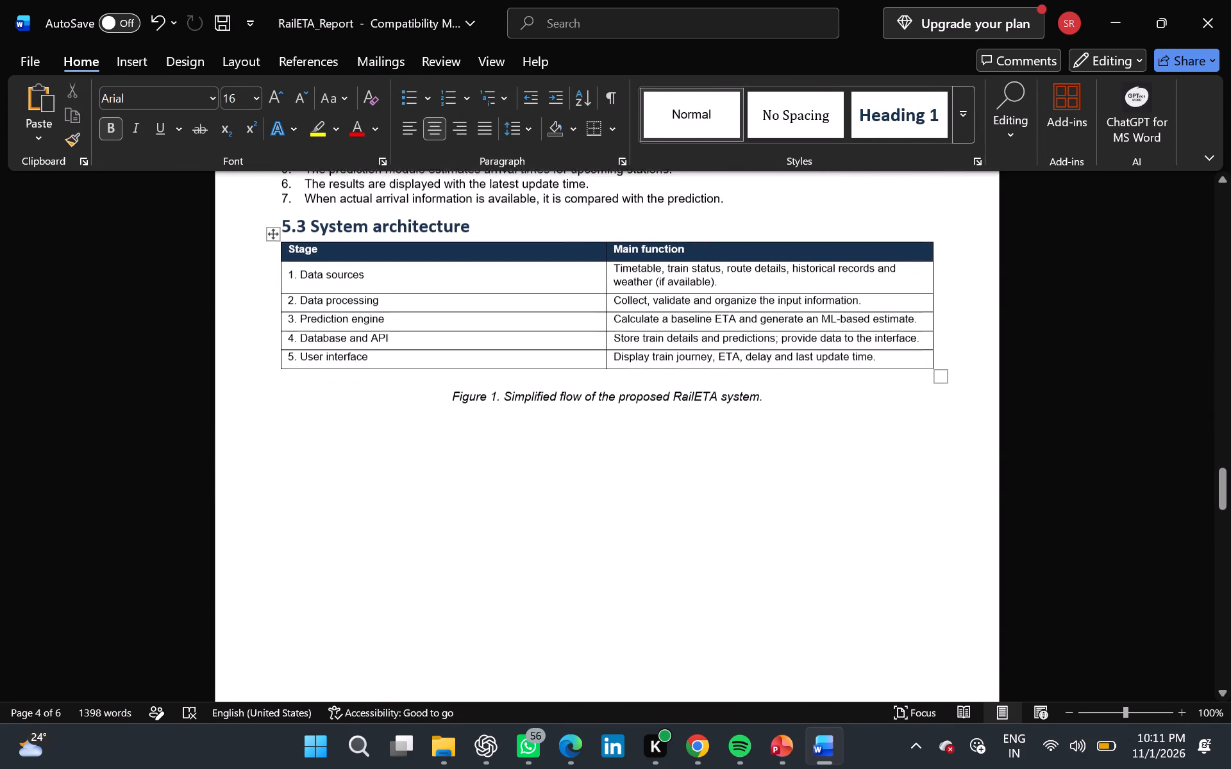
pyautogui.scroll(-1, 817, 352)
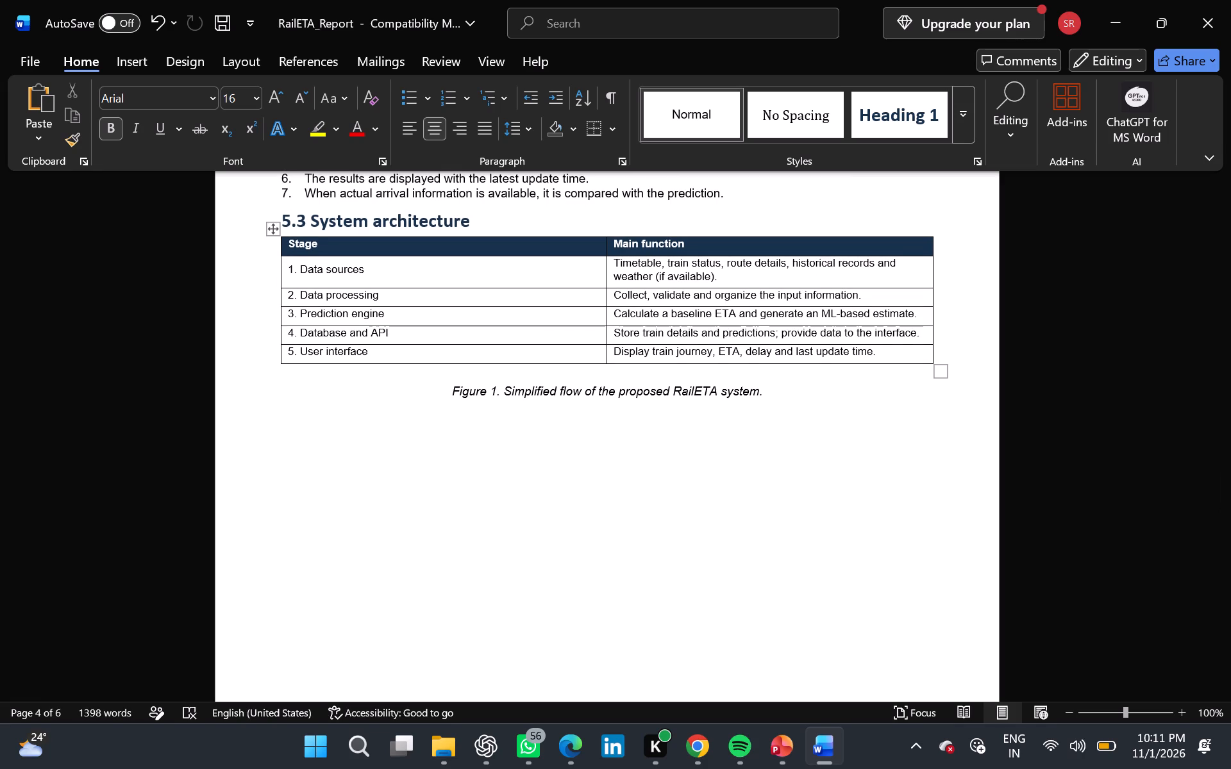
pyautogui.scroll(-2, 817, 352)
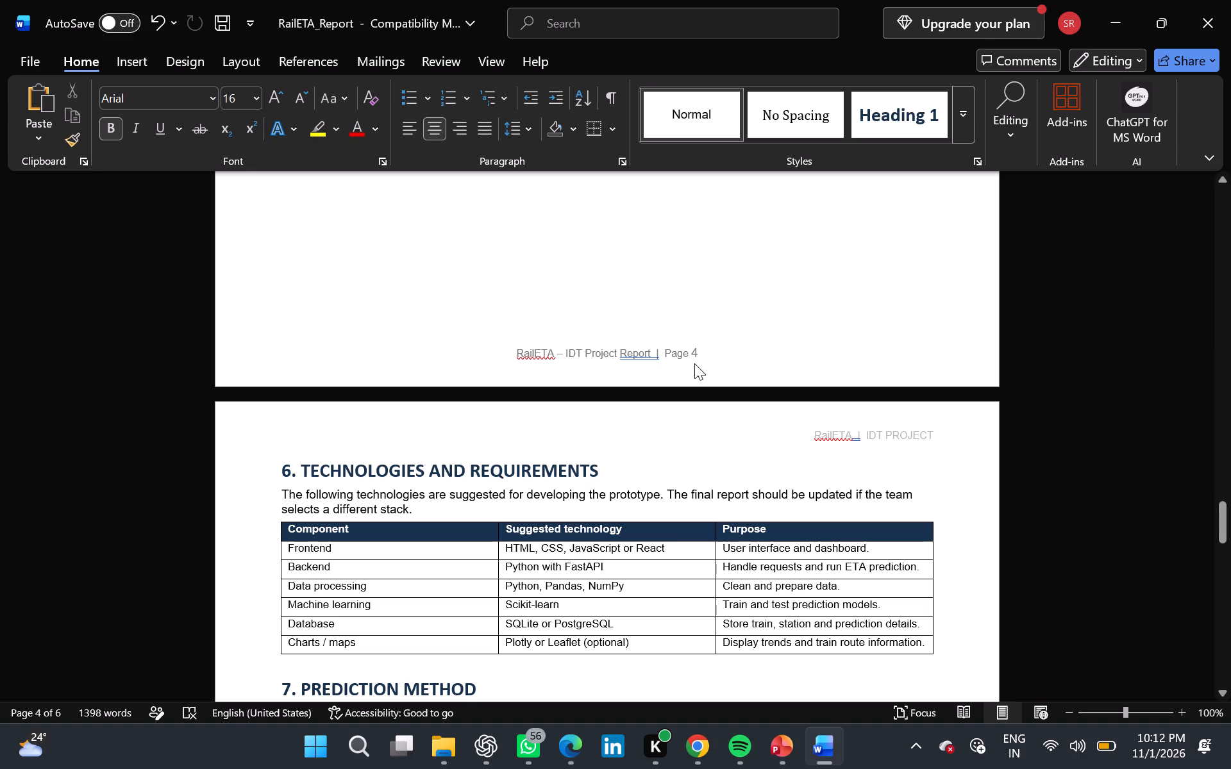
# Delete the "RailETA – IDT Project Report |" text from the page footer, leaving only the word Page and its number.
pyautogui.doubleClick(658, 352)
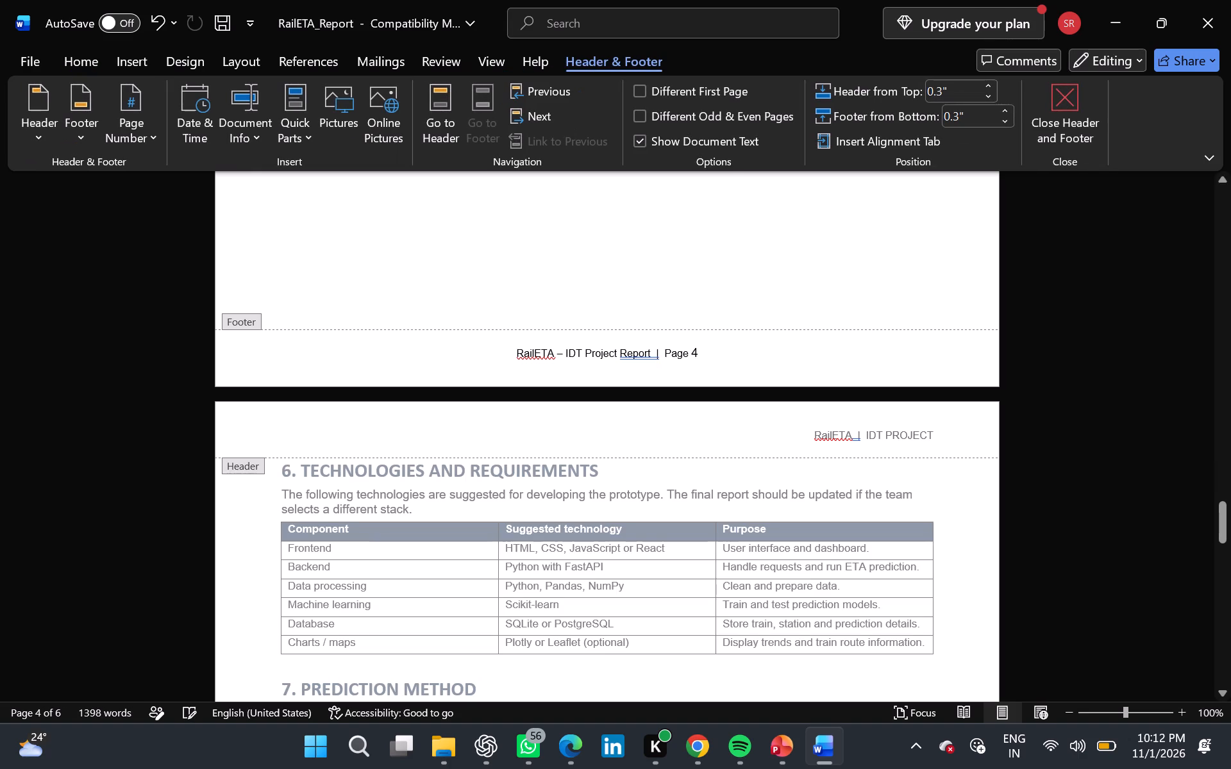
pyautogui.click(658, 352)
pyautogui.press('BackSpace')
pyautogui.press('BackSpace')
pyautogui.press('BackSpace')
pyautogui.press('BackSpace')
pyautogui.press('BackSpace')
pyautogui.press('BackSpace')
pyautogui.press('BackSpace')
pyautogui.press('BackSpace')
pyautogui.press('BackSpace')
pyautogui.press('BackSpace')
pyautogui.press('BackSpace')
pyautogui.press('BackSpace')
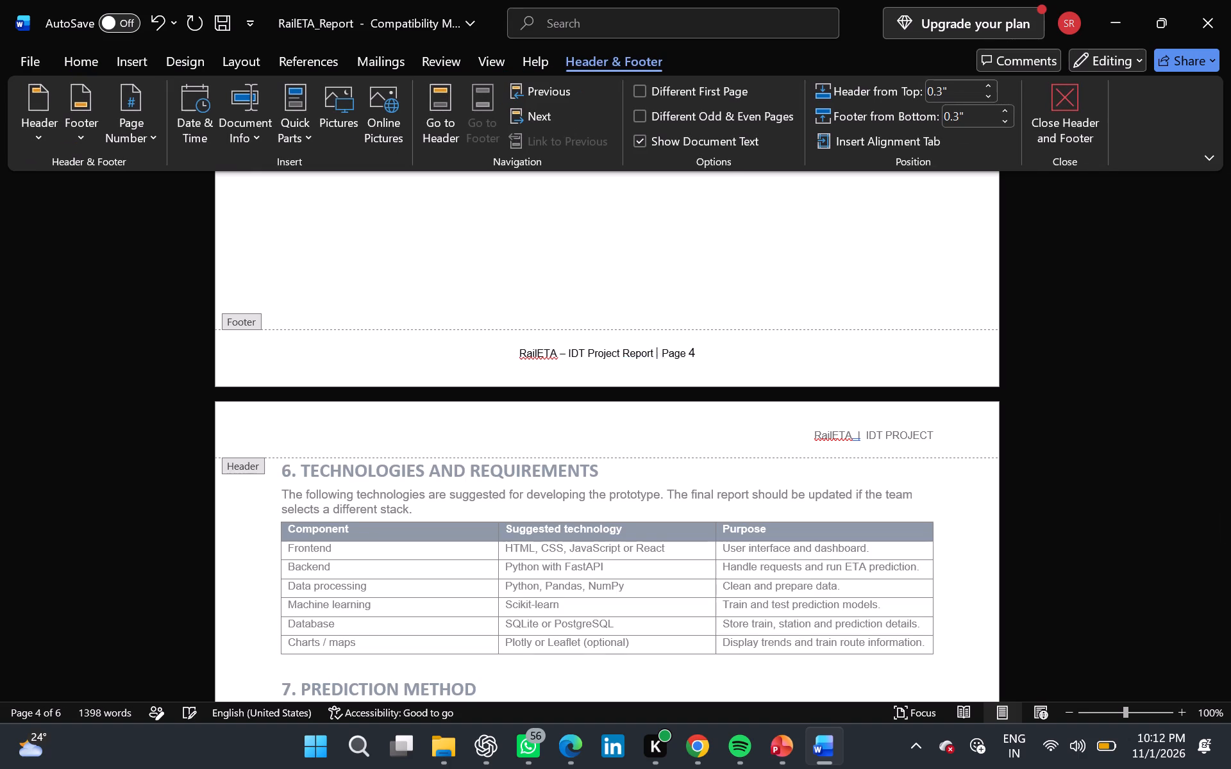
pyautogui.press('BackSpace')
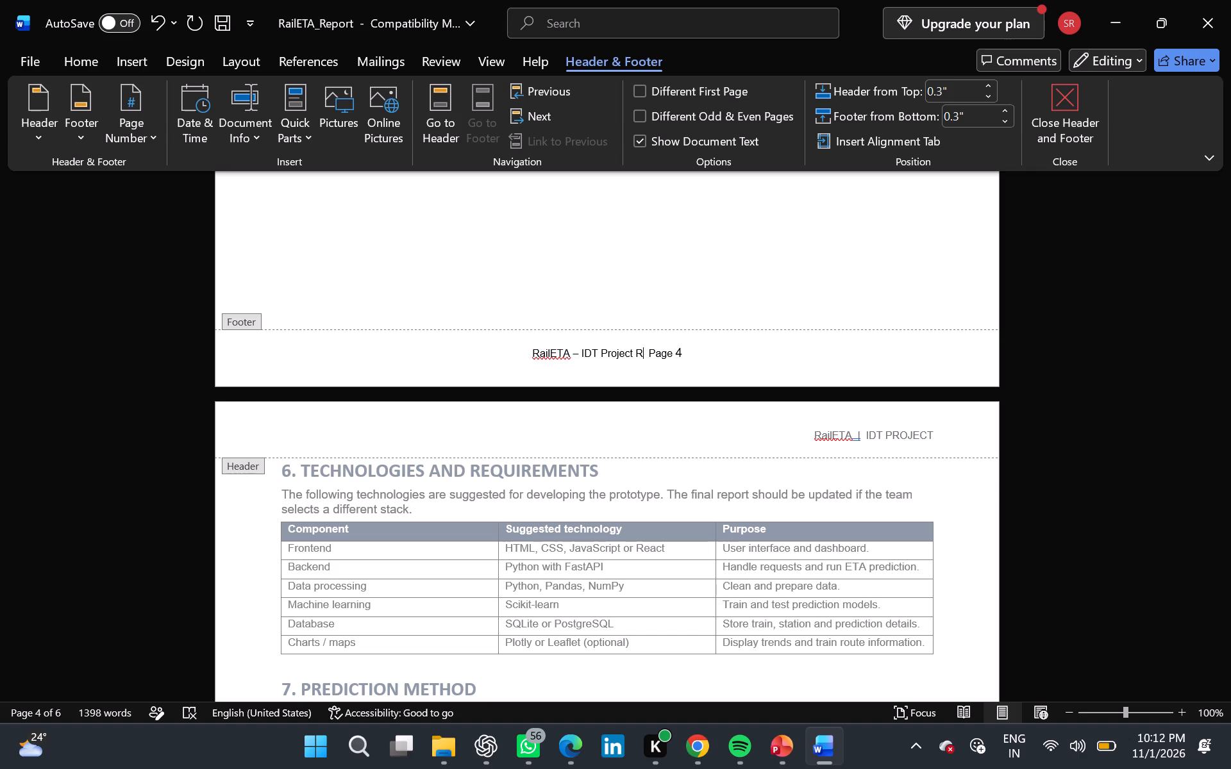
pyautogui.press('BackSpace')
pyautogui.press('BackSpace')
pyautogui.press('BackSpace')
pyautogui.press('BackSpace')
pyautogui.press('BackSpace')
pyautogui.press('BackSpace')
pyautogui.press('BackSpace')
pyautogui.press('BackSpace')
pyautogui.press('BackSpace')
pyautogui.press('BackSpace')
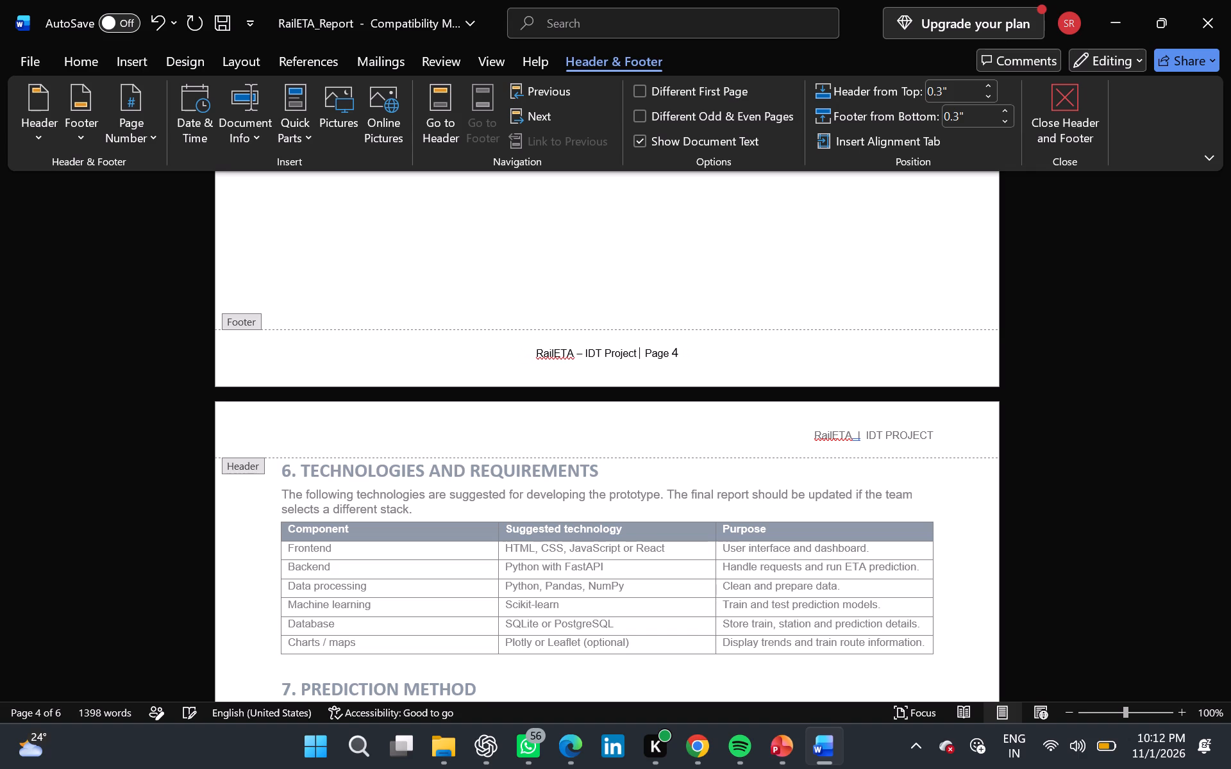
pyautogui.press('BackSpace')
pyautogui.press('BackSpace')
pyautogui.press('BackSpace')
pyautogui.press('BackSpace')
pyautogui.press('BackSpace')
pyautogui.press('BackSpace')
pyautogui.press('BackSpace')
pyautogui.press('BackSpace')
pyautogui.press('BackSpace')
pyautogui.press('BackSpace')
pyautogui.press('BackSpace')
pyautogui.press('BackSpace')
pyautogui.press('BackSpace')
pyautogui.press('BackSpace')
pyautogui.press('BackSpace')
pyautogui.press('BackSpace')
pyautogui.press('BackSpace')
pyautogui.press('BackSpace')
pyautogui.press('BackSpace')
pyautogui.press('BackSpace')
pyautogui.press('BackSpace')
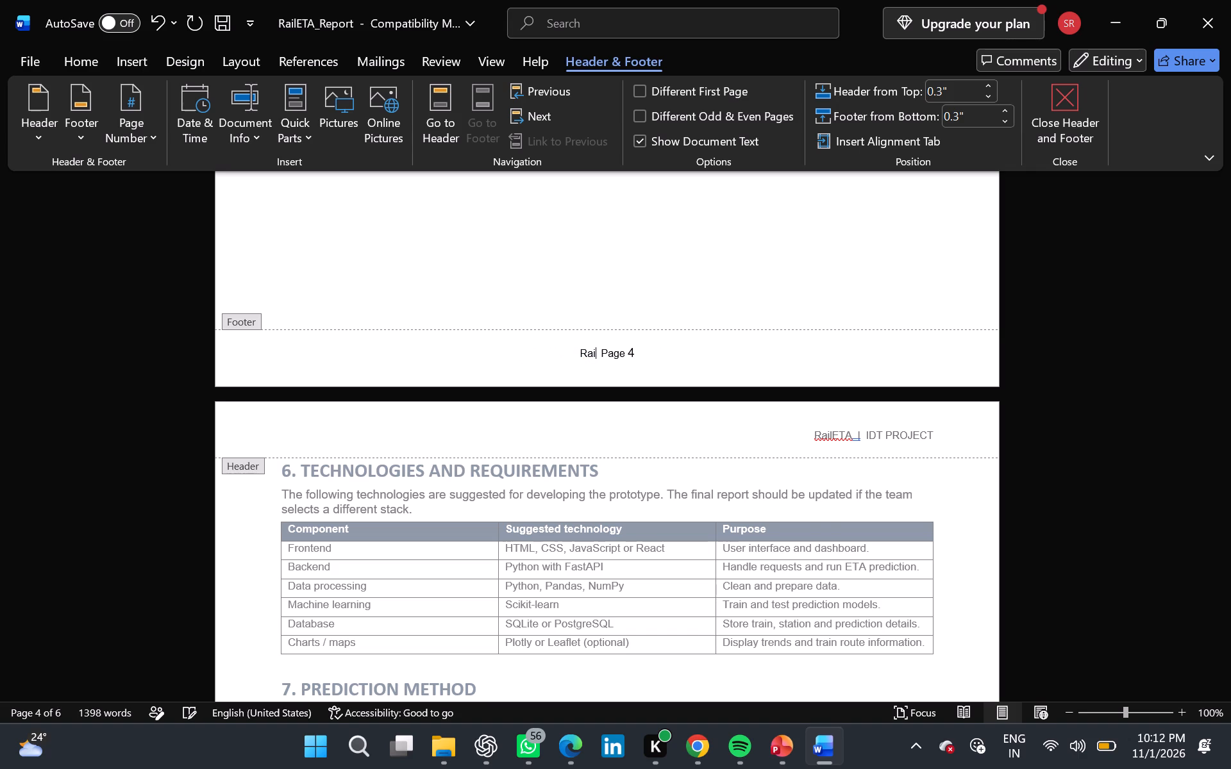
pyautogui.press('BackSpace')
pyautogui.press('BackSpace')
pyautogui.press('BackSpace')
pyautogui.press('BackSpace')
# Restore the footer page number's centred alignment by undoing the leading spaces and last deletion, and return to the body text.
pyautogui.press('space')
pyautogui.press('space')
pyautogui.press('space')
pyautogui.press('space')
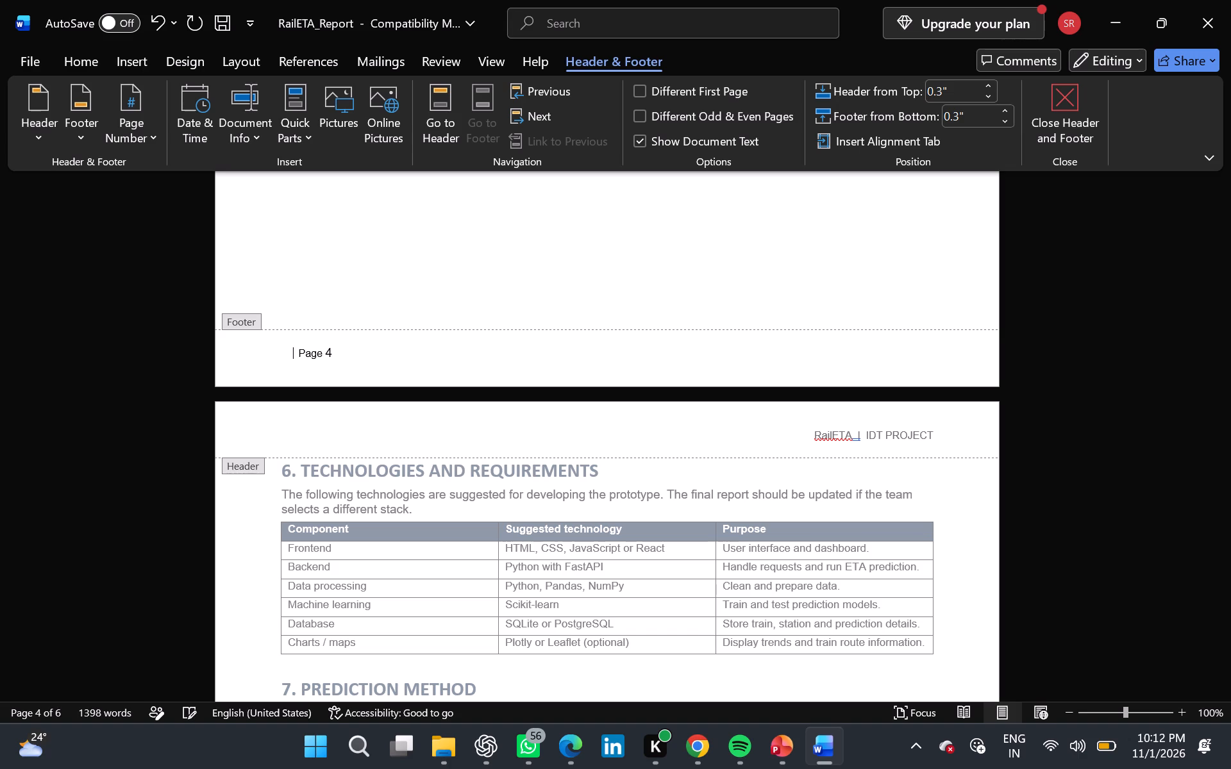
pyautogui.hotkey('ctrl', 'z')
pyautogui.hotkey('ctrl', 'z')
pyautogui.hotkey('ctrl', 'z')
pyautogui.hotkey('ctrl', 'z')
pyautogui.hotkey('ctrl', 'z')
pyautogui.click(684, 279)
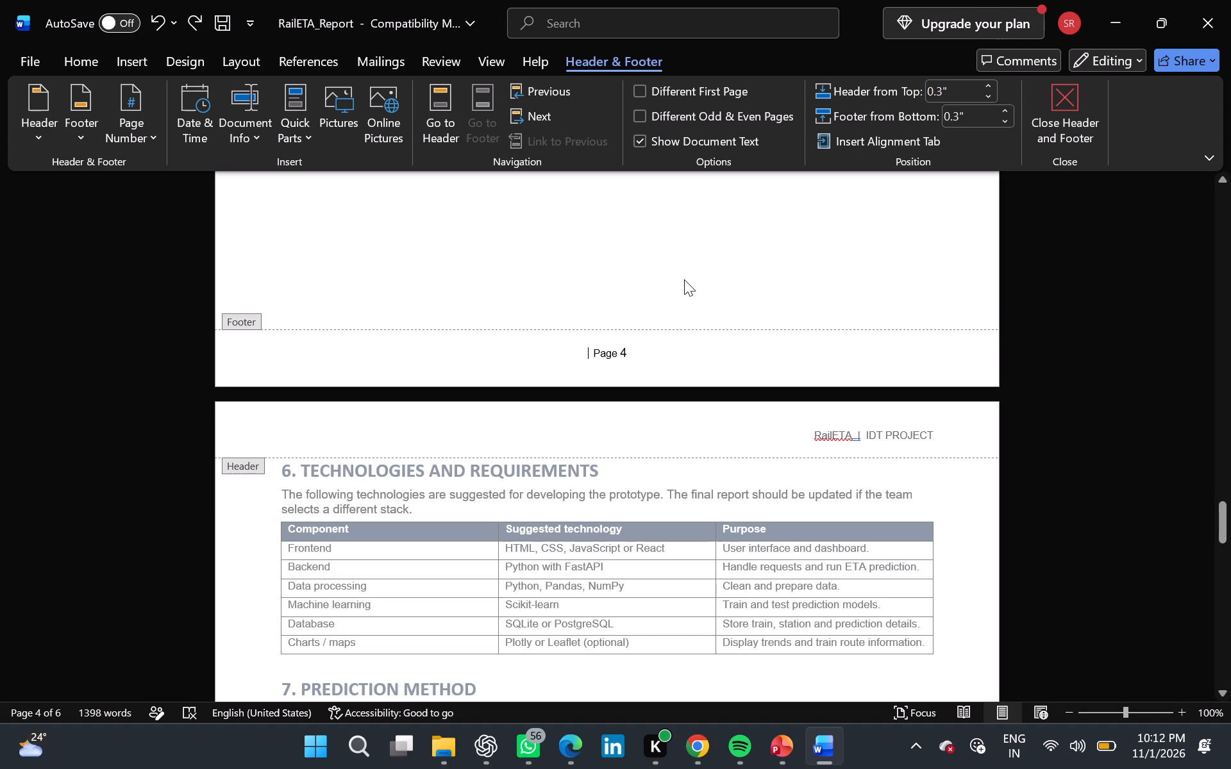
pyautogui.tripleClick(684, 279)
pyautogui.click(684, 279)
pyautogui.click(609, 277)
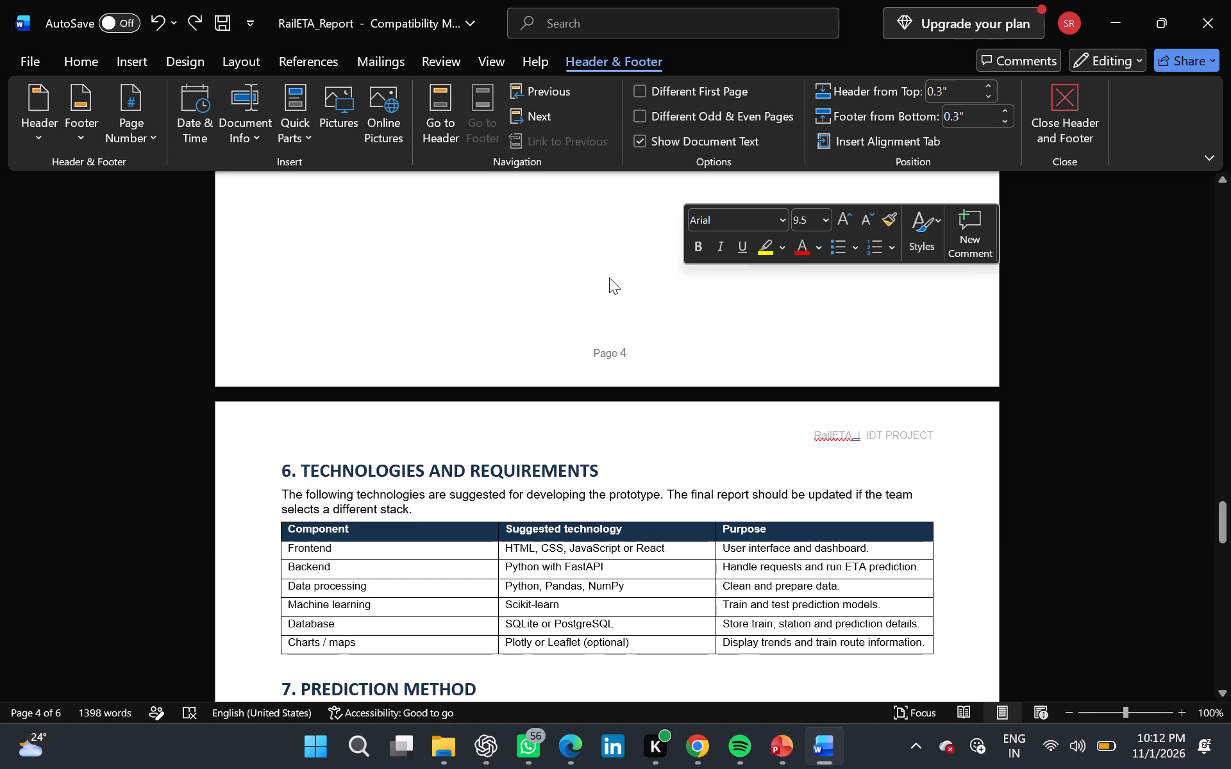
# Review the headers, footers and layout through to the end of the report and back up to the cover page.
pyautogui.scroll(-3, 609, 277)
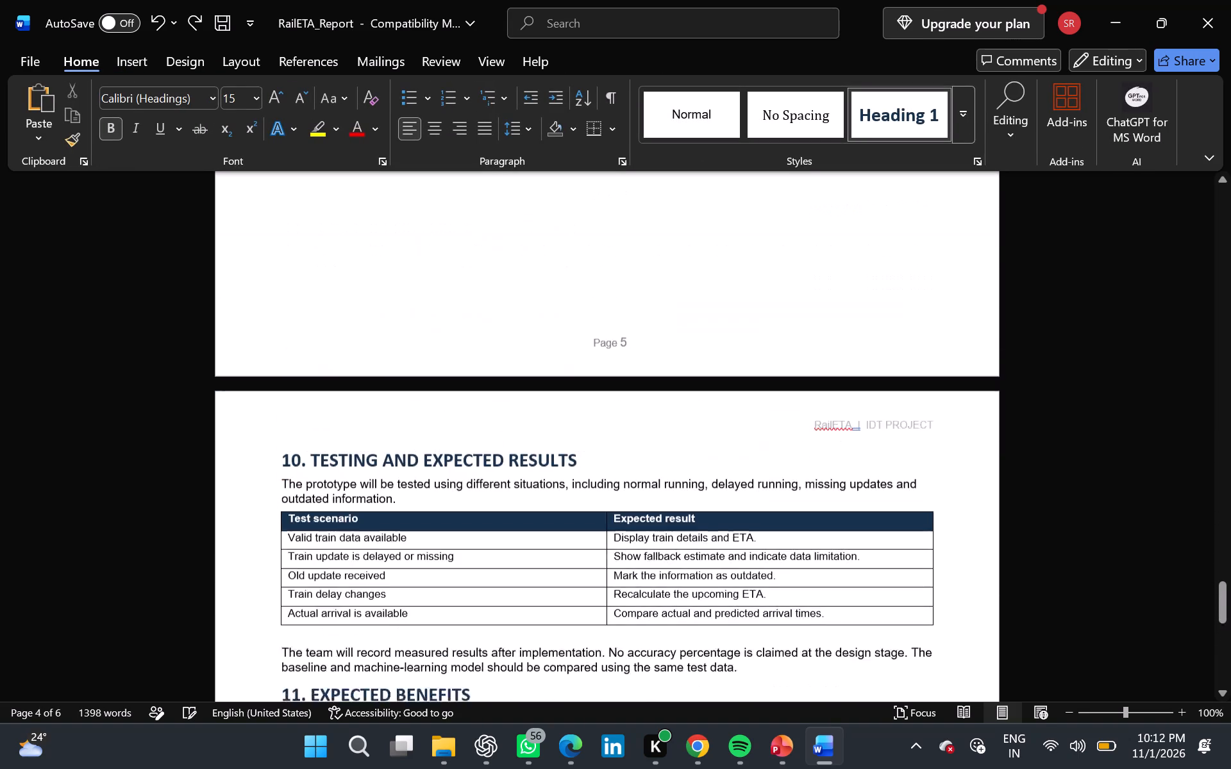
pyautogui.scroll(-1, 609, 277)
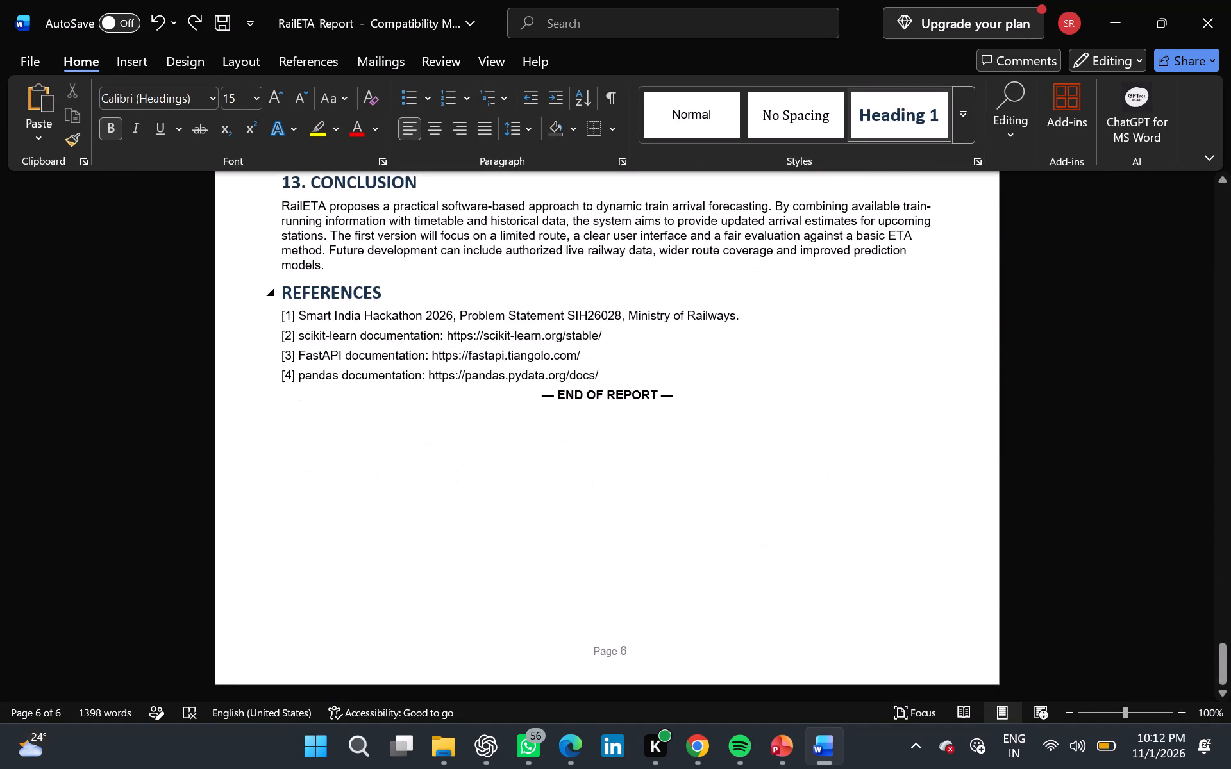
pyautogui.scroll(6, 609, 277)
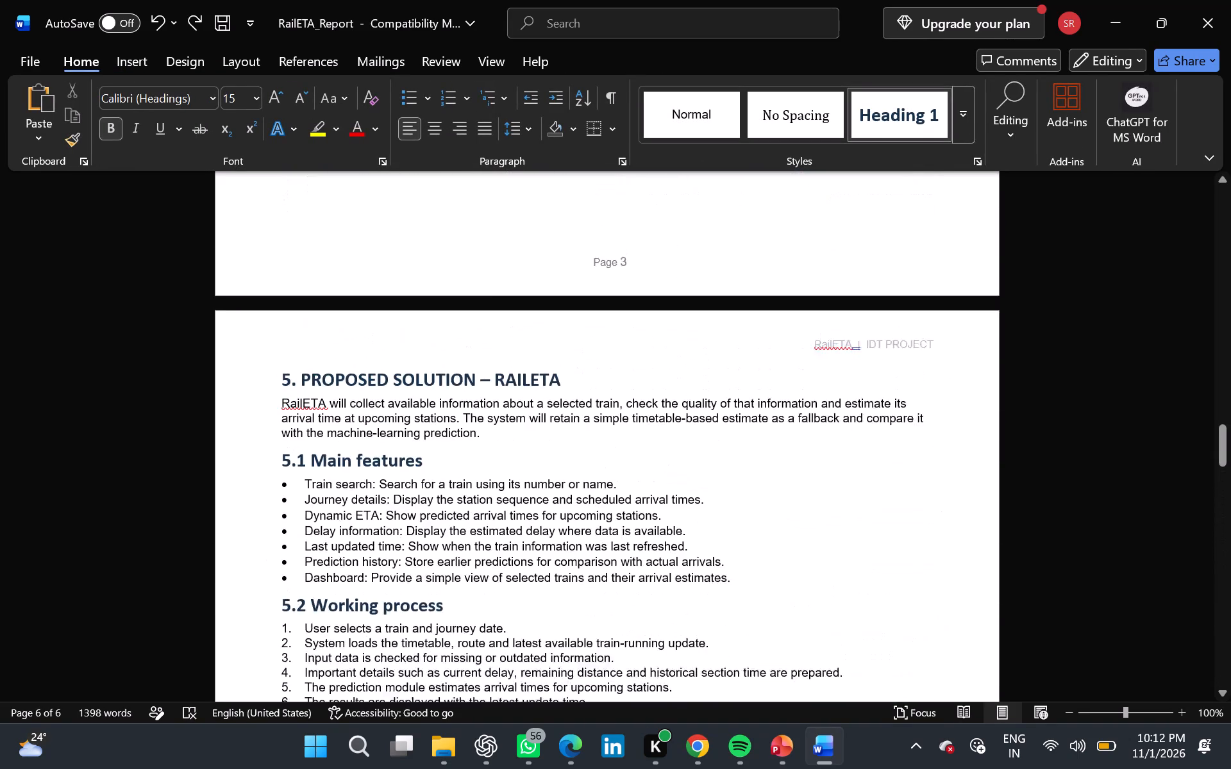
pyautogui.scroll(6, 609, 277)
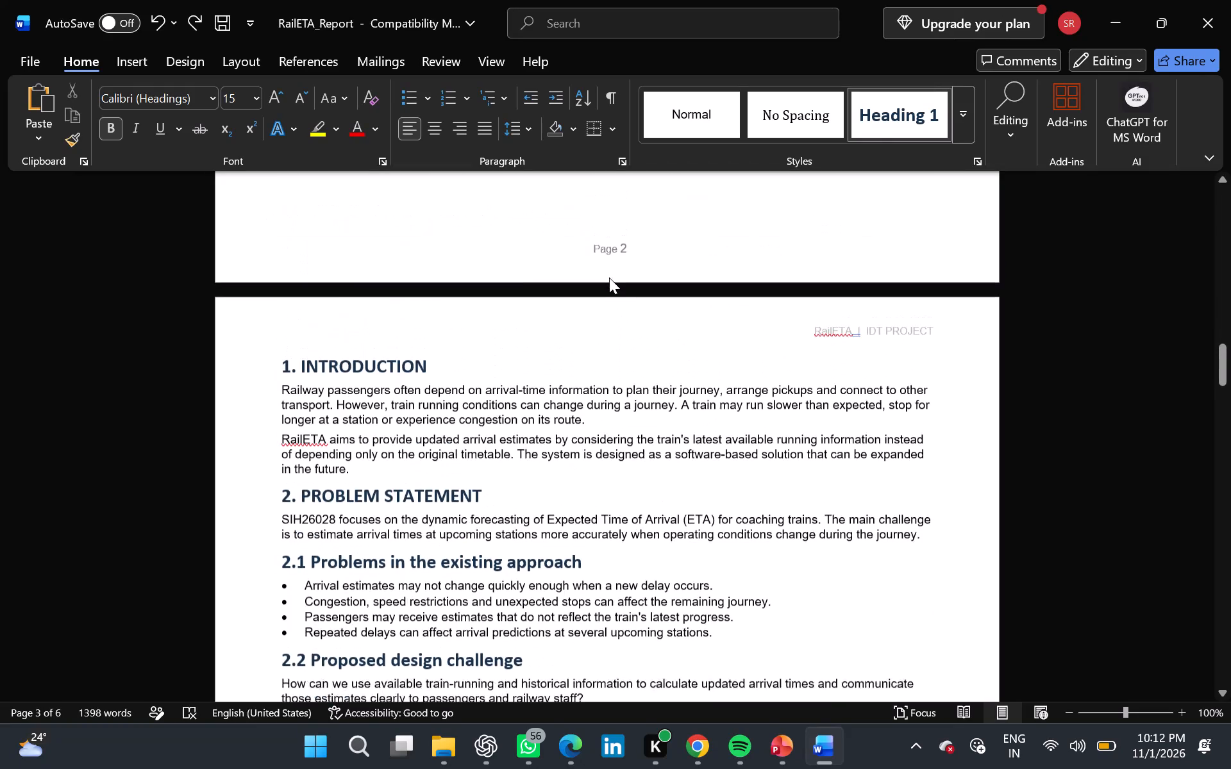
pyautogui.scroll(5, 609, 277)
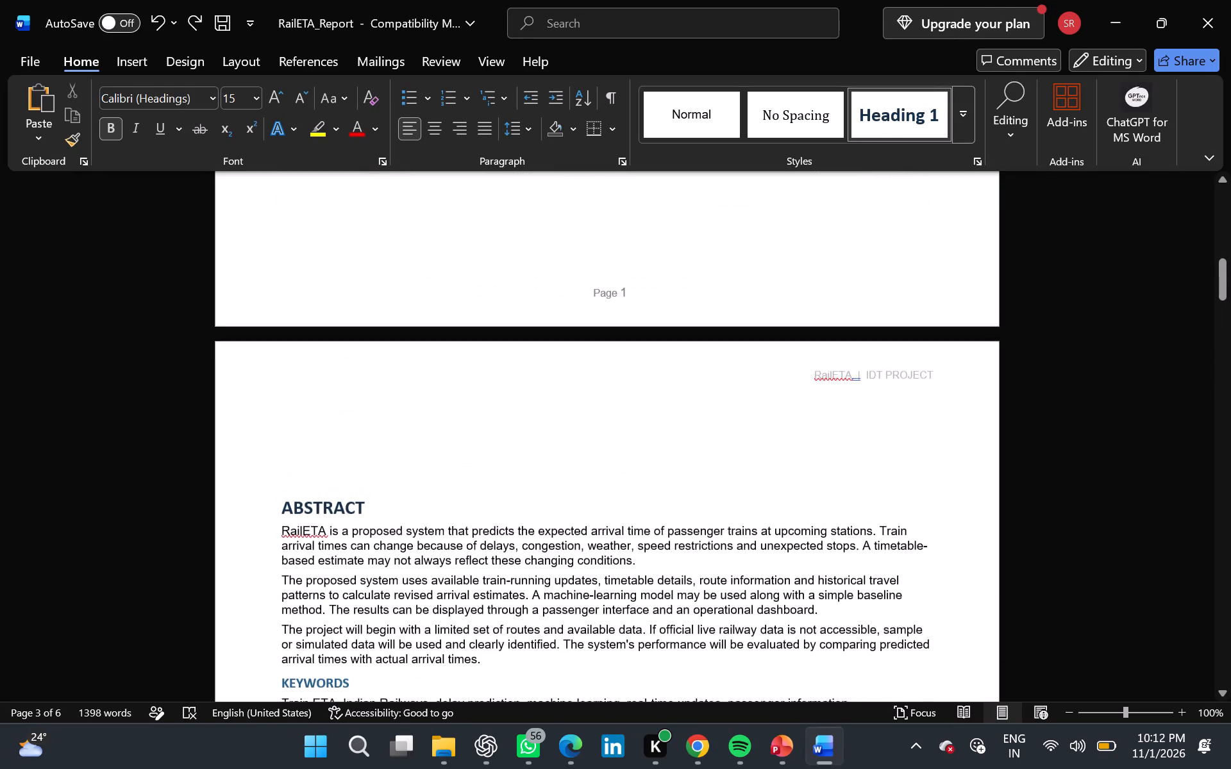
pyautogui.scroll(3, 609, 277)
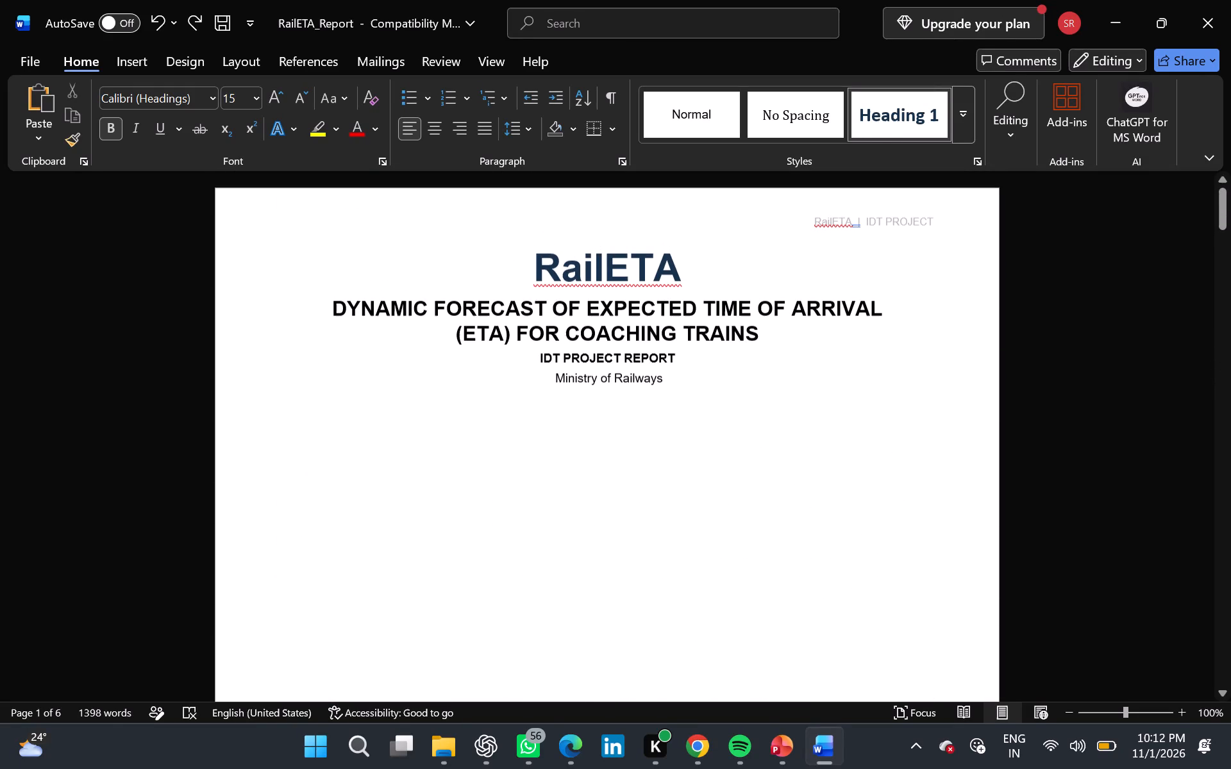
# Delete the "Ministry of Railways" line from the report's cover page.
pyautogui.tripleClick(671, 386)
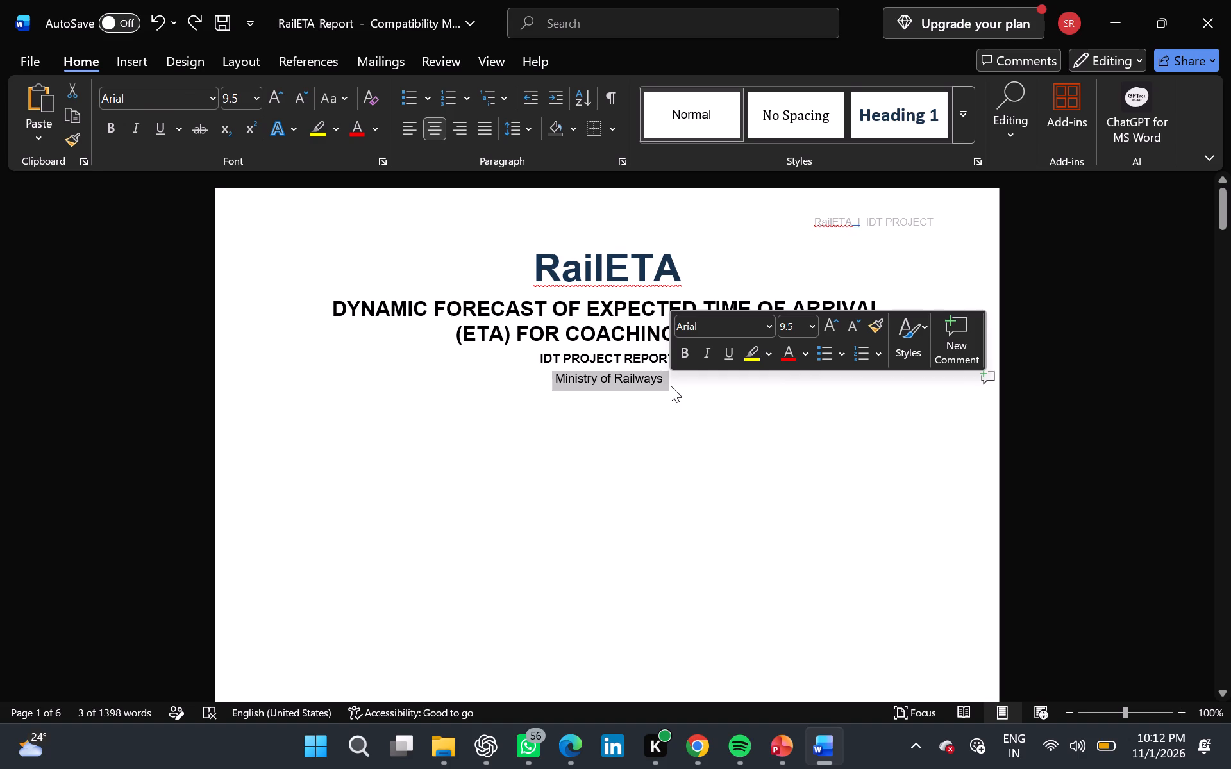
pyautogui.press('BackSpace')
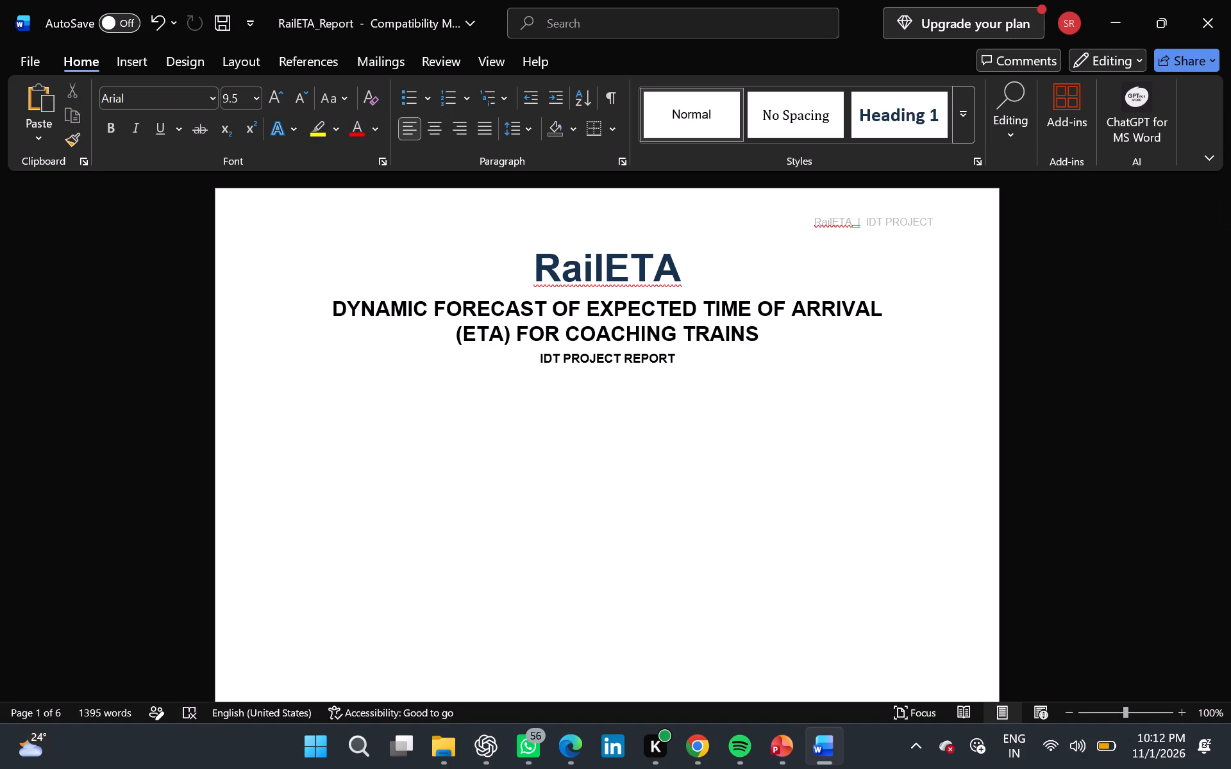
# Add a bold 11 pt "SUBMITTED BY:" heading several lines below "IDT PROJECT REPORT" on the cover page, with a blank line after it.
pyautogui.press('Return')
pyautogui.press('Return')
pyautogui.press('Return')
pyautogui.press('Return')
pyautogui.press('Return')
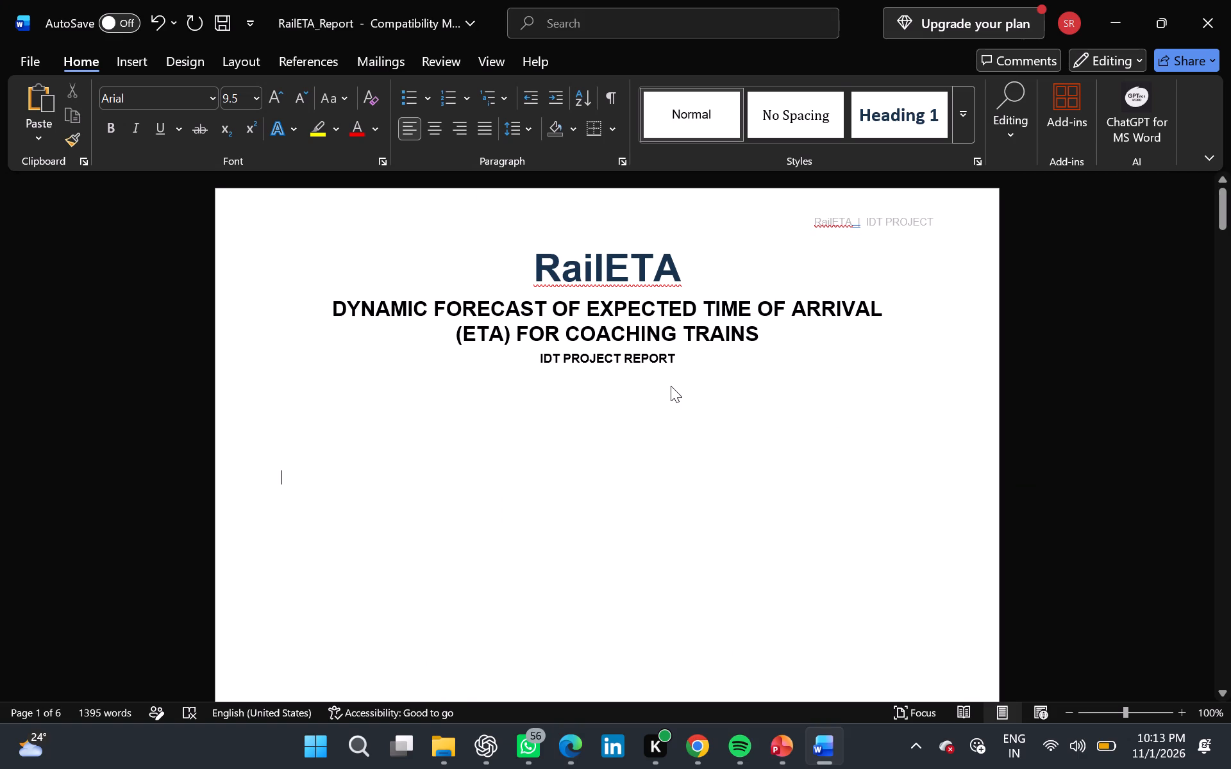
pyautogui.click(282, 98)
pyautogui.click(282, 98)
pyautogui.hotkey('ctrl', 'b')
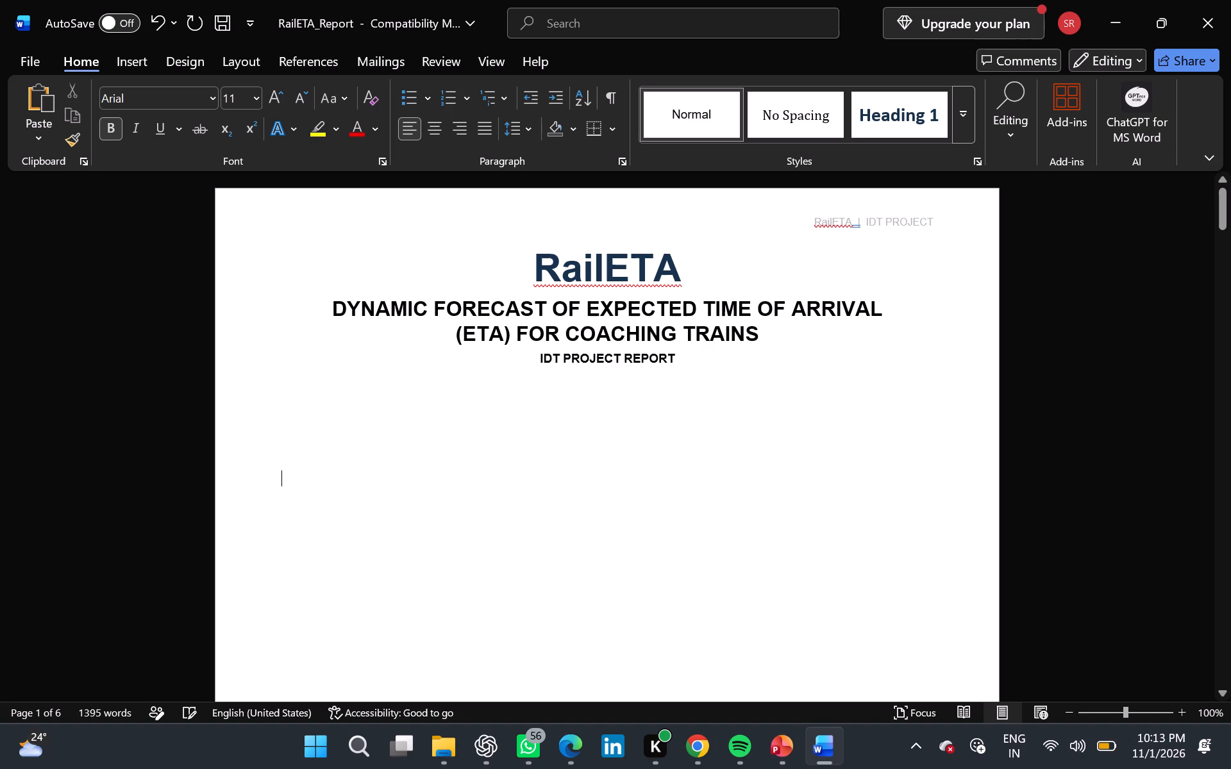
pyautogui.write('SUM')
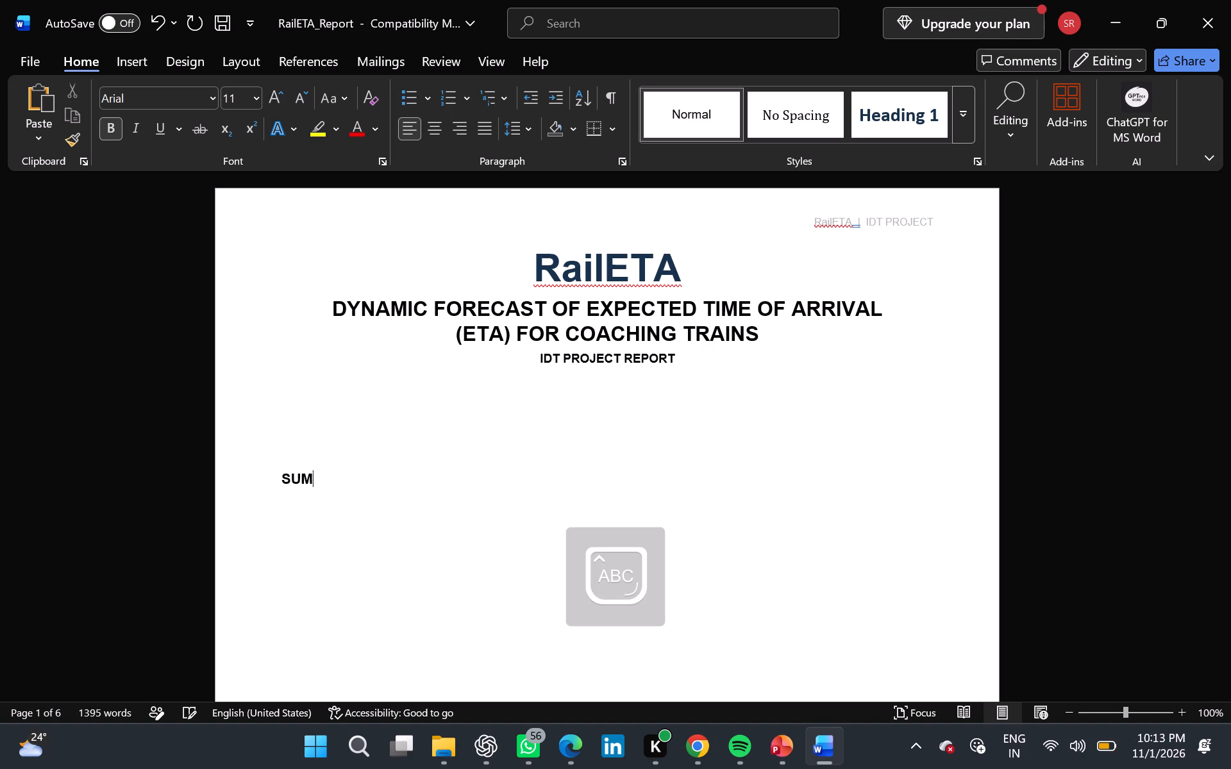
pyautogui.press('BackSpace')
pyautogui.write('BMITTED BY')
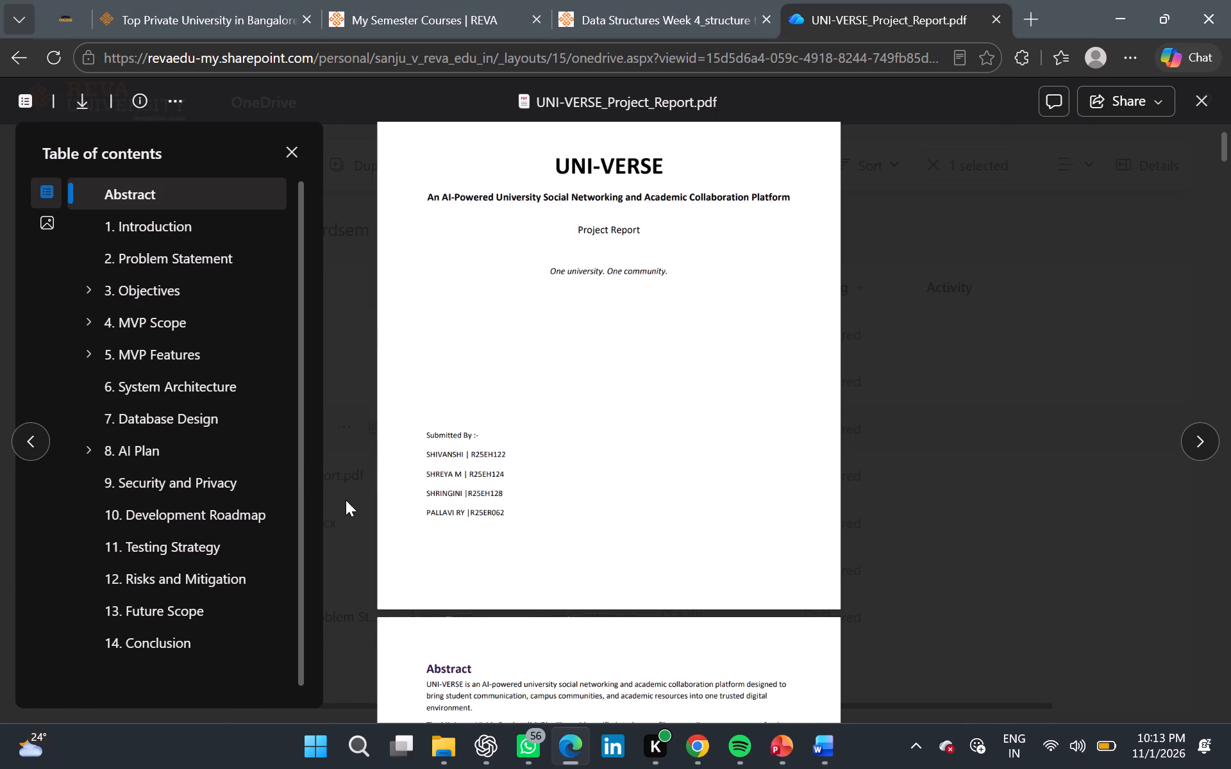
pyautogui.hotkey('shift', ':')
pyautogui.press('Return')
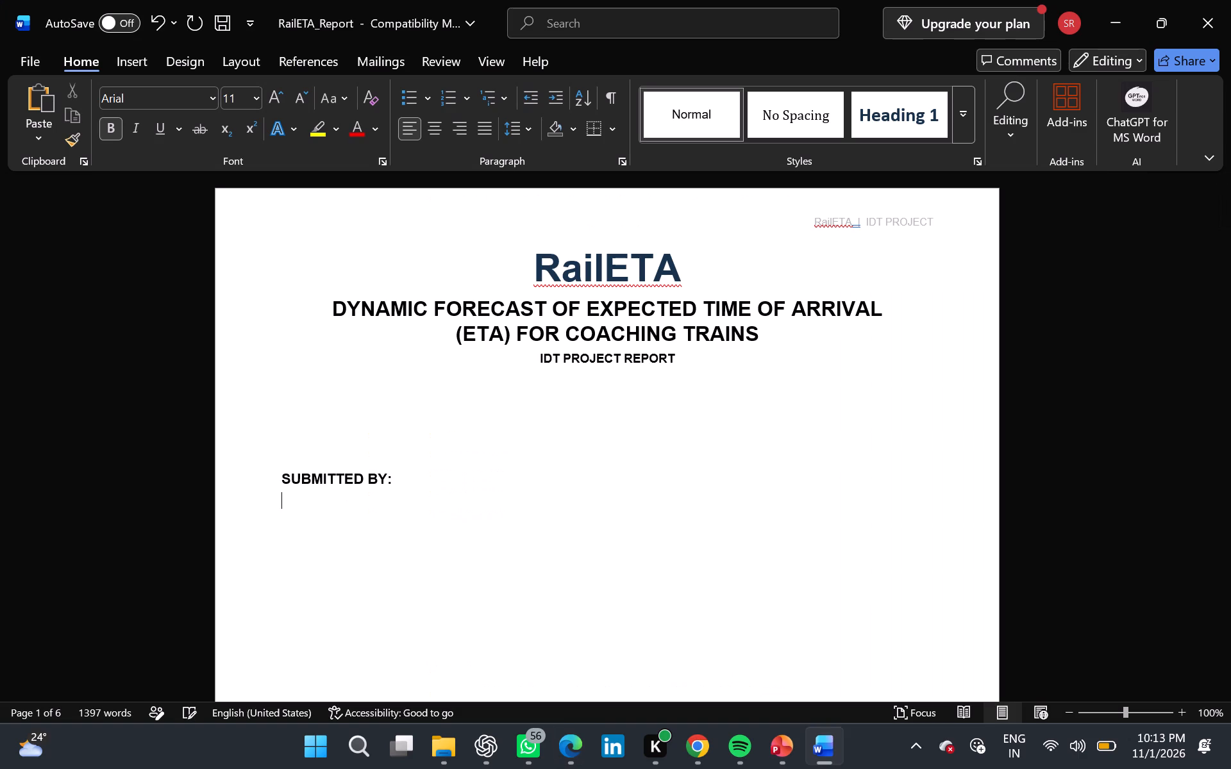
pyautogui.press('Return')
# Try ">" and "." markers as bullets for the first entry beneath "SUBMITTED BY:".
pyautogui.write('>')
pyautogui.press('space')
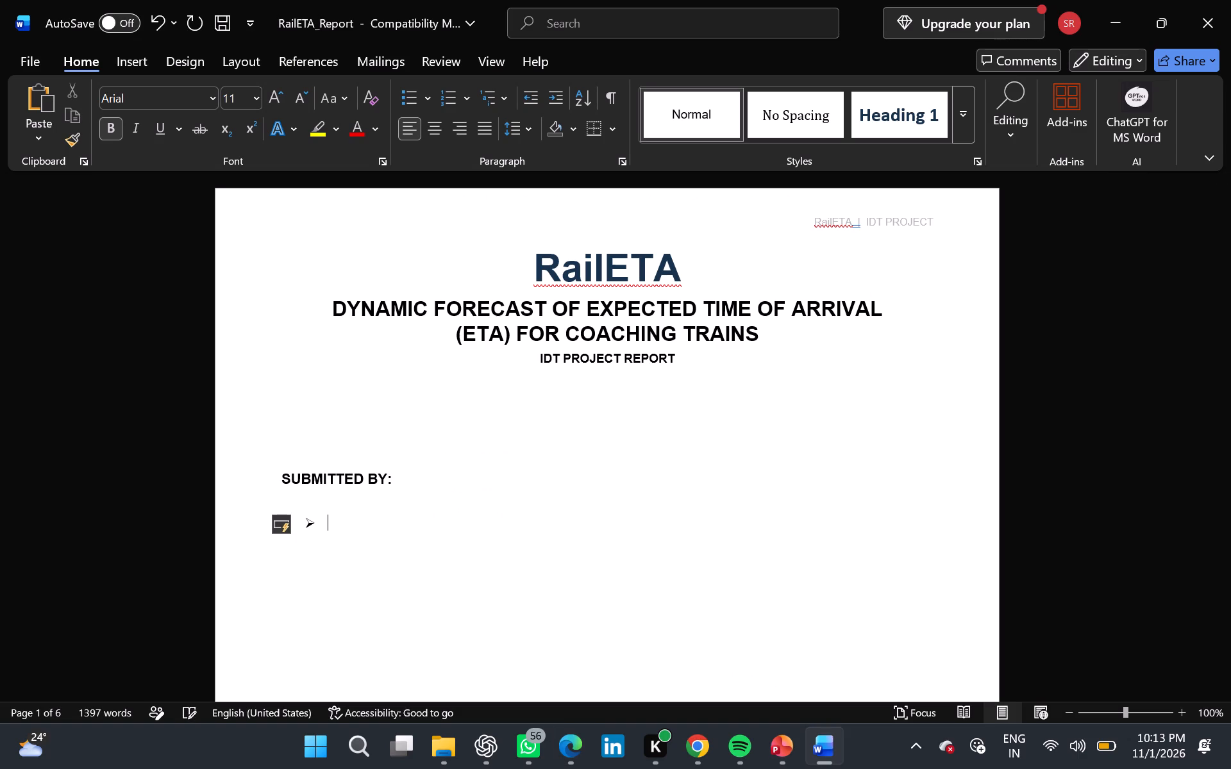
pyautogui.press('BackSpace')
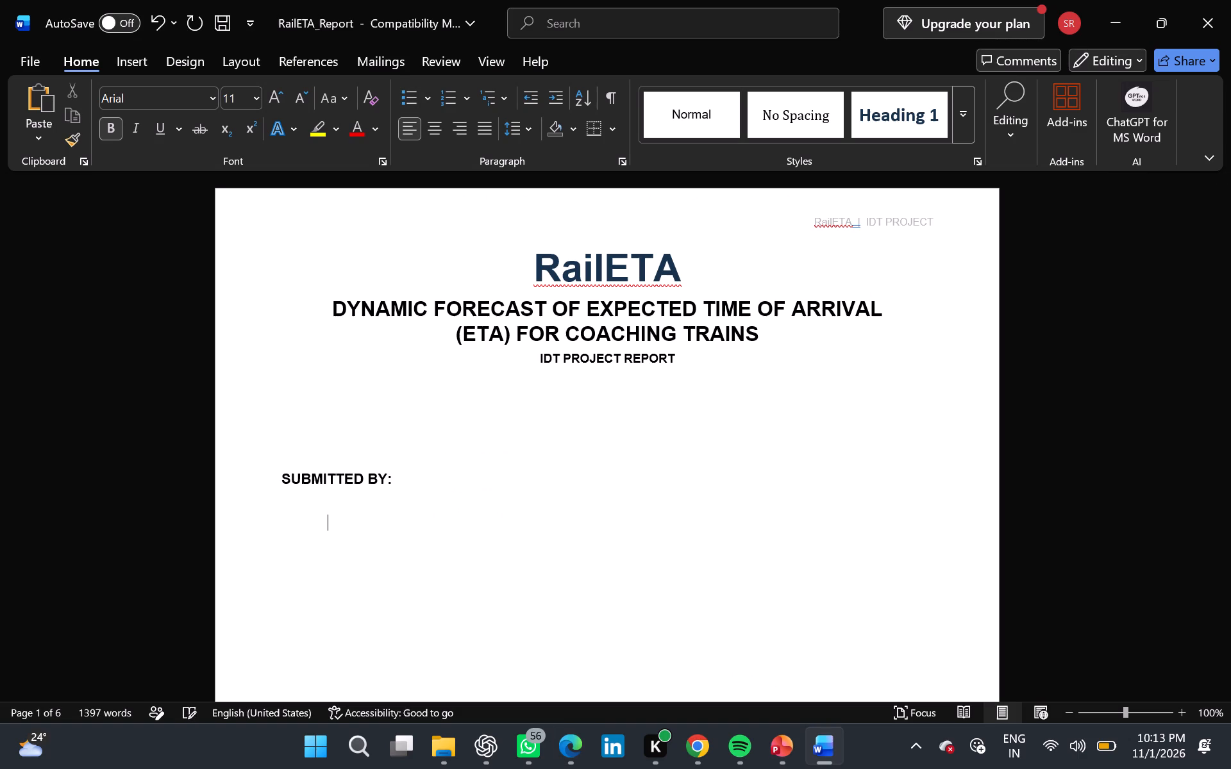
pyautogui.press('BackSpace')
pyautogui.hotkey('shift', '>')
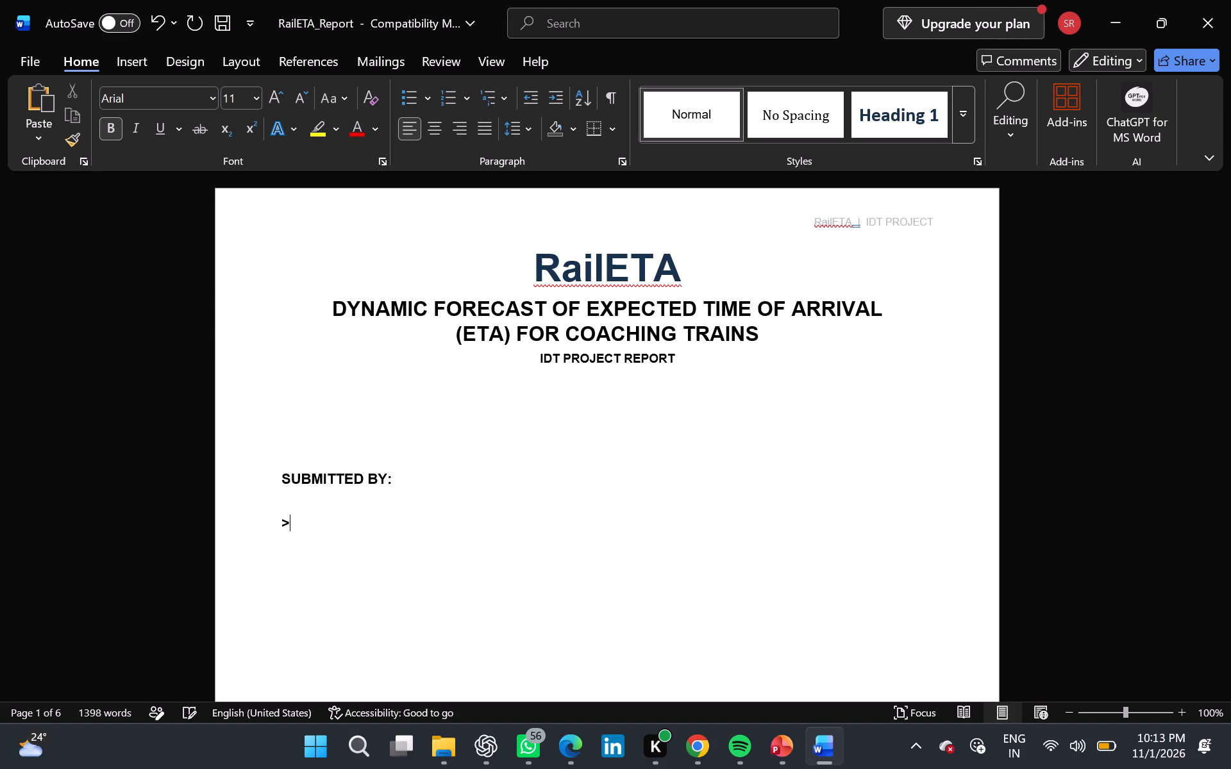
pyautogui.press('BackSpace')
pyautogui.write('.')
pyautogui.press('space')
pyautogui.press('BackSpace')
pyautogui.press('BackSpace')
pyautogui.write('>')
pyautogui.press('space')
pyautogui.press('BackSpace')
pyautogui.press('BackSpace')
# Enter the first team member's name in capitals beneath "SUBMITTED BY:", indented by one tab, in regular 9 pt Arial.
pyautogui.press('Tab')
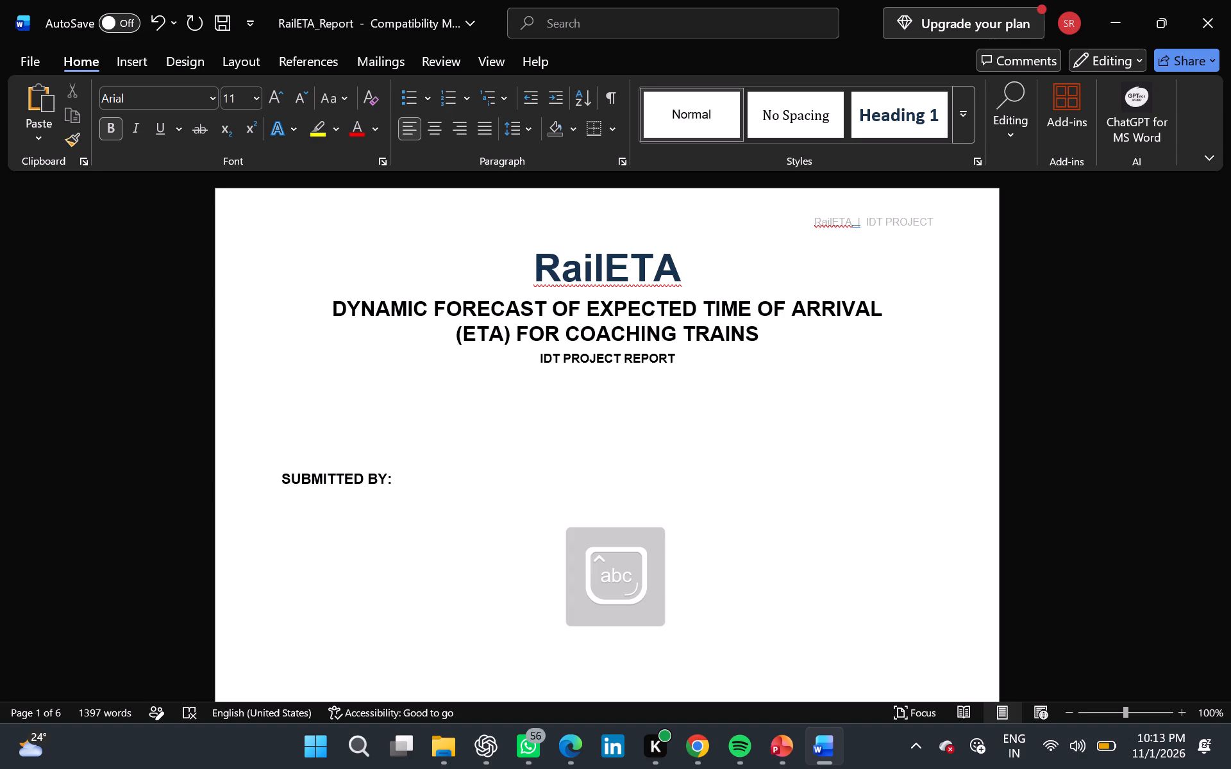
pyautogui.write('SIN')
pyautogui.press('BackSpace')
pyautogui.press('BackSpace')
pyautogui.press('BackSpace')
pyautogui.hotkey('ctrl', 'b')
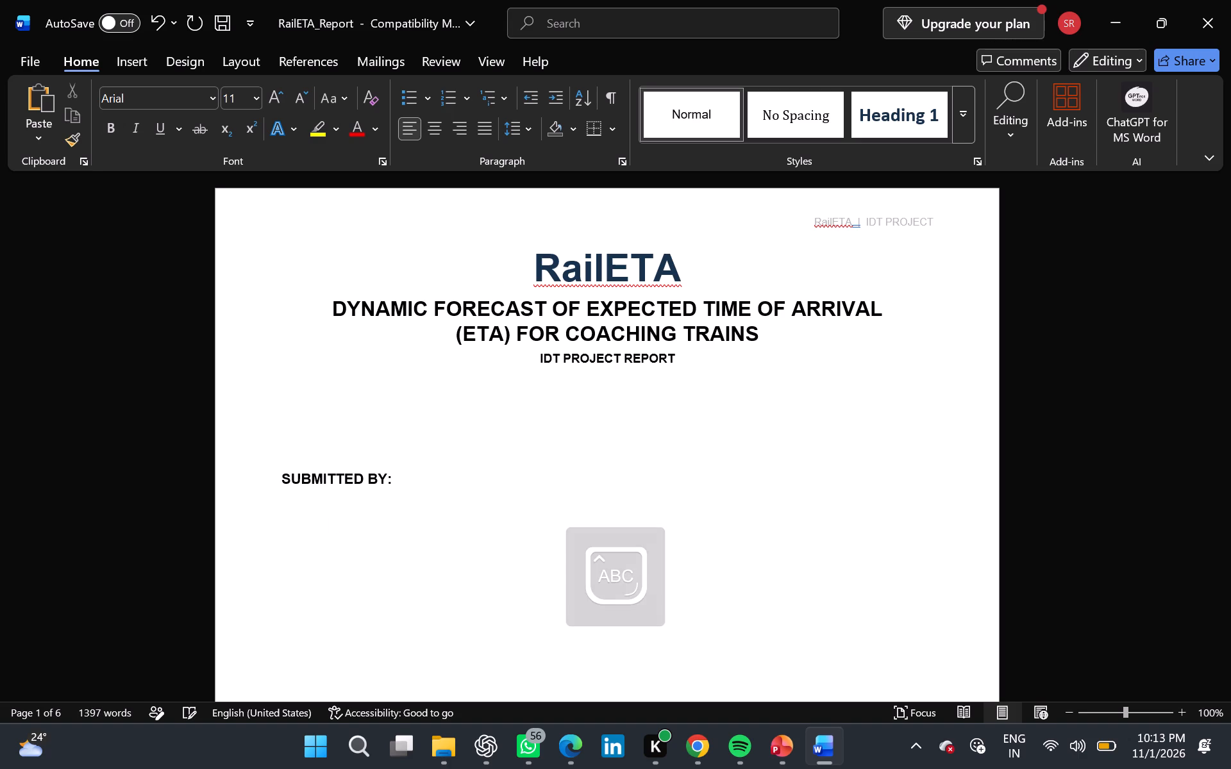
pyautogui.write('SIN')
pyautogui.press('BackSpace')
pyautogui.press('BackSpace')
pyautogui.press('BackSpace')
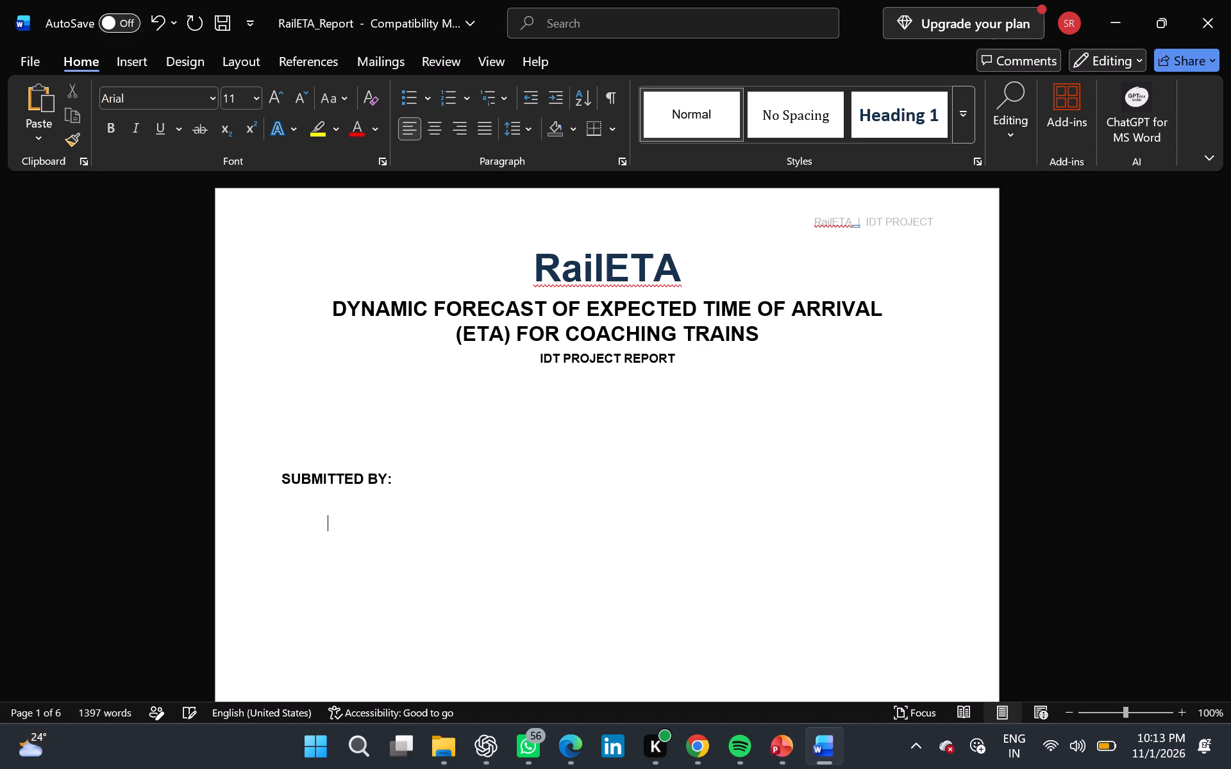
pyautogui.click(302, 95)
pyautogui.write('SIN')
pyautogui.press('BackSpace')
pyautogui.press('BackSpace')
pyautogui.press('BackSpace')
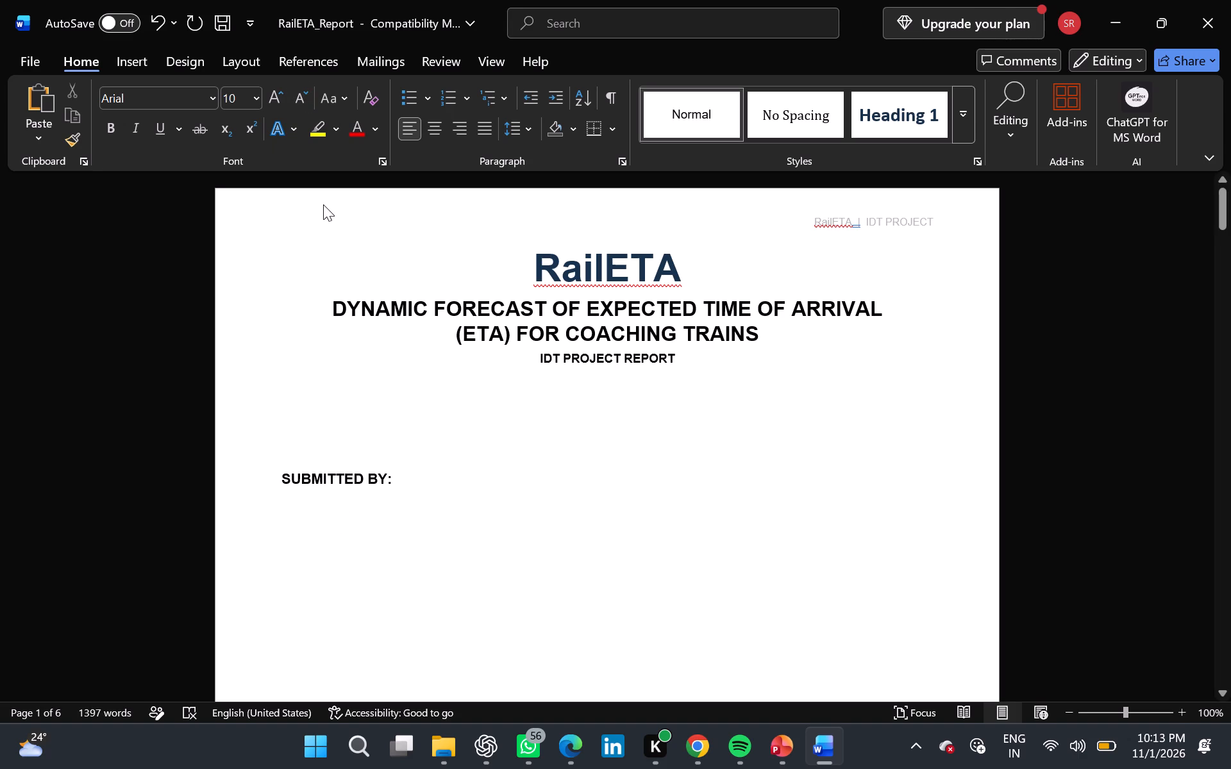
pyautogui.click(301, 91)
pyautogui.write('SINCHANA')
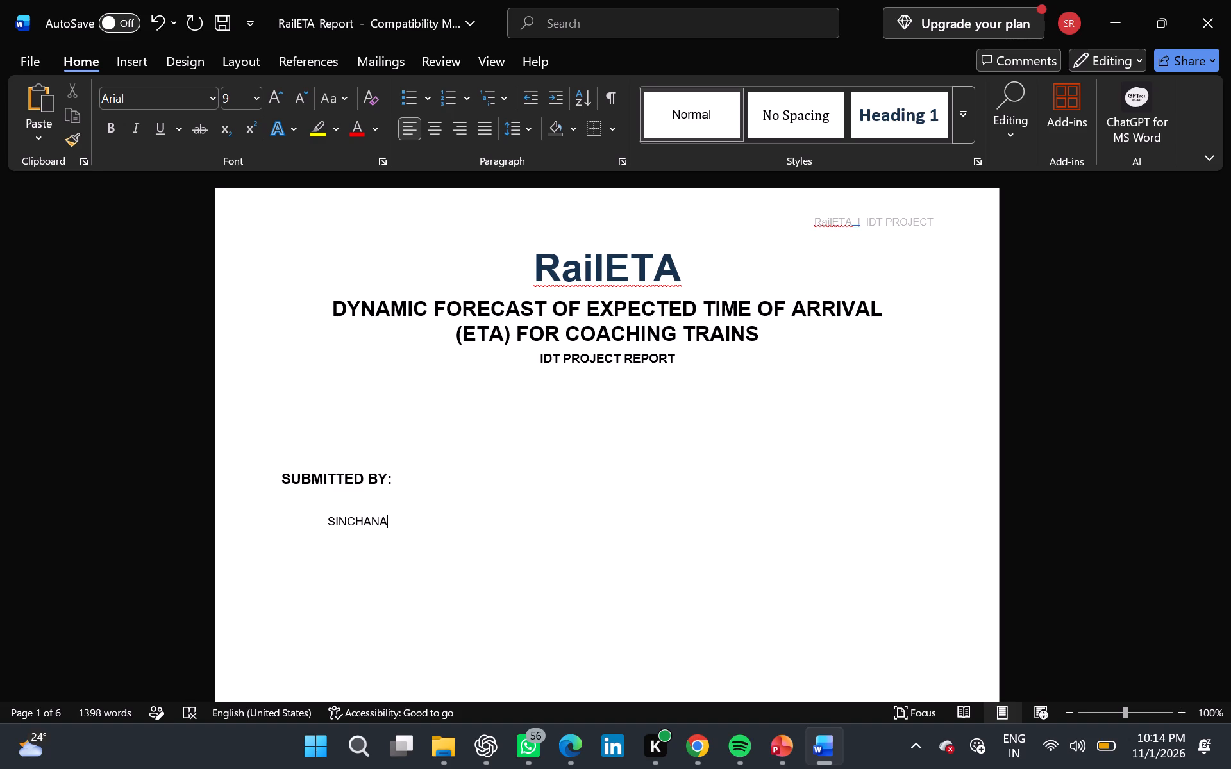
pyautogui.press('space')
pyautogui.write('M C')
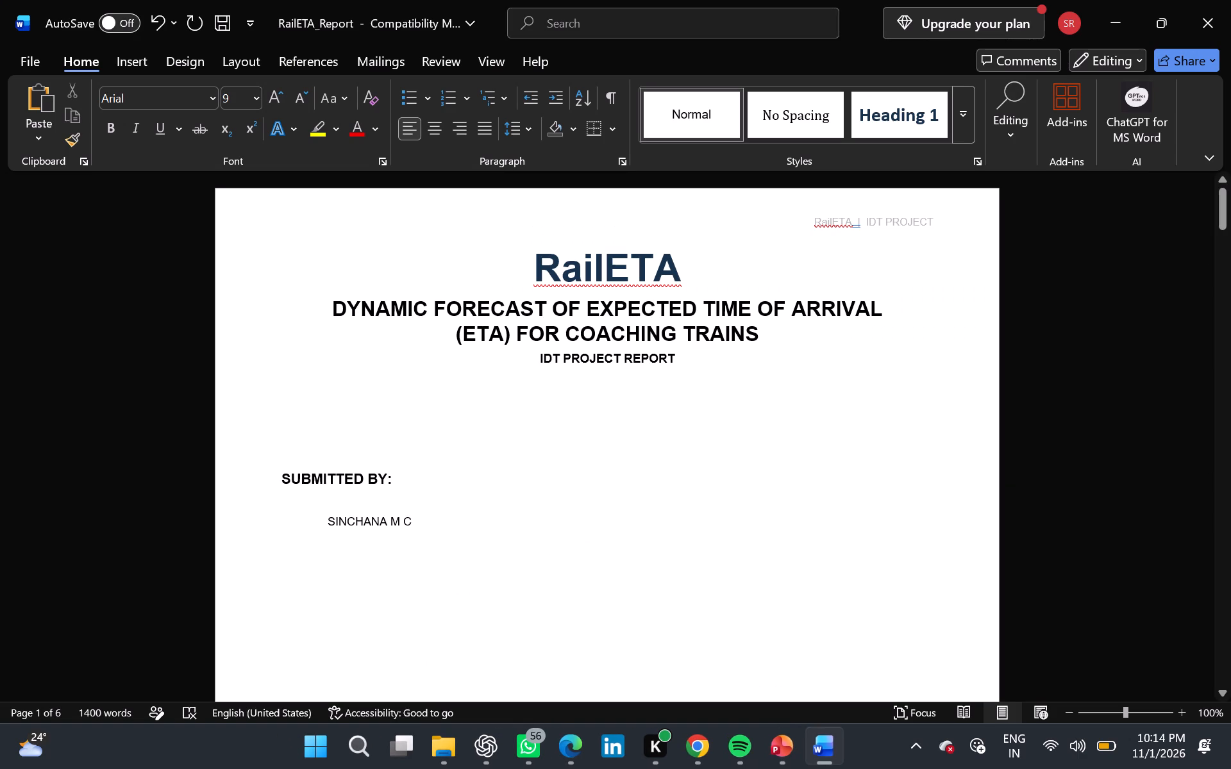
# Append a "|" separator and the registration number to the first team member's line under SUBMITTED BY.
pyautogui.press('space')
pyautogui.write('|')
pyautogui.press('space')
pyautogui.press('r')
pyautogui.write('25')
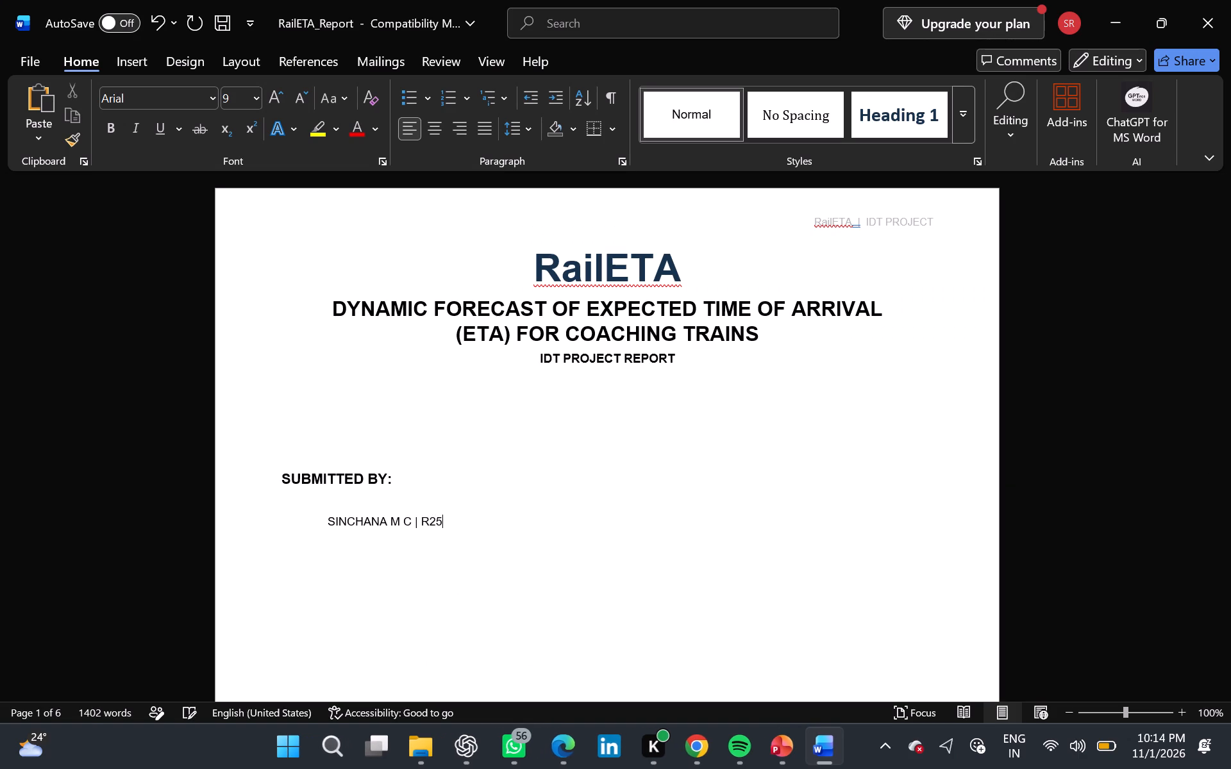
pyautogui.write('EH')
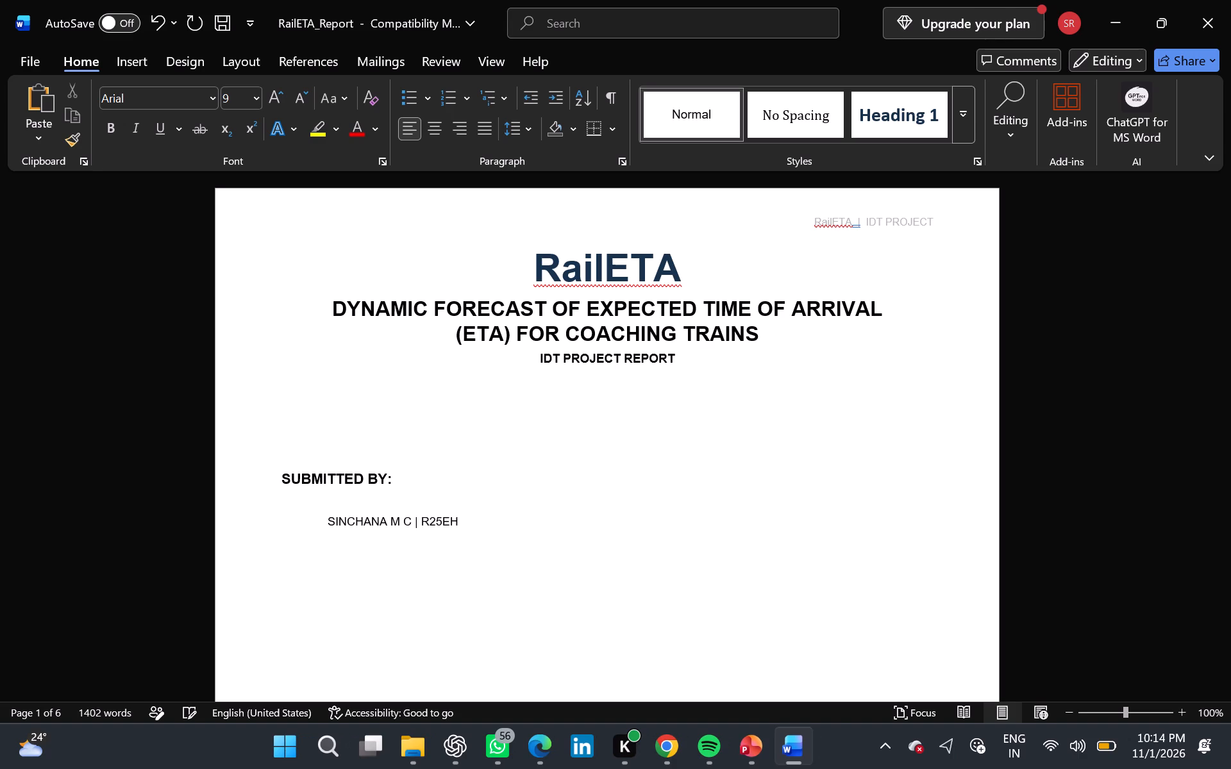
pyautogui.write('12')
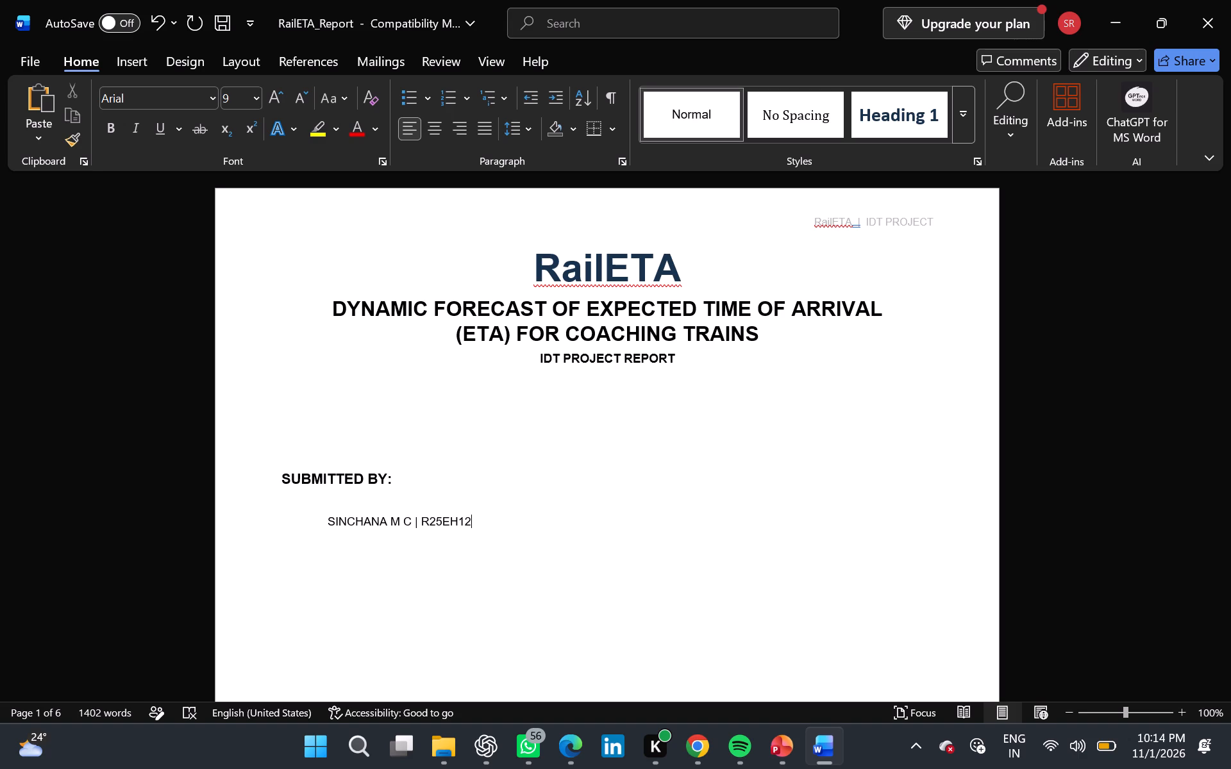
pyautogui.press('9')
# Add the second team member's name and registration number on a new indented line, with spaces and a "|" aligned under the separator above.
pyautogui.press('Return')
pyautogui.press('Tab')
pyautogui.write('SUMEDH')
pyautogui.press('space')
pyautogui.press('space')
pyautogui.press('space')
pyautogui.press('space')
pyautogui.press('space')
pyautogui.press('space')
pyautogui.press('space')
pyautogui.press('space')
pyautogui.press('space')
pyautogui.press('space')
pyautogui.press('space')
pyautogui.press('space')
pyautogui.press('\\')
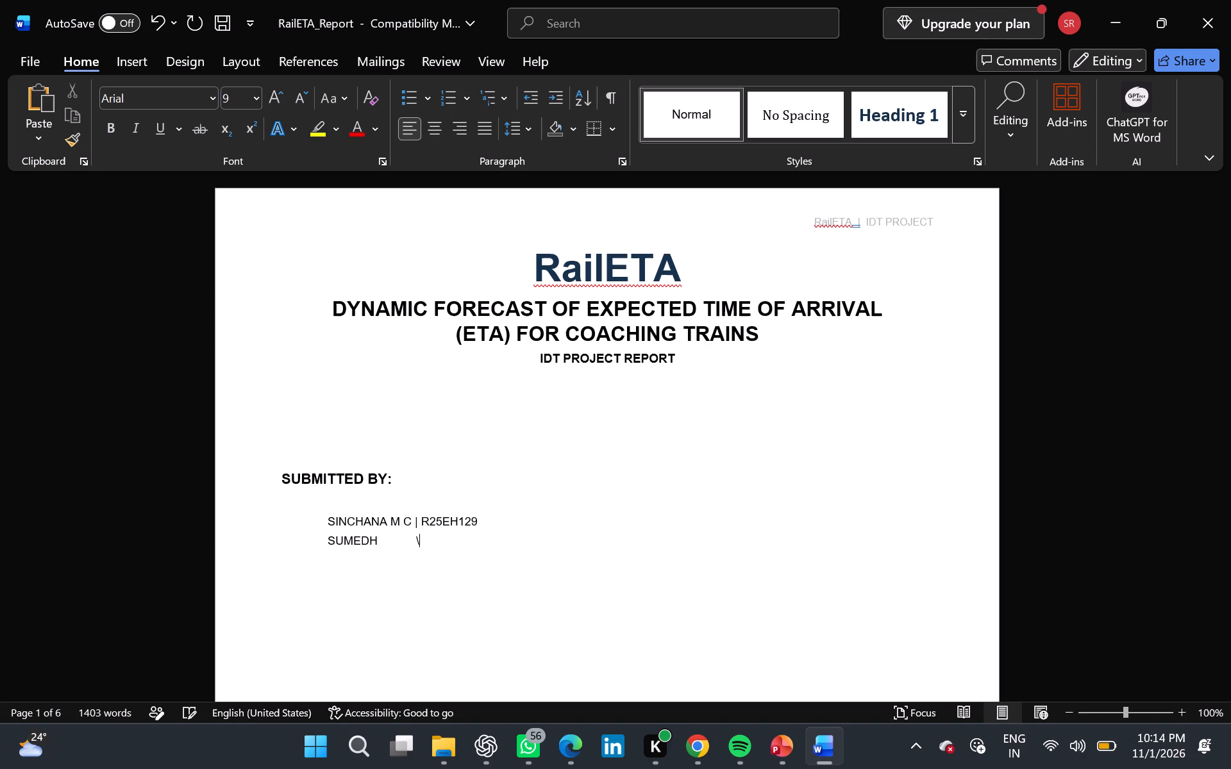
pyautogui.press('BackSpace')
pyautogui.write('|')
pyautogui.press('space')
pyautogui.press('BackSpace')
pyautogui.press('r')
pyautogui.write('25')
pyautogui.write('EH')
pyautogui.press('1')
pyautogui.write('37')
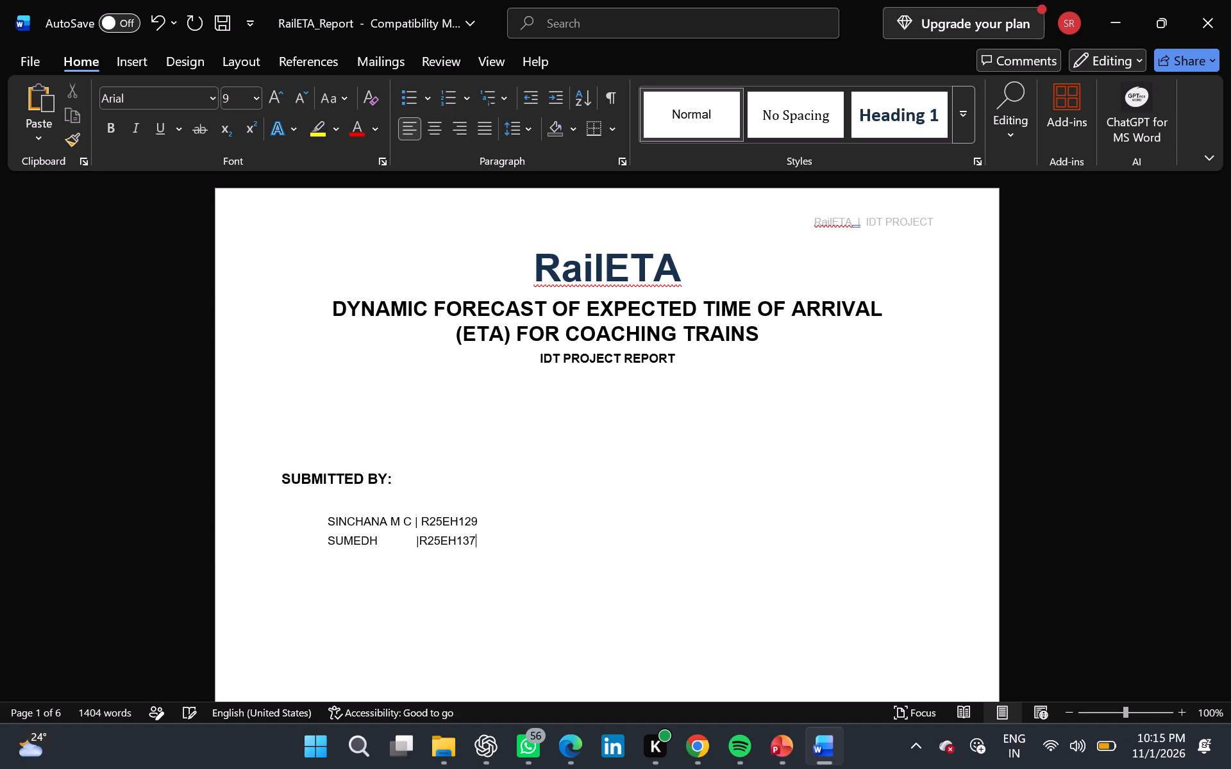
# Add the third team member's name and registration number, separated by "|", on a new indented line under SUBMITTED BY.
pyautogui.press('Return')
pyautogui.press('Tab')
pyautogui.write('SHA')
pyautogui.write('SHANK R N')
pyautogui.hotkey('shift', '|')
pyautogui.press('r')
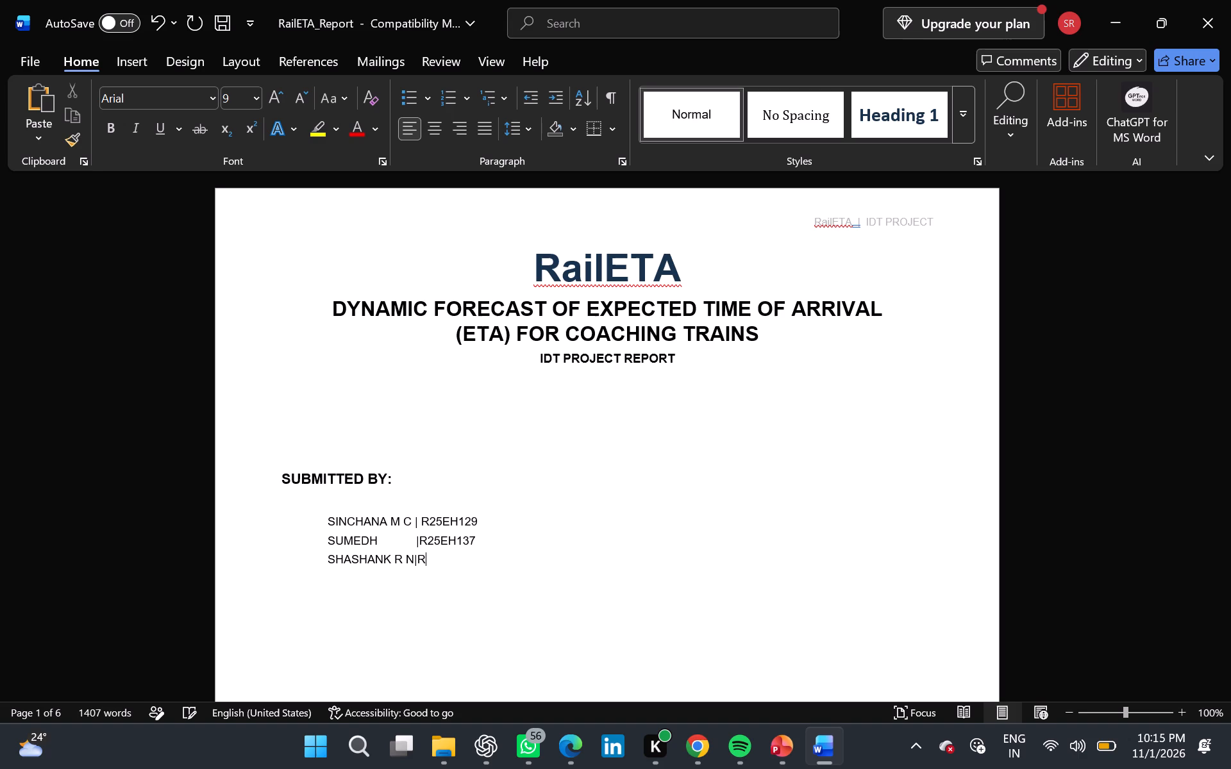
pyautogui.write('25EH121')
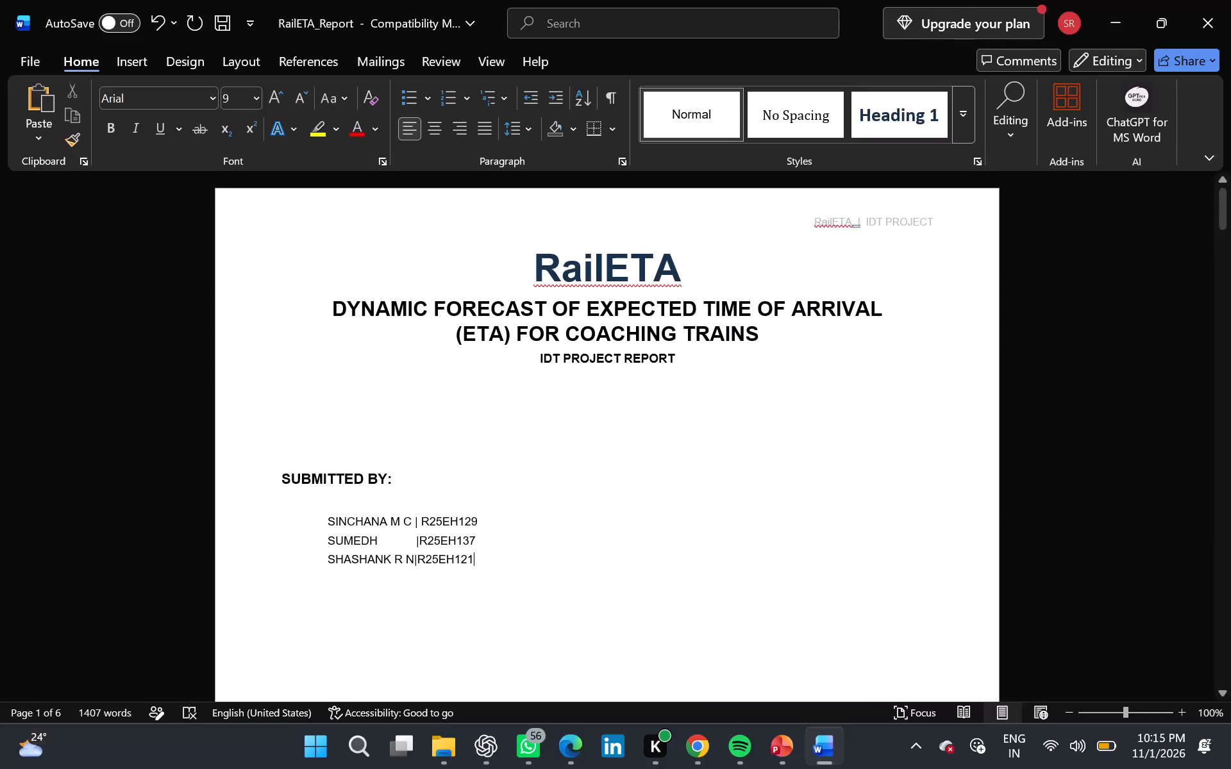
# Add spaces around the "|" separators in the first two team member lines so that the separators align.
pyautogui.click(415, 524)
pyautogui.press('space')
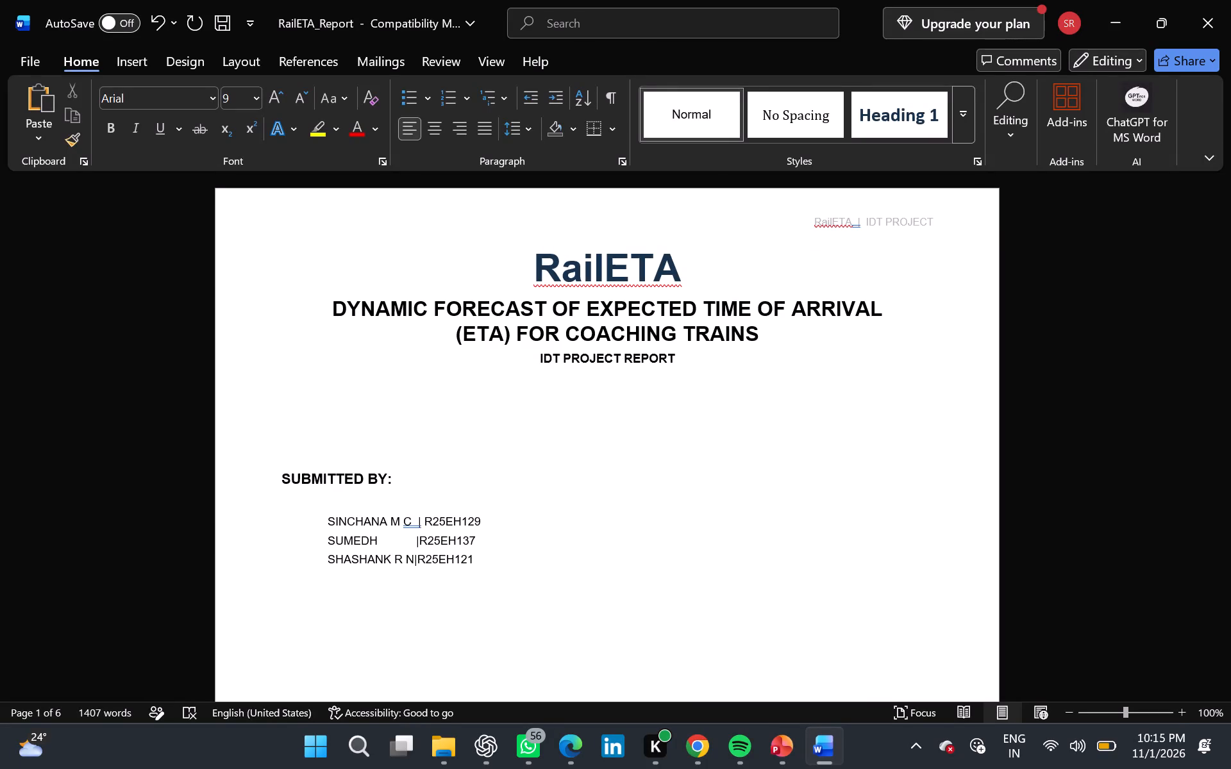
pyautogui.click(414, 538)
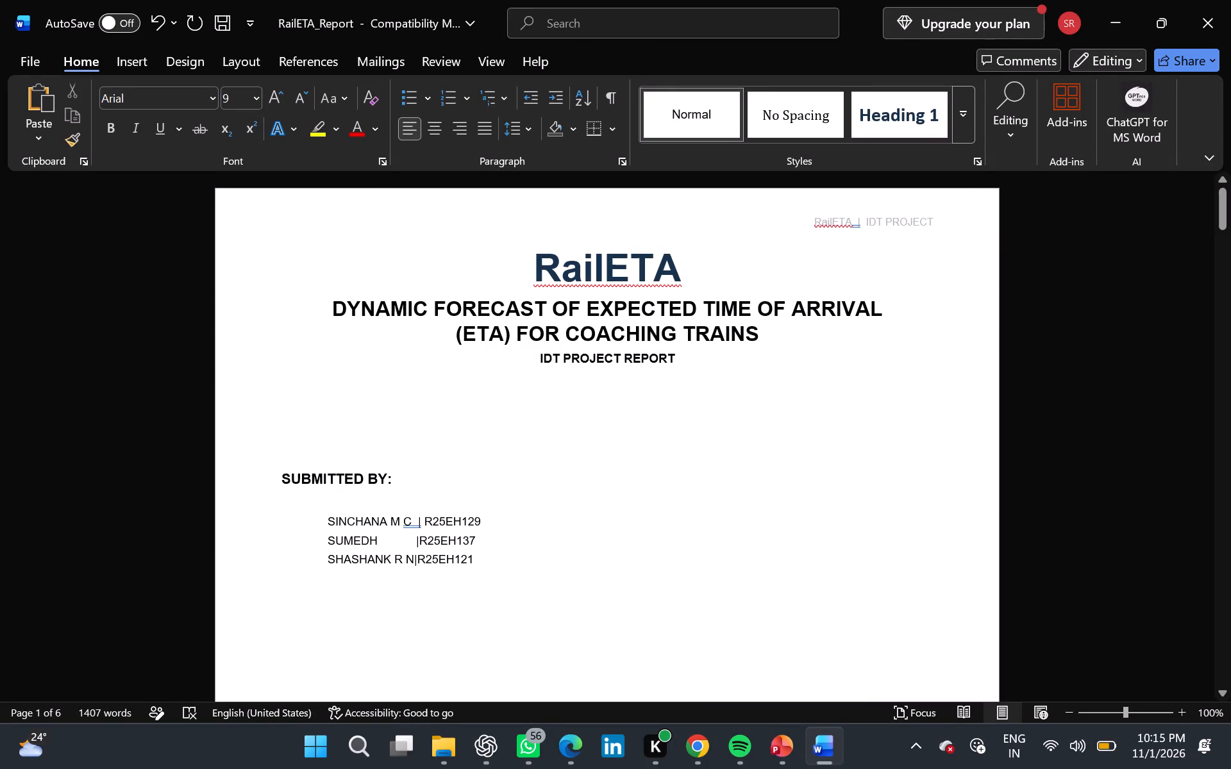
pyautogui.click(417, 514)
pyautogui.click(417, 516)
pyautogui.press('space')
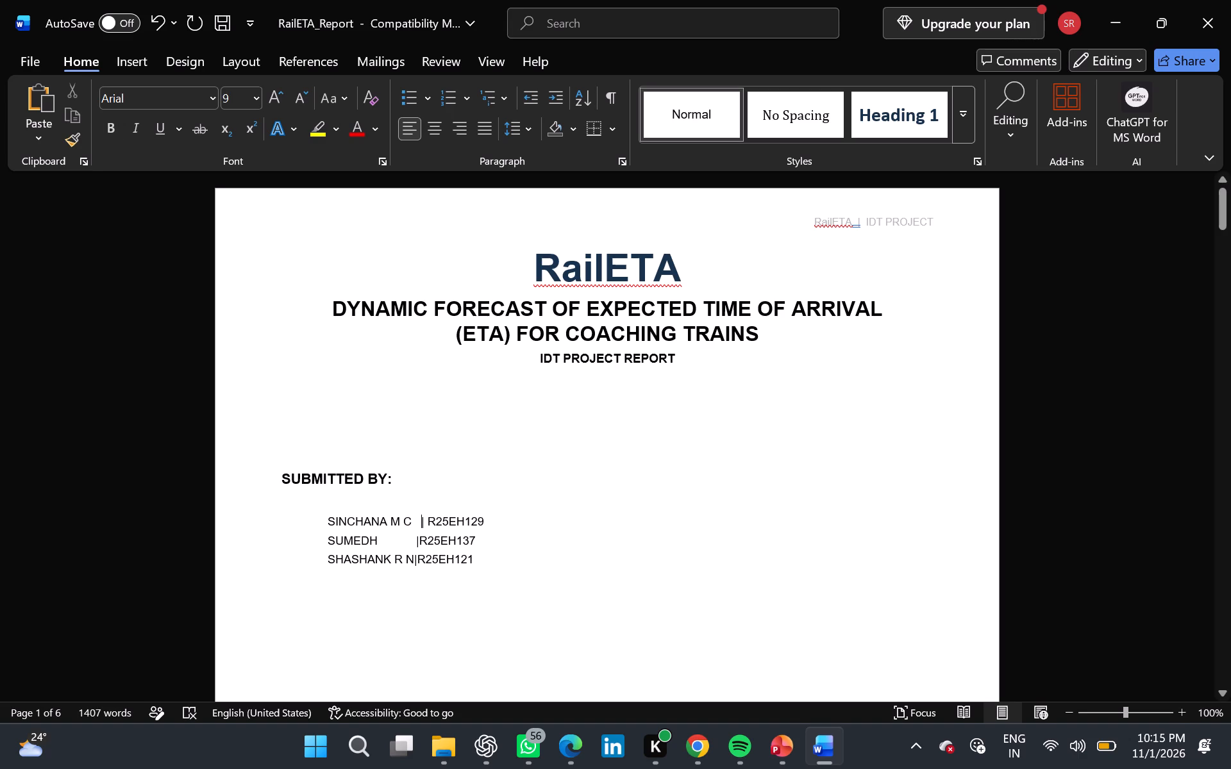
pyautogui.click(413, 539)
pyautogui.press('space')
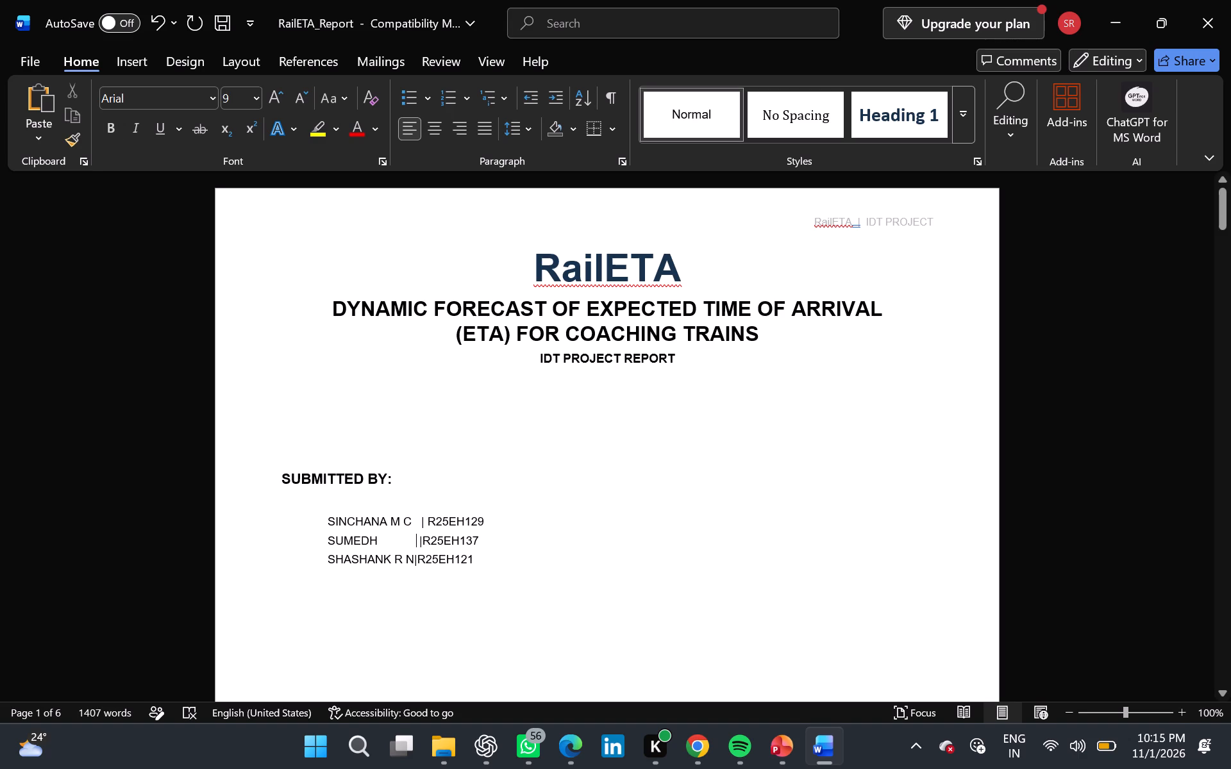
pyautogui.click(424, 540)
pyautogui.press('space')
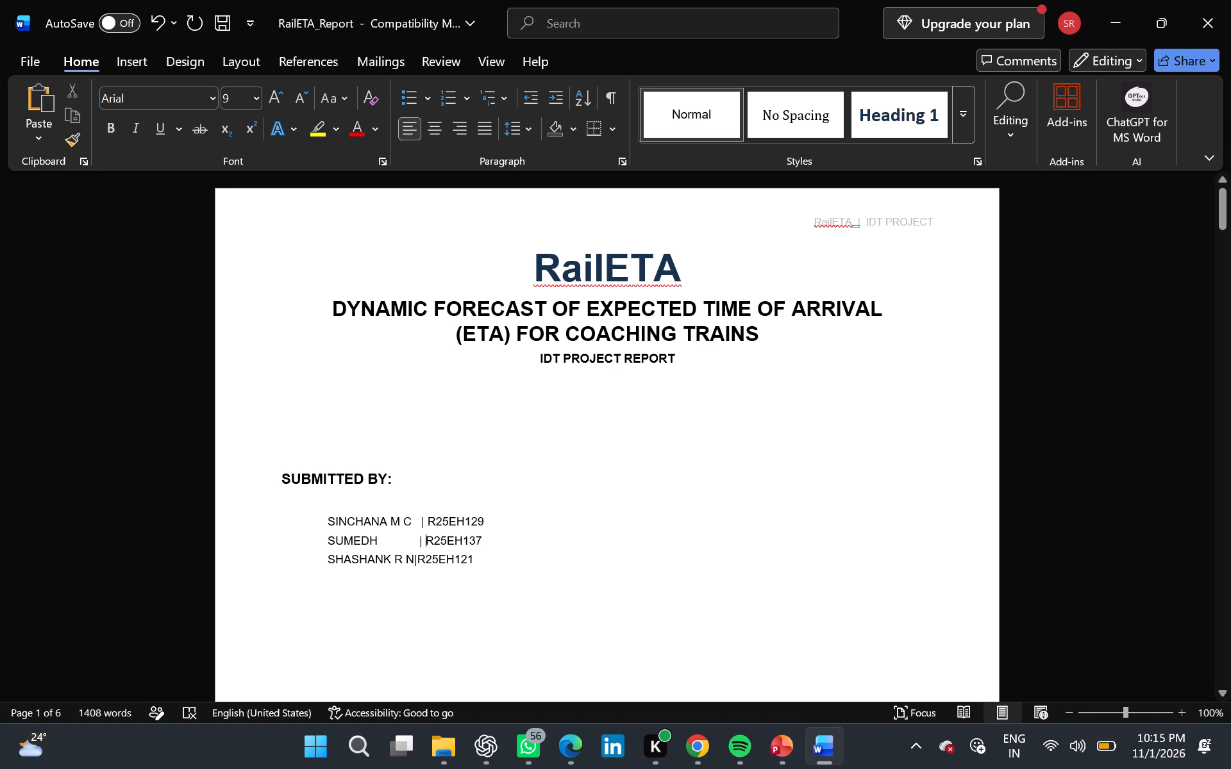
pyautogui.click(413, 542)
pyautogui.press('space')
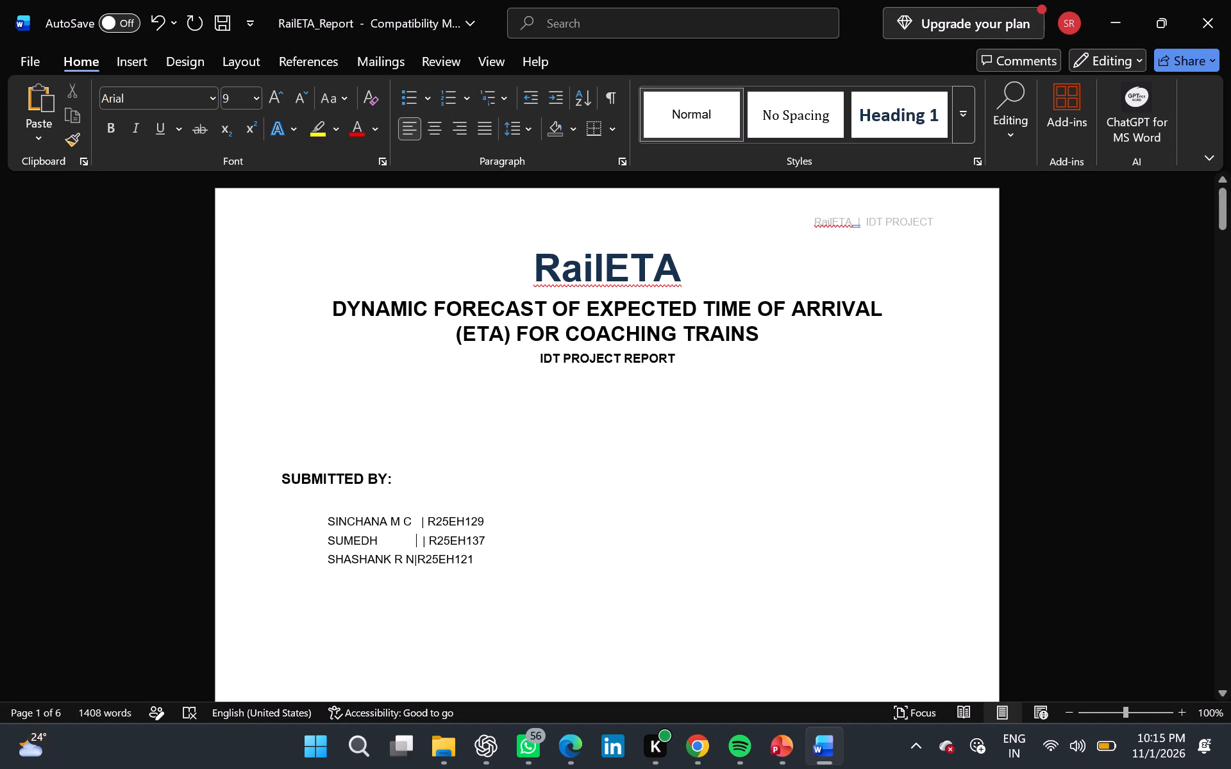
# Space out the third team member's "|" separator so it aligns with the two lines above.
pyautogui.click(415, 559)
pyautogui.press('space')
pyautogui.press('Right')
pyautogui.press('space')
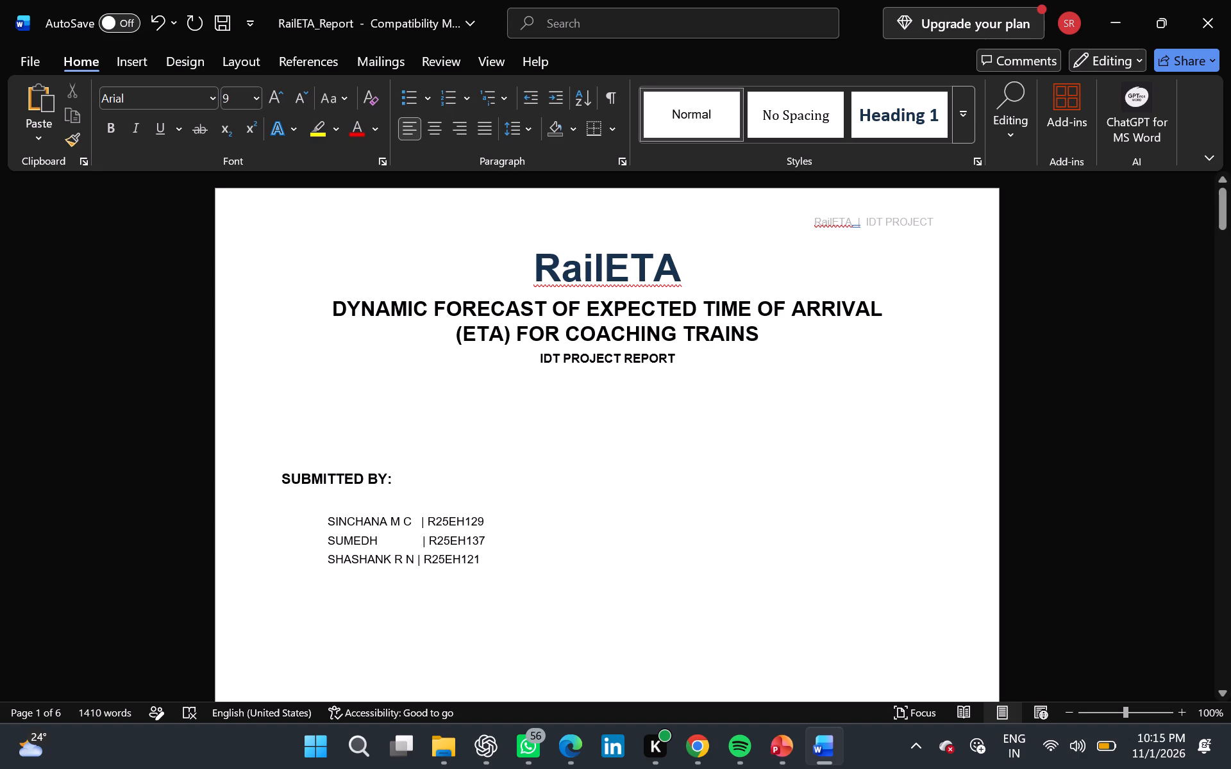
pyautogui.click(417, 558)
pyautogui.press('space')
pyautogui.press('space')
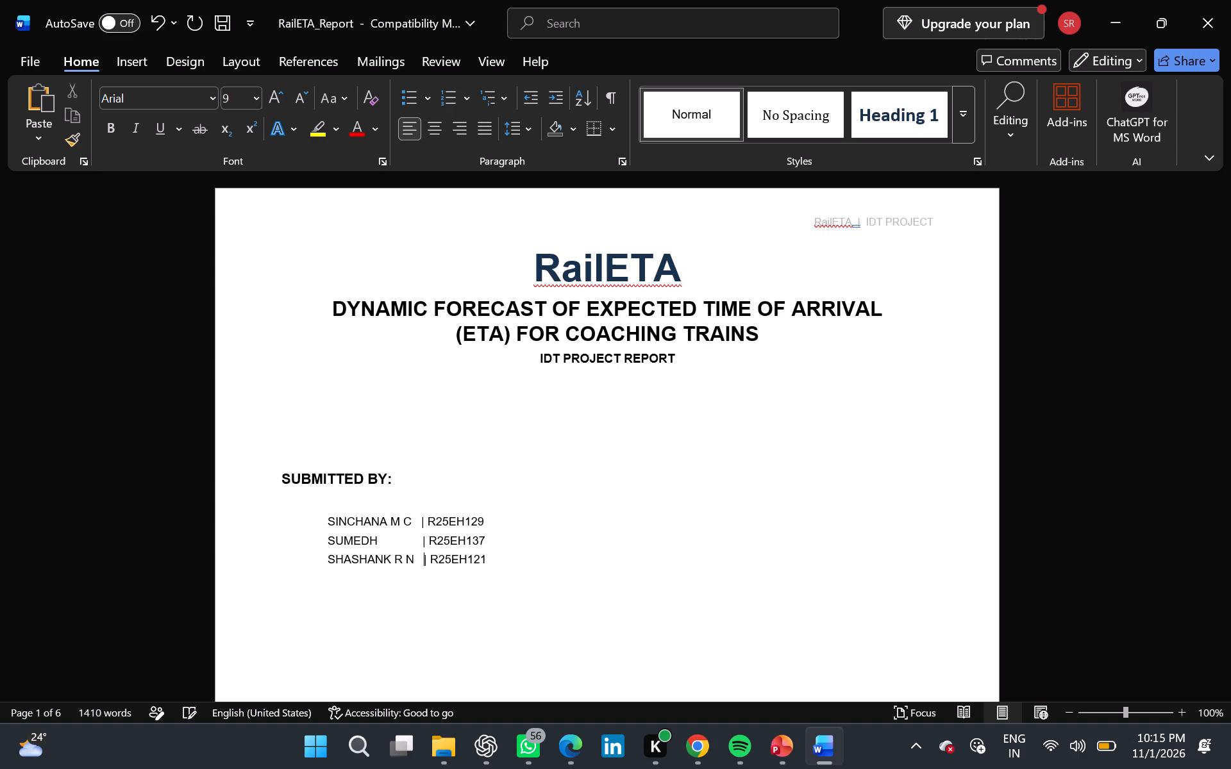
pyautogui.click(414, 586)
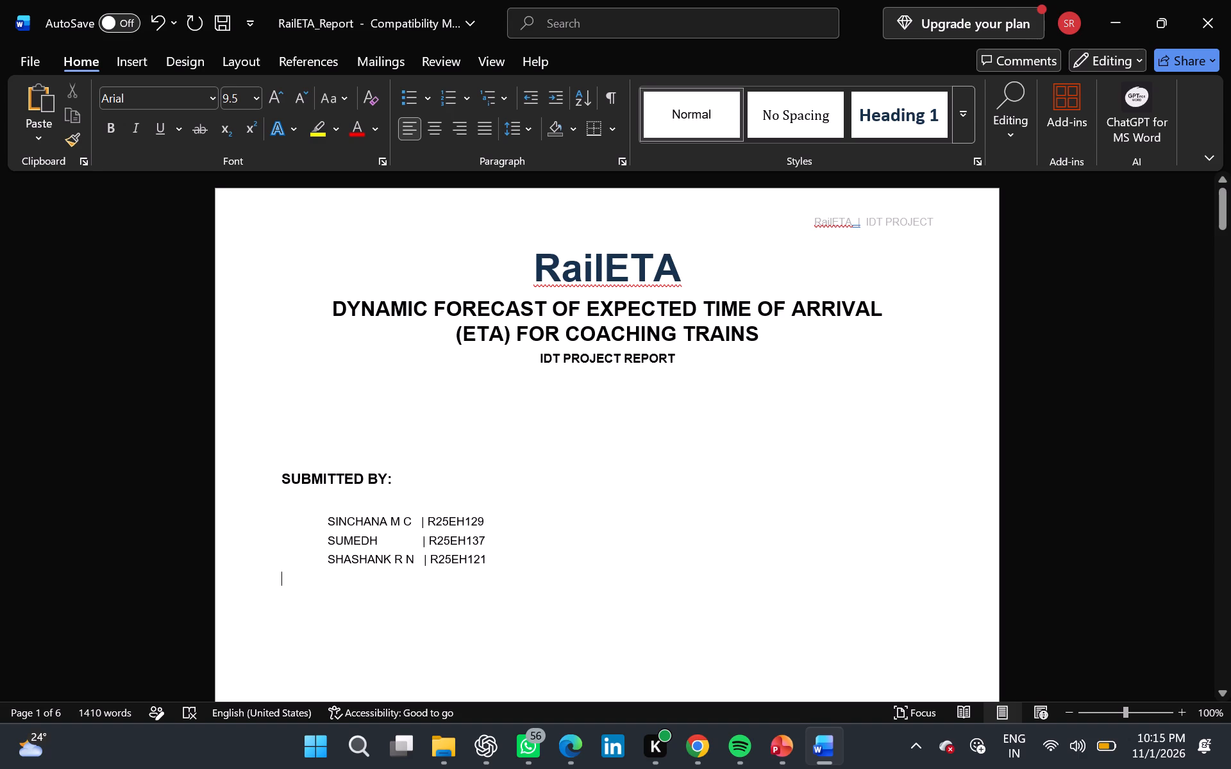
pyautogui.click(427, 558)
pyautogui.press('Left')
pyautogui.press('BackSpace')
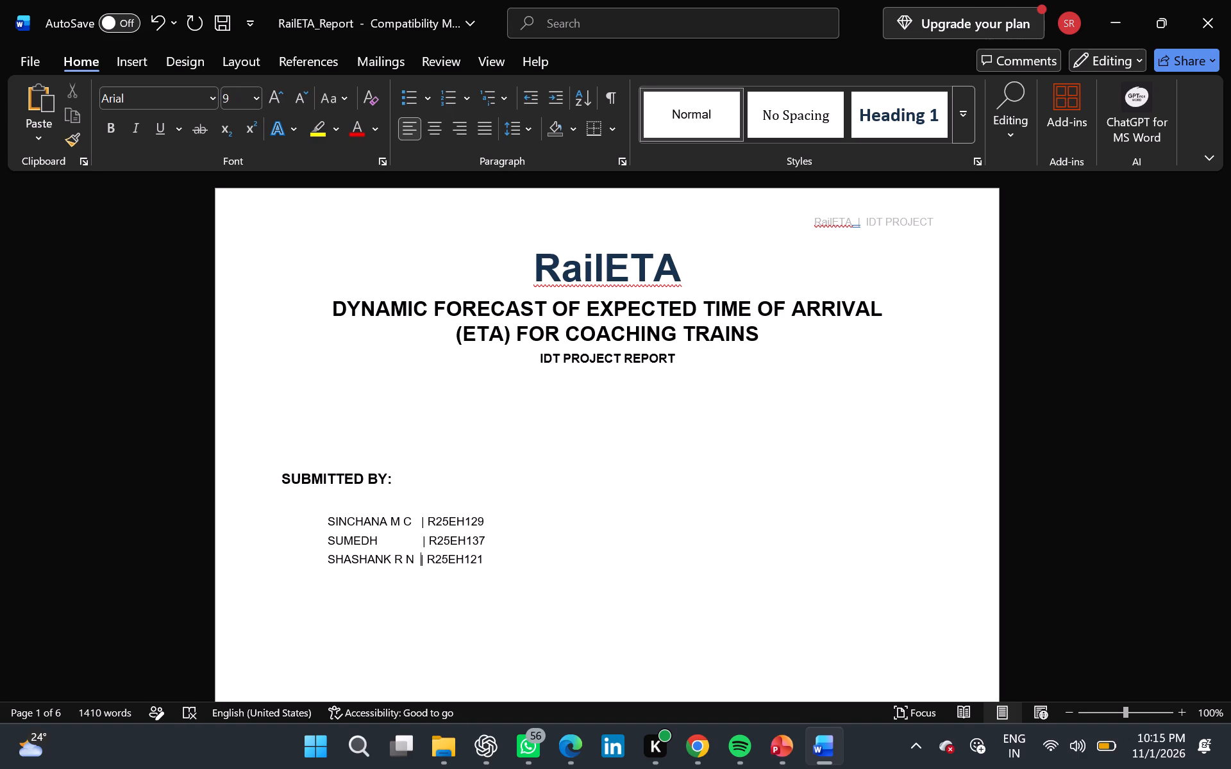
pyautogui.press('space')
pyautogui.click(686, 533)
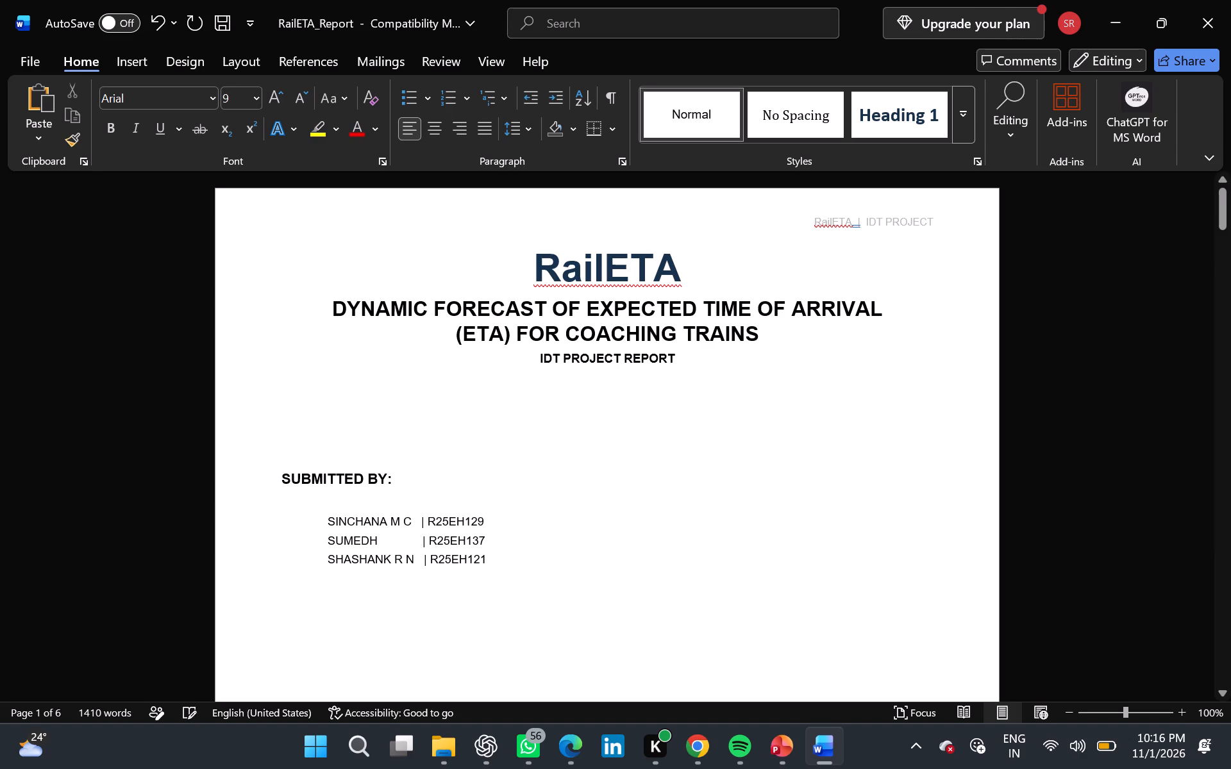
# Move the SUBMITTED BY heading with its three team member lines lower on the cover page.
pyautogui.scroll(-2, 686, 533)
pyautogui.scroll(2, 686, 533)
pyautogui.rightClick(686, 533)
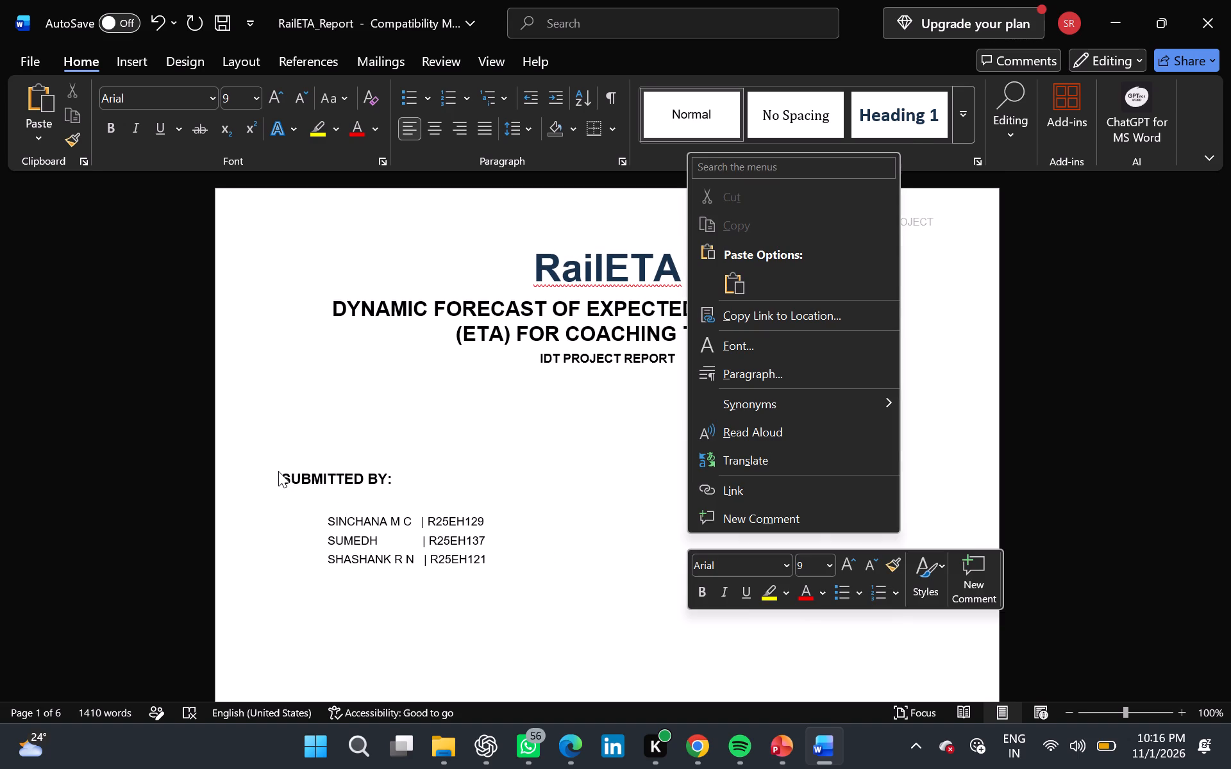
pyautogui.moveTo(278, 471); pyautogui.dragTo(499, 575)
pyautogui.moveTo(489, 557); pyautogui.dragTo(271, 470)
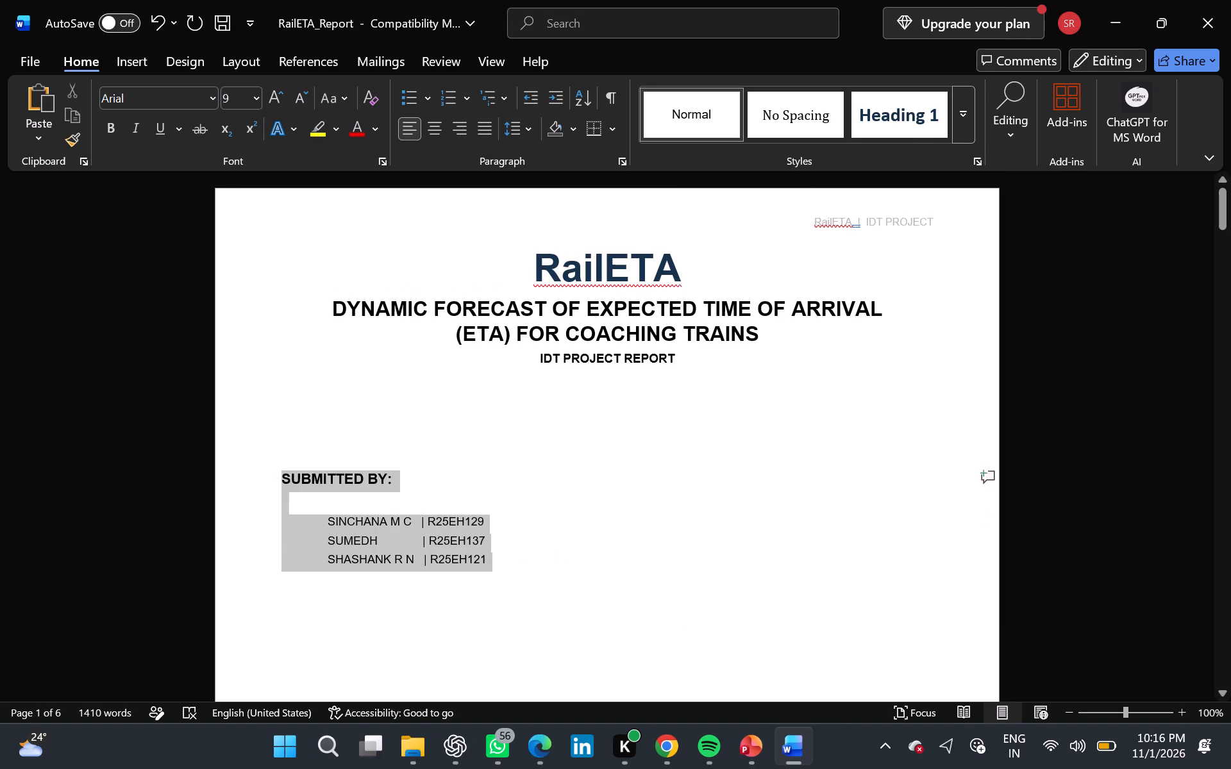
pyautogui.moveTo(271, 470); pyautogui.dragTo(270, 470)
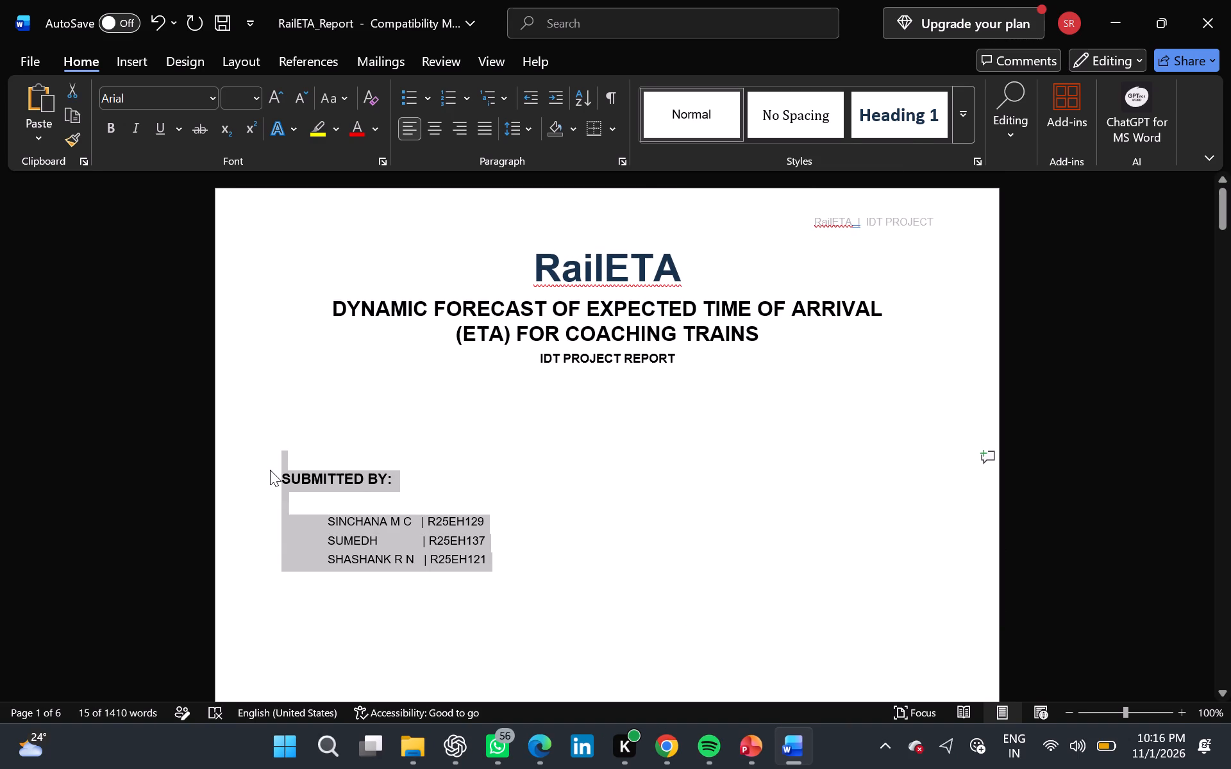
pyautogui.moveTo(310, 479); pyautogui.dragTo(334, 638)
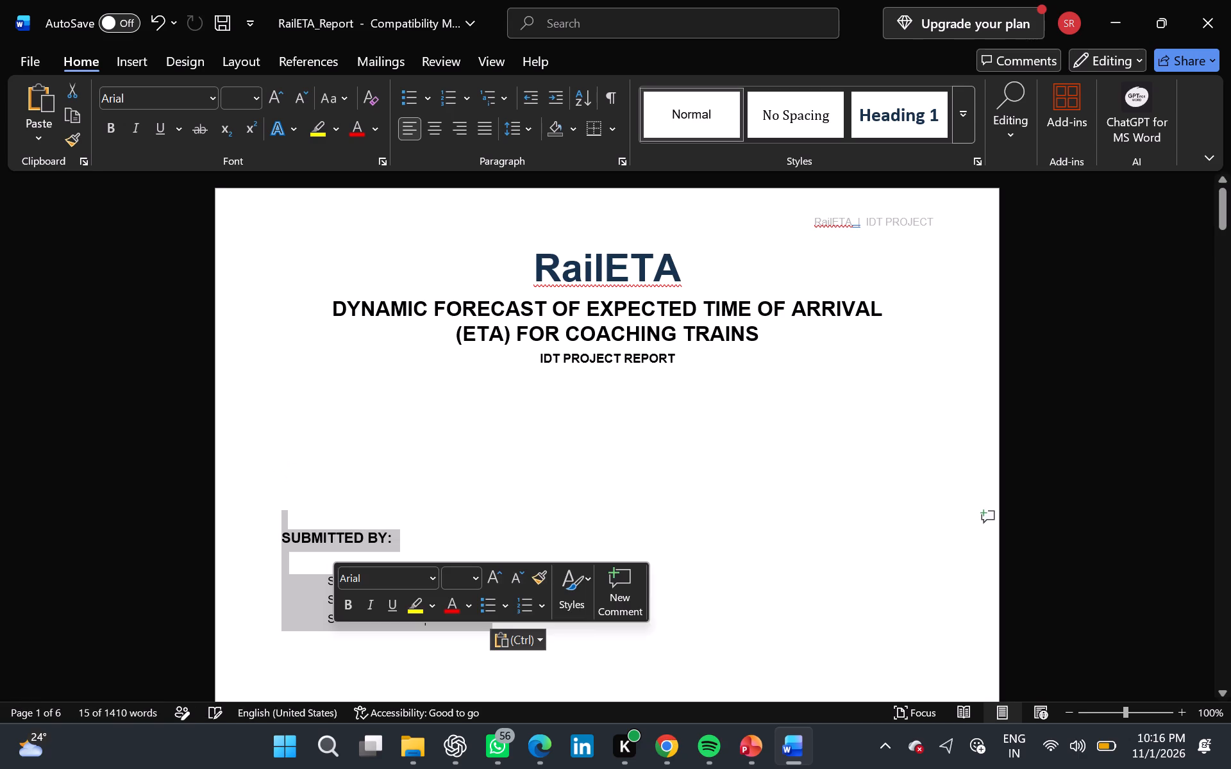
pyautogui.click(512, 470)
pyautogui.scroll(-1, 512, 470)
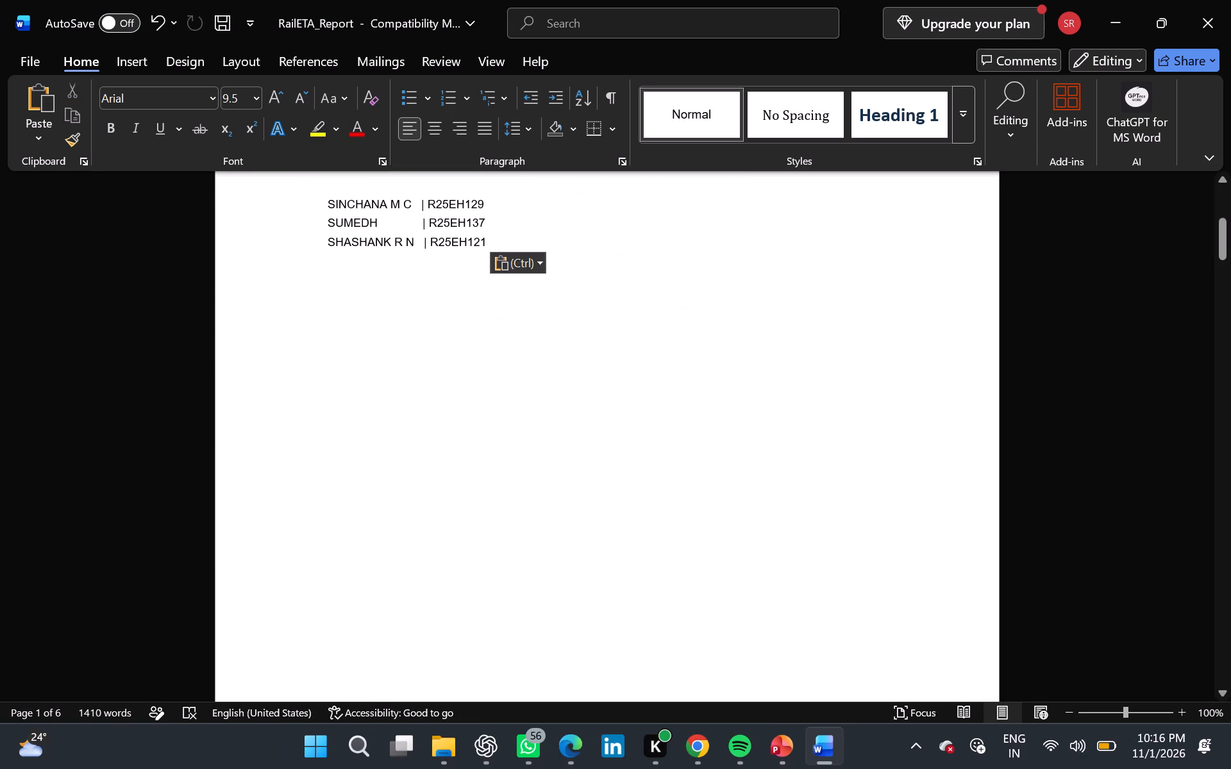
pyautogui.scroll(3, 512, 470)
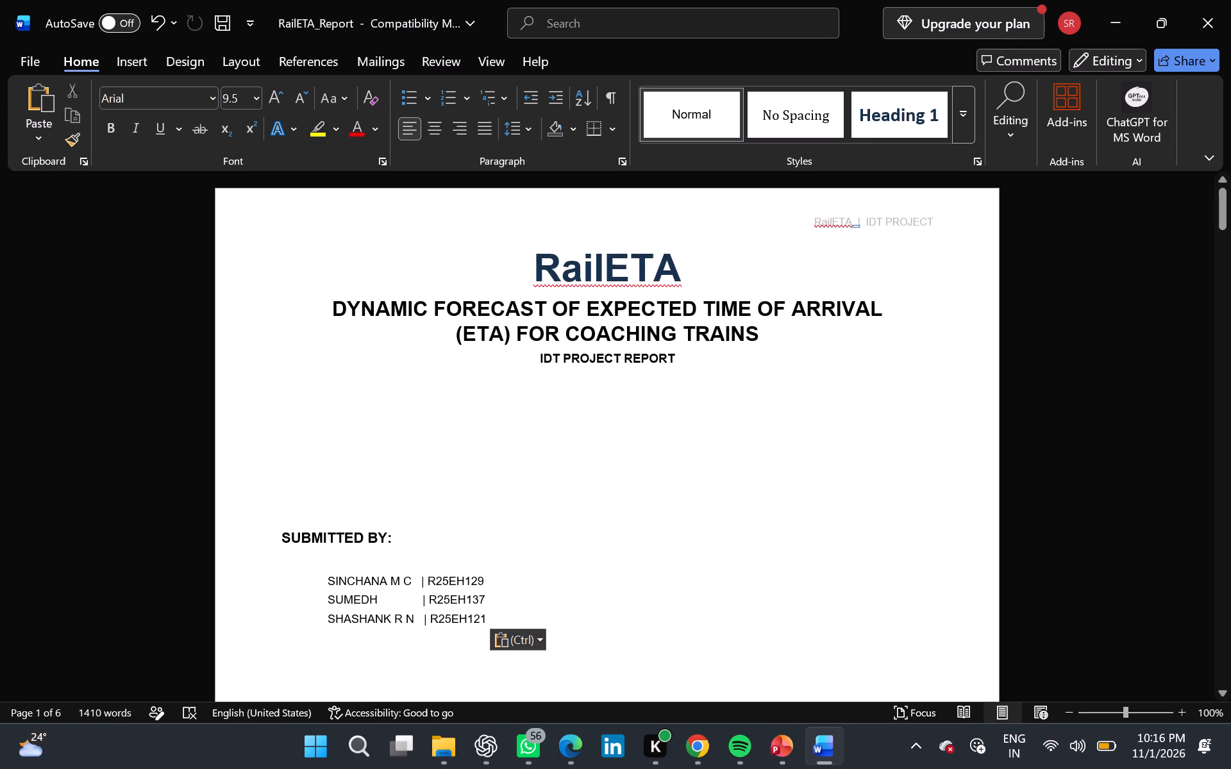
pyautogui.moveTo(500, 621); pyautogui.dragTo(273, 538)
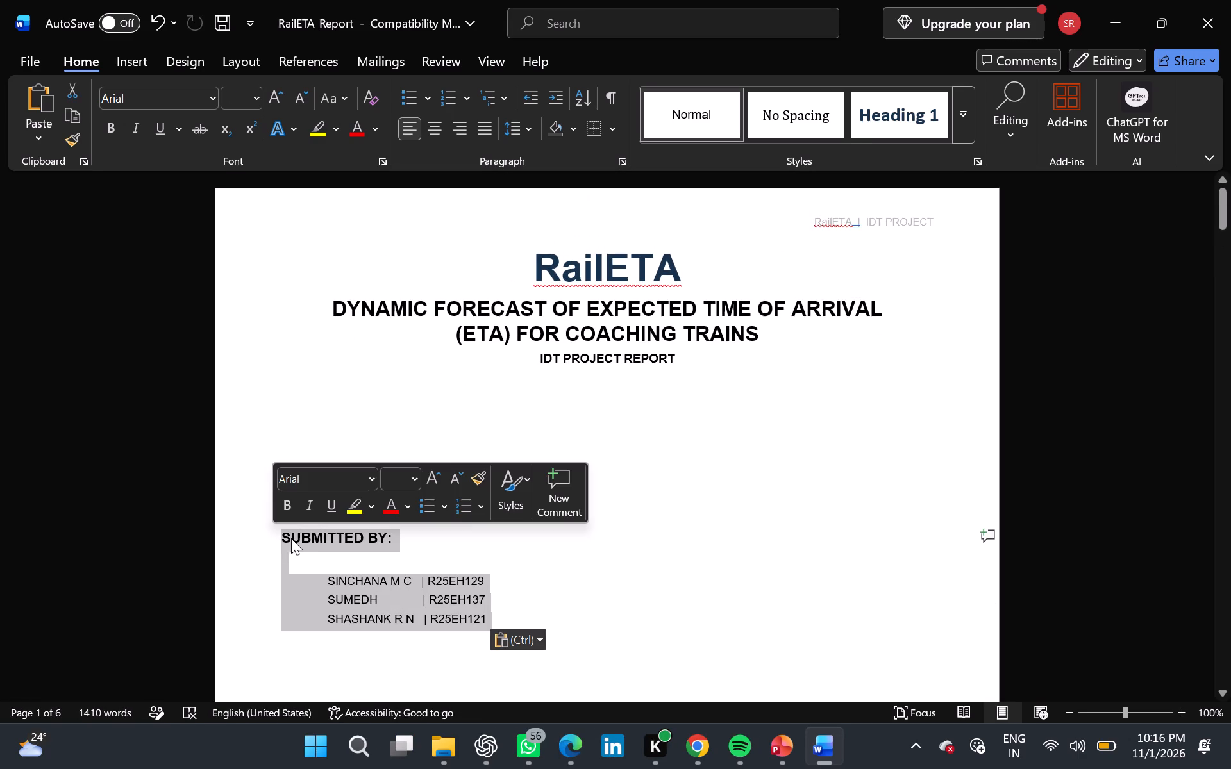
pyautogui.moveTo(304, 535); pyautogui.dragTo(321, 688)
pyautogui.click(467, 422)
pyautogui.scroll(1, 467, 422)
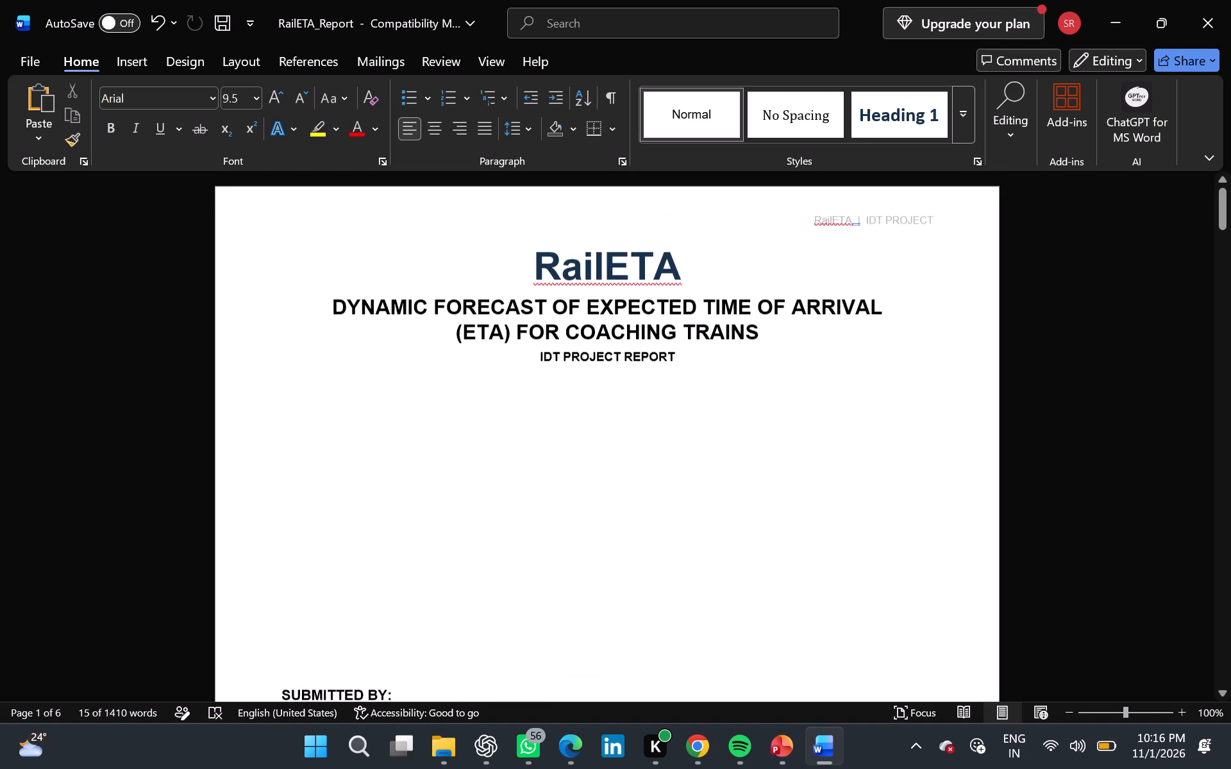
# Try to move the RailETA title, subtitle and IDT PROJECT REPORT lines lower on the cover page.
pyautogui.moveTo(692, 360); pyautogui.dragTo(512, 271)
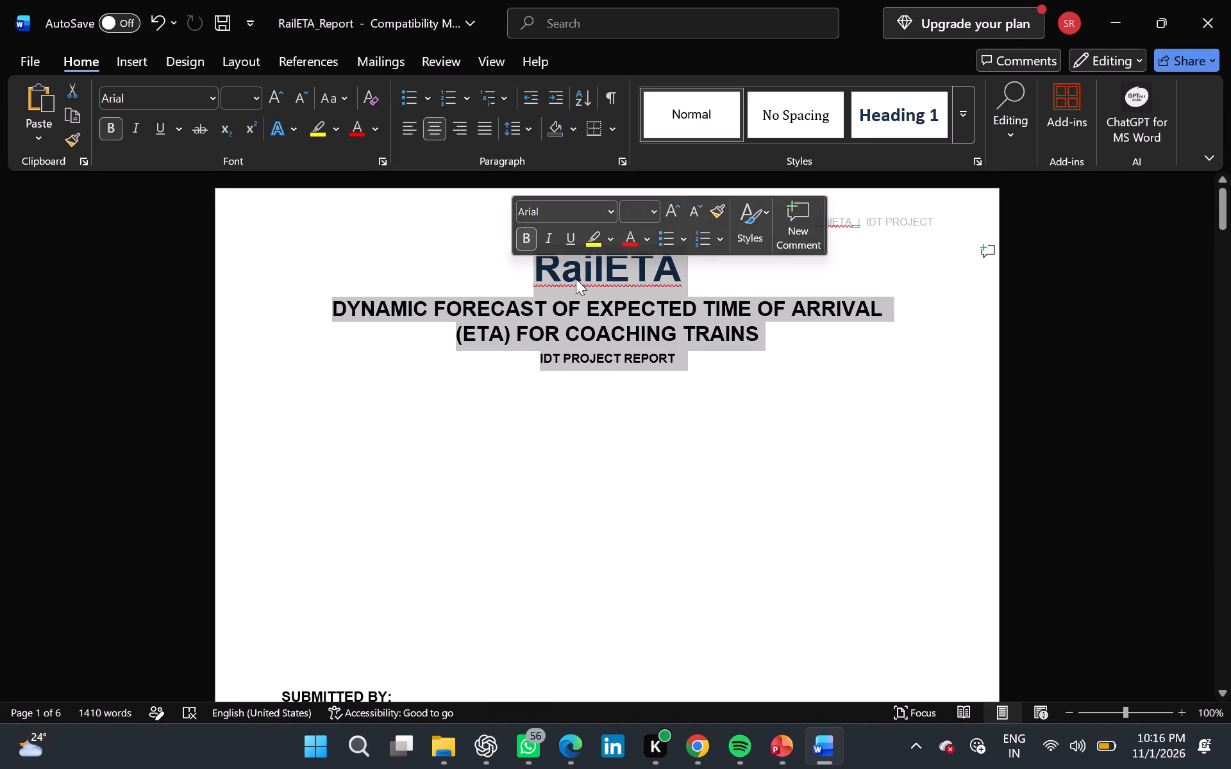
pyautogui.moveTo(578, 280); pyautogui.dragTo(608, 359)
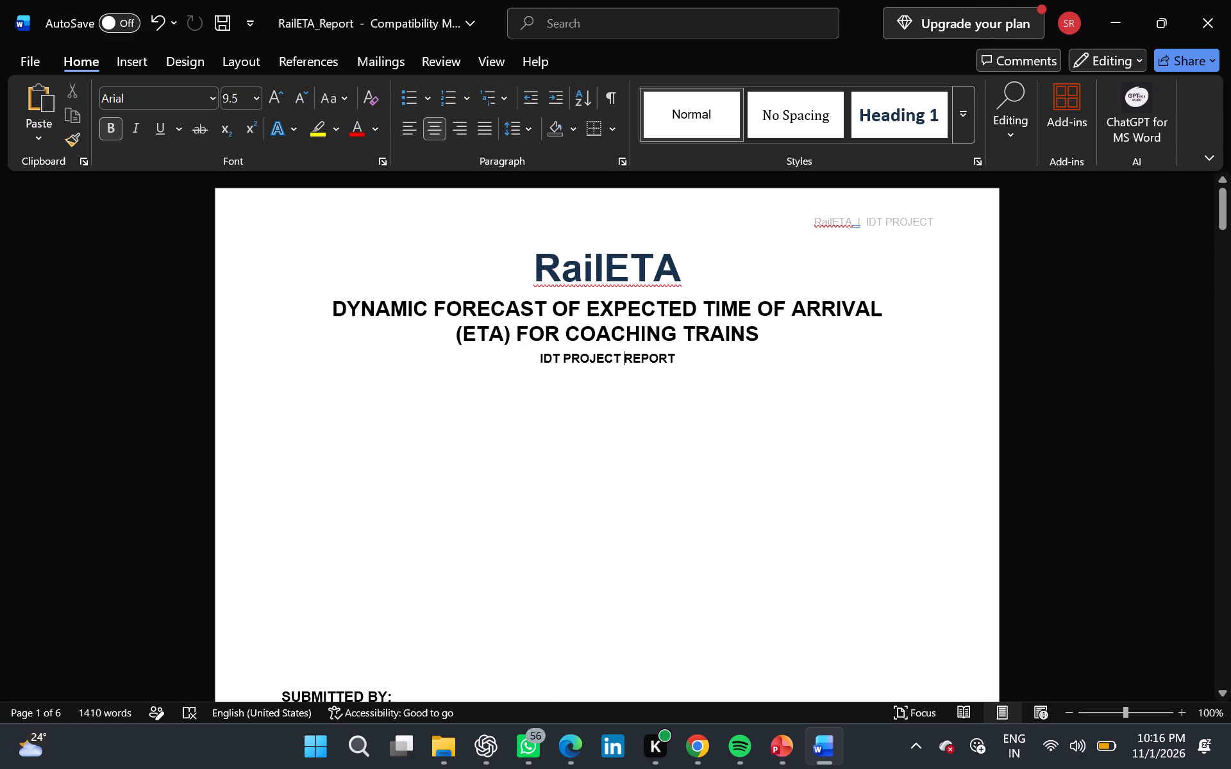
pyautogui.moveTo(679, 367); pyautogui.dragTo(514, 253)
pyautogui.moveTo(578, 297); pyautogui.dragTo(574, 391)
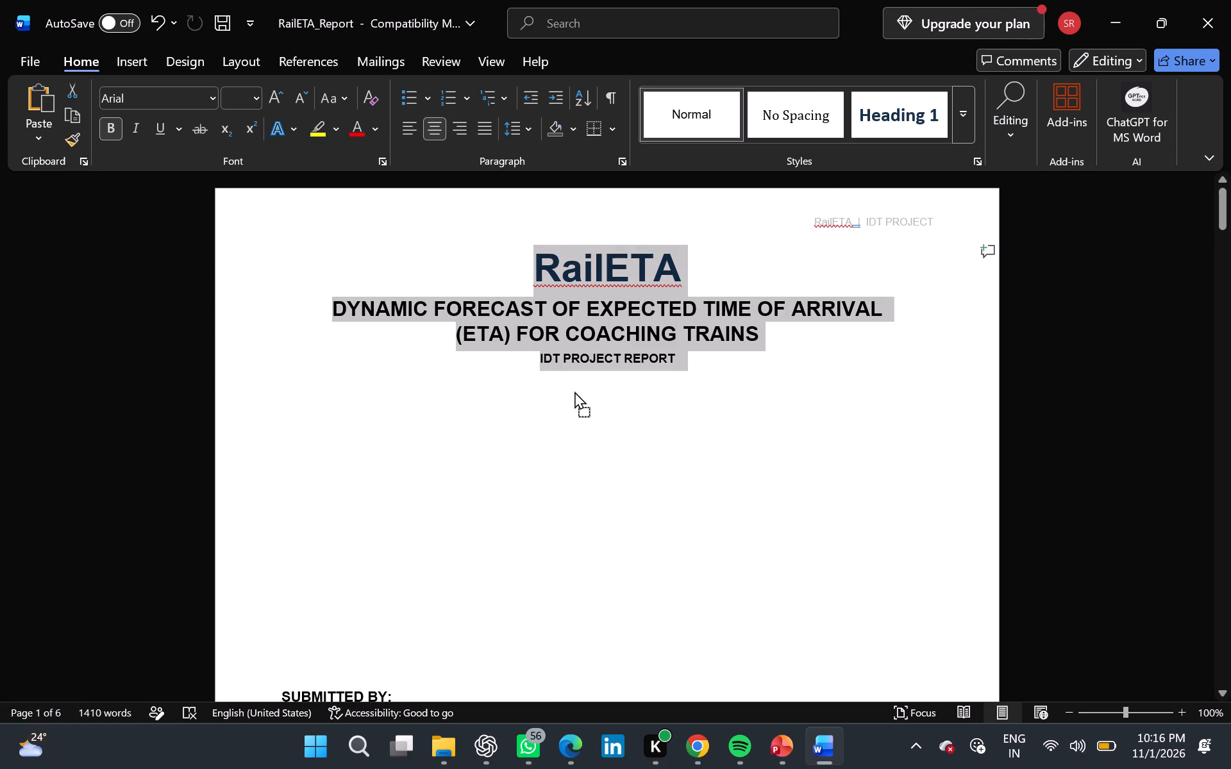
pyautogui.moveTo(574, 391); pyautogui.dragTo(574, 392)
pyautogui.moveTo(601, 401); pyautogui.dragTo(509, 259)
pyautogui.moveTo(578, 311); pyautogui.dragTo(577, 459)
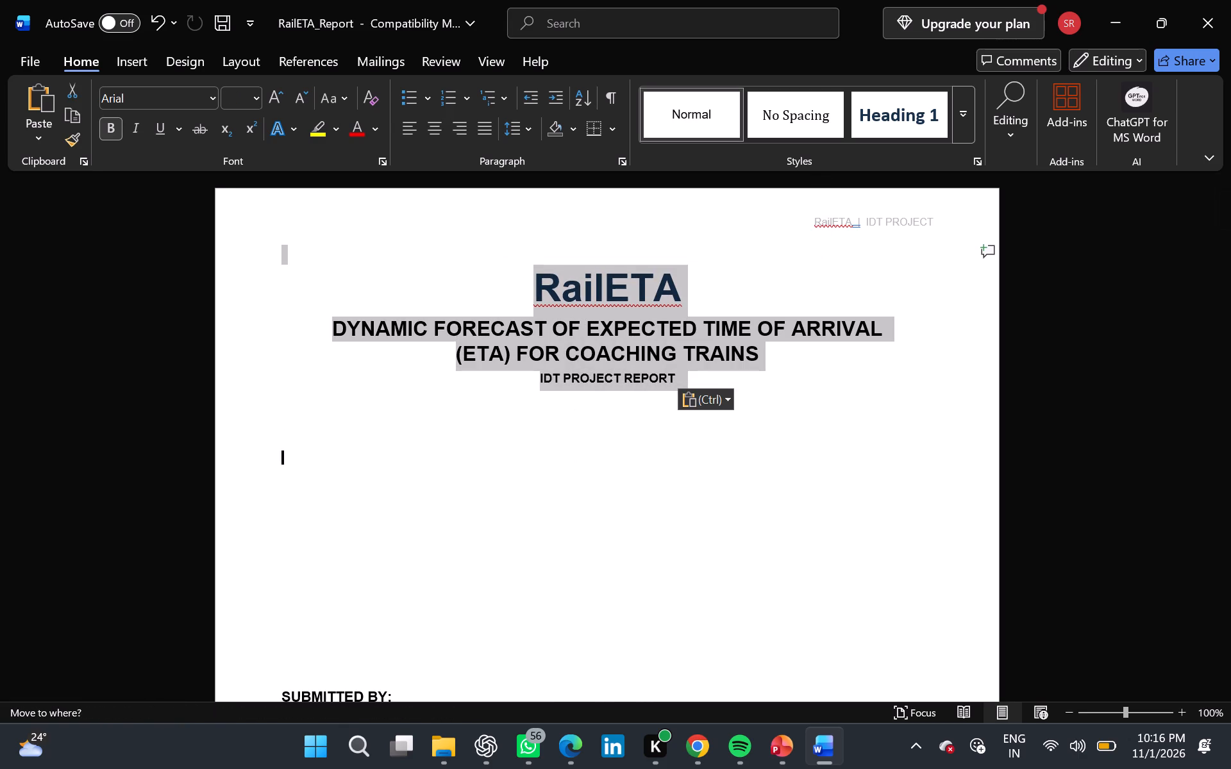
# Place the RailETA title, subtitle and IDT PROJECT REPORT lines slightly lower on the cover page.
pyautogui.click(262, 467)
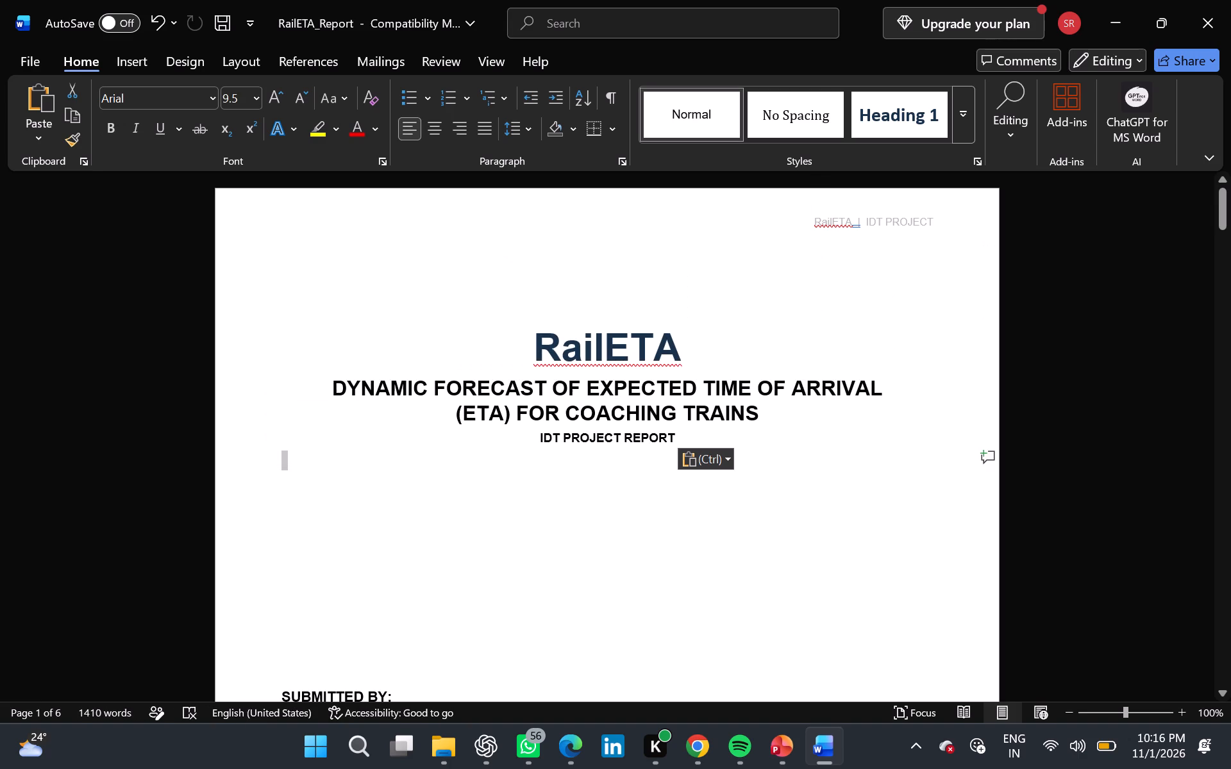
pyautogui.click(113, 484)
pyautogui.click(895, 438)
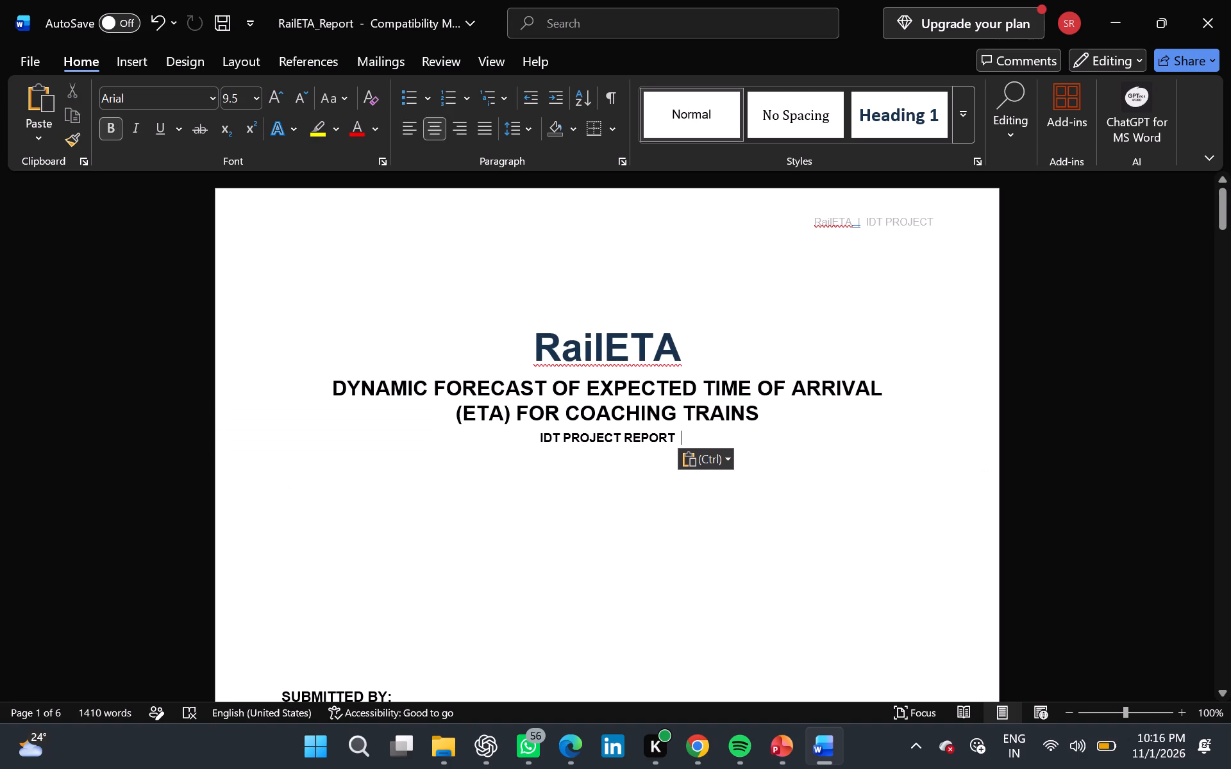
# Enlarge the SUBMITTED BY heading and its three team member lines by two font sizes.
pyautogui.scroll(-3, 895, 438)
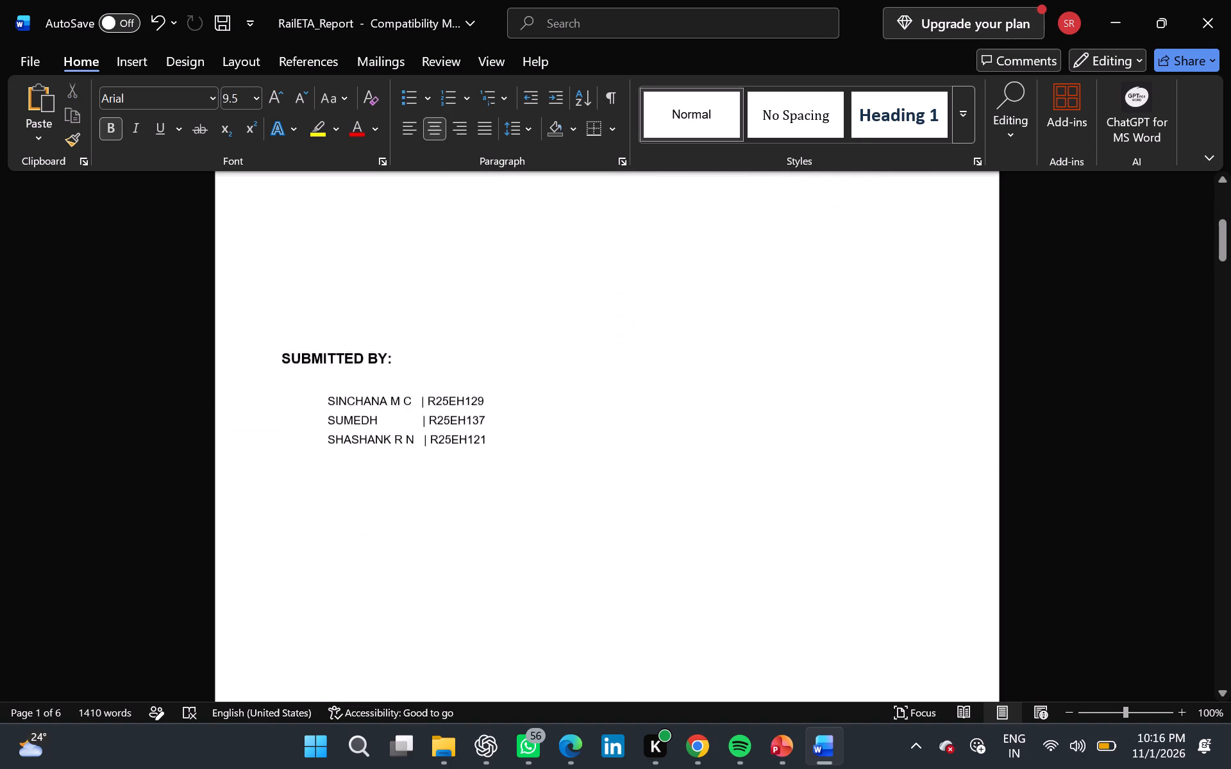
pyautogui.scroll(-1, 895, 438)
pyautogui.scroll(2, 895, 438)
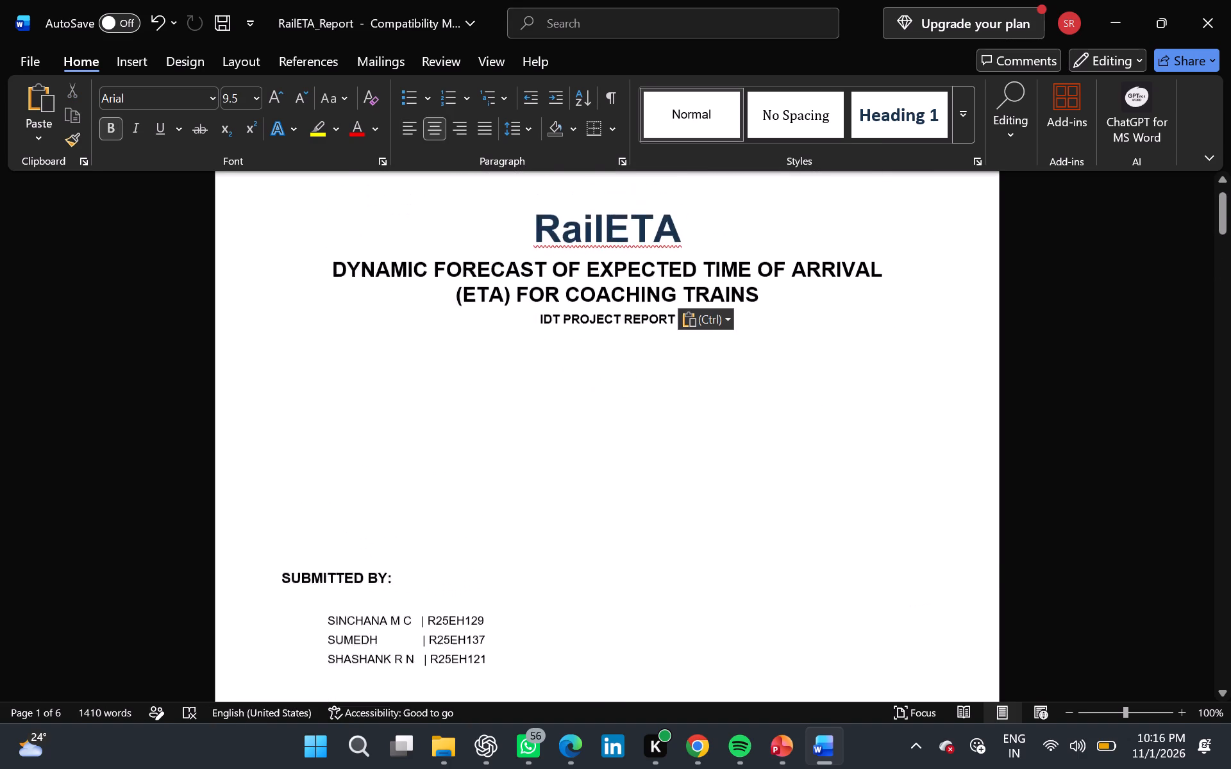
pyautogui.scroll(1, 895, 438)
pyautogui.scroll(-1, 895, 438)
pyautogui.moveTo(501, 533); pyautogui.dragTo(477, 529)
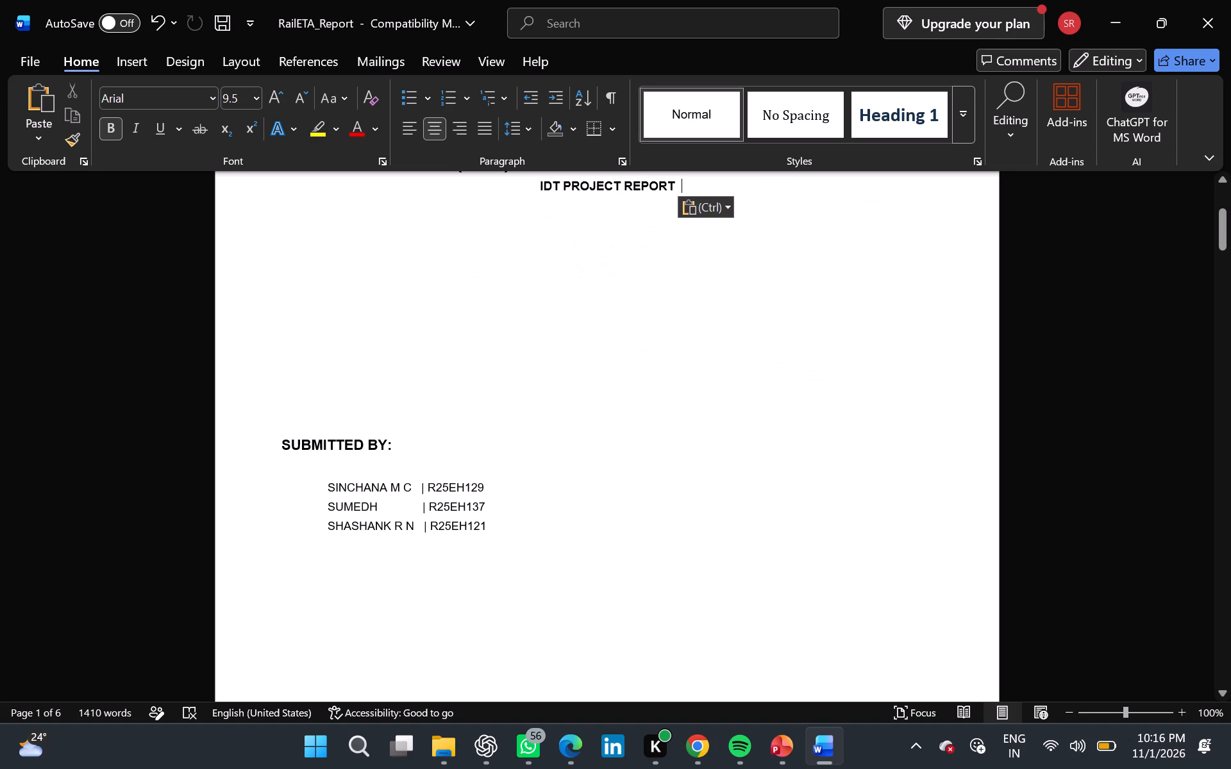
pyautogui.moveTo(477, 529); pyautogui.dragTo(235, 443)
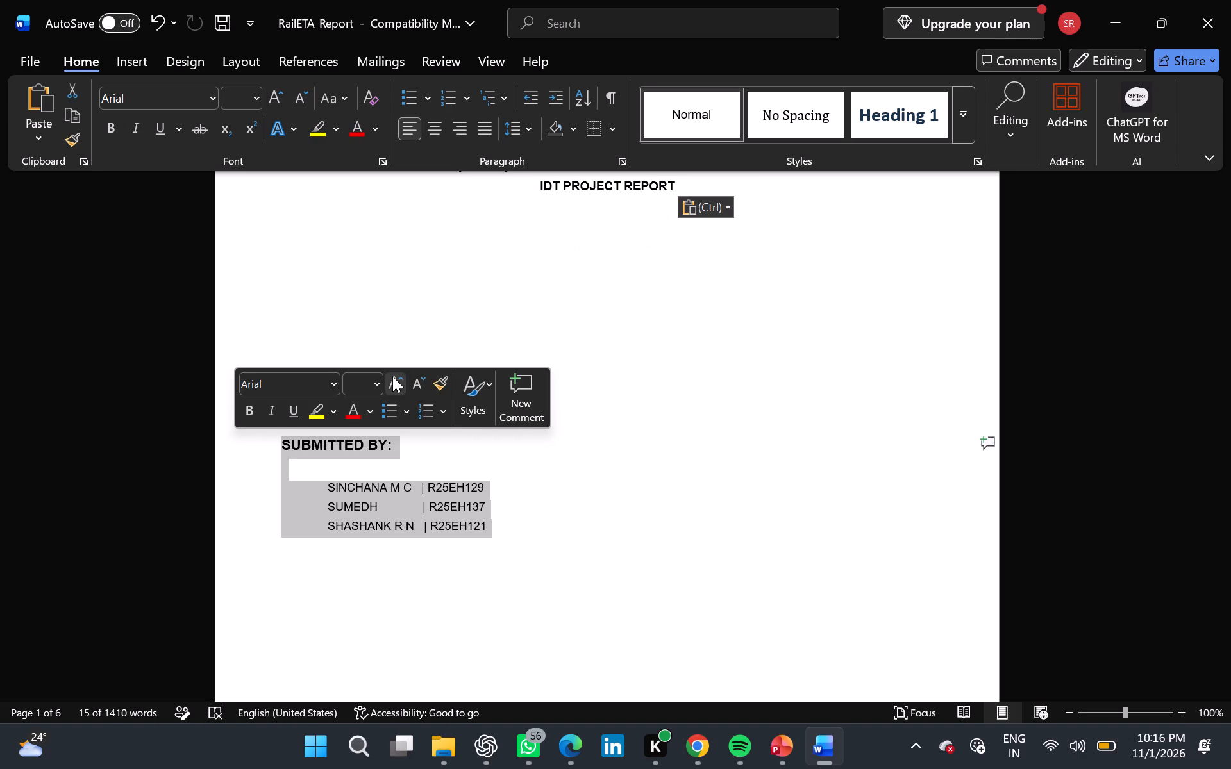
pyautogui.doubleClick(392, 376)
pyautogui.click(577, 481)
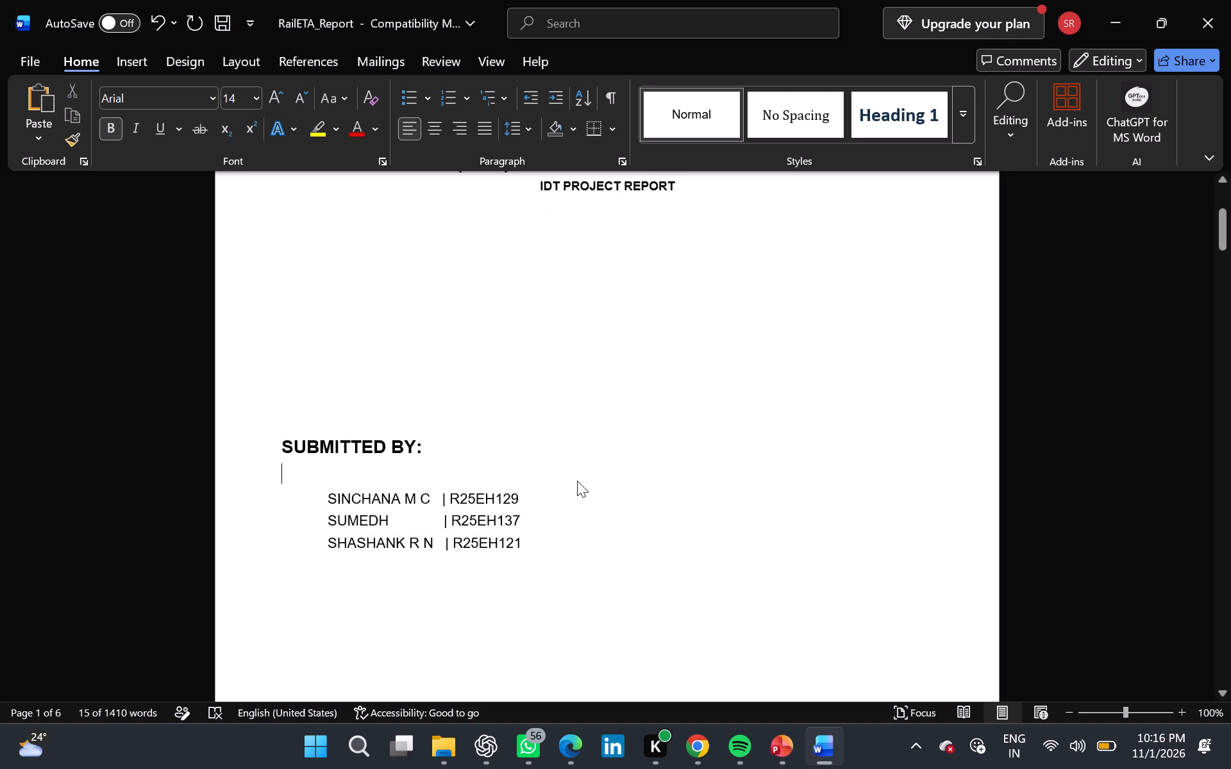
# Move the SUBMITTED BY heading with its three team member lines up, closer to the IDT PROJECT REPORT line.
pyautogui.scroll(1, 577, 481)
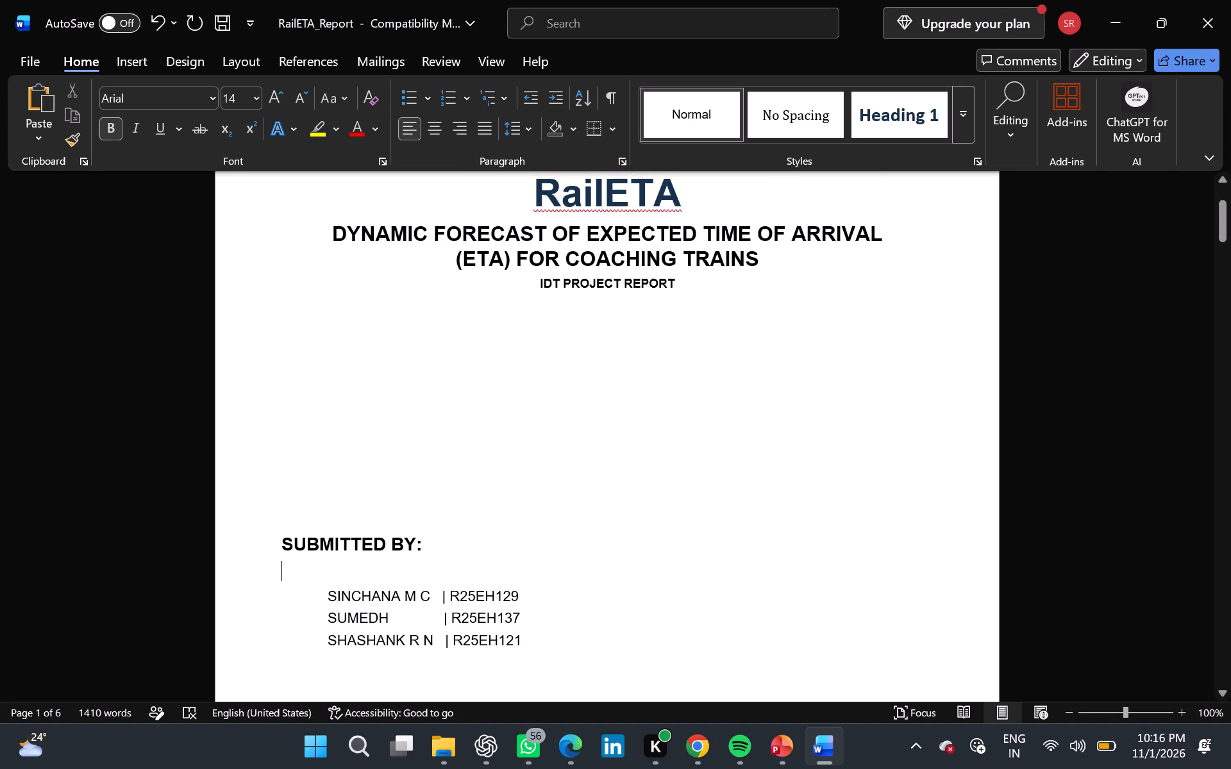
pyautogui.moveTo(531, 640); pyautogui.dragTo(256, 552)
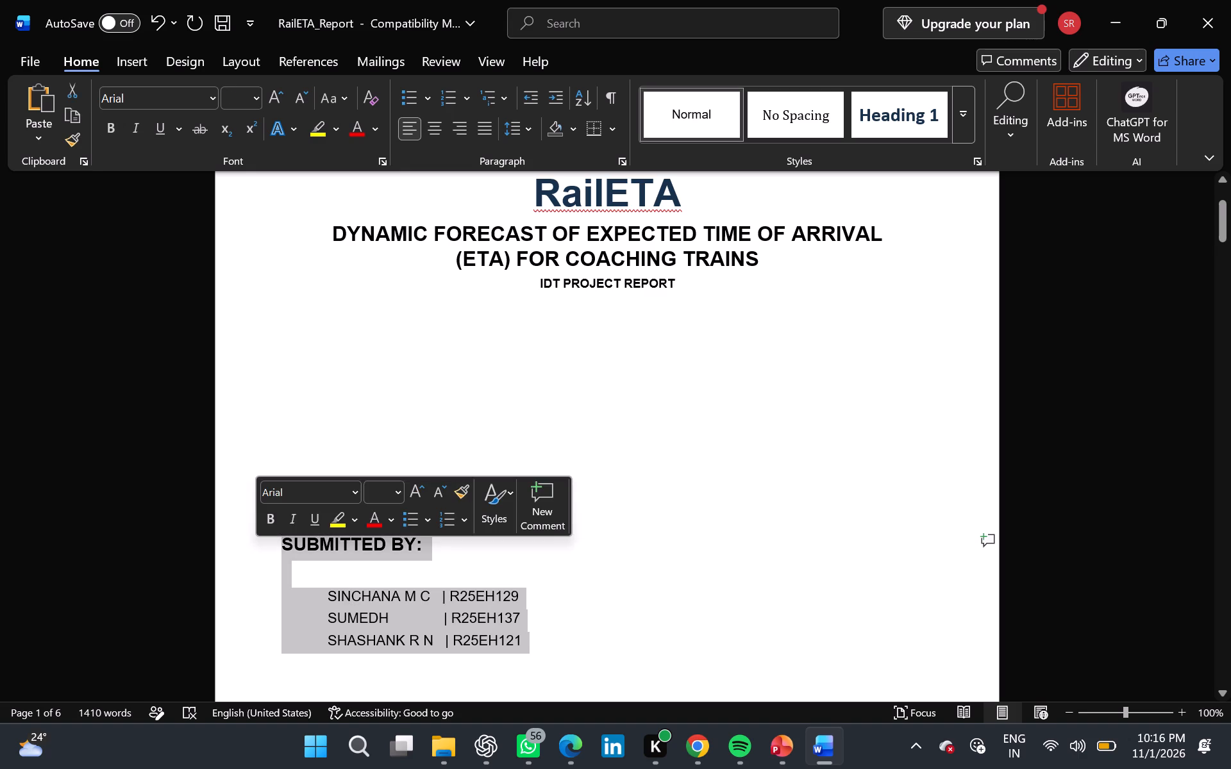
pyautogui.moveTo(354, 606); pyautogui.dragTo(656, 390)
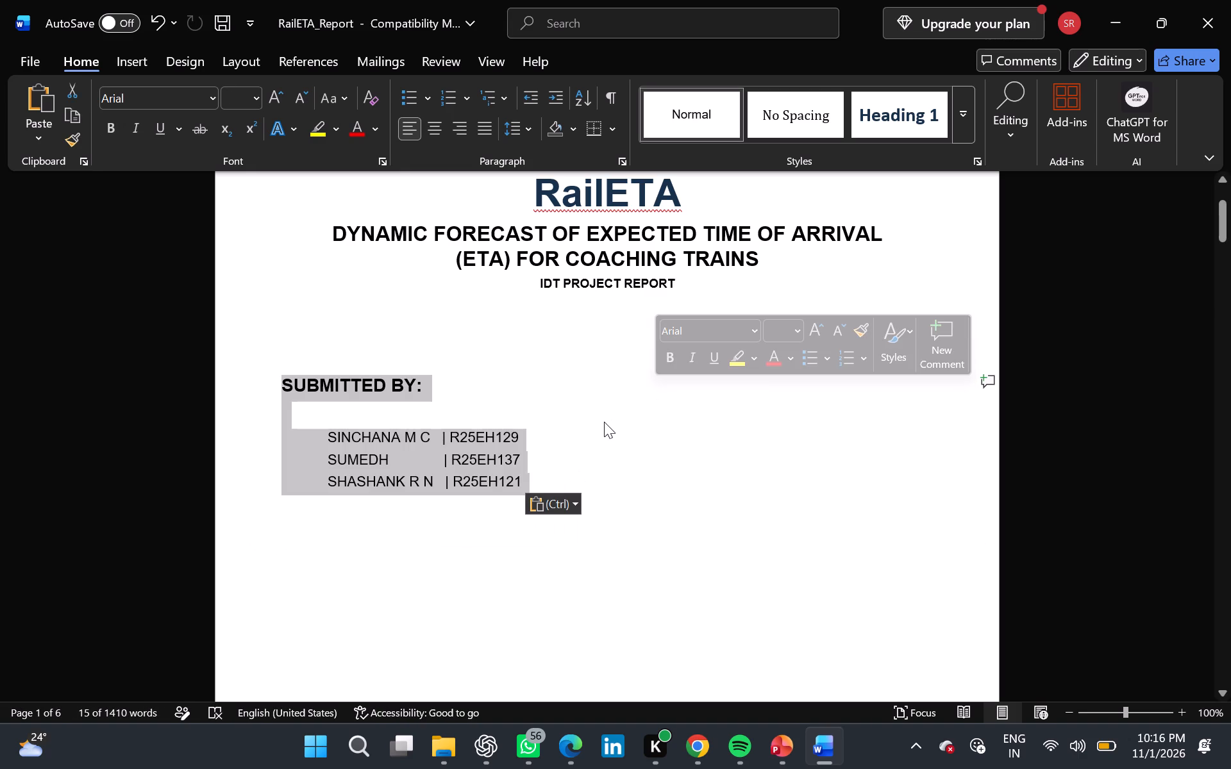
# Indent the whole SUBMITTED BY block so that it sits near the horizontal centre of the page.
pyautogui.press('Tab')
pyautogui.press('Tab')
pyautogui.press('Tab')
pyautogui.press('Tab')
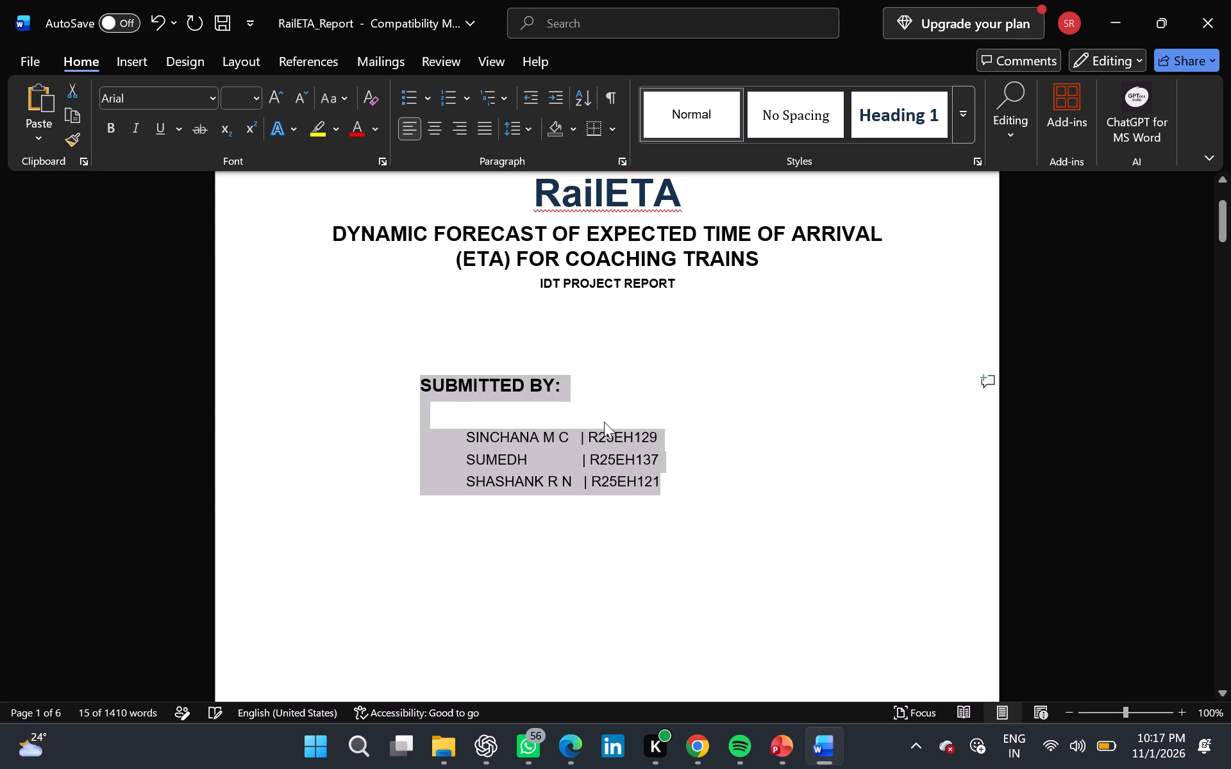
pyautogui.press('Tab')
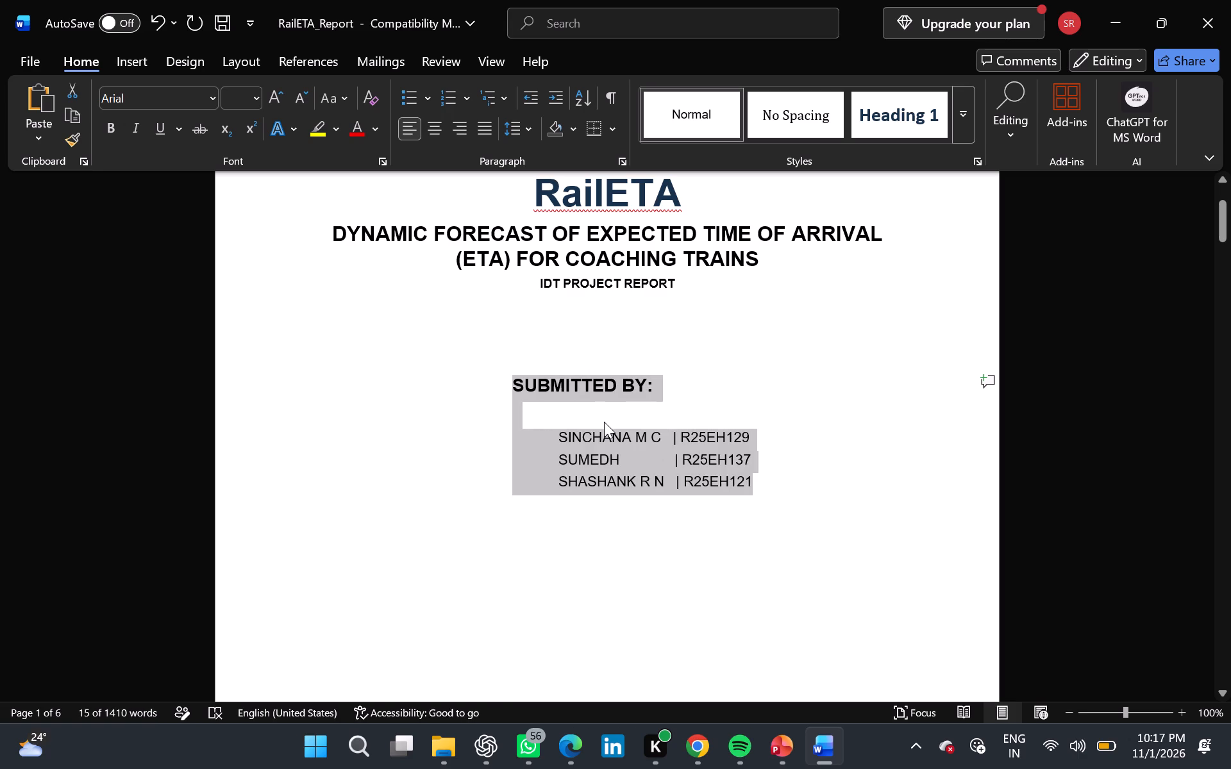
pyautogui.click(557, 525)
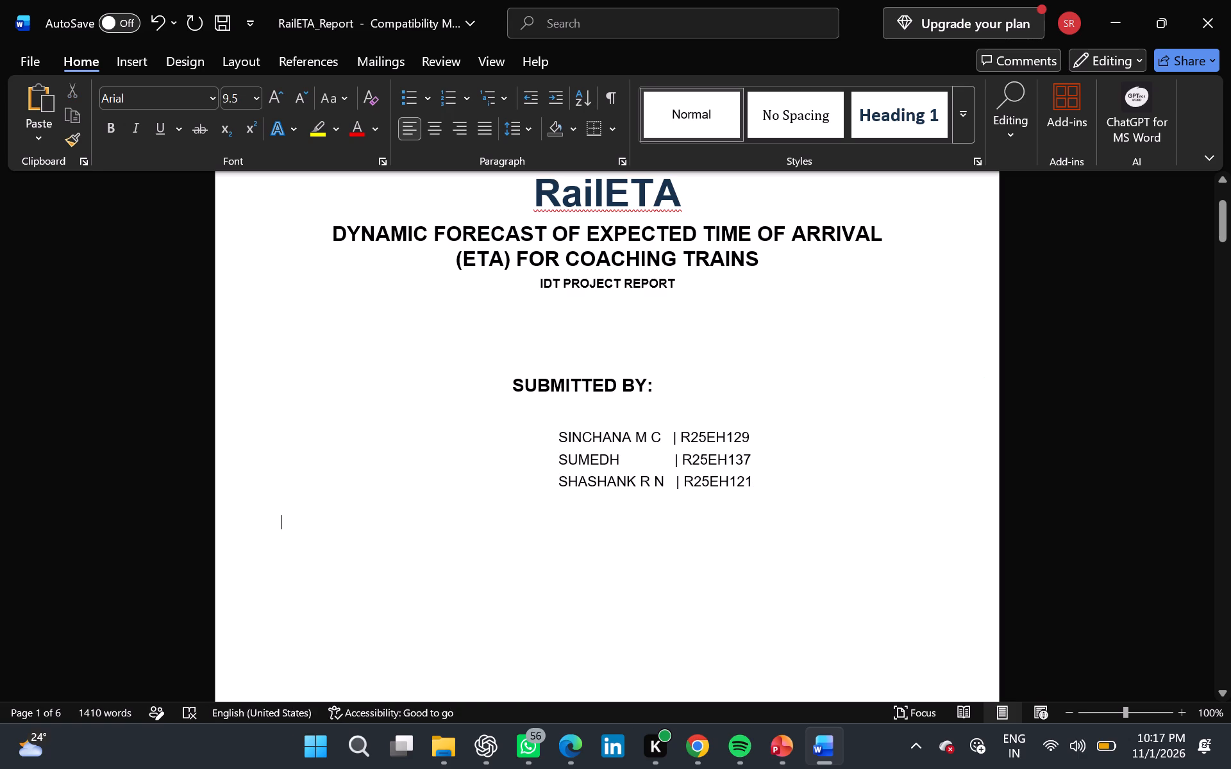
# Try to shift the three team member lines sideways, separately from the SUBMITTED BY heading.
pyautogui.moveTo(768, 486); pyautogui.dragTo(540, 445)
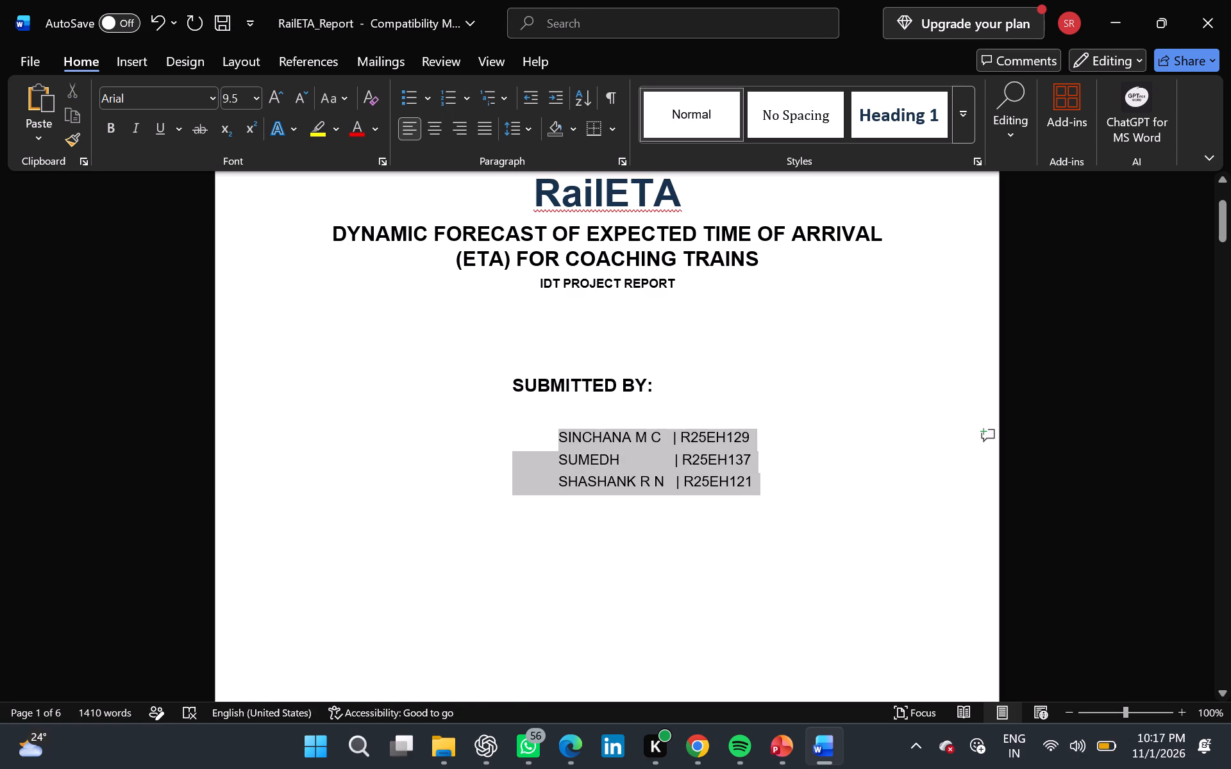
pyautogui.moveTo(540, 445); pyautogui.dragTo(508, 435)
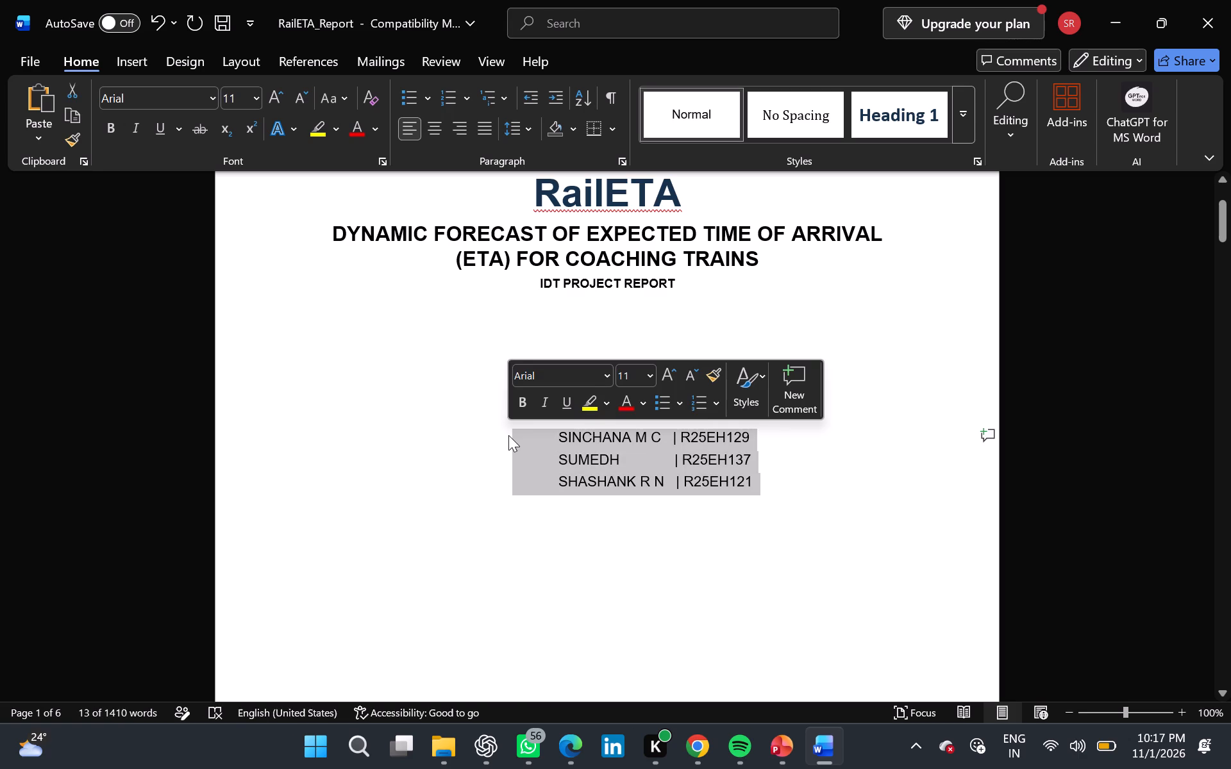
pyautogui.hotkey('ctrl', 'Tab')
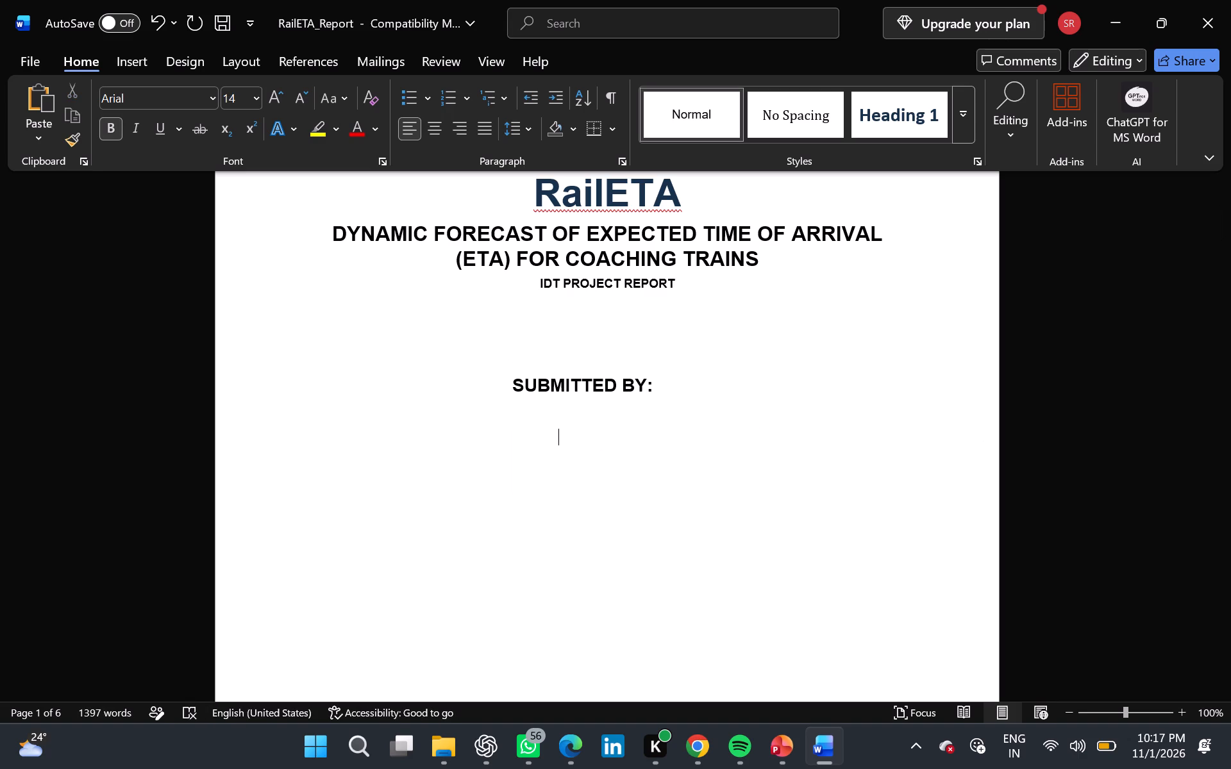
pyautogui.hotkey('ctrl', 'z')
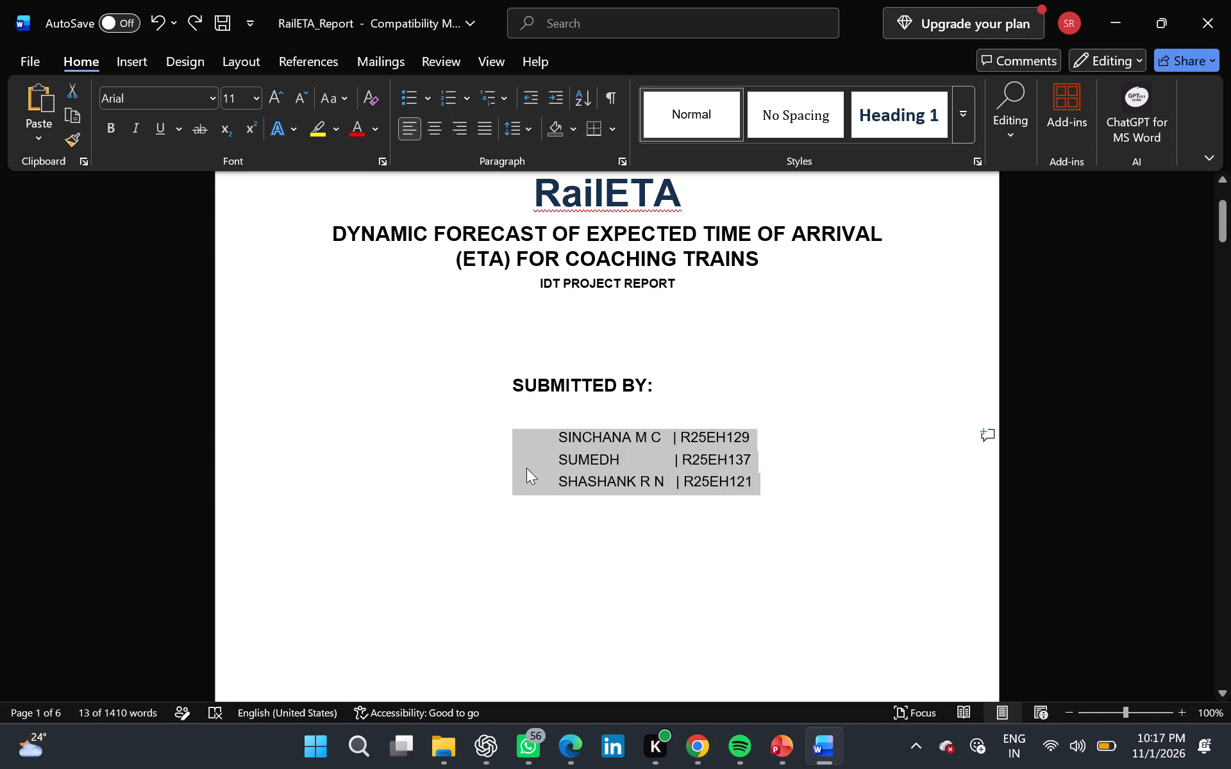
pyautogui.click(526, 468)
# Insert nine spaces before the SUBMITTED BY heading so that it aligns with the start of the team member names.
pyautogui.click(505, 384)
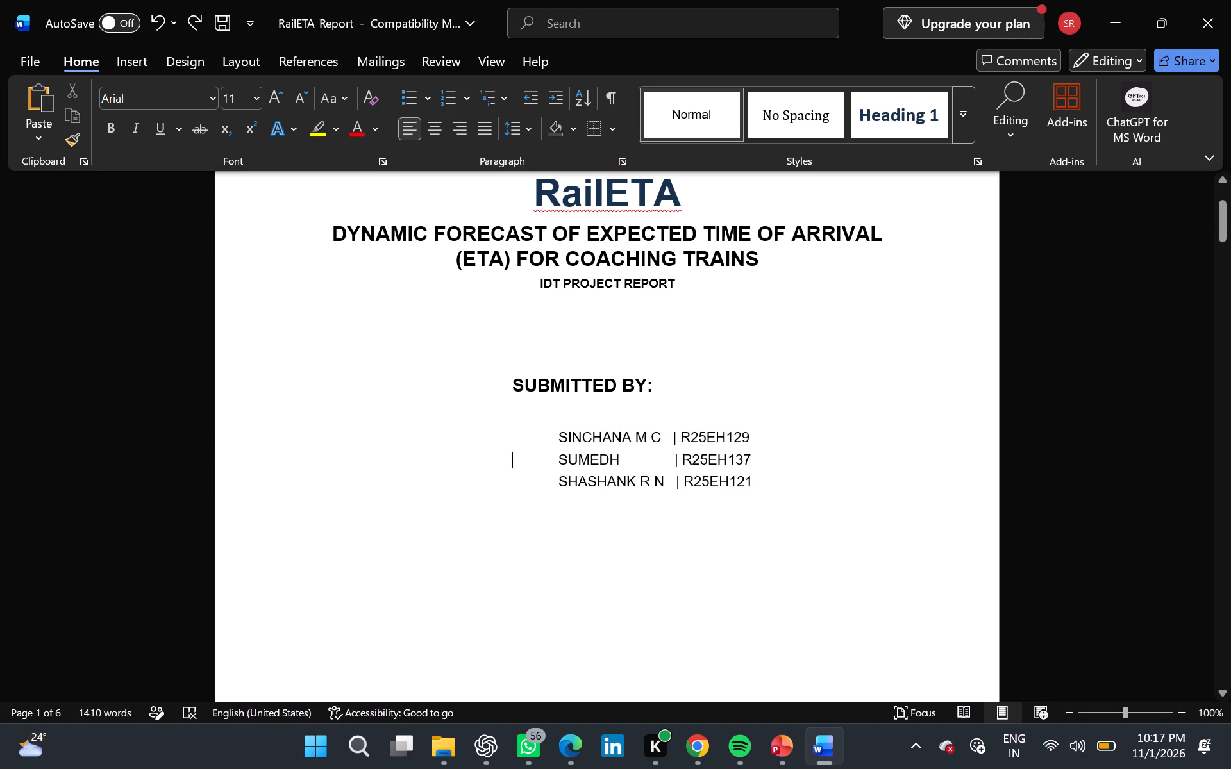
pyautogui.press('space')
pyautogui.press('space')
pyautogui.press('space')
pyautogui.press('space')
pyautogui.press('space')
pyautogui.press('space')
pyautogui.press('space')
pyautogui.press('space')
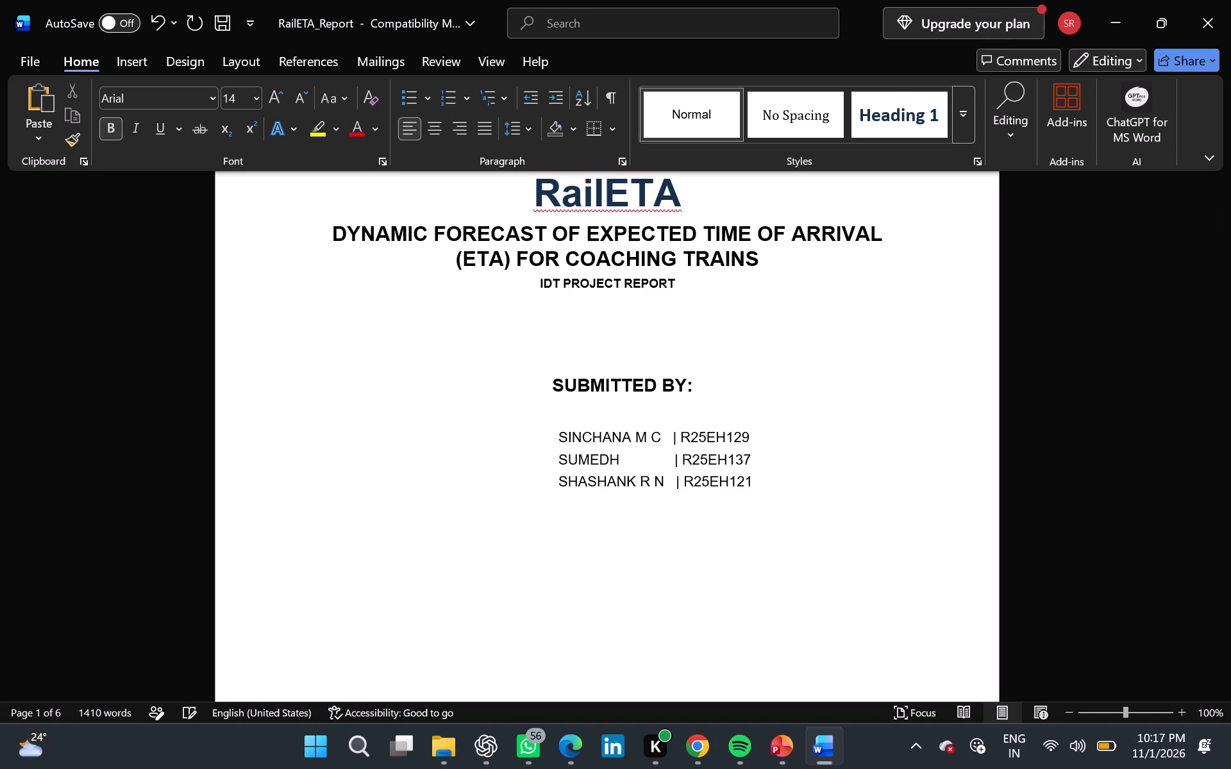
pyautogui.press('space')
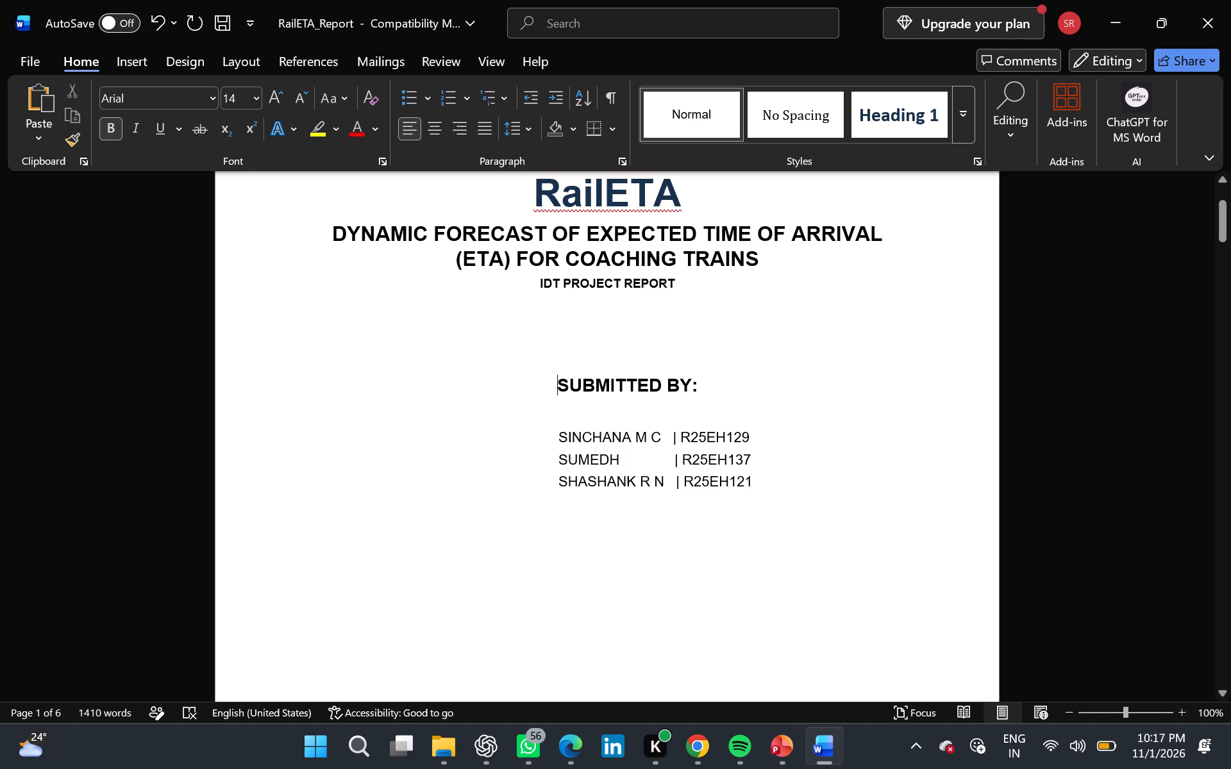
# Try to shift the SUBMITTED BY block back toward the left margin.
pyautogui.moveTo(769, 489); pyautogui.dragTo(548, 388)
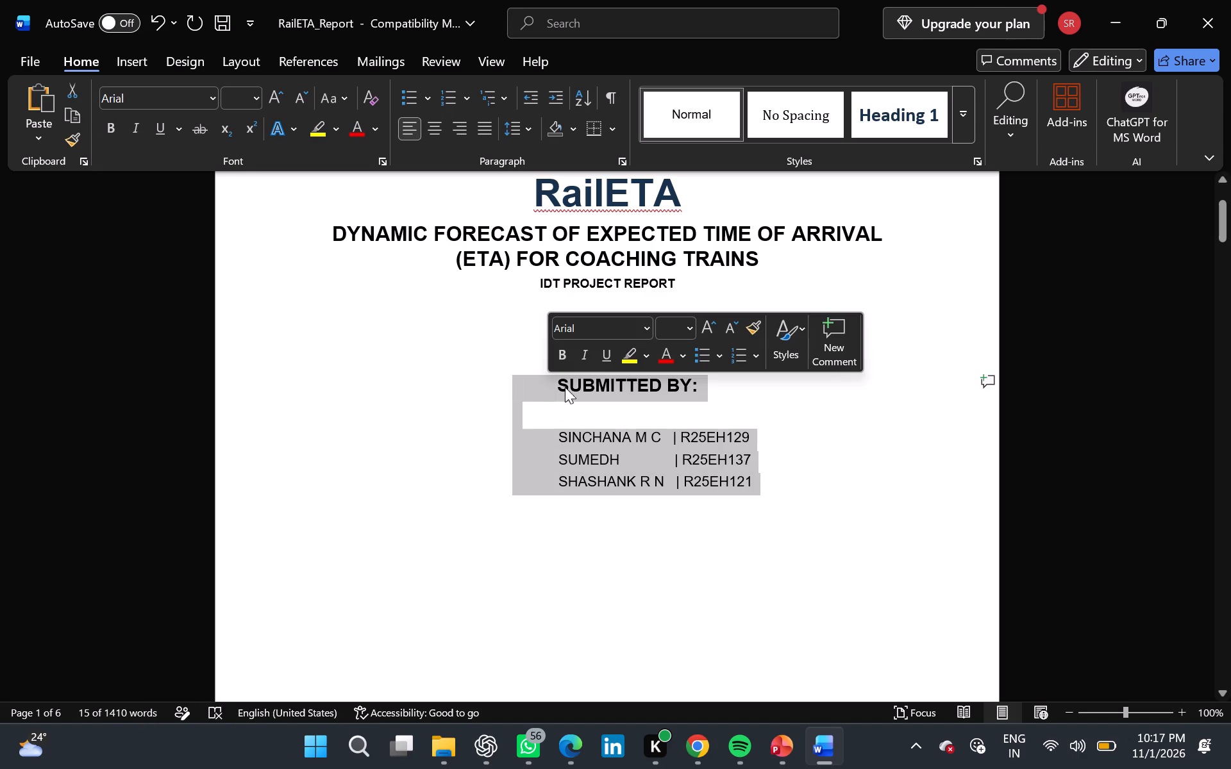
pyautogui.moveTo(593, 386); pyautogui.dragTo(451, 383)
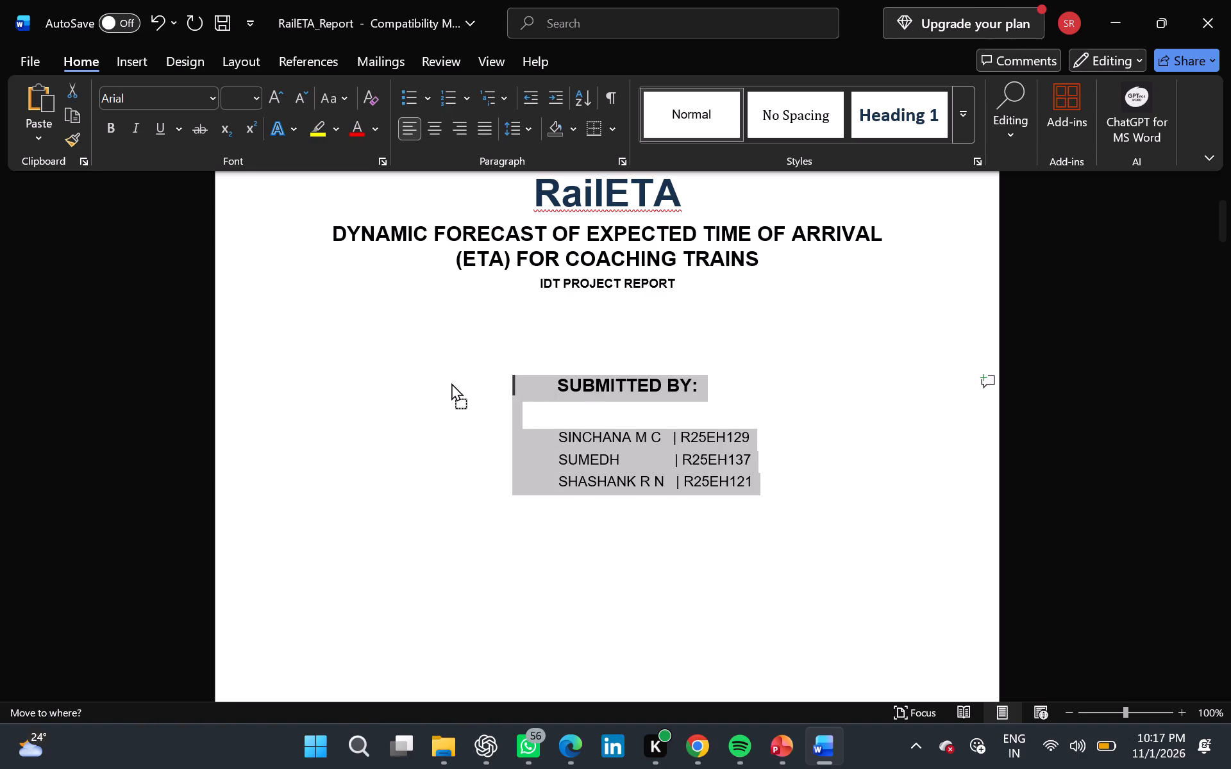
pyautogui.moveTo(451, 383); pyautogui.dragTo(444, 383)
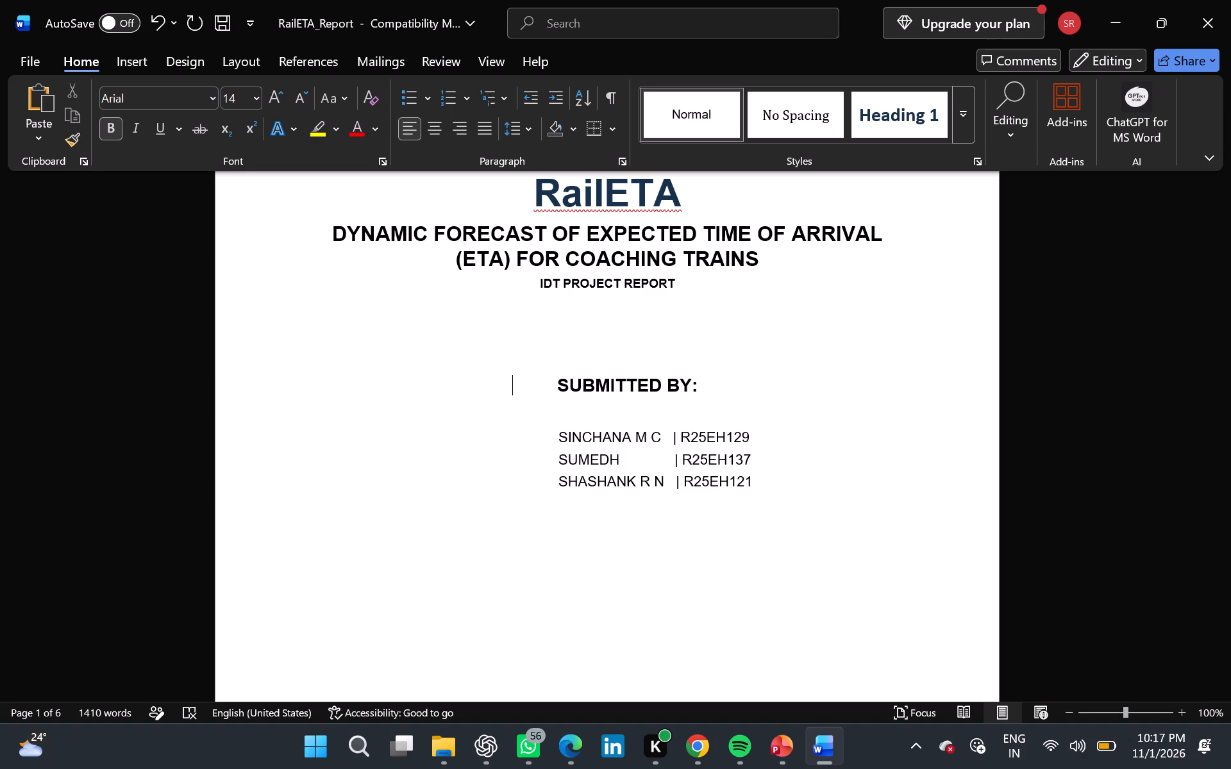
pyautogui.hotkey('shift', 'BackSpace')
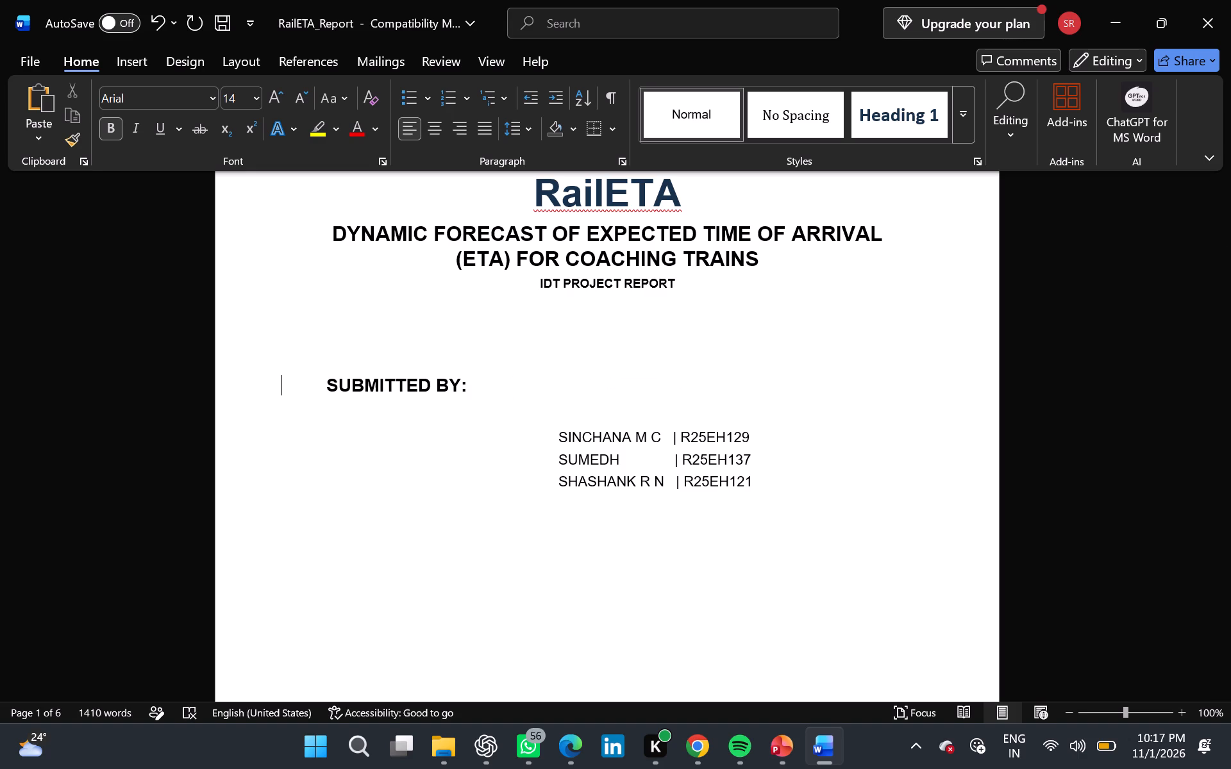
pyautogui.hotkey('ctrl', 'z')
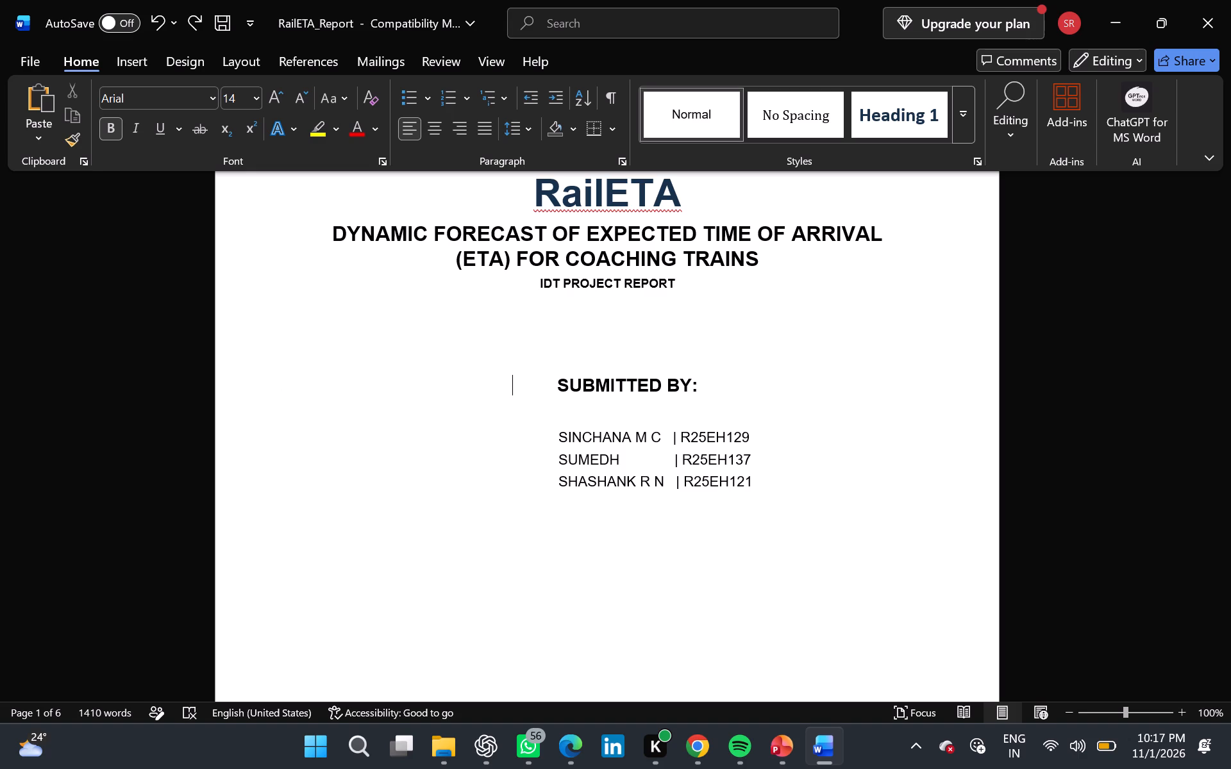
# Remove the leading indent before the SUBMITTED BY heading and the three team member lines so all four share one left edge.
pyautogui.click(558, 387)
pyautogui.hotkey('ctrl', 'BackSpace')
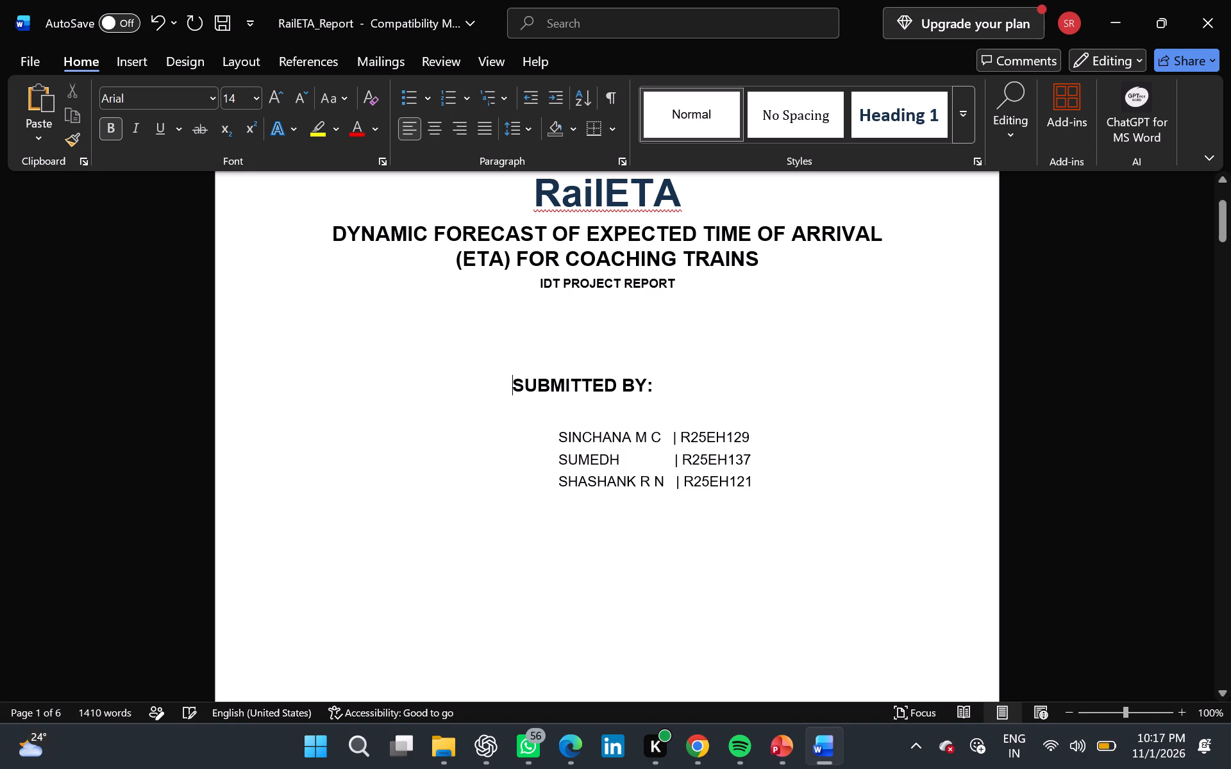
pyautogui.moveTo(556, 435); pyautogui.dragTo(743, 491)
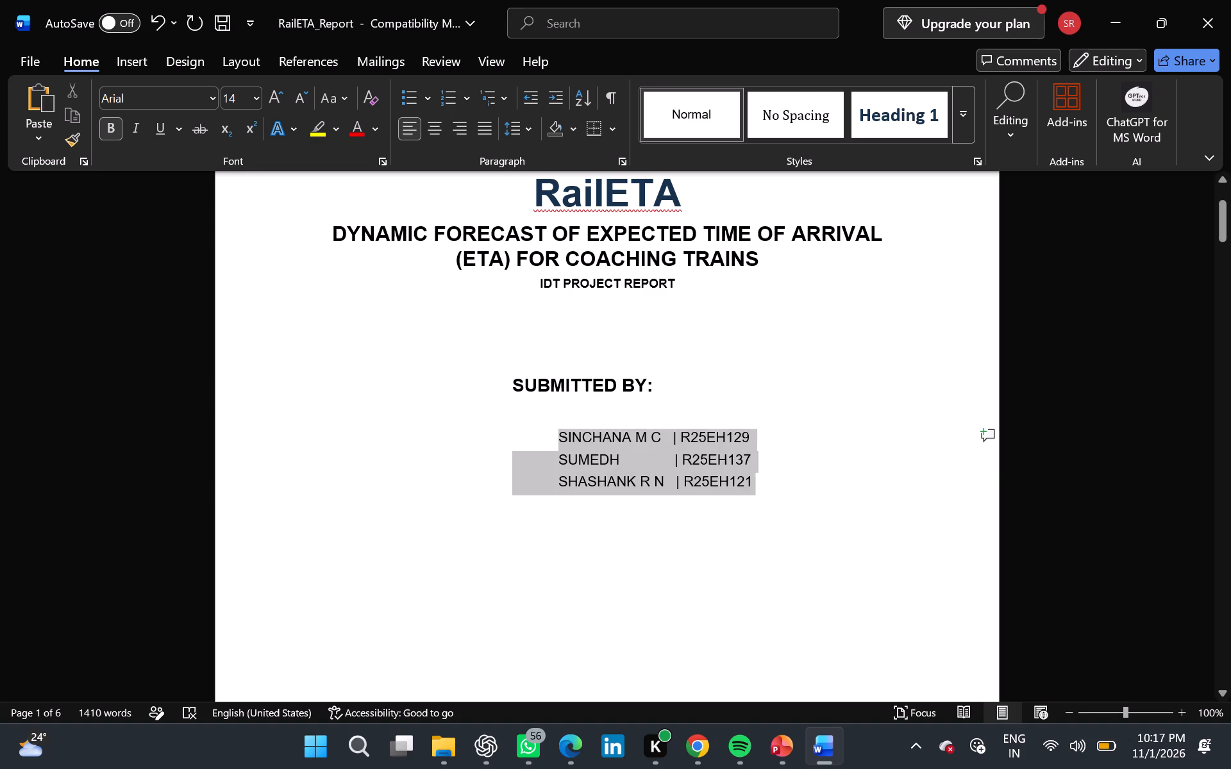
pyautogui.moveTo(743, 491); pyautogui.dragTo(774, 488)
pyautogui.hotkey('ctrl', 'BackSpace')
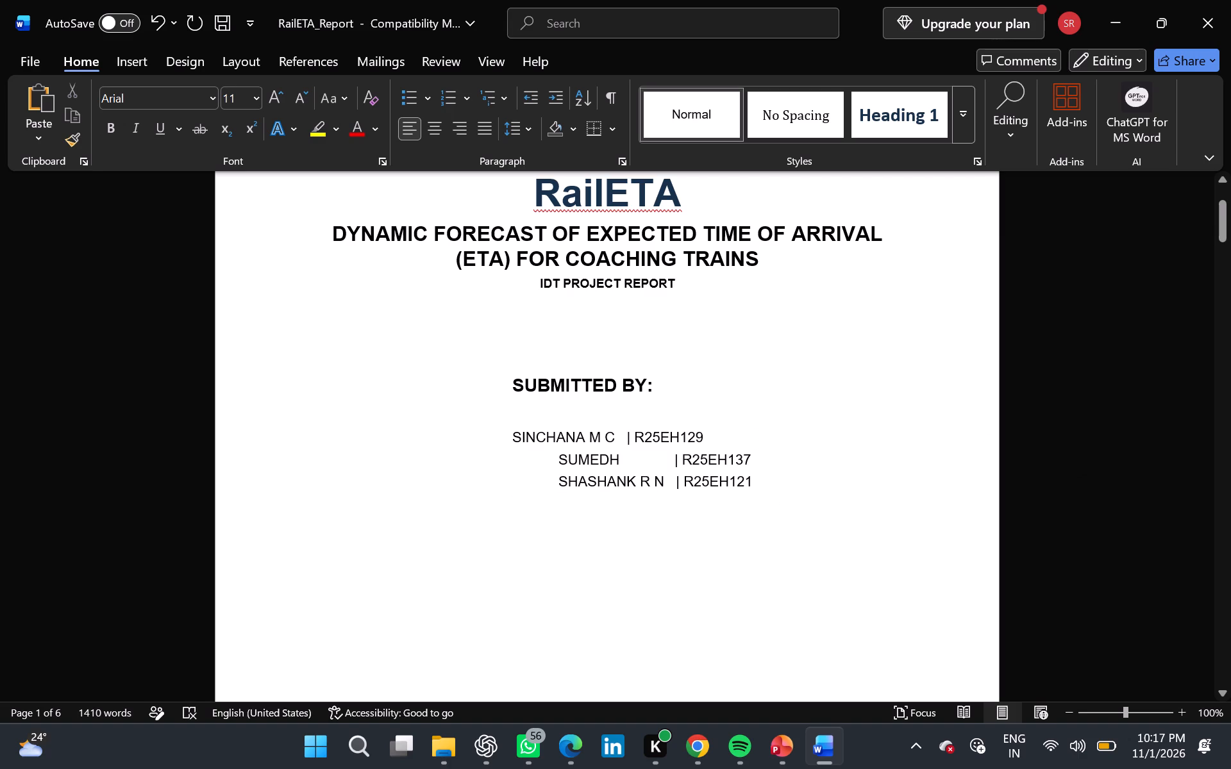
pyautogui.click(561, 463)
pyautogui.press('BackSpace')
pyautogui.press('Down')
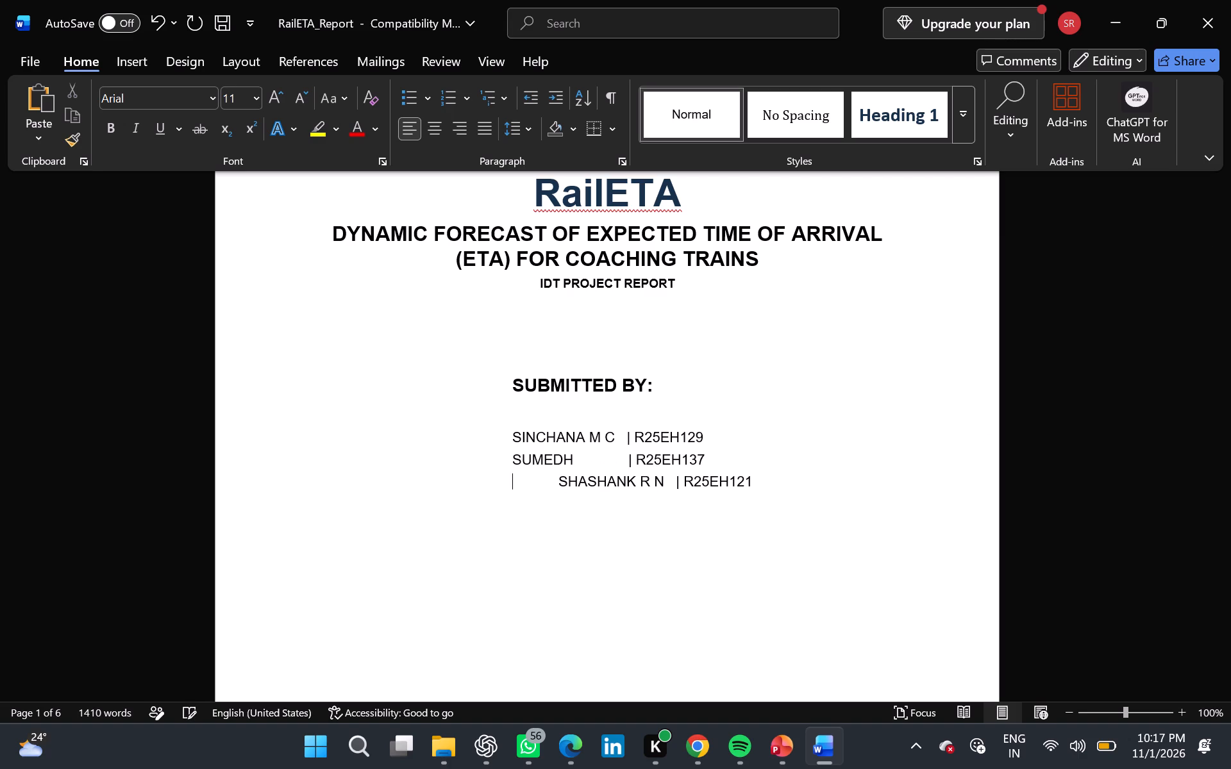
pyautogui.press('Right')
pyautogui.press('Right')
pyautogui.press('Left')
pyautogui.press('BackSpace')
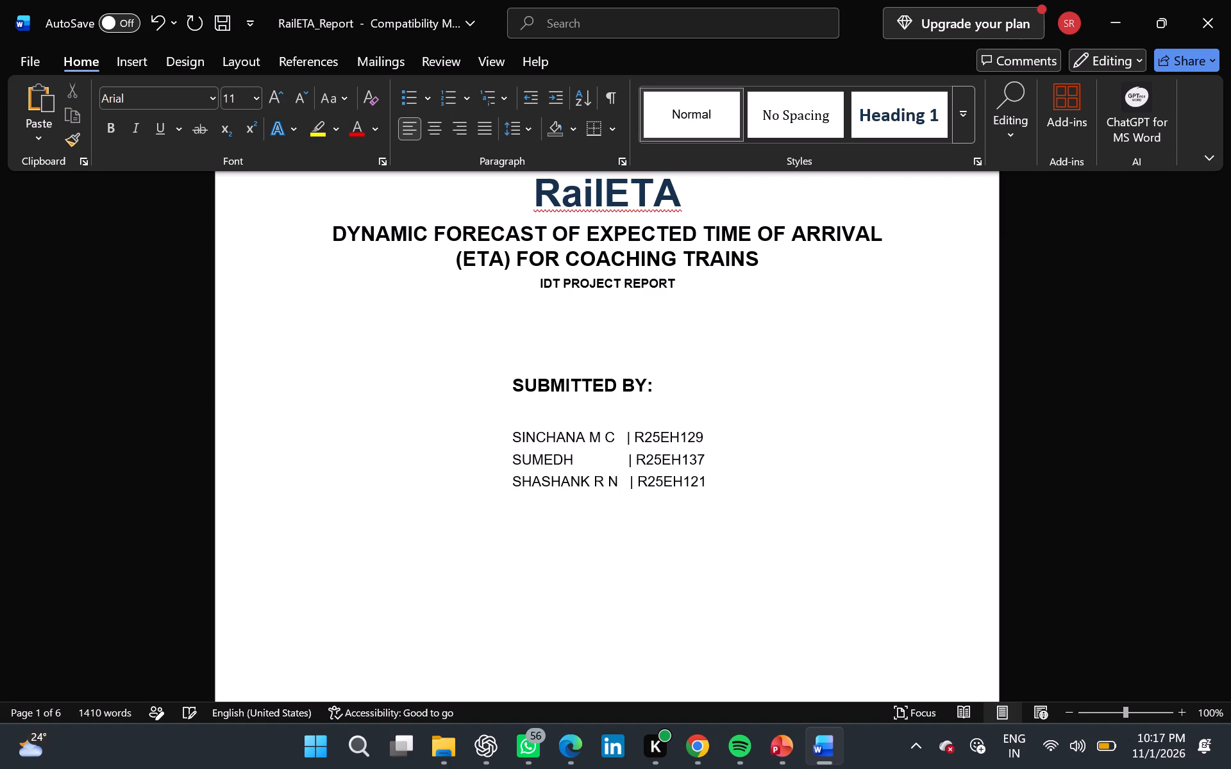
pyautogui.click(680, 543)
# Save the RailETA_Report document and turn AutoSave on.
pyautogui.scroll(-2, 680, 543)
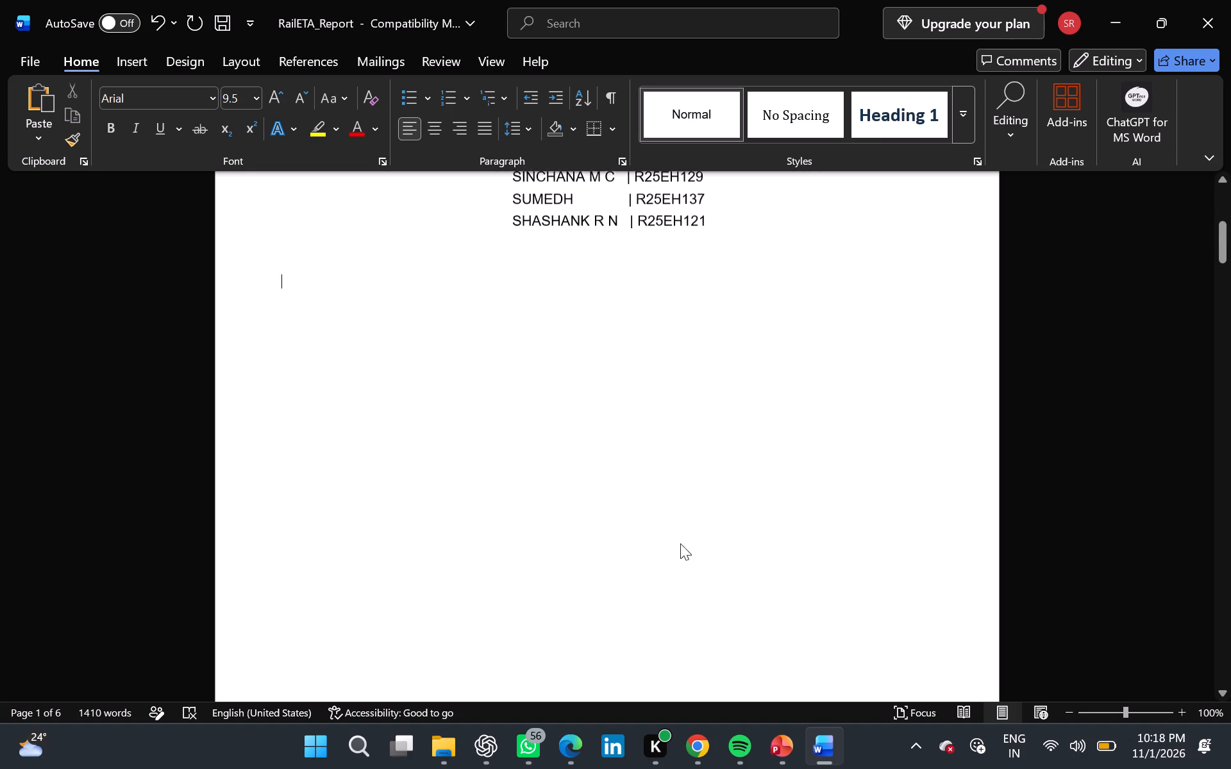
pyautogui.scroll(-1, 680, 543)
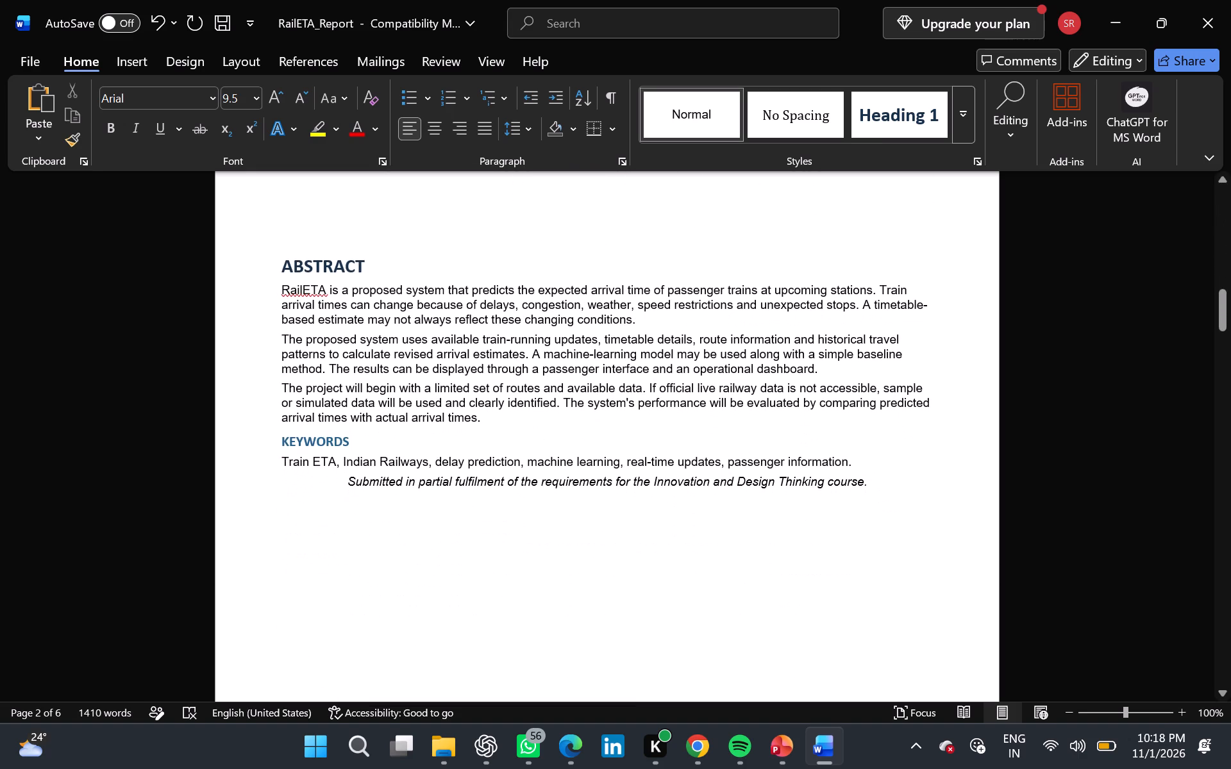
pyautogui.scroll(-1, 680, 543)
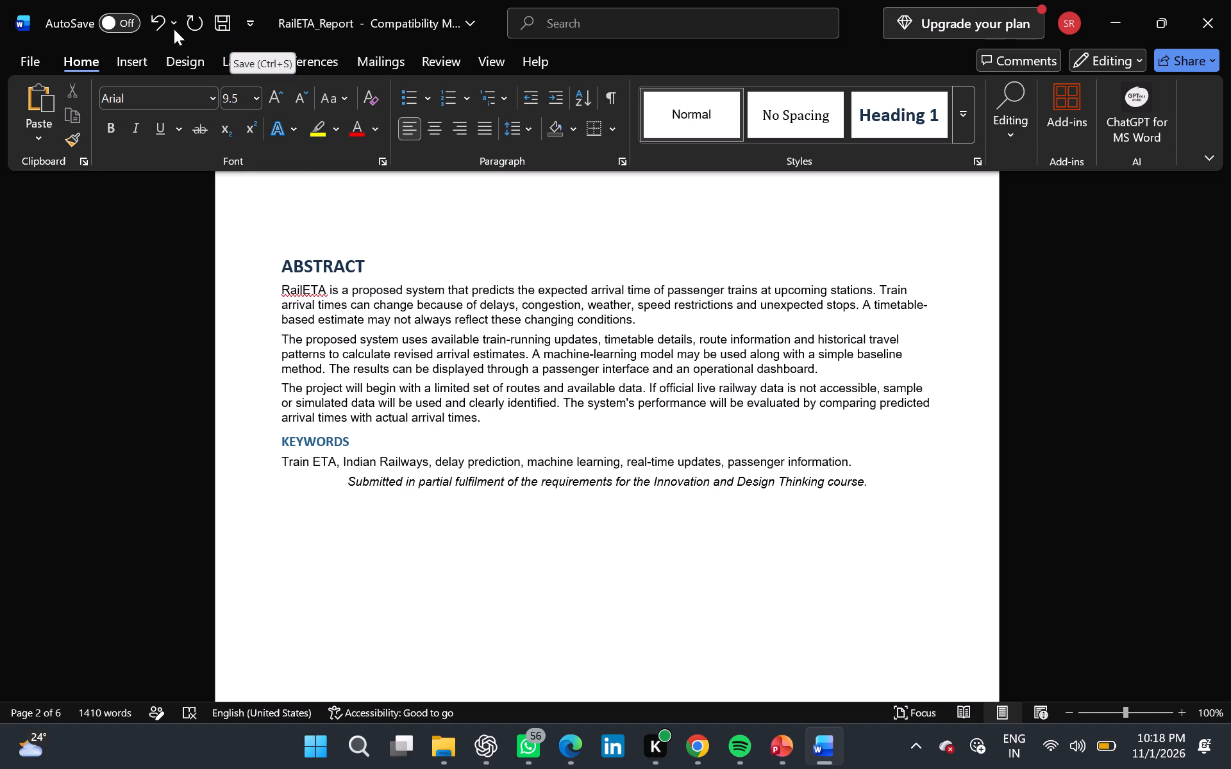
pyautogui.click(220, 22)
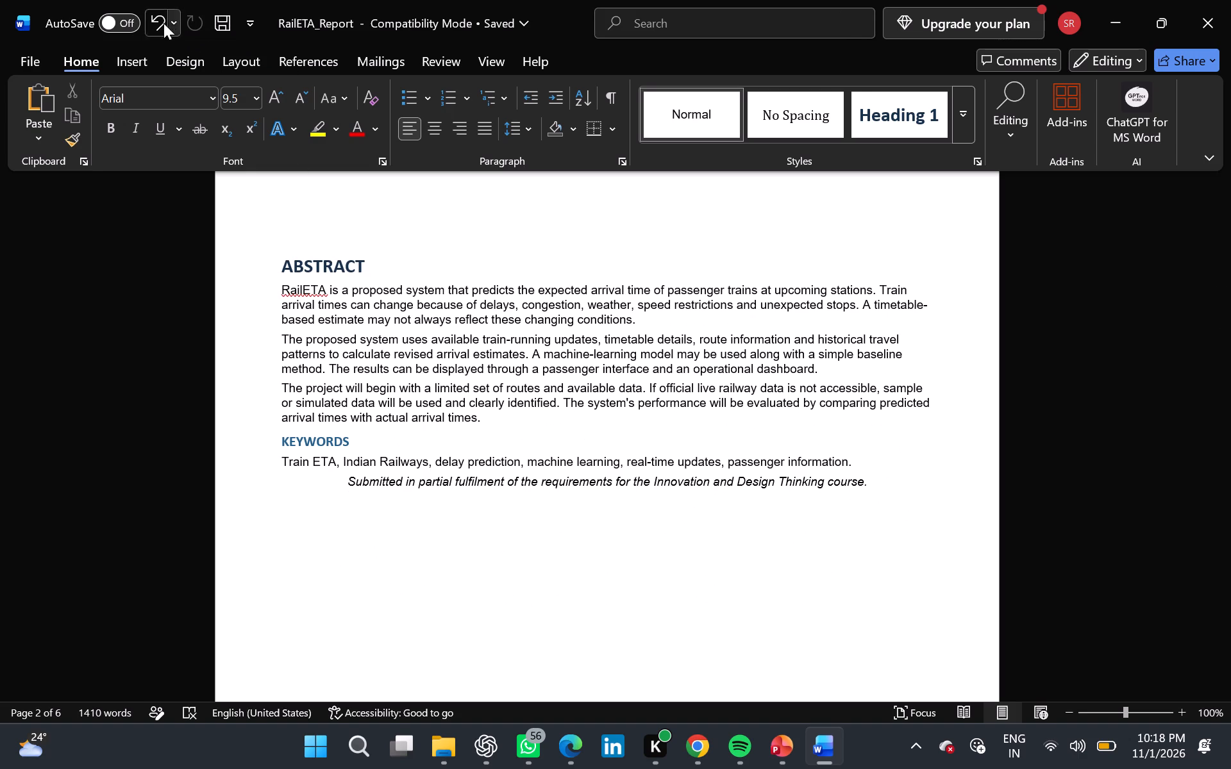
pyautogui.click(124, 26)
pyautogui.click(560, 267)
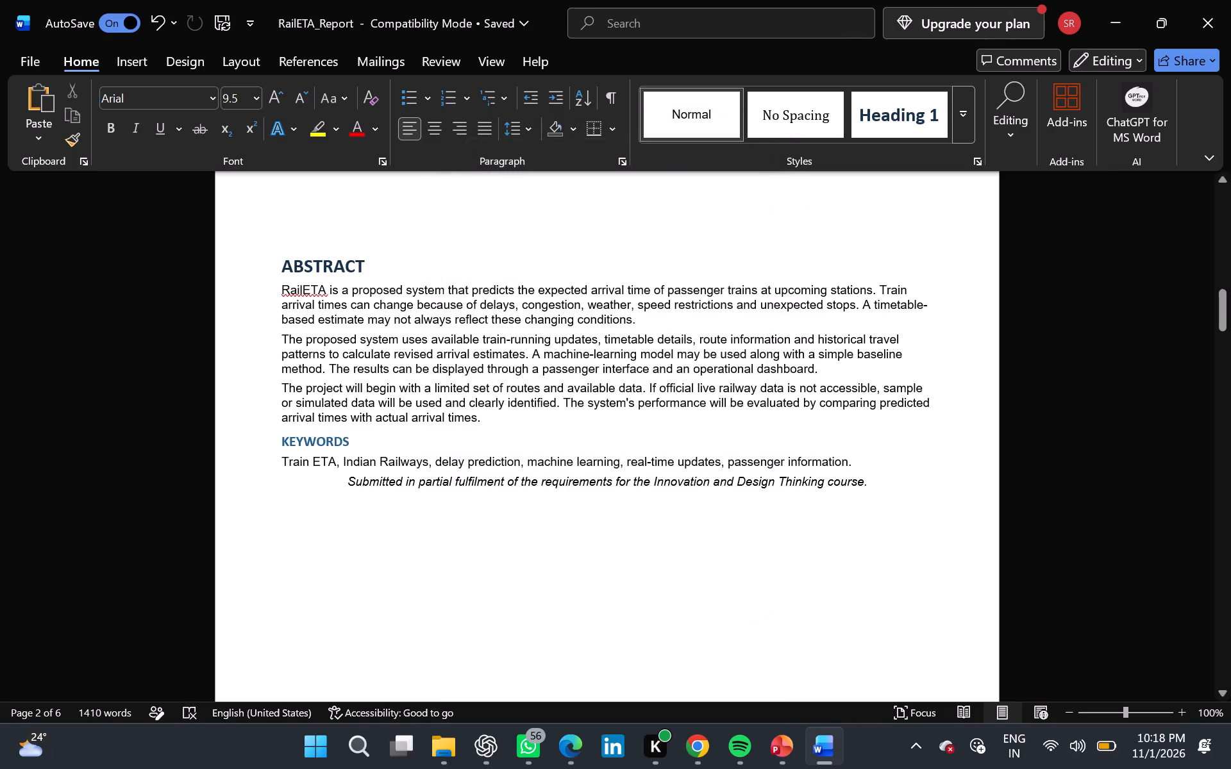
# Export the report as a PDF named RailETA_Report into the RailEV folder in Downloads.
pyautogui.click(41, 58)
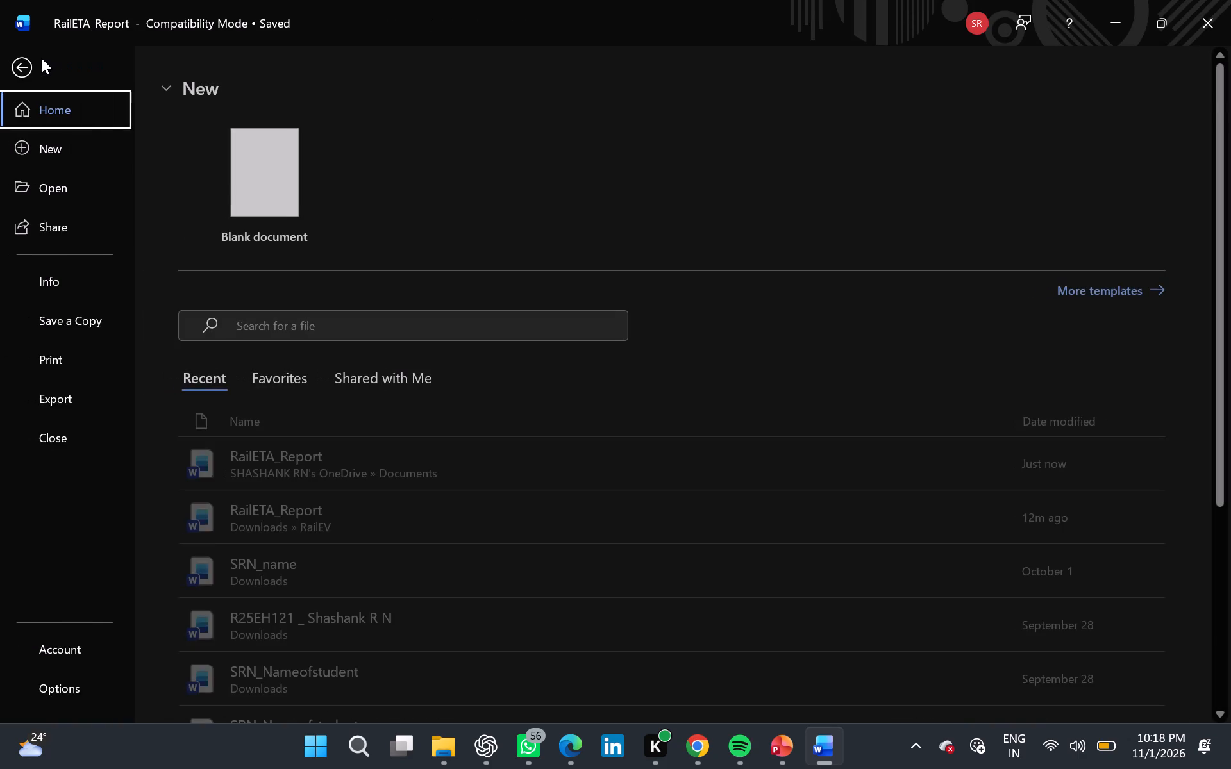
pyautogui.click(58, 401)
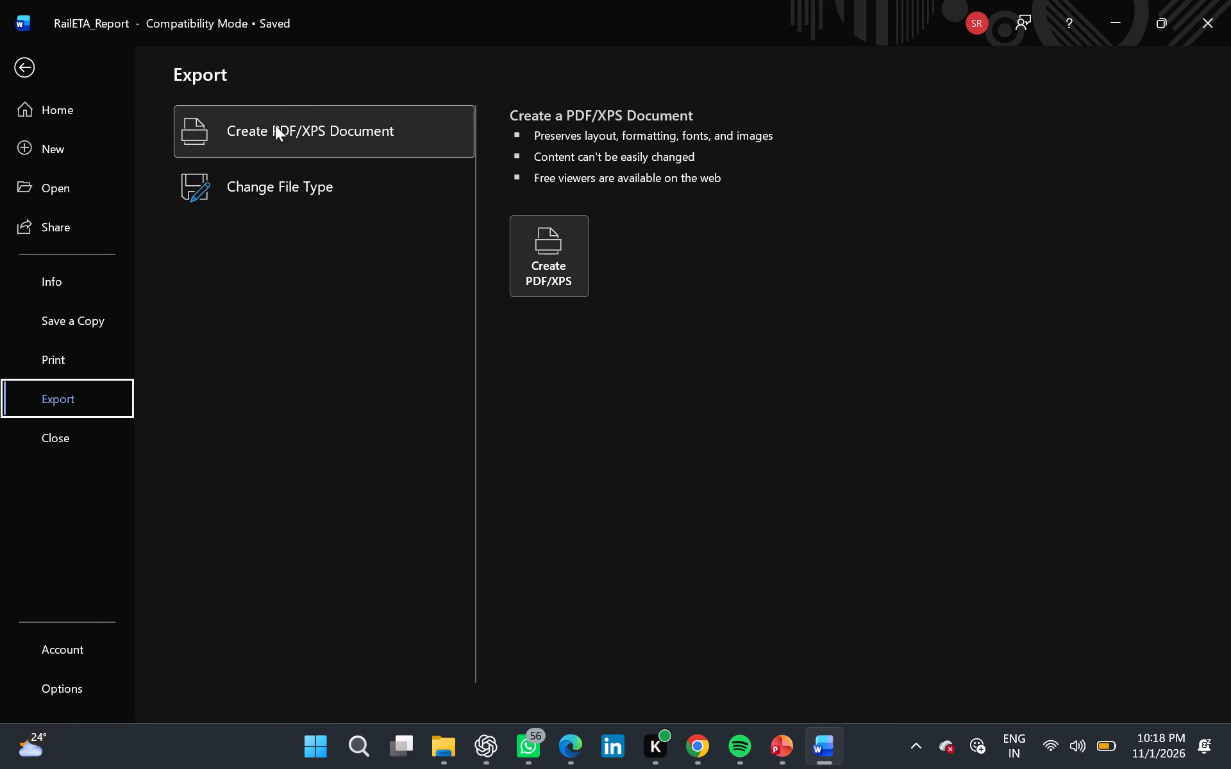
pyautogui.click(245, 136)
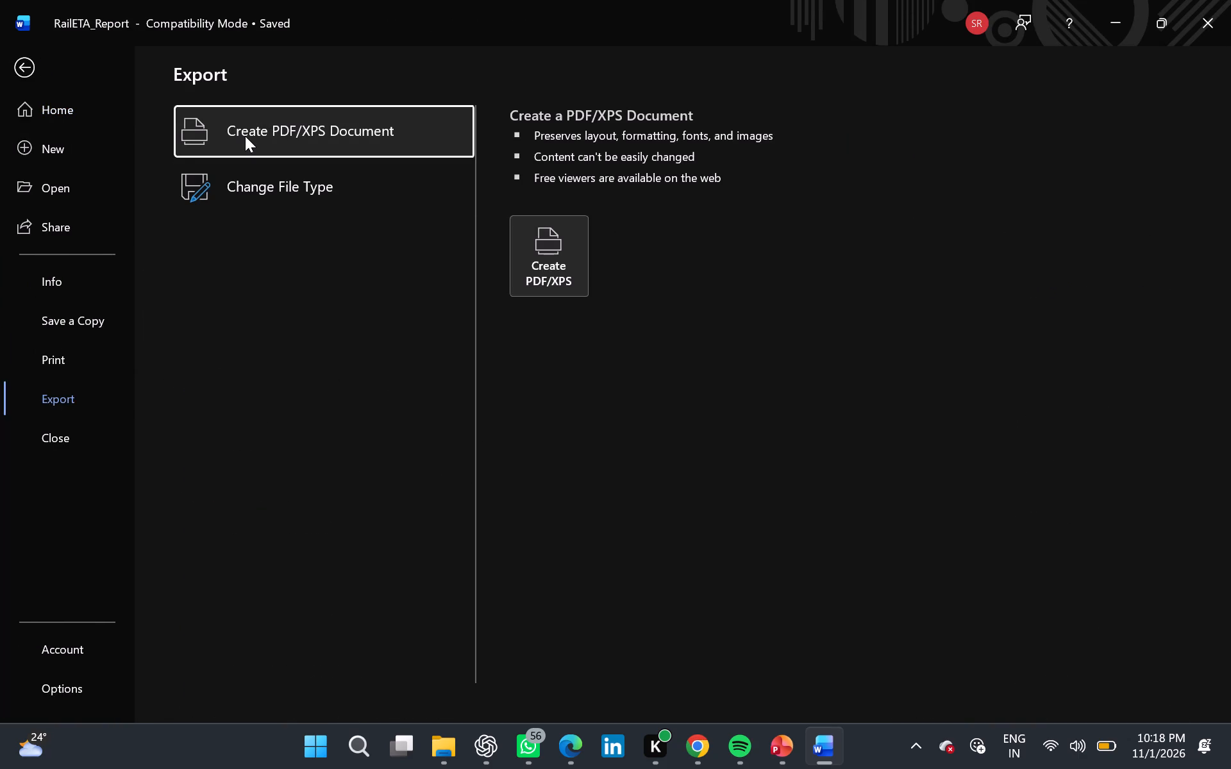
pyautogui.click(245, 136)
pyautogui.click(542, 275)
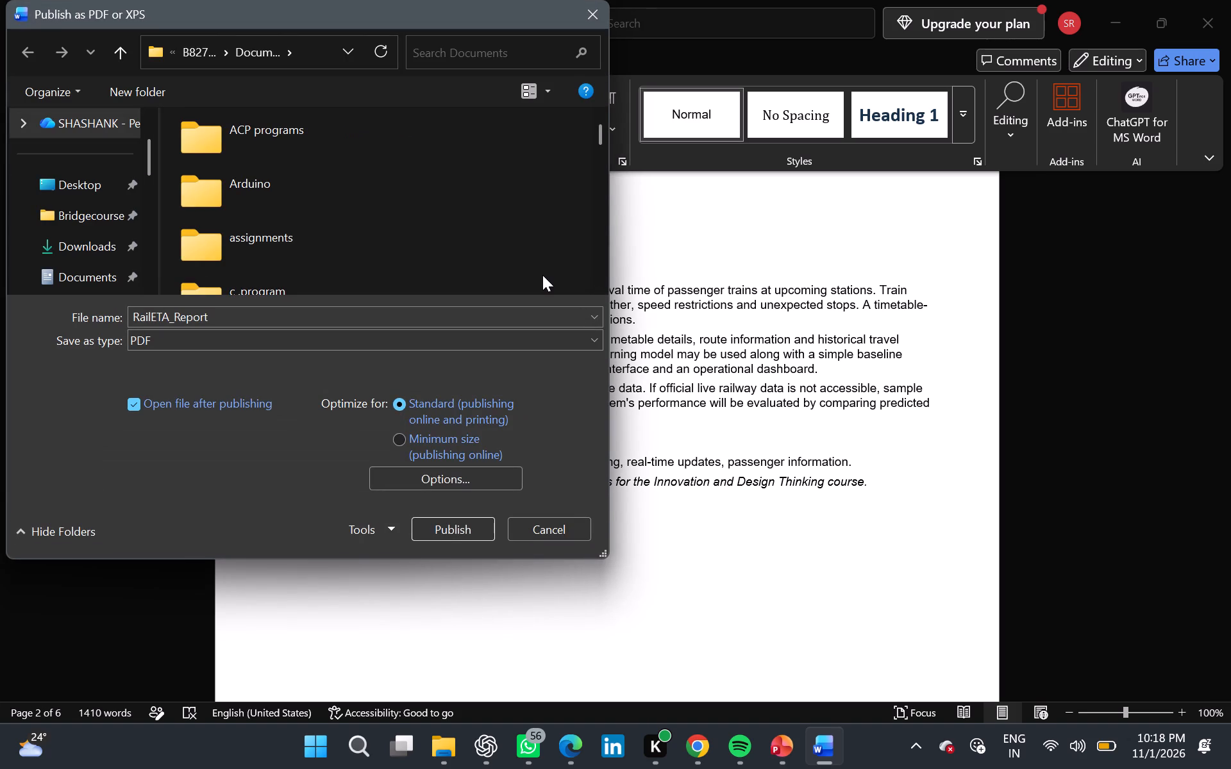
pyautogui.scroll(-1, 104, 223)
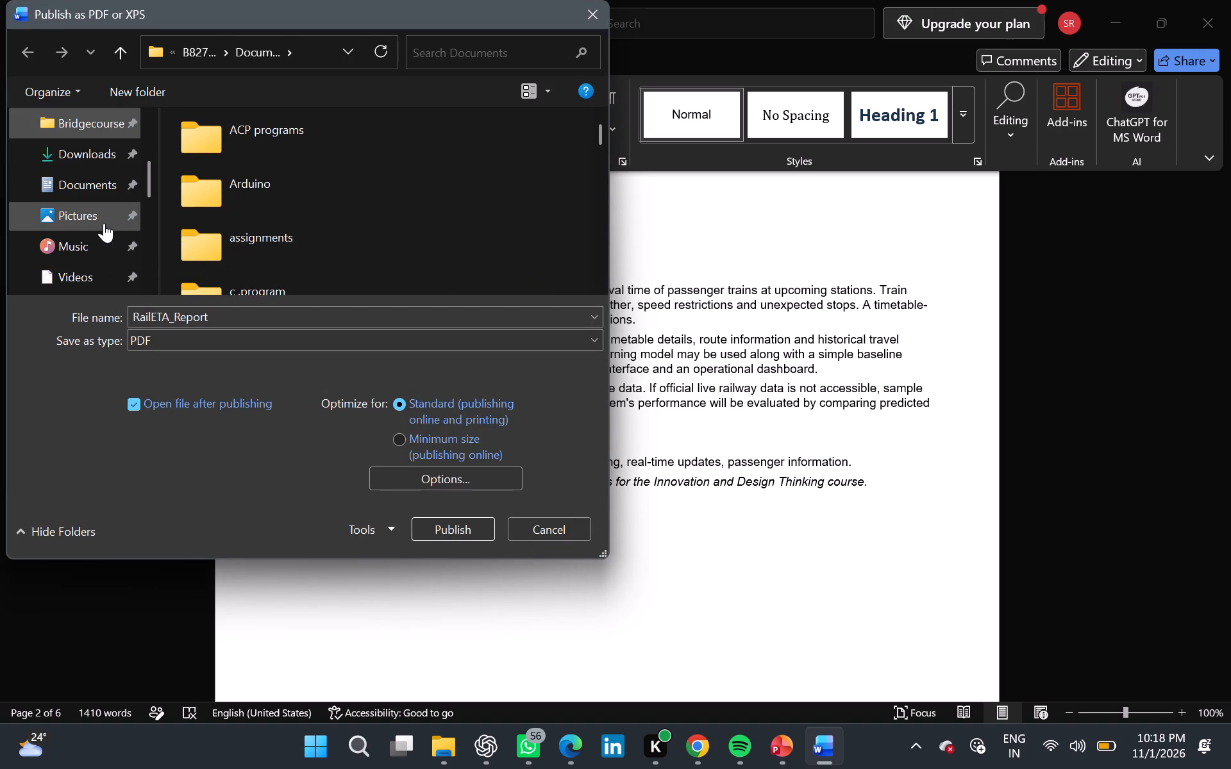
pyautogui.scroll(1, 88, 170)
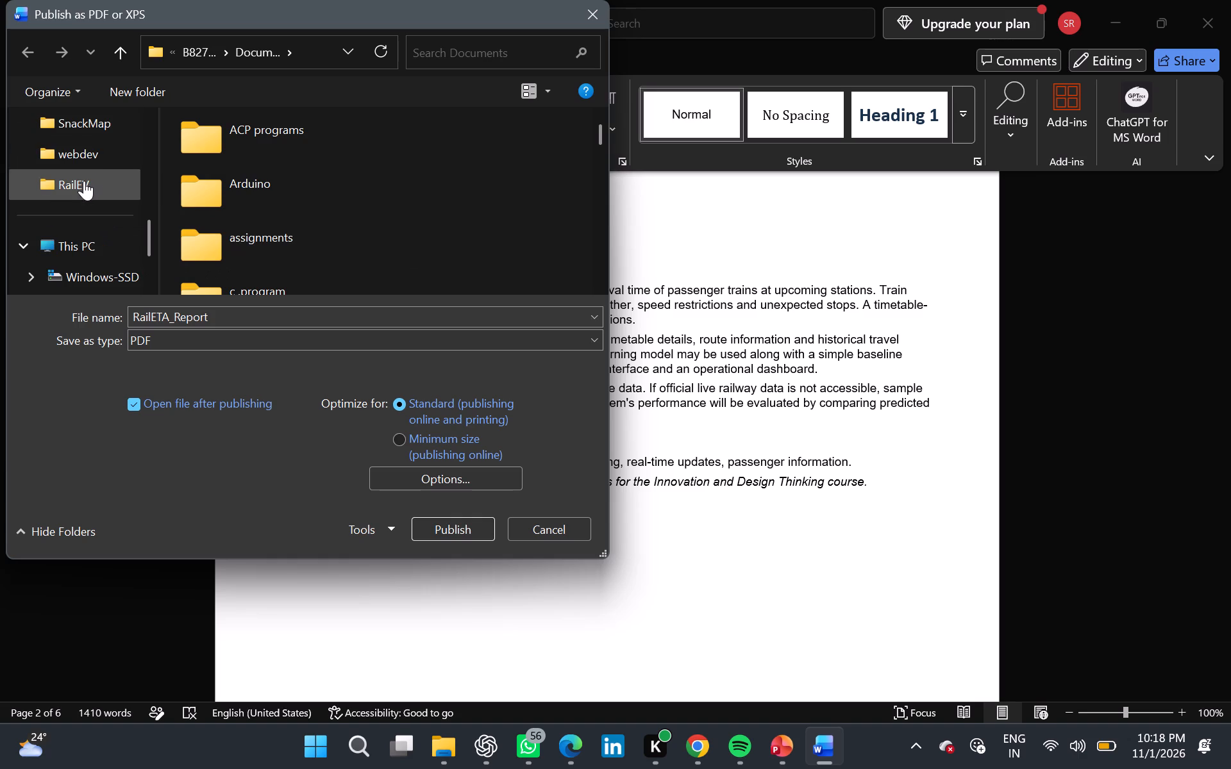
pyautogui.doubleClick(84, 181)
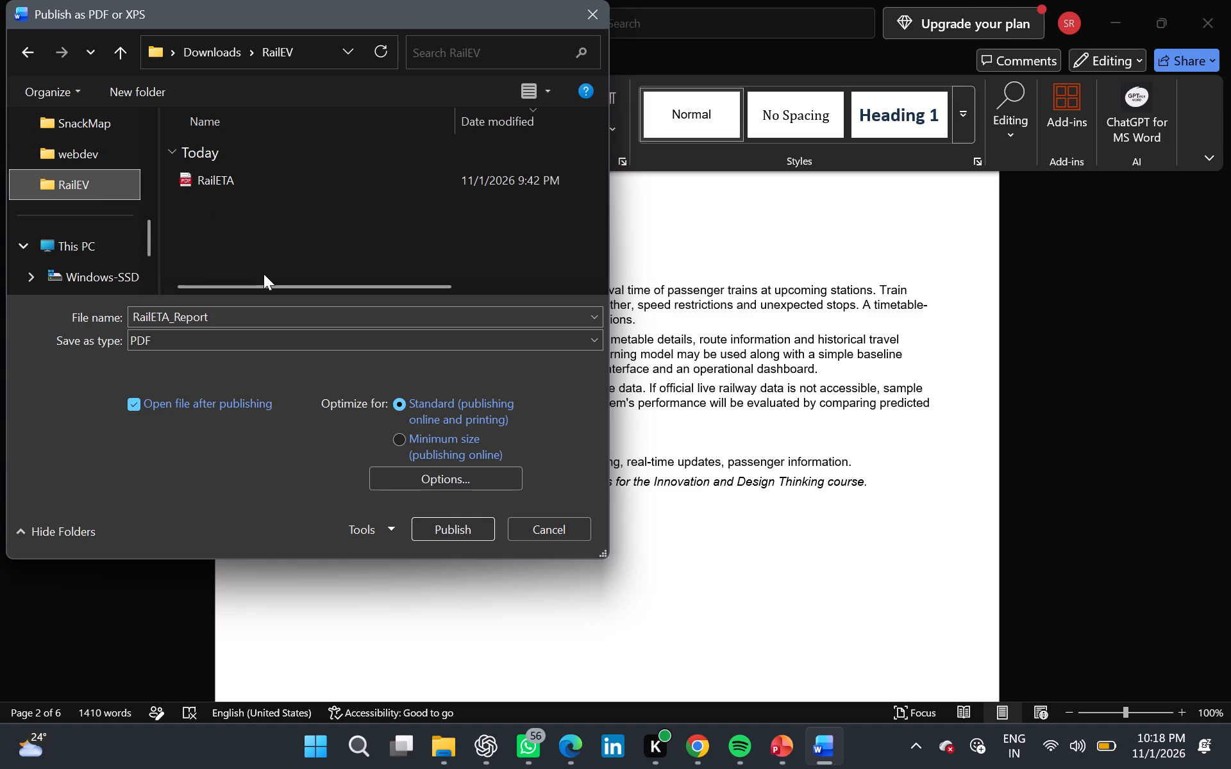
pyautogui.click(443, 525)
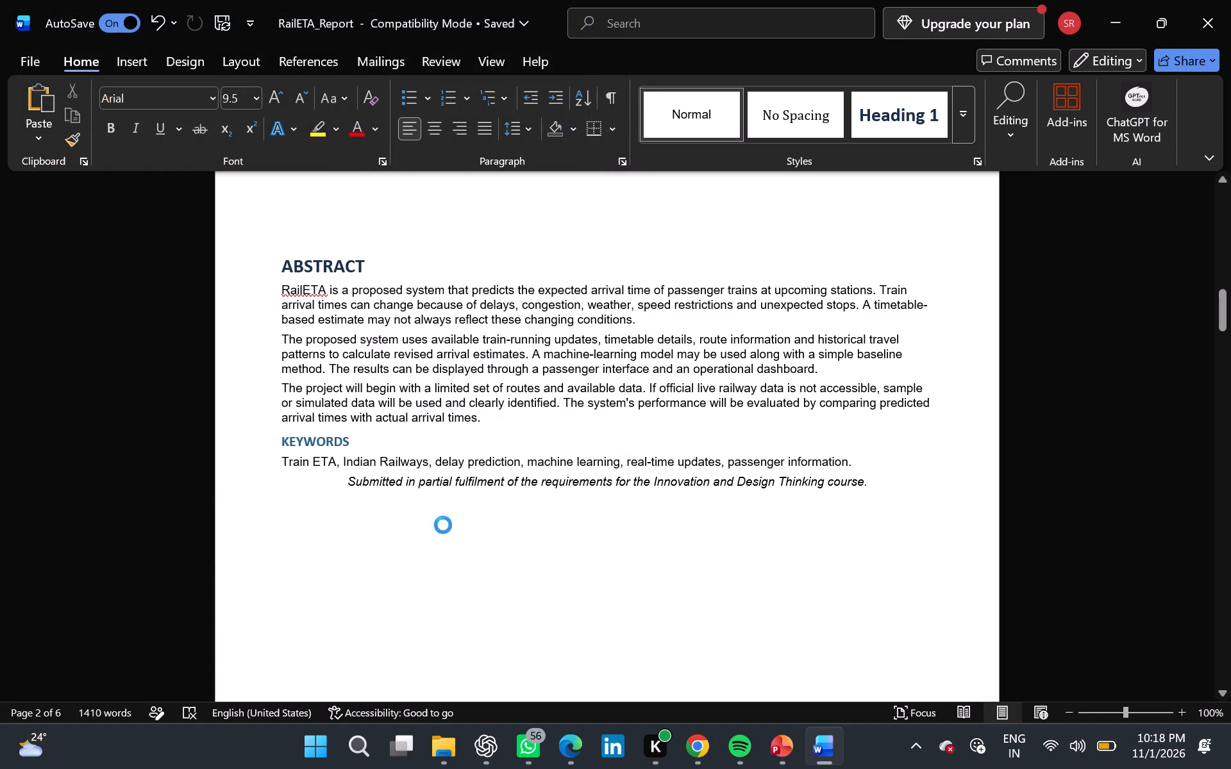
# Open the exported RailETA_Report PDF from the RailEV folder, check its pages through to the end of the report, and close it.
pyautogui.click(445, 768)
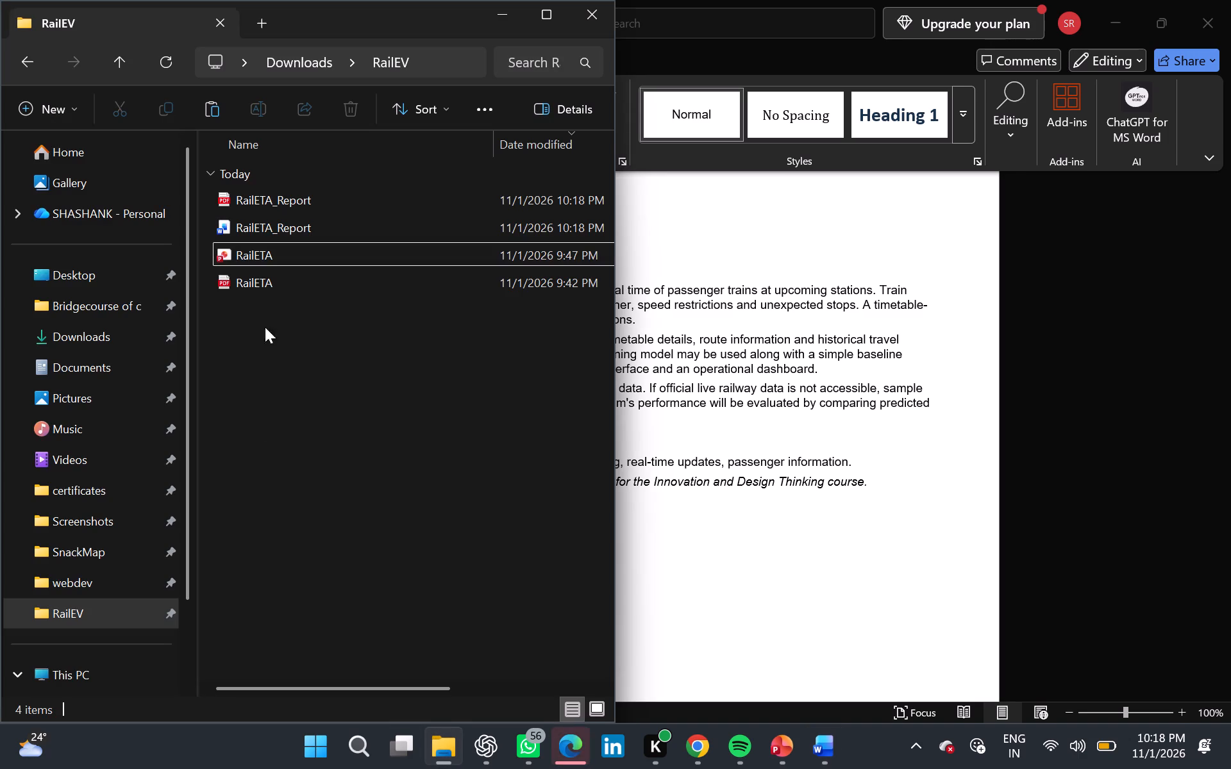
pyautogui.doubleClick(284, 204)
pyautogui.press('Down')
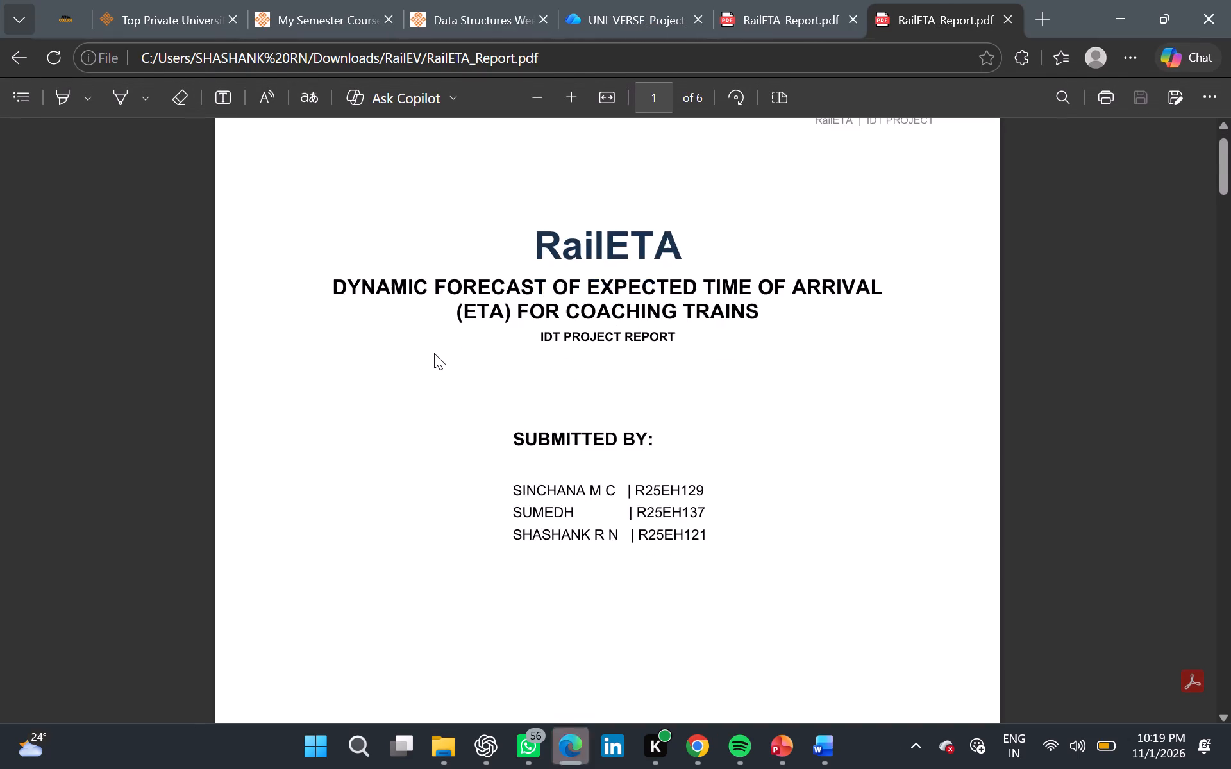
pyautogui.press('Down')
pyautogui.press('Down')
pyautogui.press('Down')
pyautogui.press('Down')
pyautogui.press('Down')
pyautogui.press('Down')
pyautogui.press('Down')
pyautogui.press('Down')
pyautogui.press('Down')
pyautogui.press('Down')
pyautogui.press('Down')
pyautogui.press('Down')
pyautogui.press('Down')
pyautogui.press('Down')
pyautogui.press('Down')
pyautogui.press('Down')
pyautogui.press('Down')
pyautogui.press('Down')
pyautogui.press('Down')
pyautogui.press('Down')
pyautogui.press('Down')
pyautogui.press('Down')
pyautogui.press('Down')
pyautogui.press('Down')
pyautogui.press('Down')
pyautogui.press('Down')
pyautogui.press('Down')
pyautogui.press('Down')
pyautogui.press('Down')
pyautogui.press('Down')
pyautogui.press('Down')
pyautogui.press('Down')
pyautogui.press('Down')
pyautogui.press('Down')
pyautogui.press('Down')
pyautogui.press('Down')
pyautogui.press('Down')
pyautogui.press('Down')
pyautogui.press('Down')
pyautogui.press('Down')
pyautogui.press('Down')
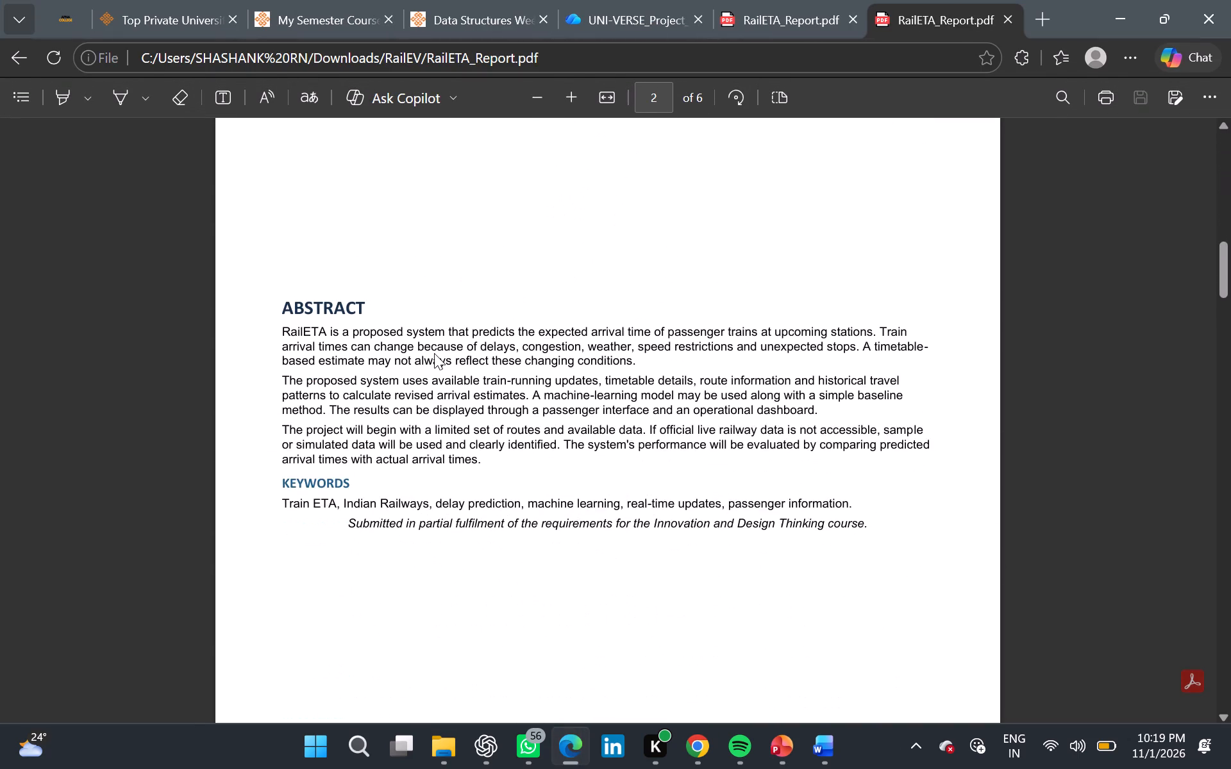
pyautogui.press('Down')
pyautogui.press('Down')
pyautogui.press('Down')
pyautogui.press('Down')
pyautogui.press('Down')
pyautogui.press('Down')
pyautogui.press('Down')
pyautogui.press('Down')
pyautogui.press('Down')
pyautogui.press('Down')
pyautogui.press('Down')
pyautogui.press('Down')
pyautogui.press('Down')
pyautogui.press('Down')
pyautogui.press('Down')
pyautogui.press('Down')
pyautogui.press('Down')
pyautogui.press('Down')
pyautogui.press('Down')
pyautogui.press('Down')
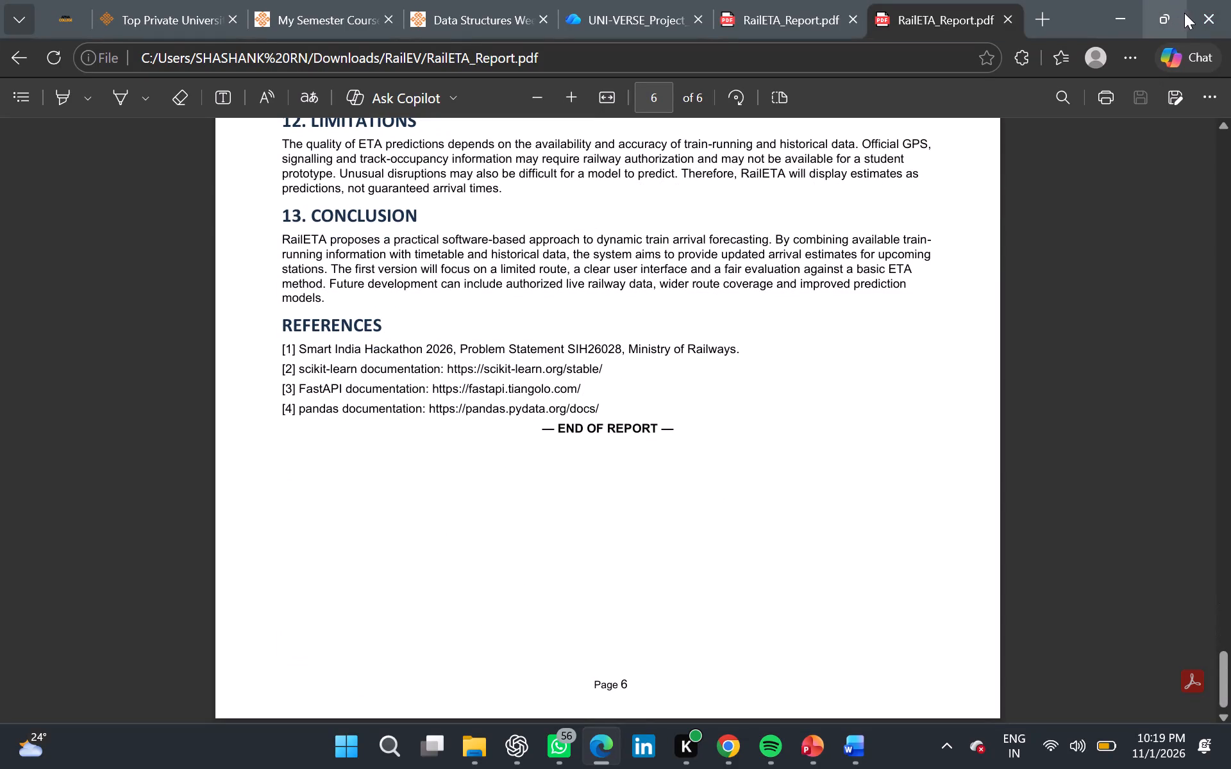
pyautogui.click(1195, 17)
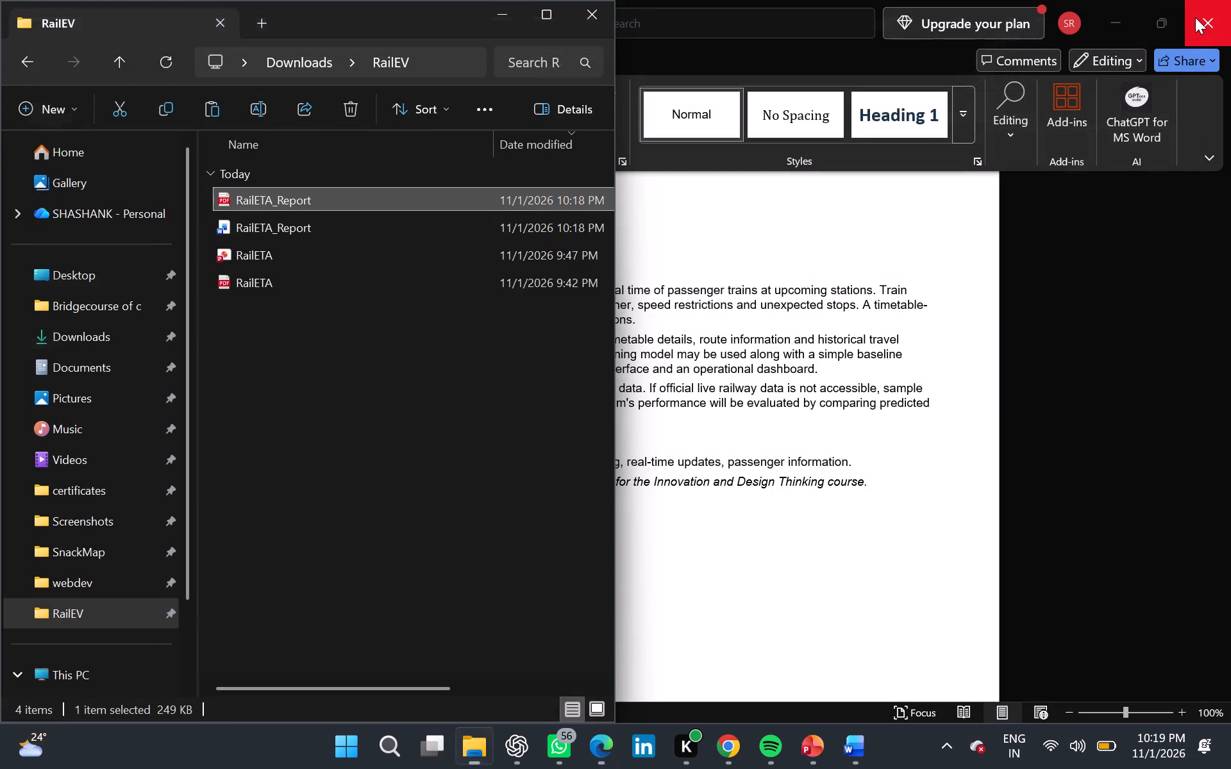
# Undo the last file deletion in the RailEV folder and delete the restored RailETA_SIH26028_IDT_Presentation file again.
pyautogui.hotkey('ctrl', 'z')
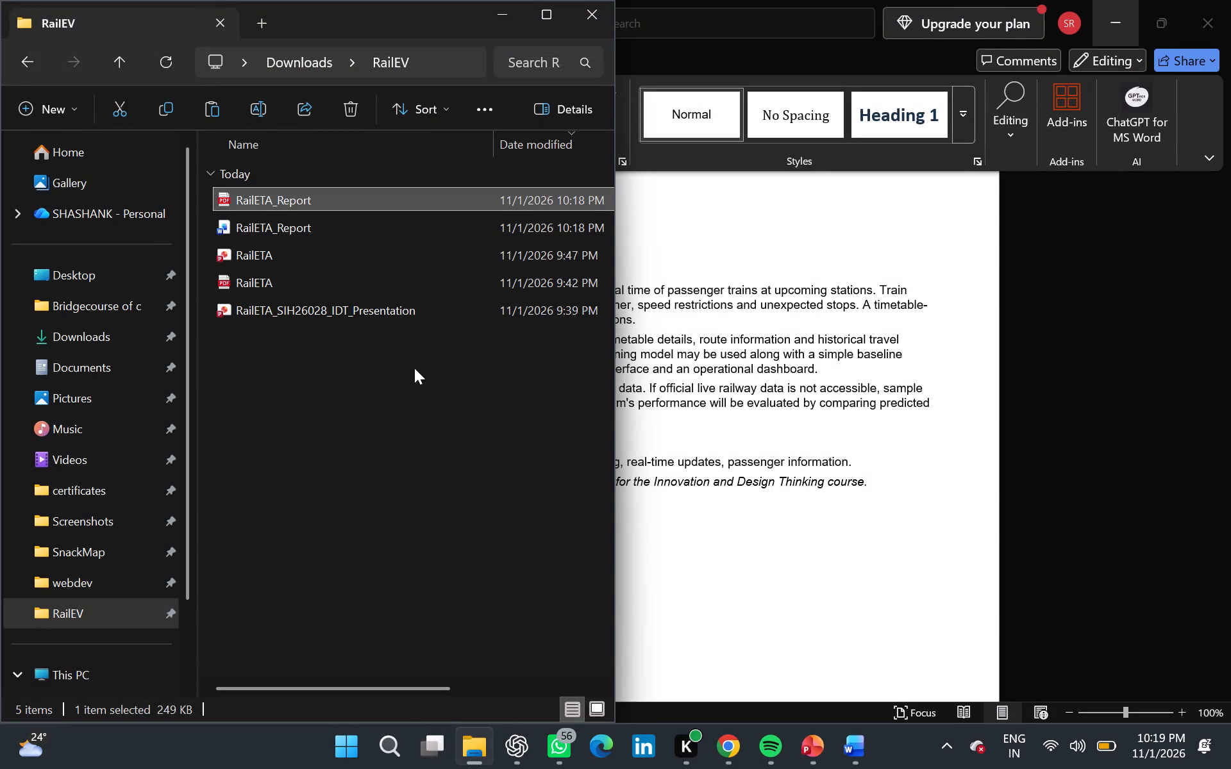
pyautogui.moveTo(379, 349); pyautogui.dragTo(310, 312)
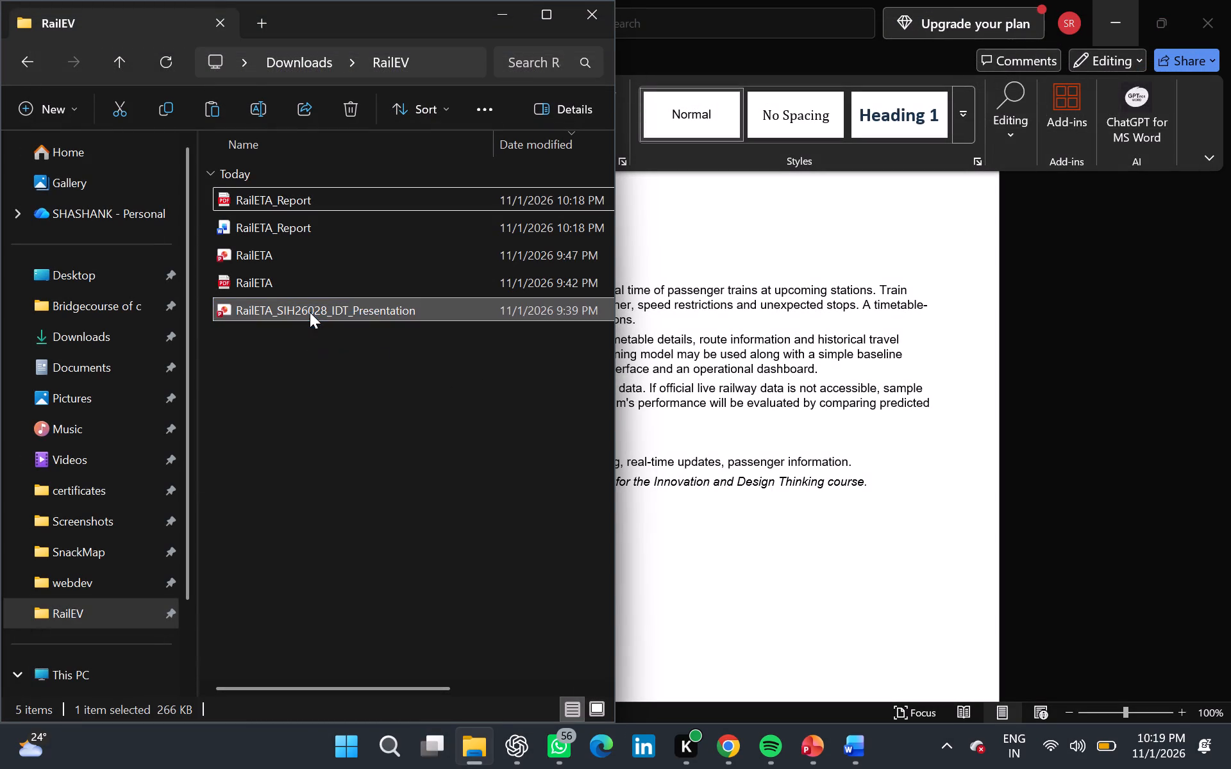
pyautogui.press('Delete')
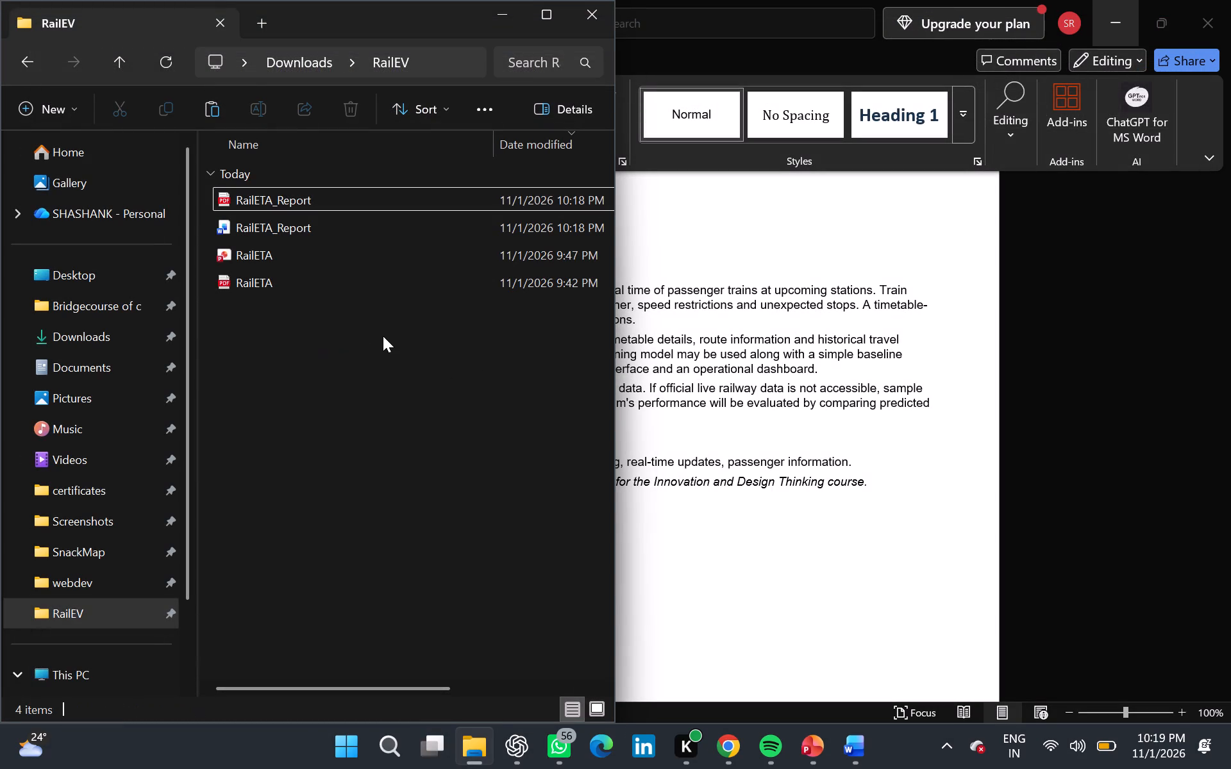
# Switch to Edge, search for reva lms, open the REVA University website and expand its Portal links.
pyautogui.click(596, 745)
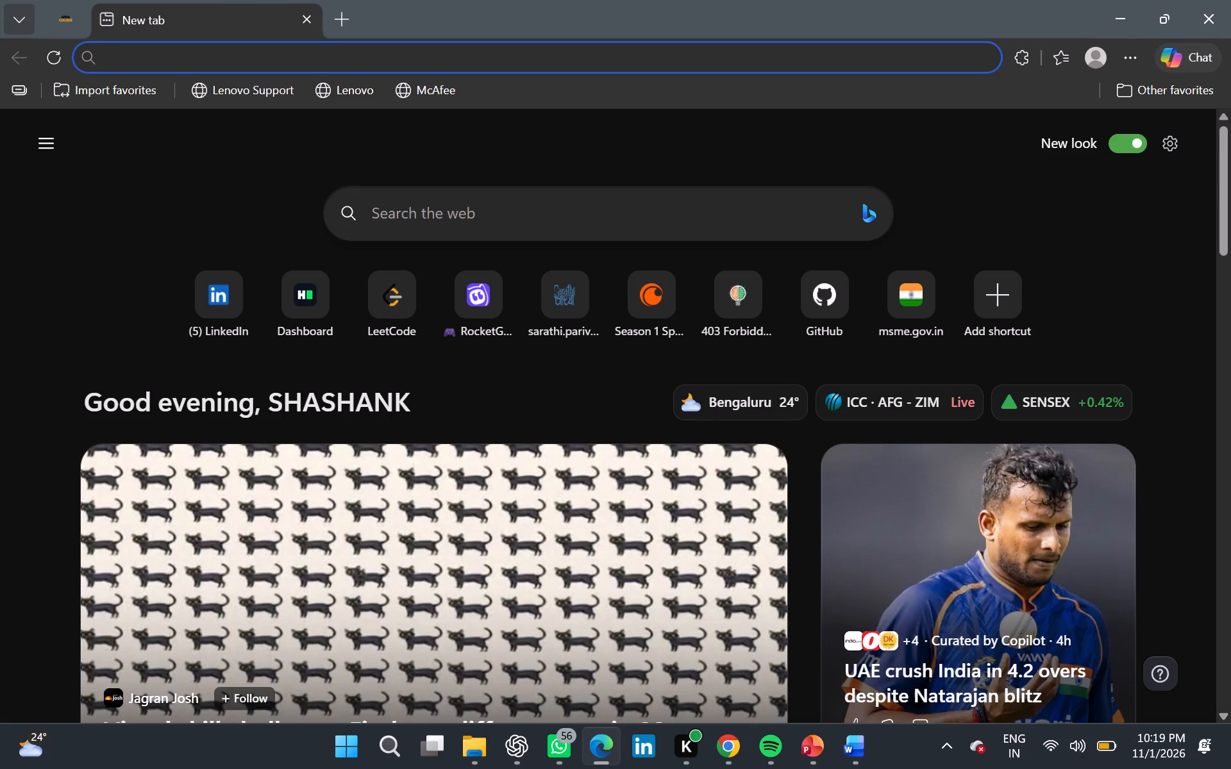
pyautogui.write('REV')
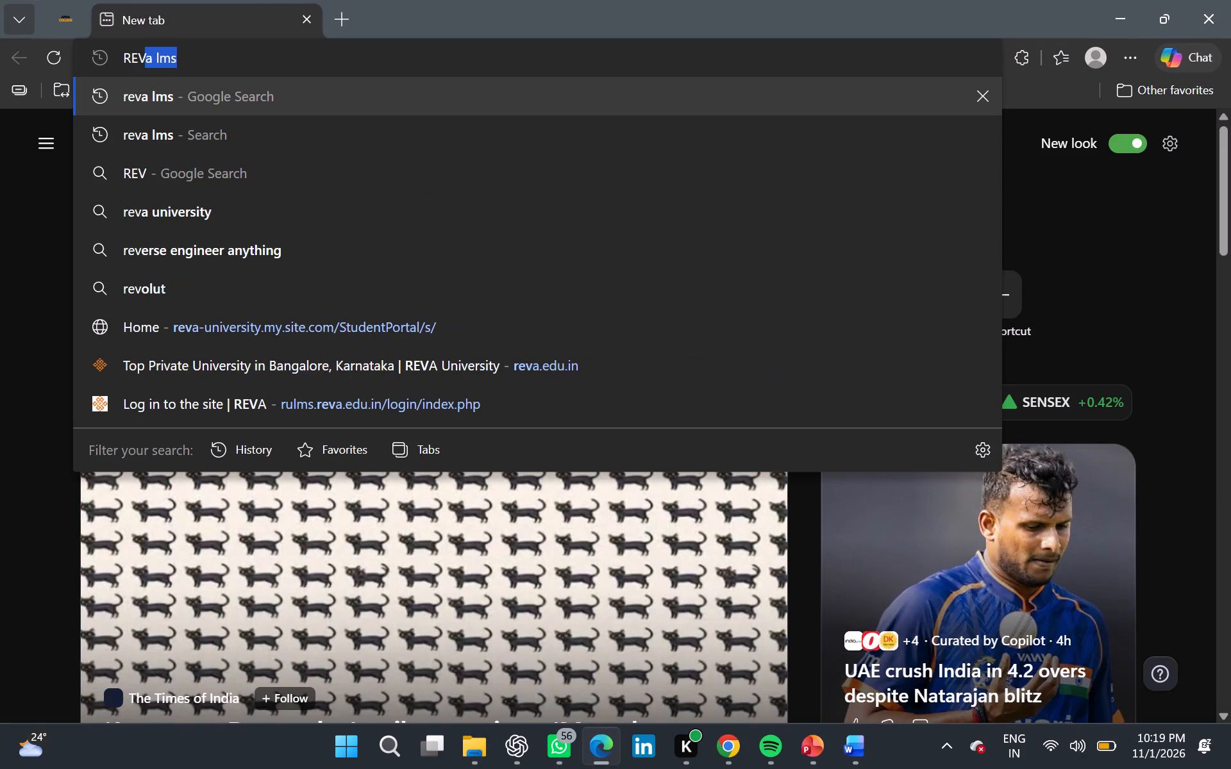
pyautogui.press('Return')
pyautogui.click(262, 285)
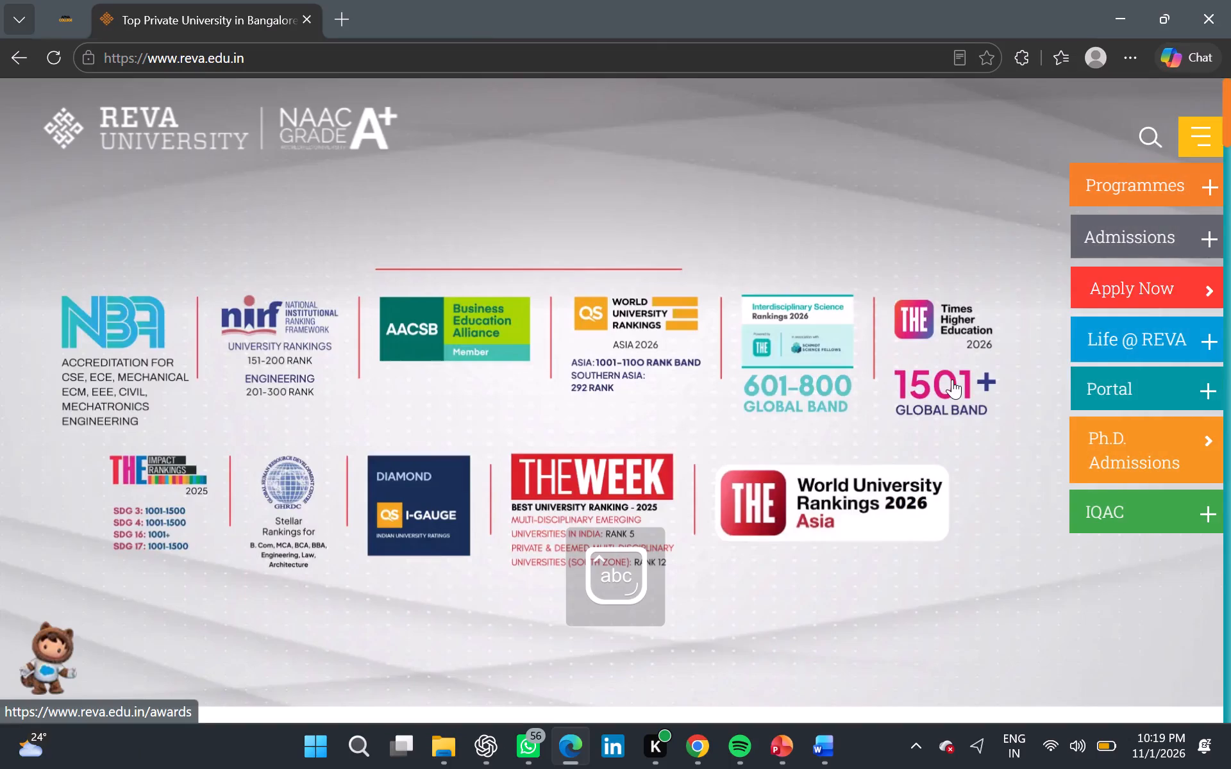
pyautogui.click(1087, 372)
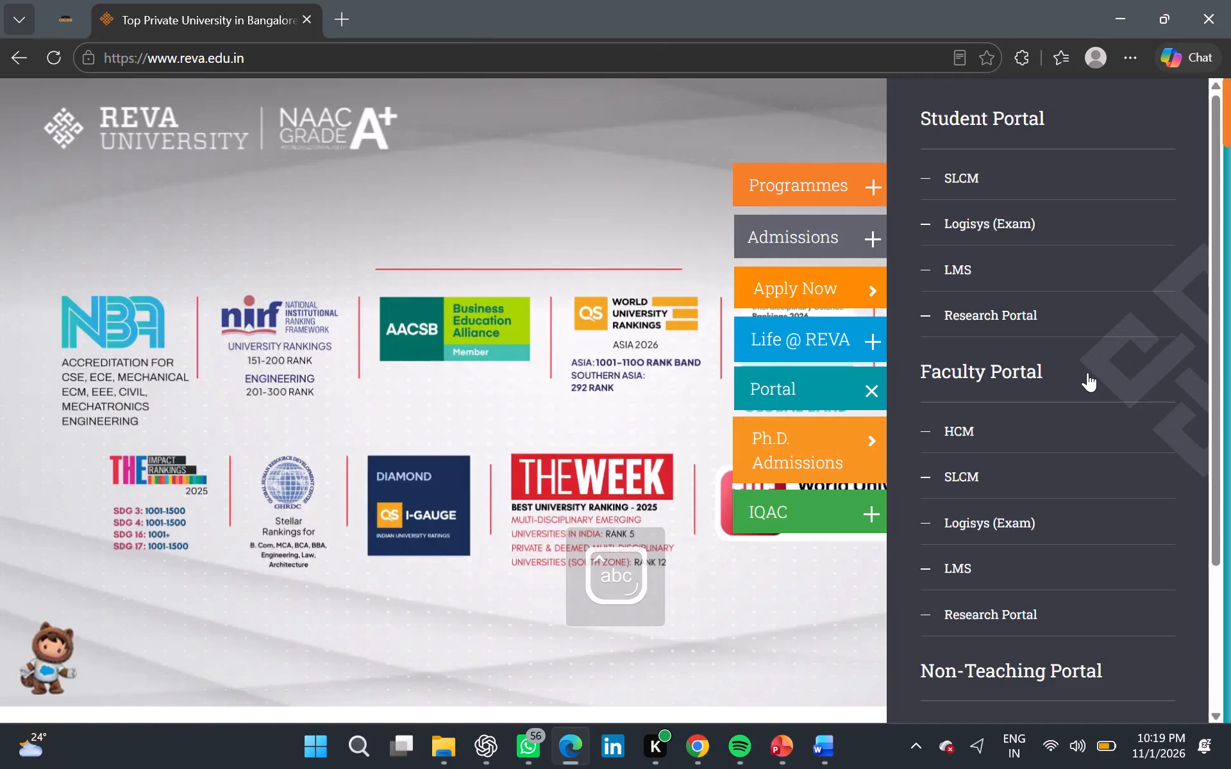
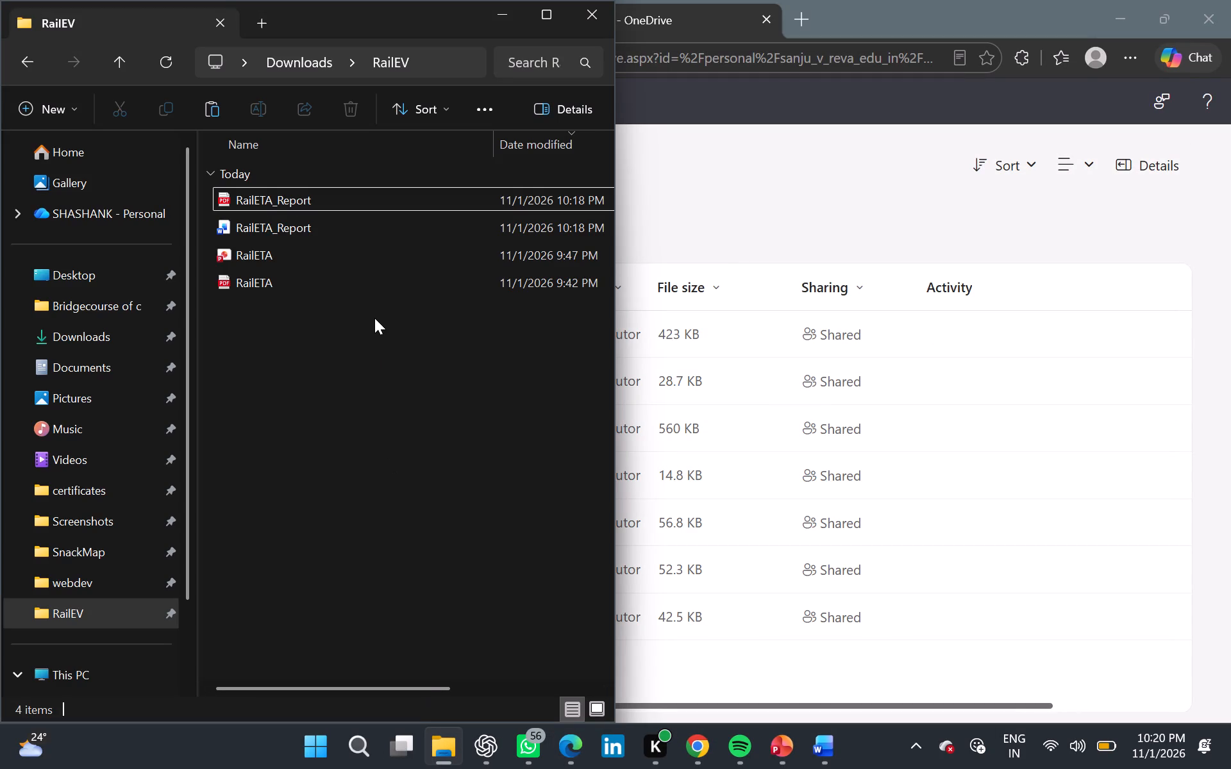
# Open the RailETA_Report PDF from the RailEV folder again and look back through it to the cover page.
pyautogui.click(699, 192)
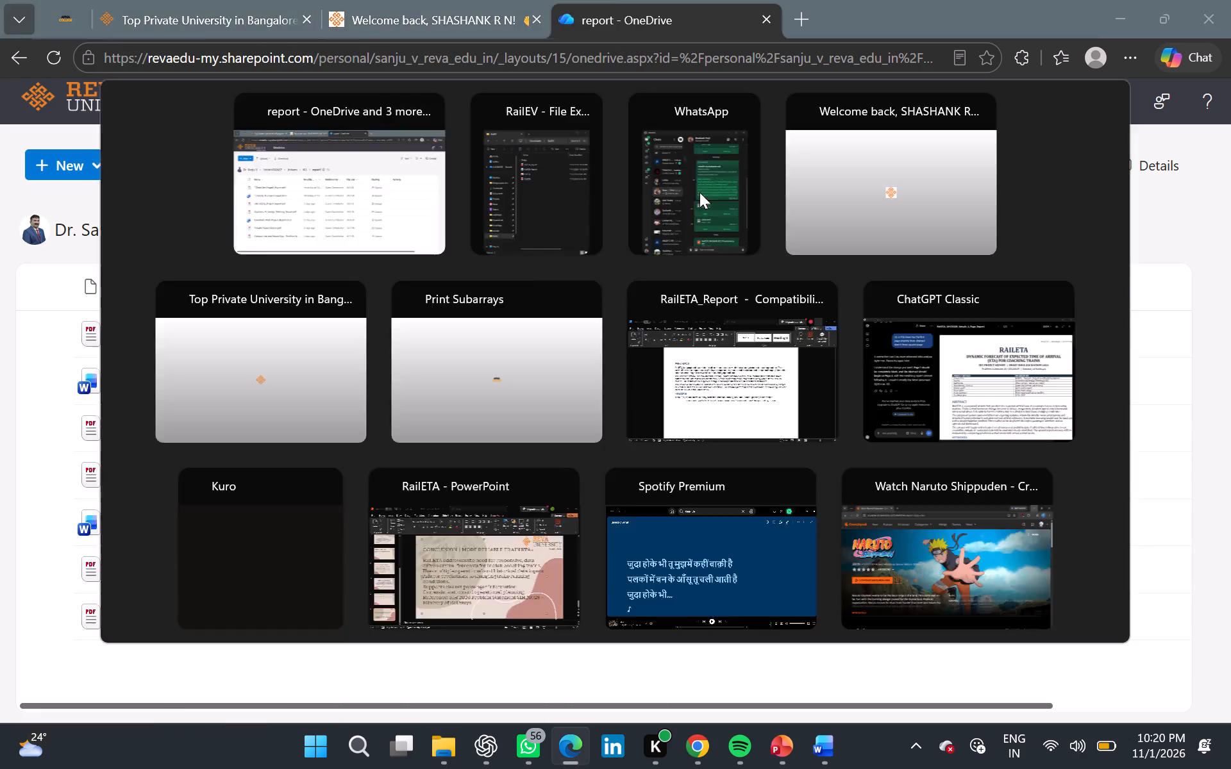
pyautogui.moveTo(316, 203); pyautogui.dragTo(356, 409)
pyautogui.click(356, 409)
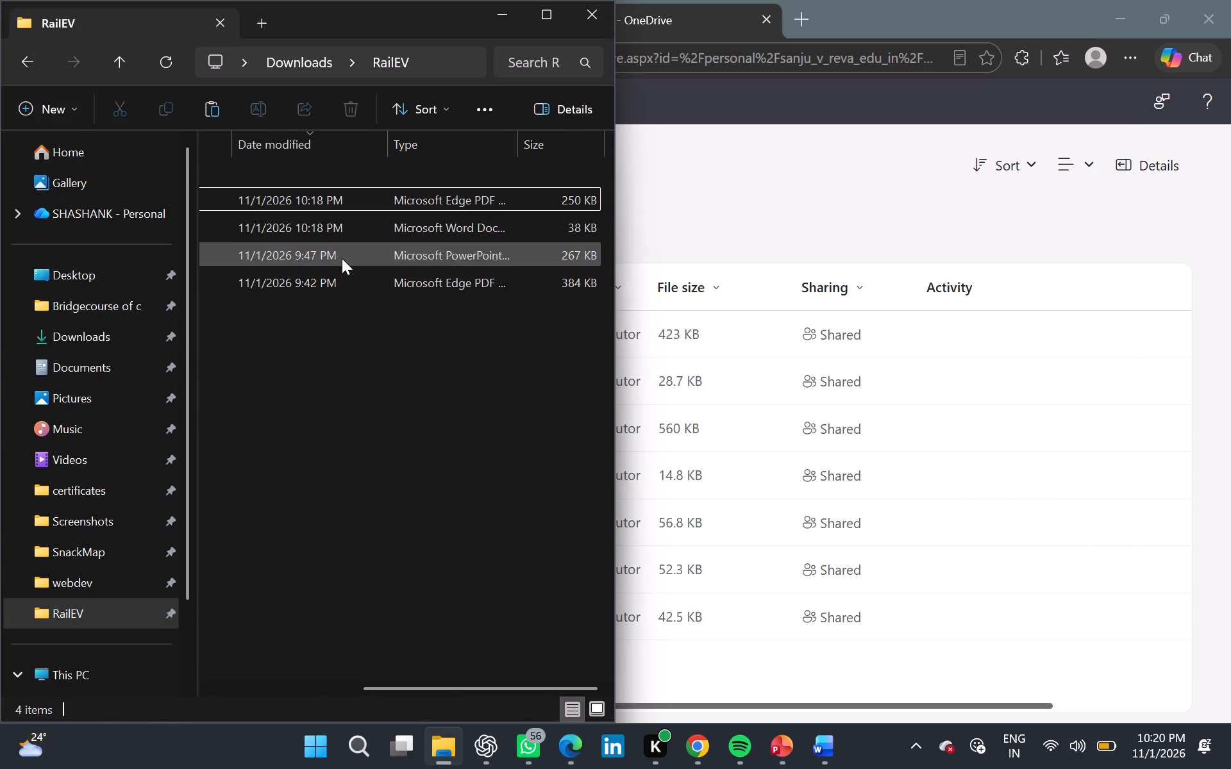
pyautogui.doubleClick(312, 202)
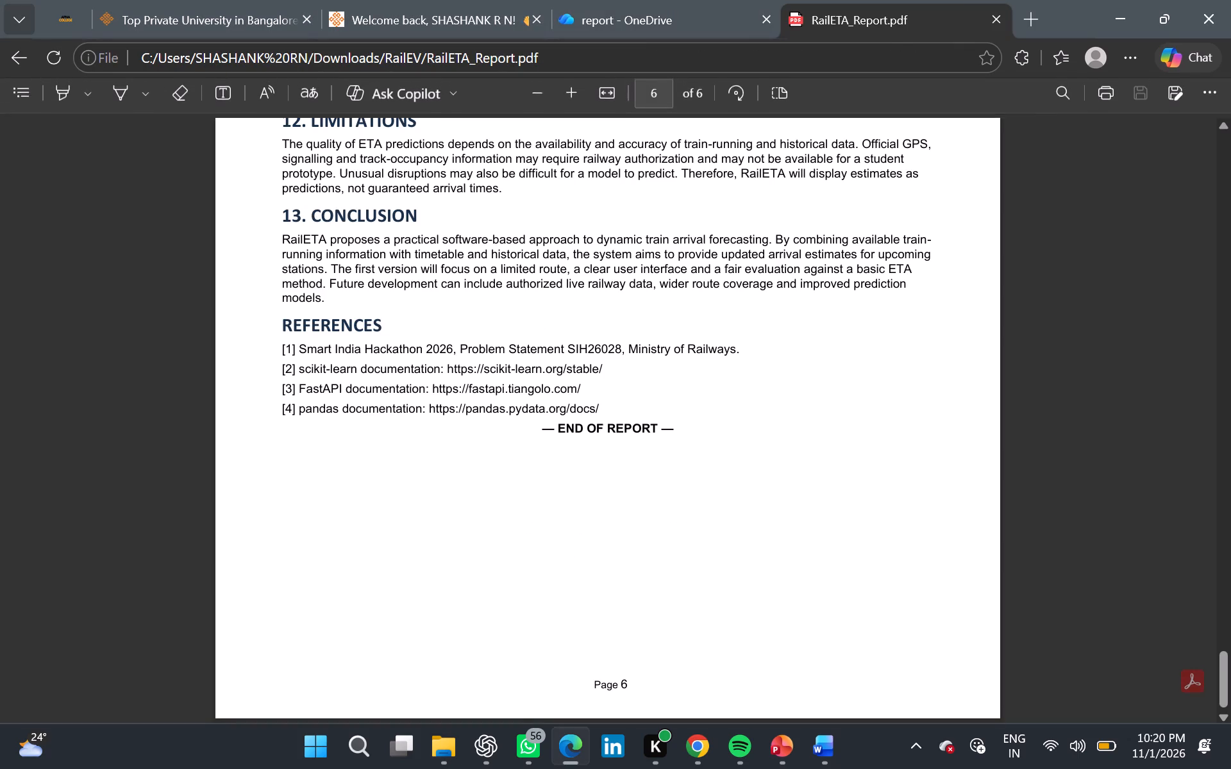
pyautogui.scroll(11, 421, 412)
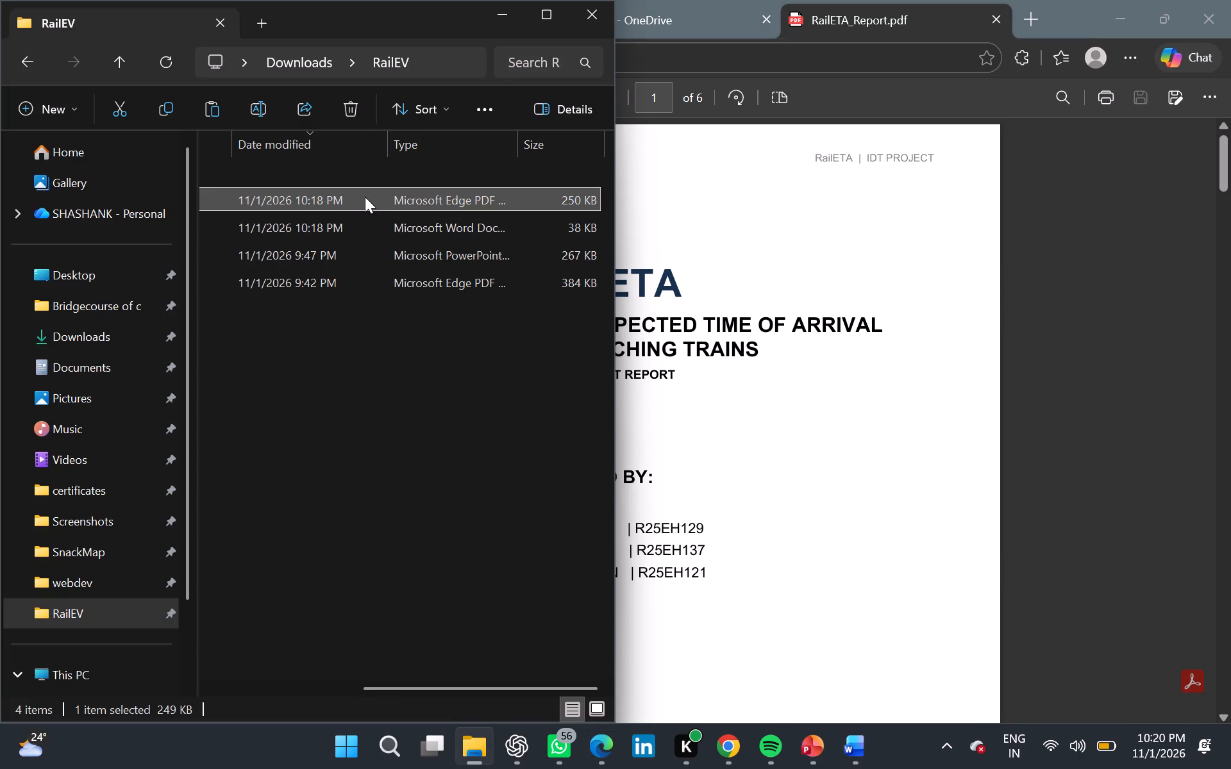
# Bring the RailETA_Report PDF from the RailEV folder over to the Edge window for upload to the OneDrive report folder.
pyautogui.moveTo(365, 197); pyautogui.dragTo(668, 425)
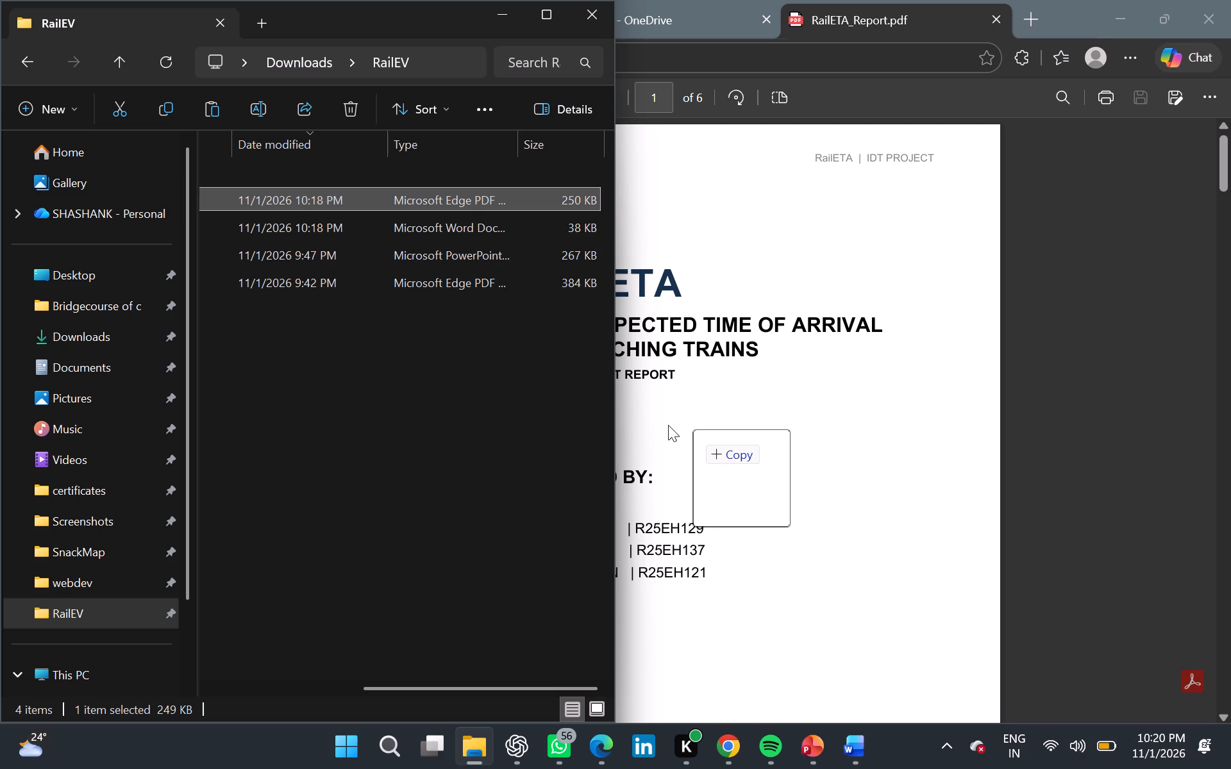
pyautogui.moveTo(668, 425); pyautogui.dragTo(351, 166)
pyautogui.click(688, 3)
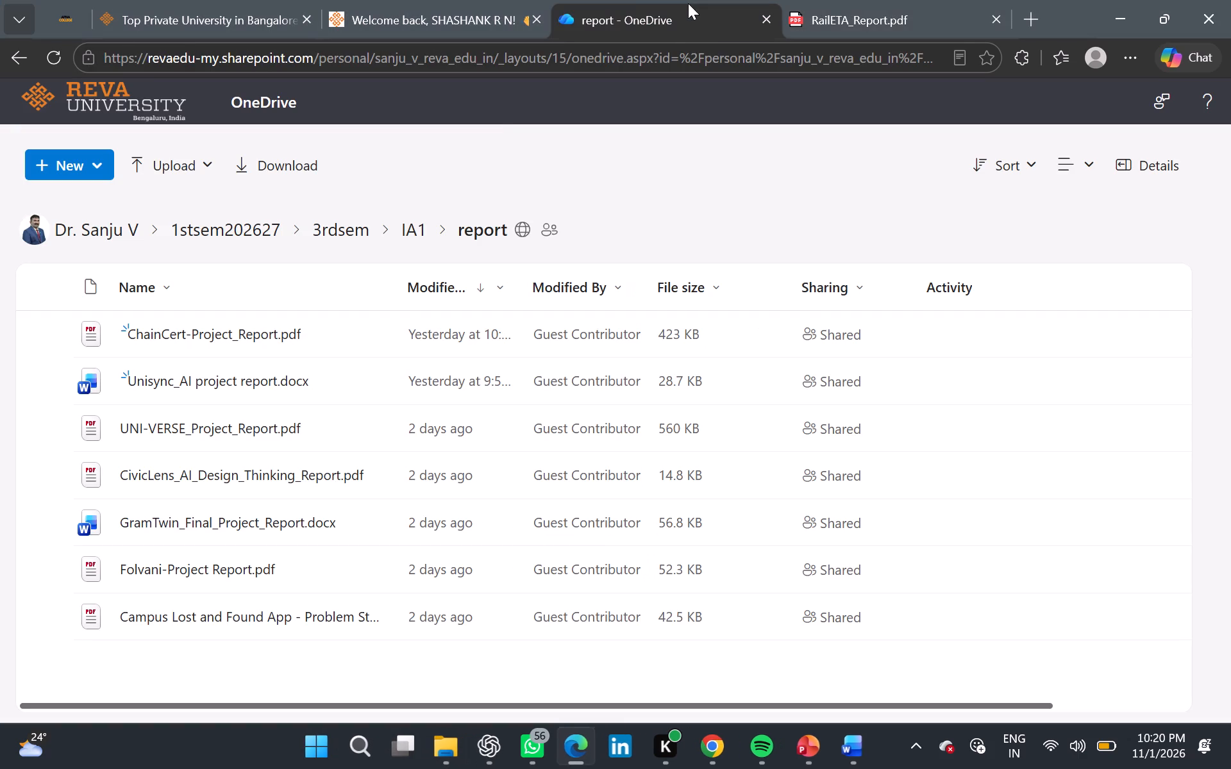
pyautogui.click(165, 166)
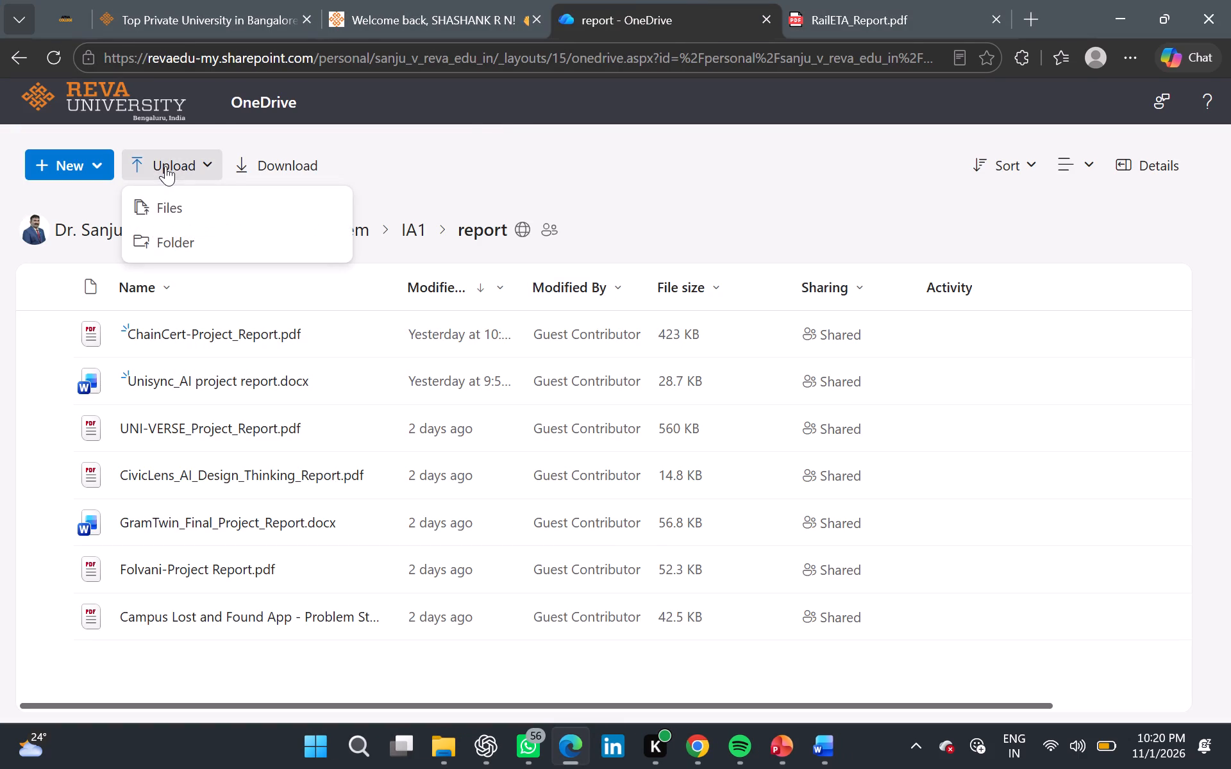